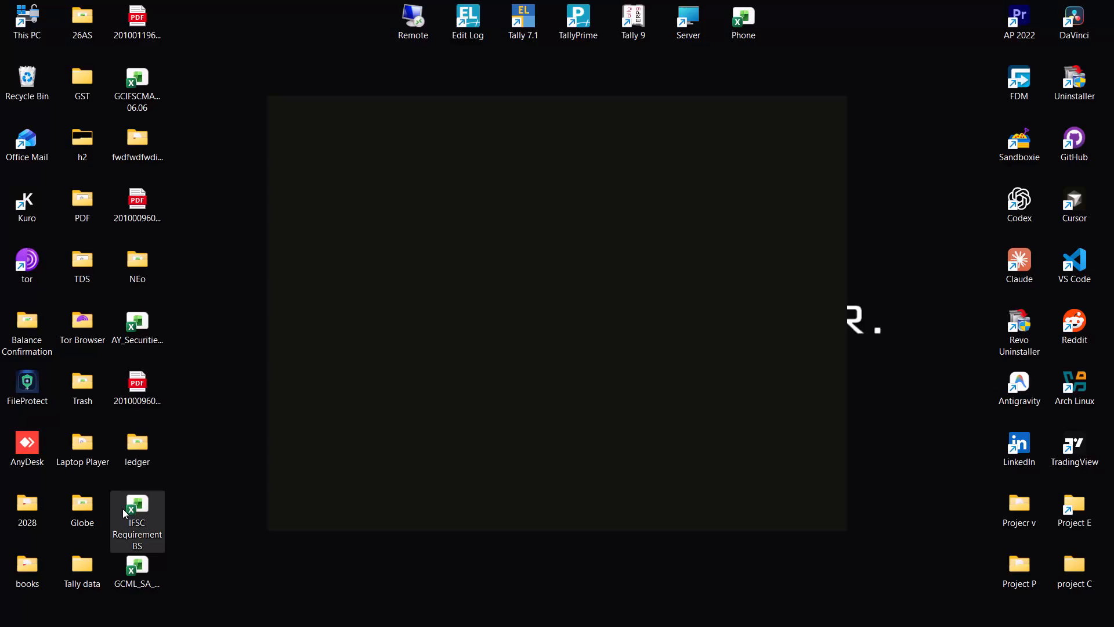
Open the IFSC Requirement BS workbook from the desktop and maximize its window.
click(122, 509)
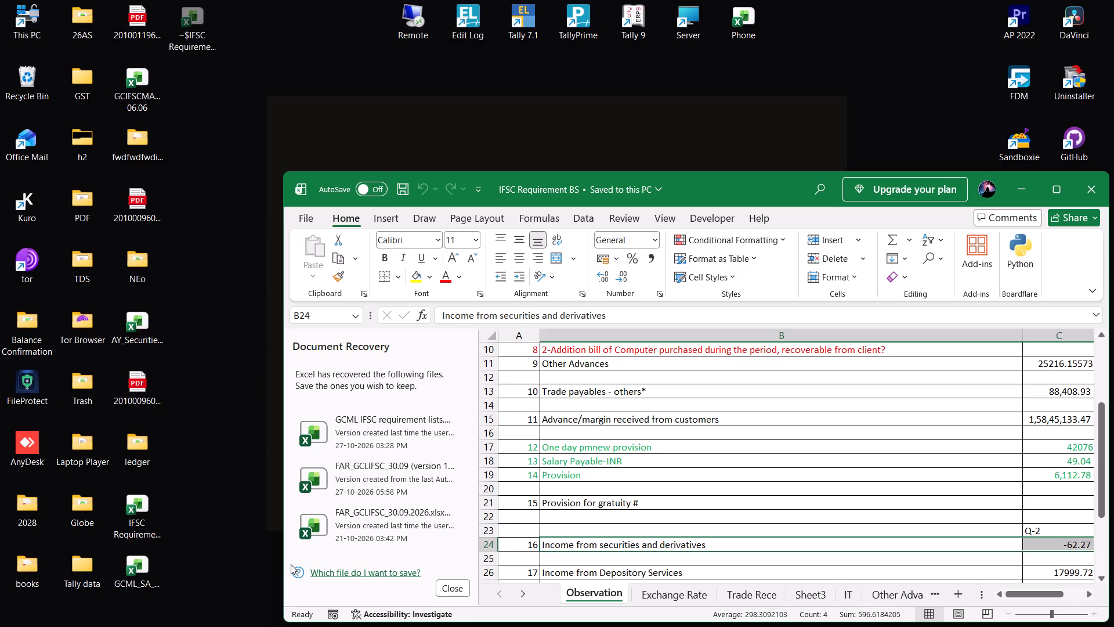
key(super+Up)
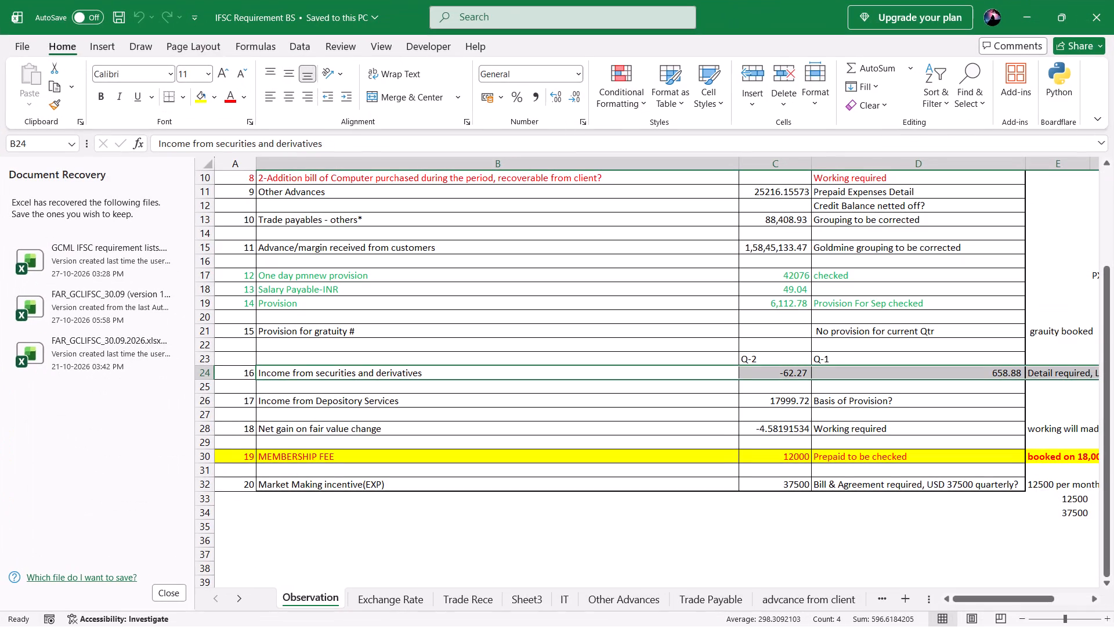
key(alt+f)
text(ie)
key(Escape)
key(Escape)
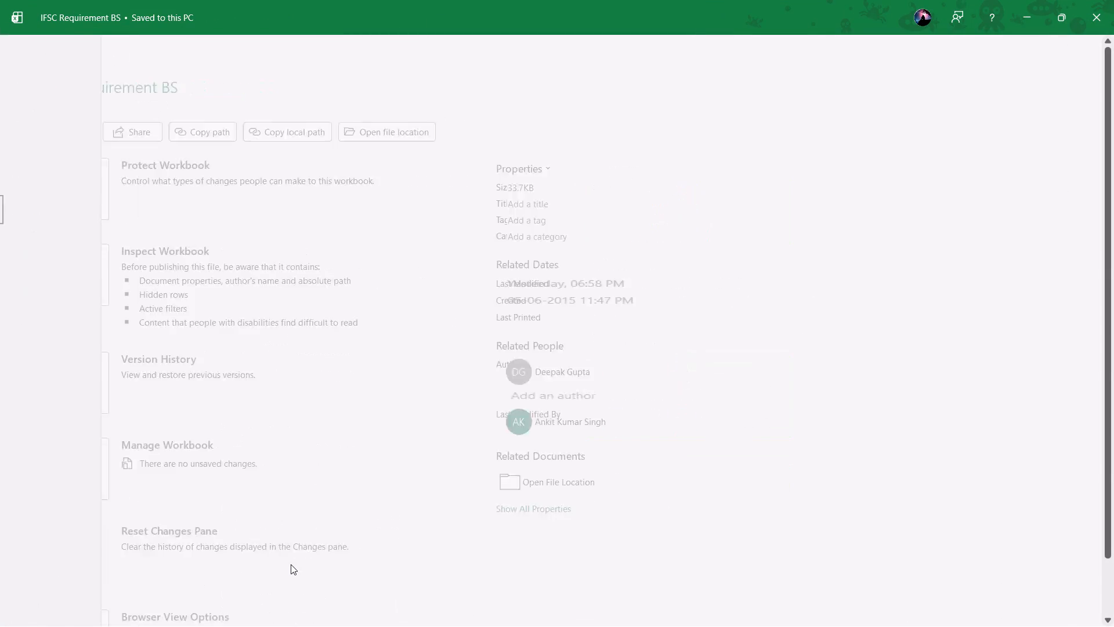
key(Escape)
Close the document recovery list and choose to remove the recovered files.
click(190, 592)
click(174, 588)
key(Return)
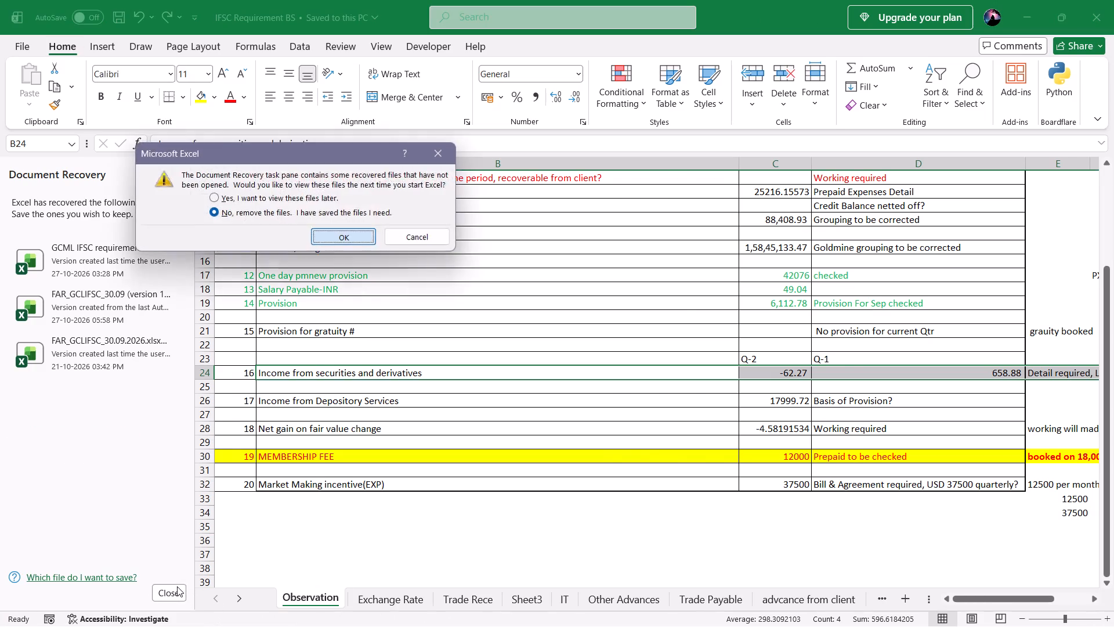
Enter the remark "to be Updated" in D3 for the average exchange rate item on the Observation sheet.
scroll(243, 421, up, 7)
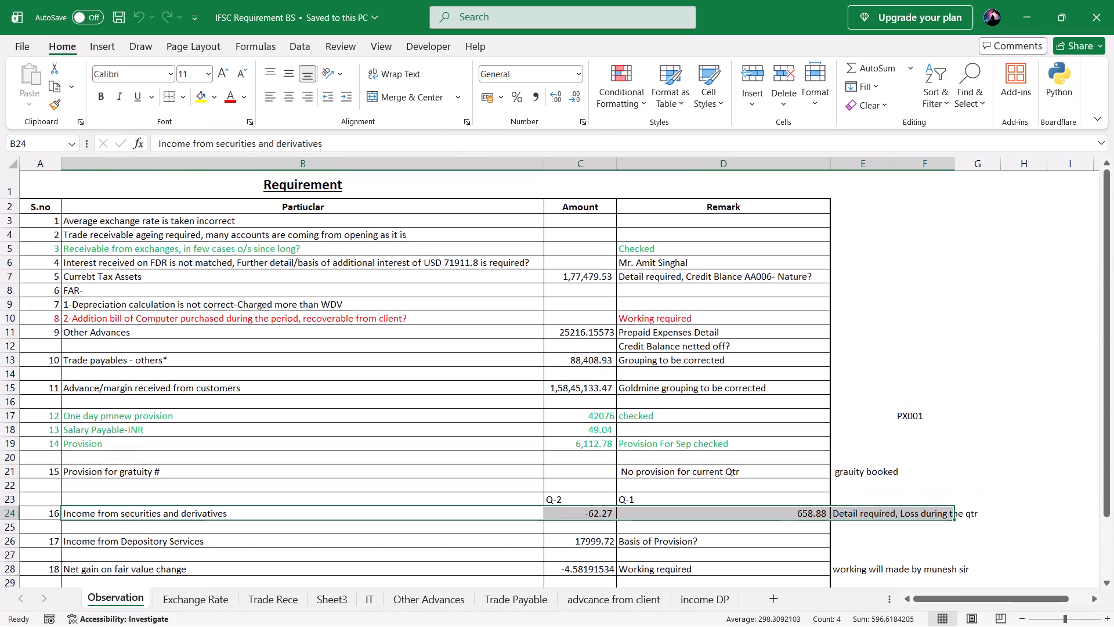
scroll(243, 421, up, 4)
click(177, 218)
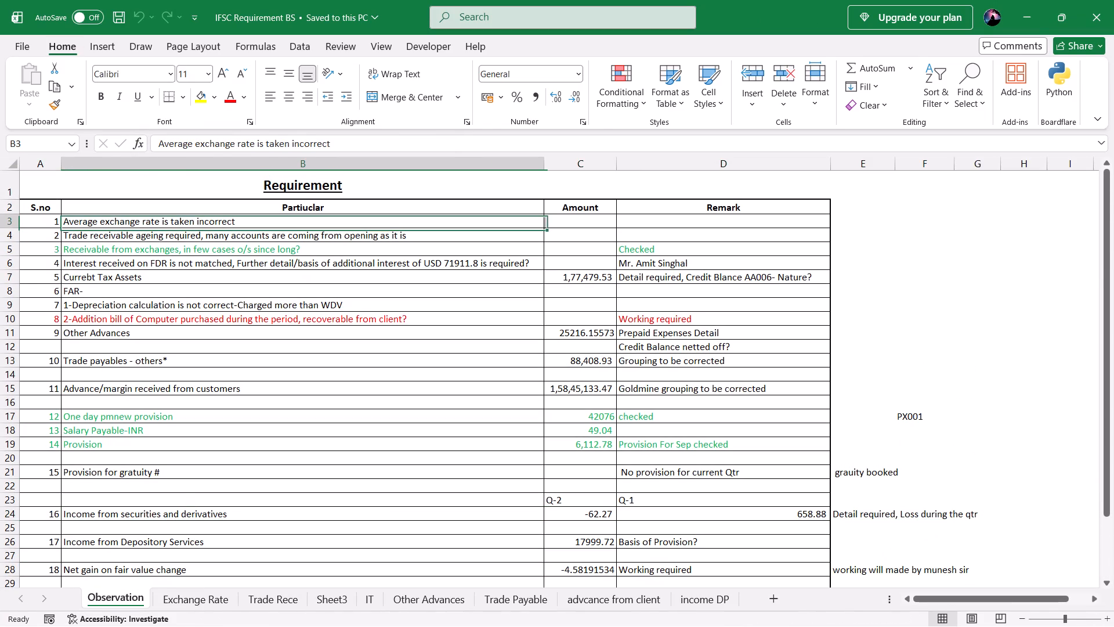
key(Right)
key(Right)
key(Right)
key(Left)
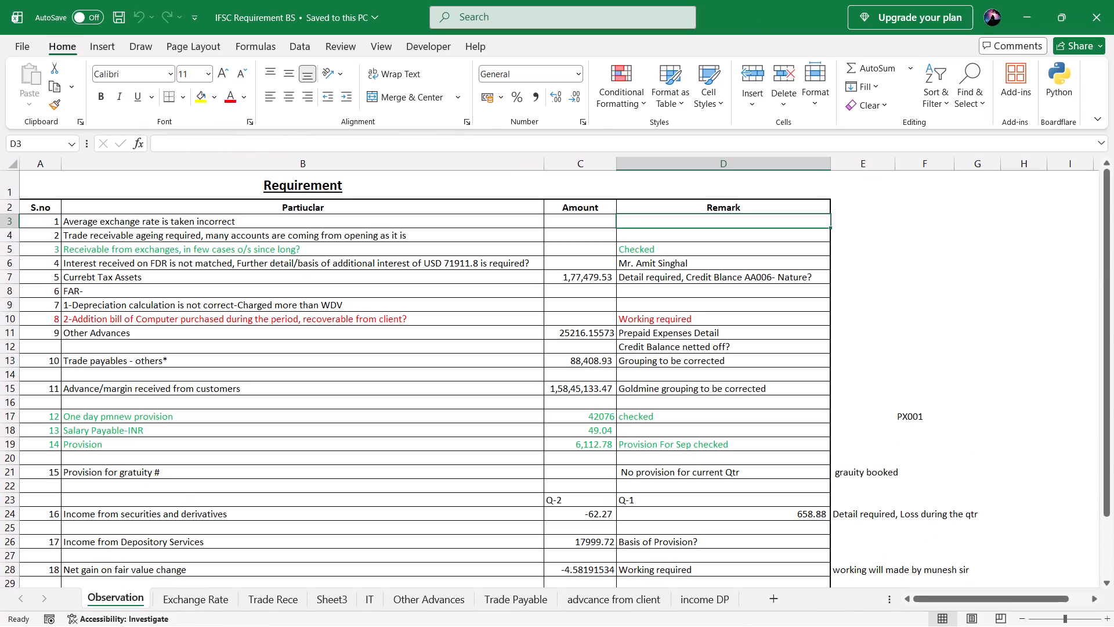
text(to be Updated)
key(Return)
key(Up)
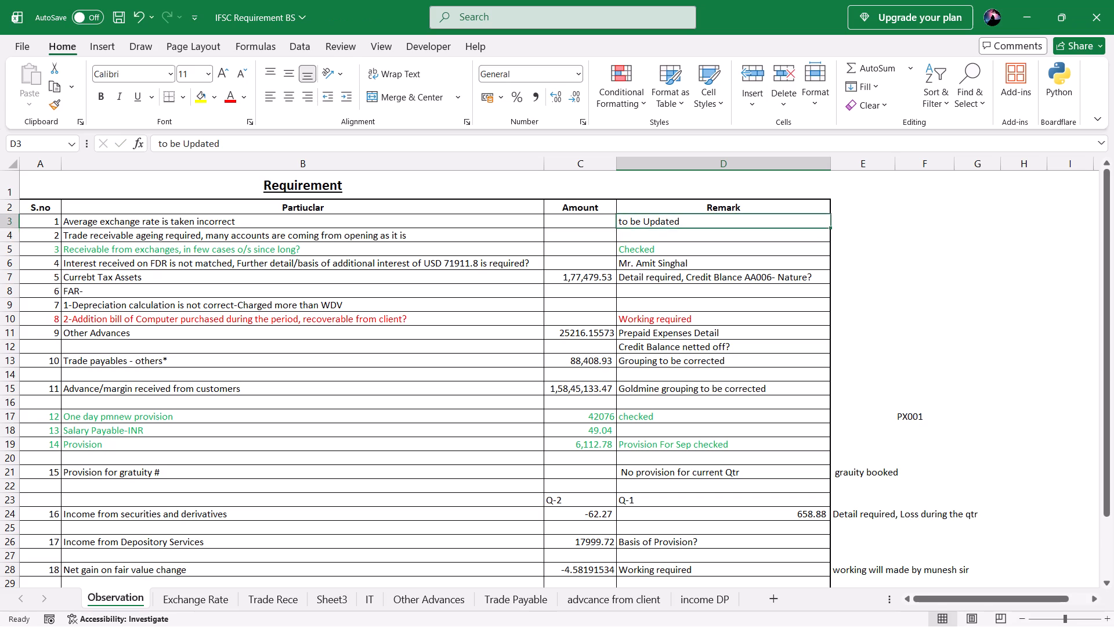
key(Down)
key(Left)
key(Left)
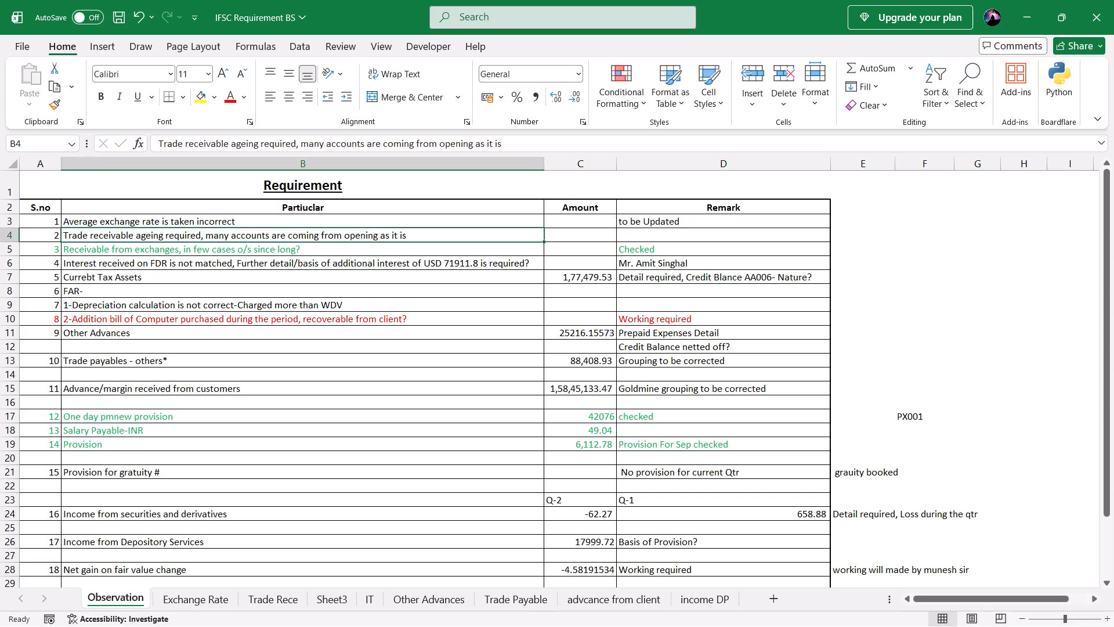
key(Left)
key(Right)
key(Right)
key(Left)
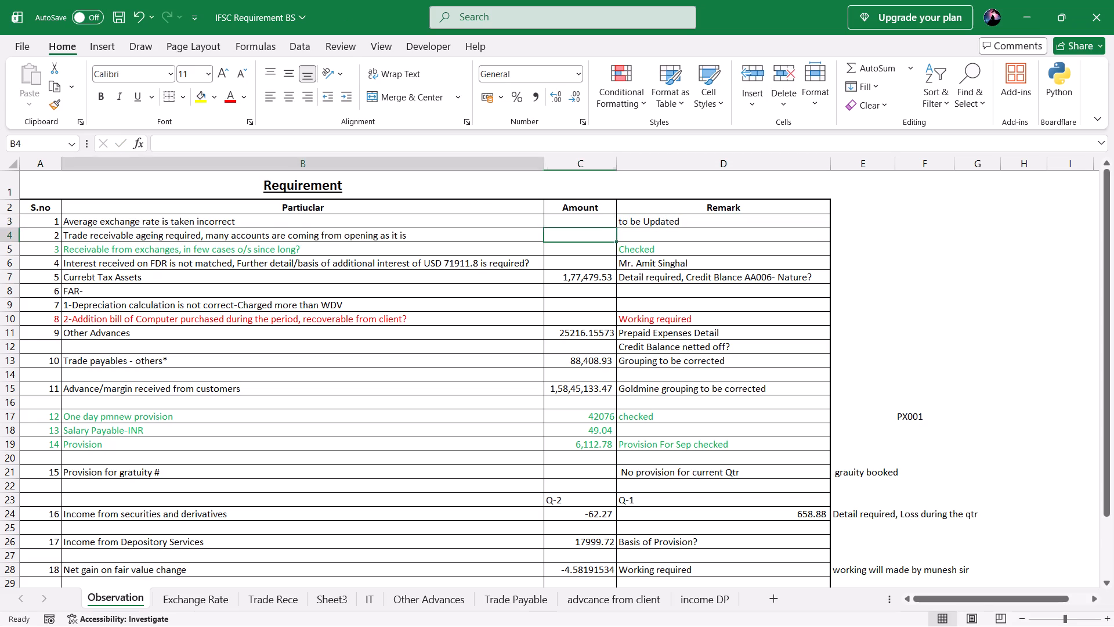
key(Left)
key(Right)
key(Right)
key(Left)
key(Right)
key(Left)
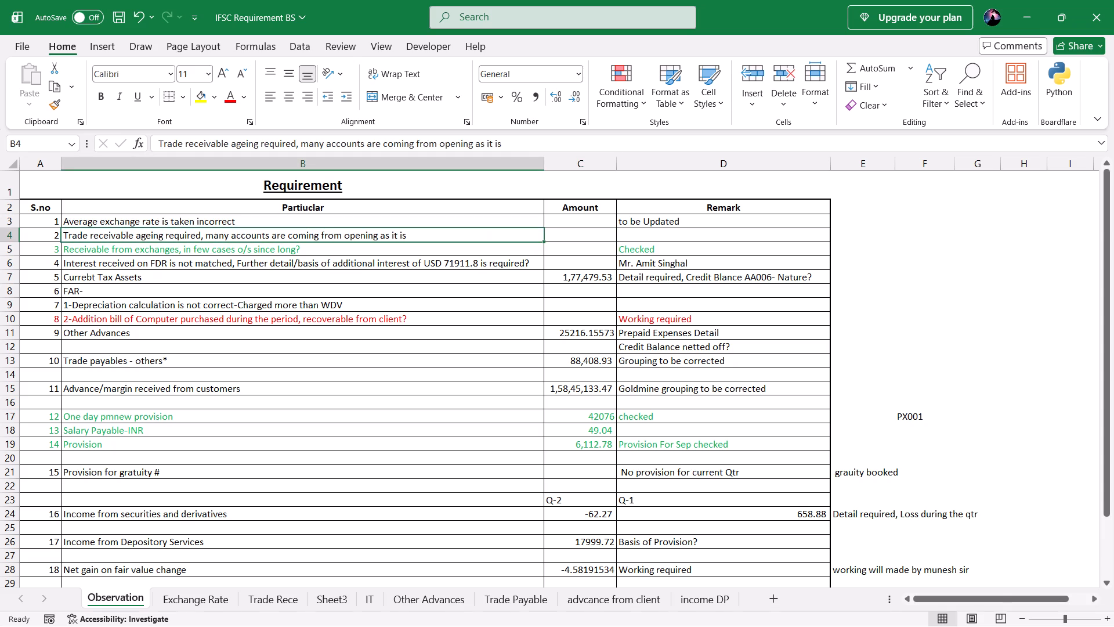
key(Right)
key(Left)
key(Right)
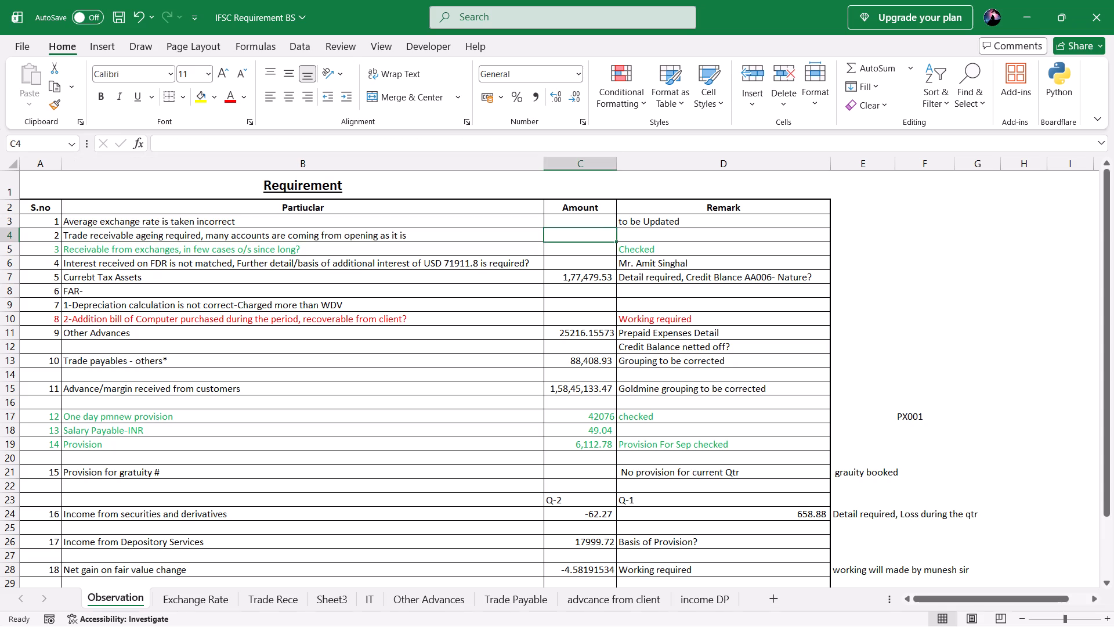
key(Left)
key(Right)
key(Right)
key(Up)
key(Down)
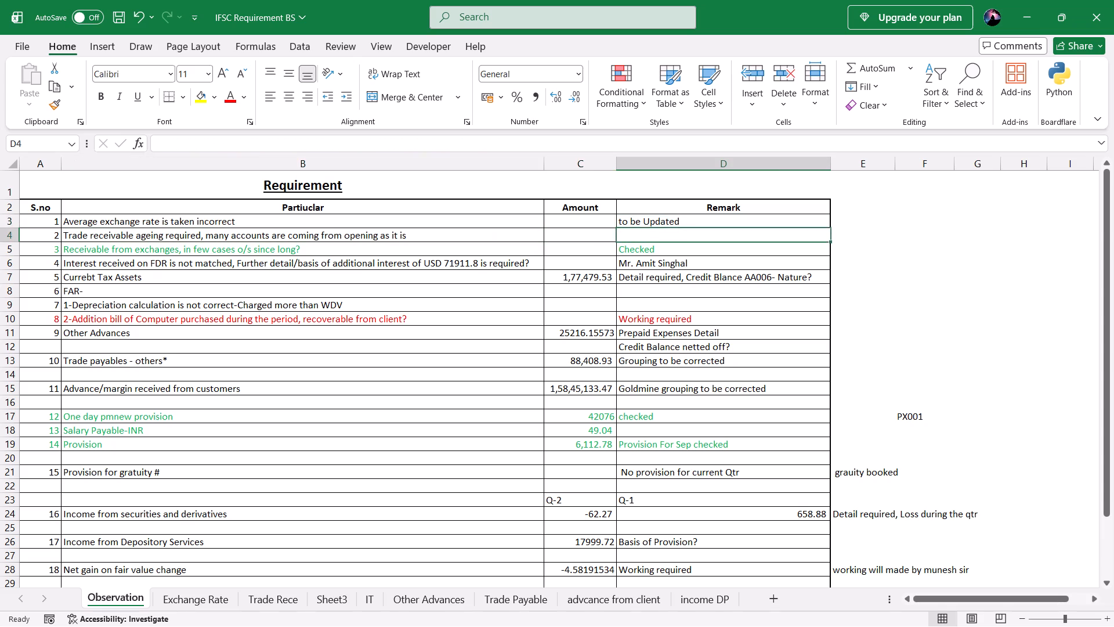
Change the font color of the entire average exchange rate row, row 3, to standard green.
key(Up)
key(shift+space)
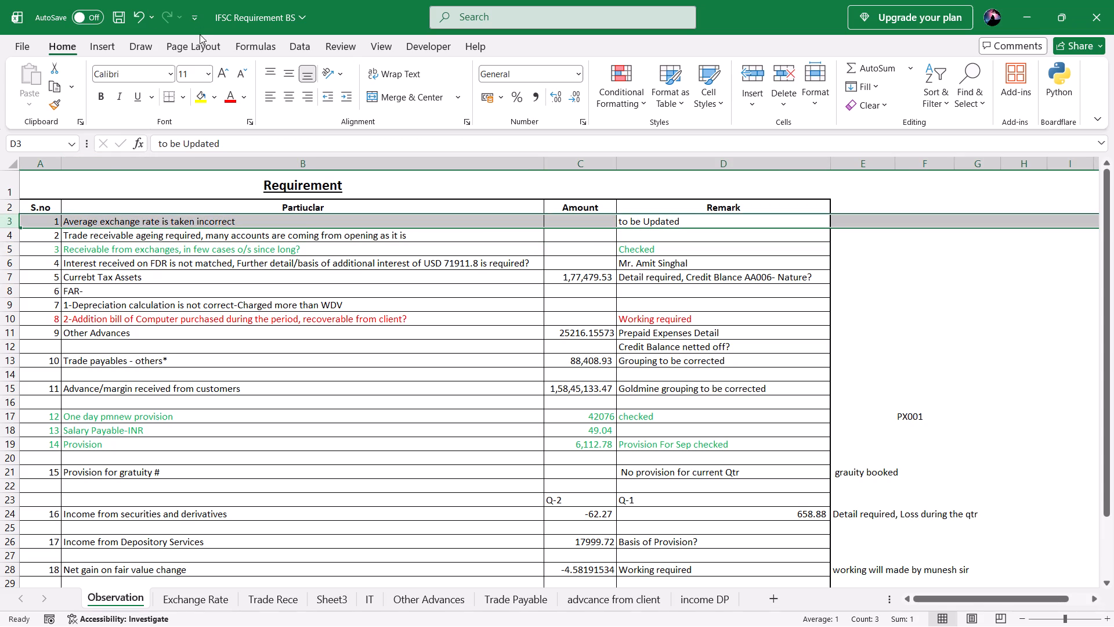
click(248, 102)
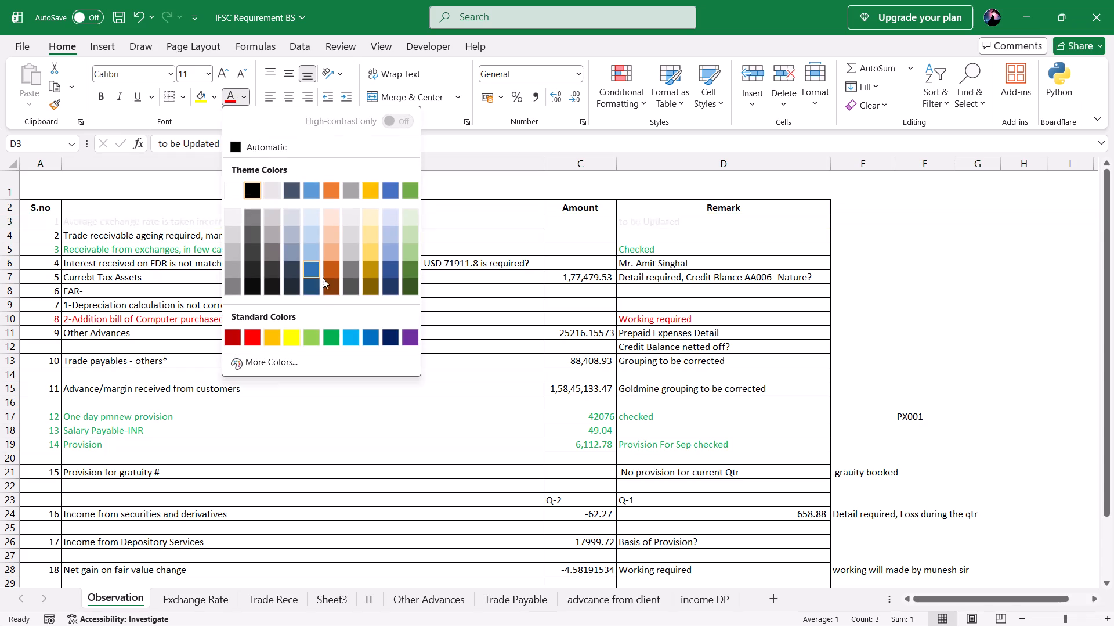
click(335, 340)
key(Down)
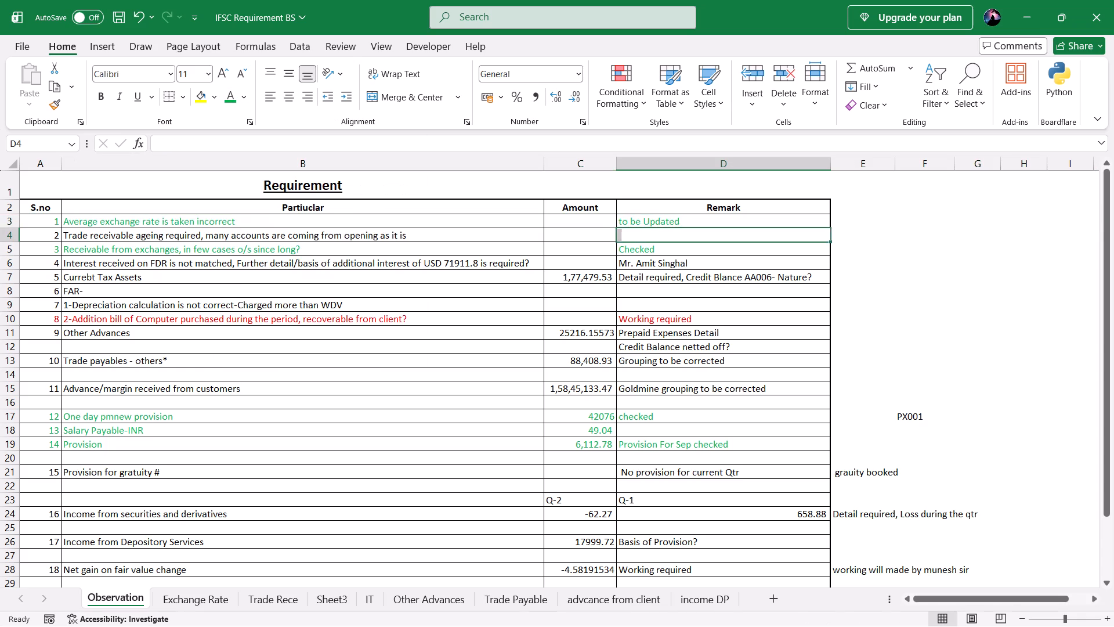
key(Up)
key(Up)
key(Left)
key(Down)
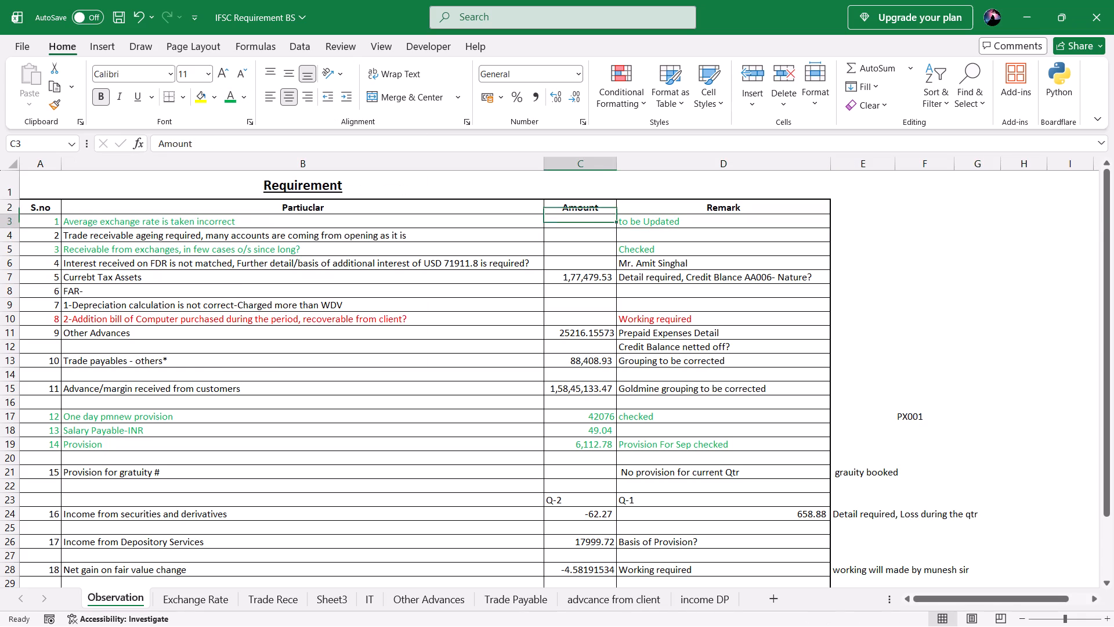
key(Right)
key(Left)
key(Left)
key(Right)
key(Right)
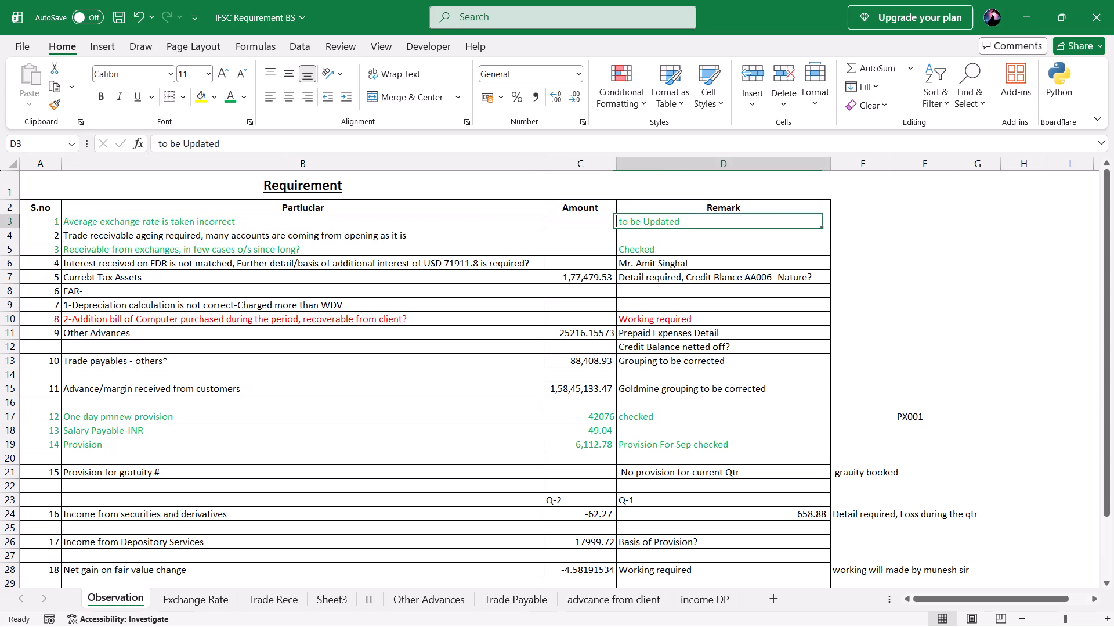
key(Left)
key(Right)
Fill the remark above down into D4 for the trade receivable ageing item and edit it to "to be Given".
key(Down)
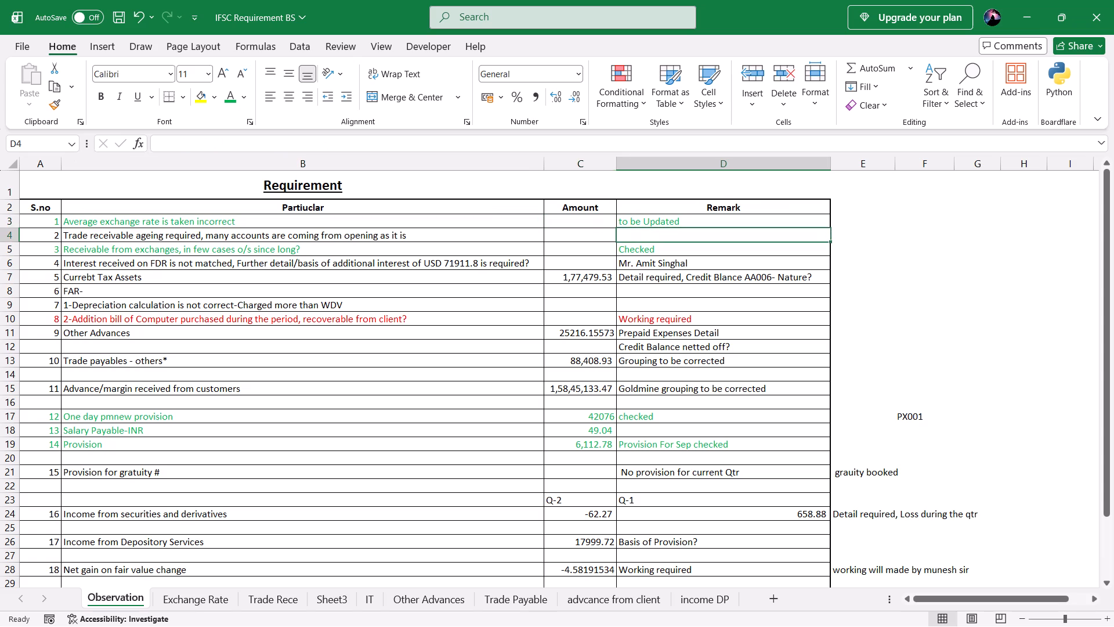
key(ctrl+d)
key(F2)
key(BackSpace)
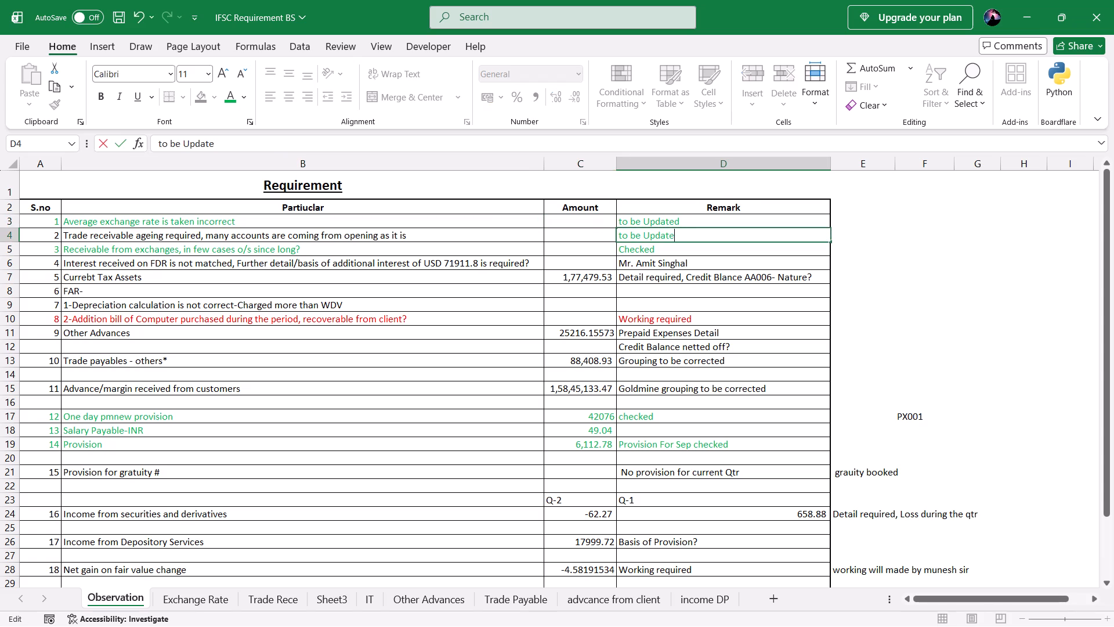
key(BackSpace)
key(BackSpace)
key(BackSpace)
key(BackSpace)
key(BackSpace)
key(BackSpace)
text(Given')
key(BackSpace)
key(Return)
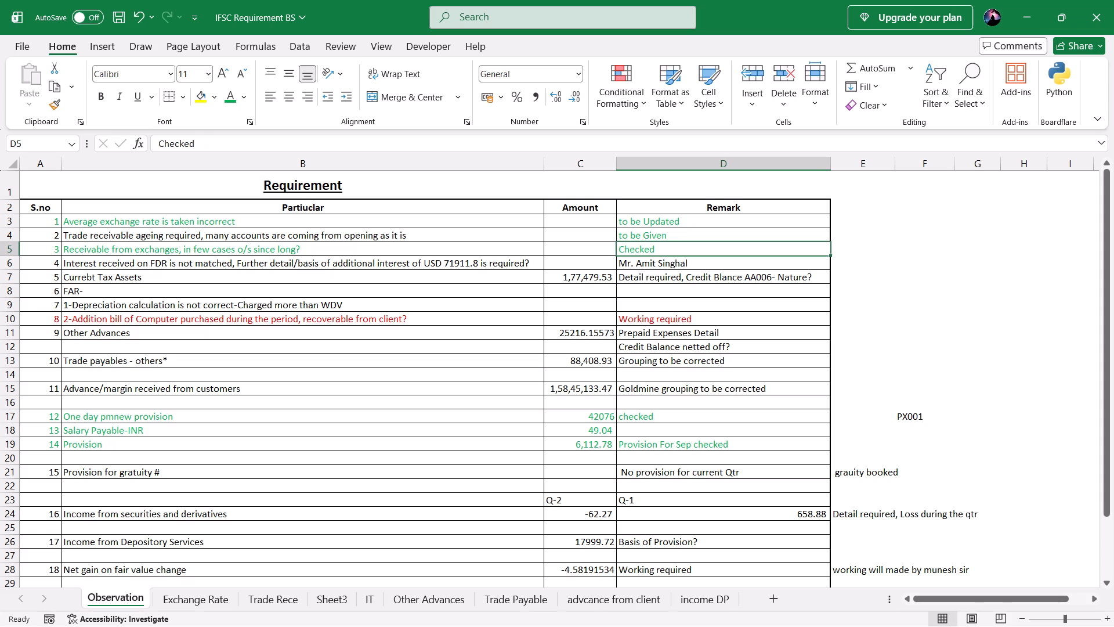
Review the entries and remarks for the FDR interest and current tax assets items in rows 6 and 7.
key(Down)
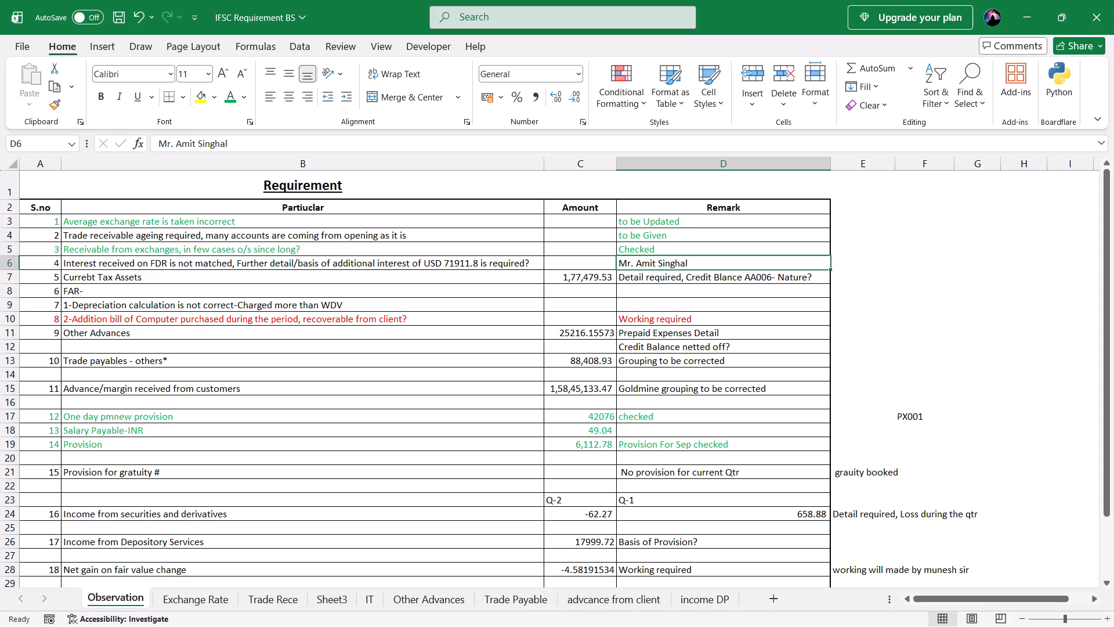
key(Down)
key(Up)
key(Down)
key(Up)
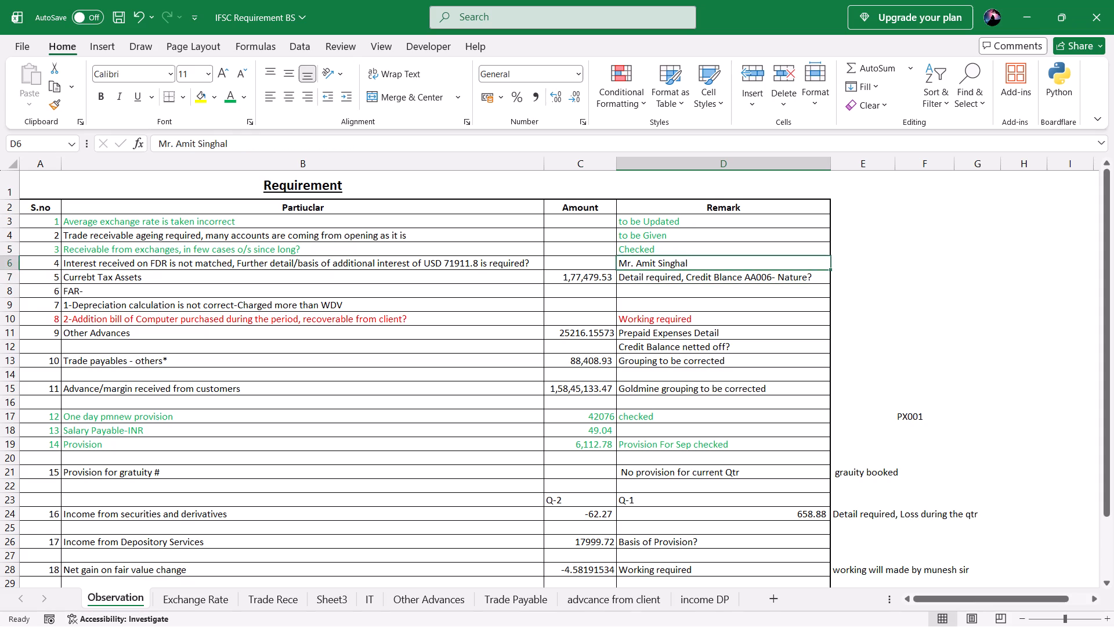
key(Down)
key(Left)
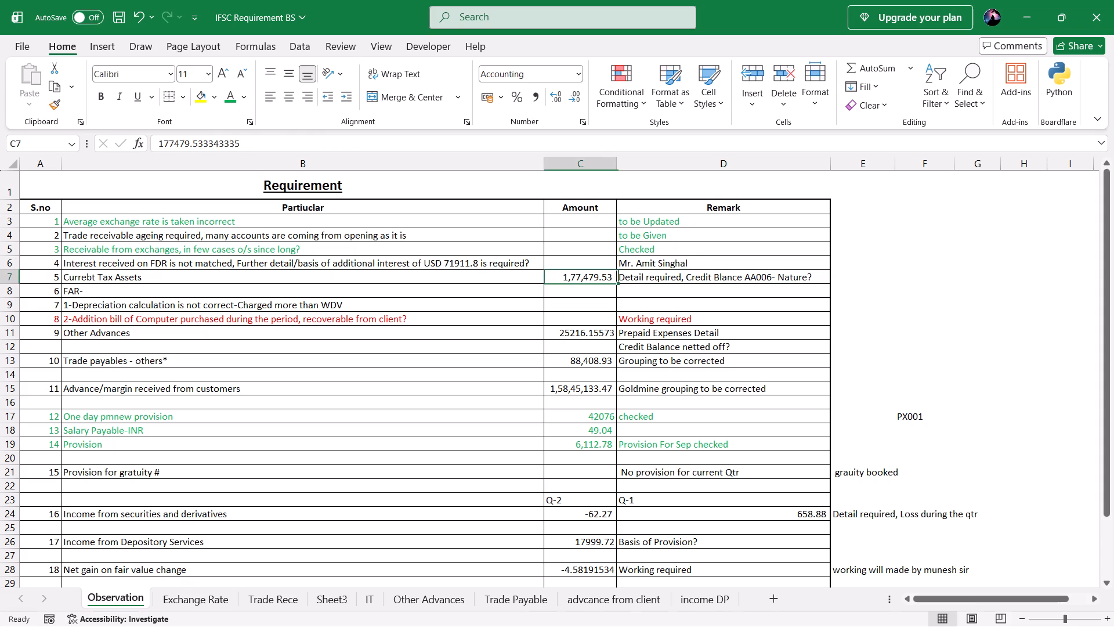
key(Left)
key(Left)
key(Right)
key(Right)
key(Right)
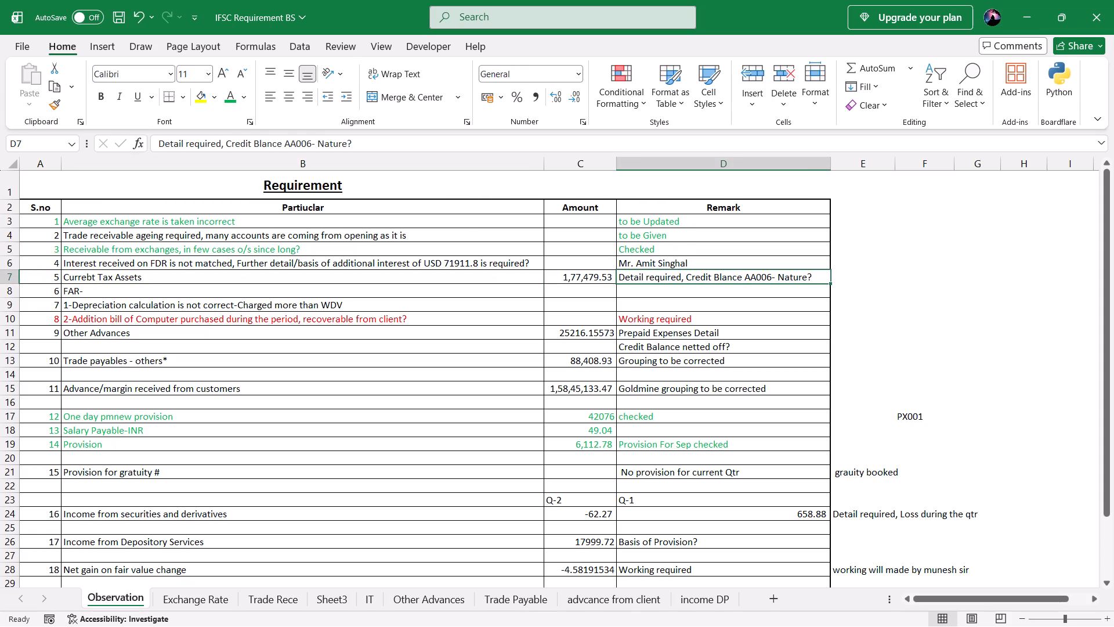
key(Left)
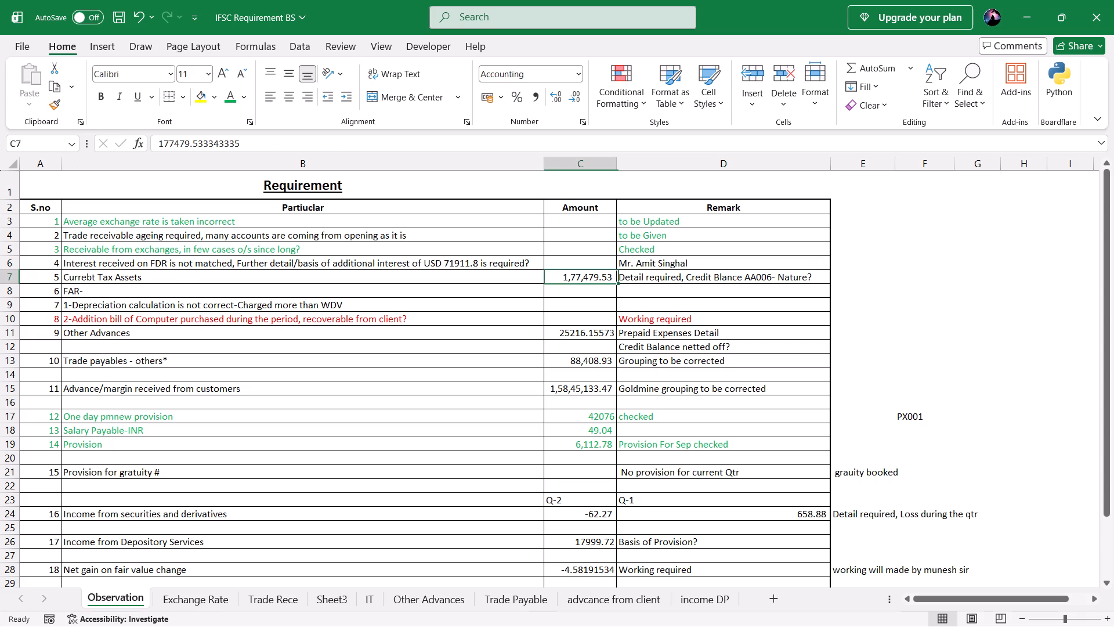
key(Right)
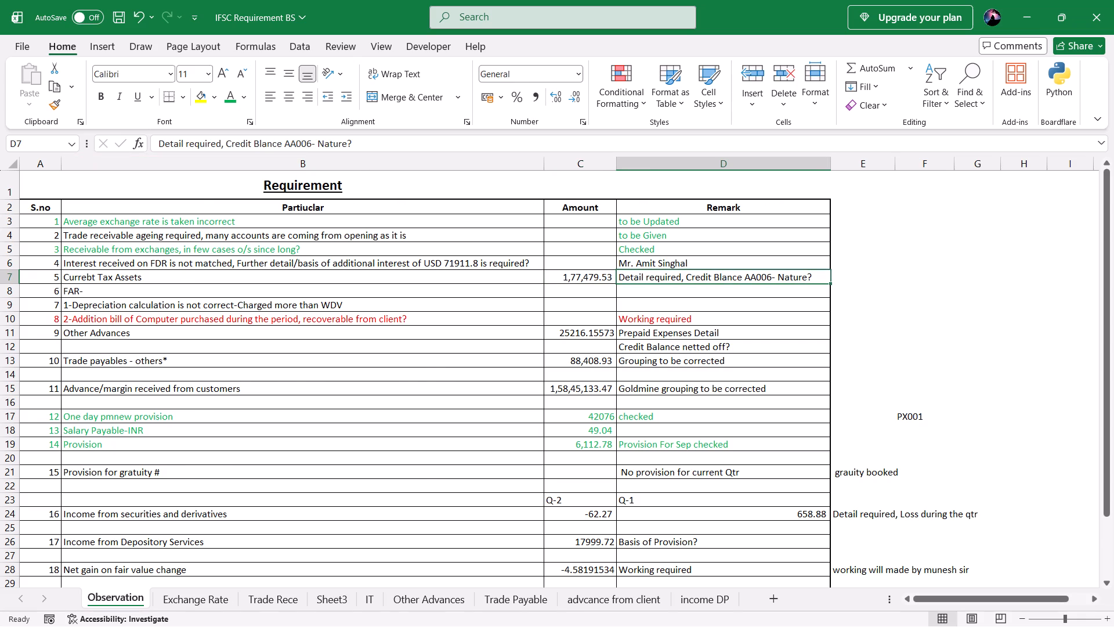
Look through the Trade Rece, Exchange Rate, Sheet3 and IT sheets for supporting detail, and return to the Observation sheet.
click(250, 594)
click(225, 599)
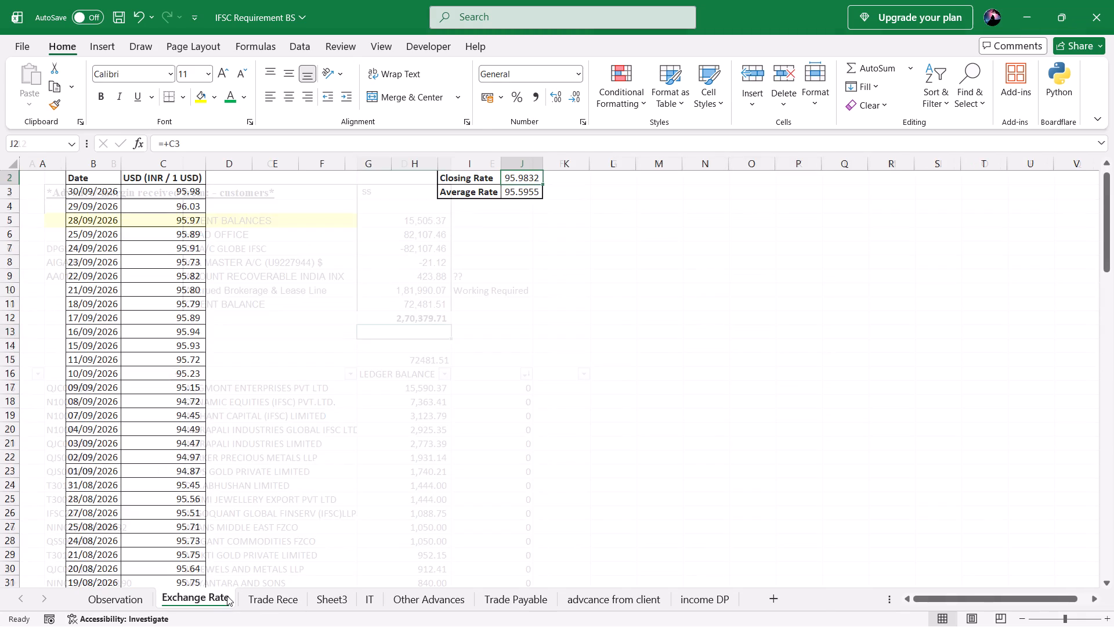
click(311, 597)
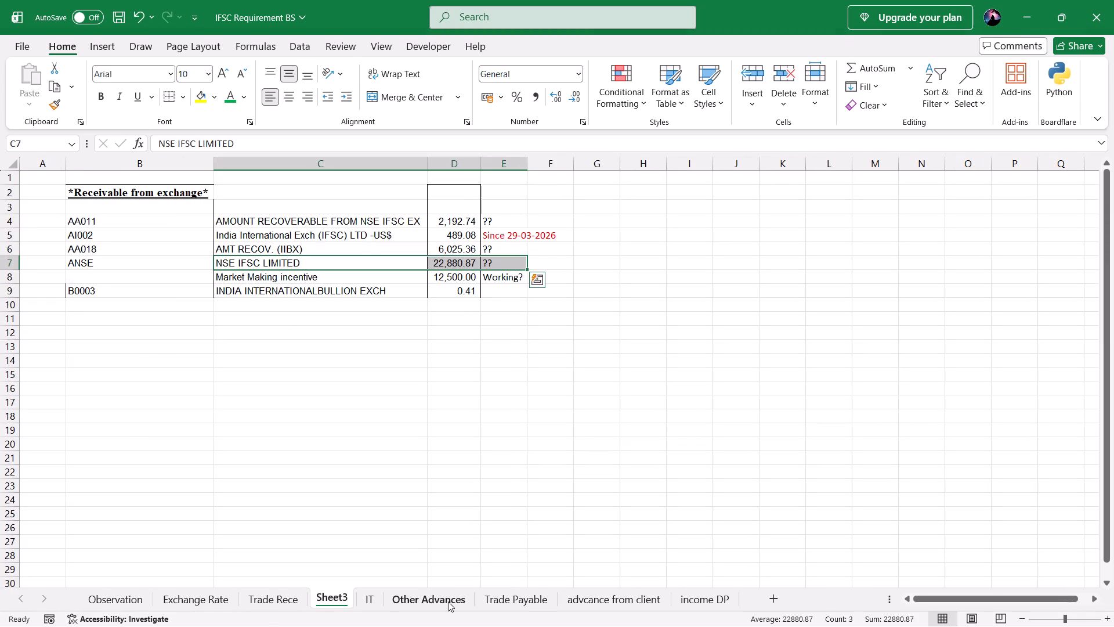
click(395, 599)
click(379, 597)
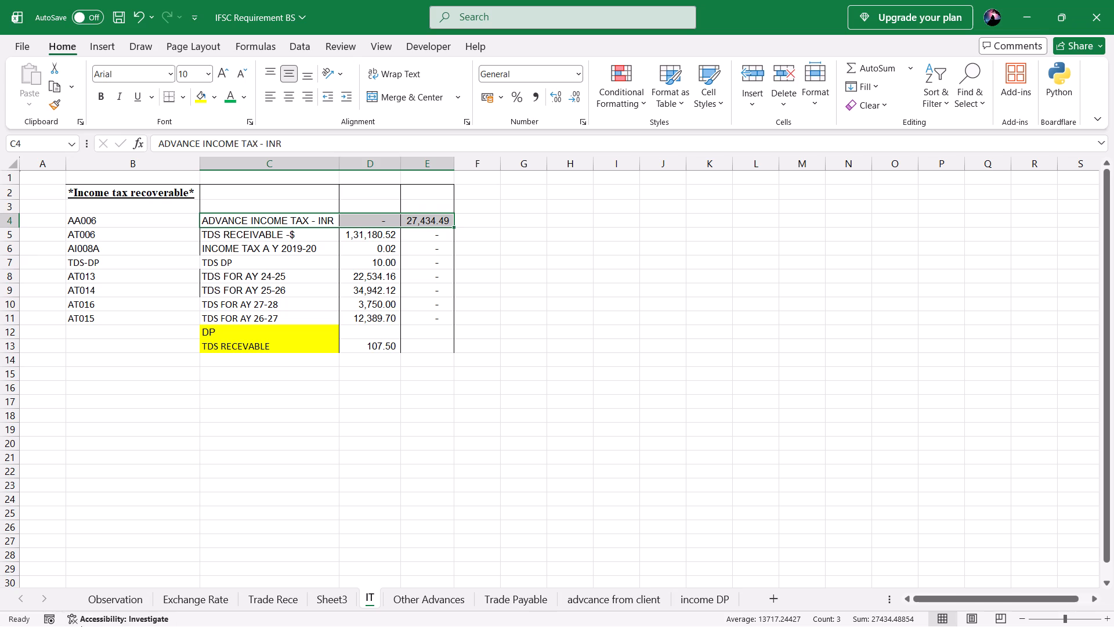
click(132, 592)
click(225, 445)
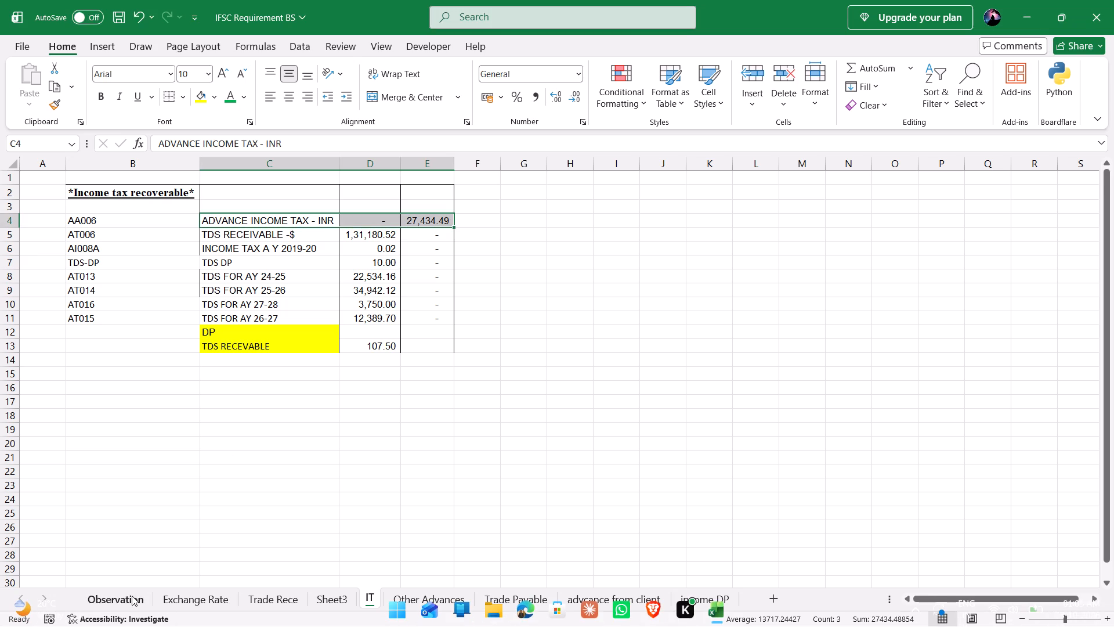
click(132, 596)
click(176, 520)
click(178, 513)
click(128, 589)
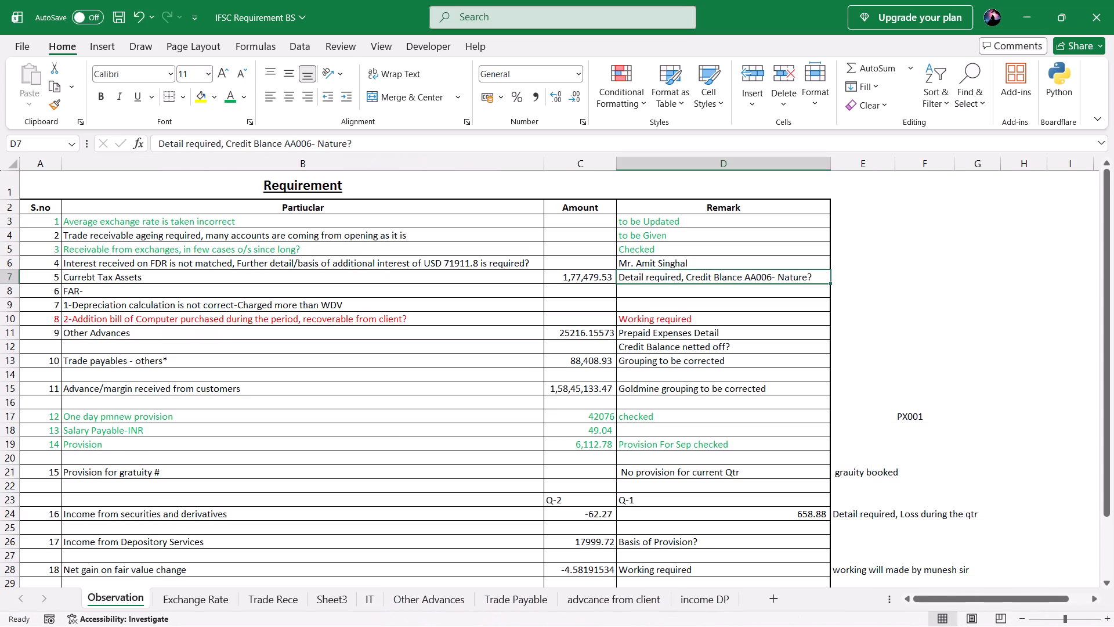
Check the income tax recoverable breakdown on the IT sheet against the current tax assets item, and return to the Observation sheet.
click(144, 254)
click(146, 265)
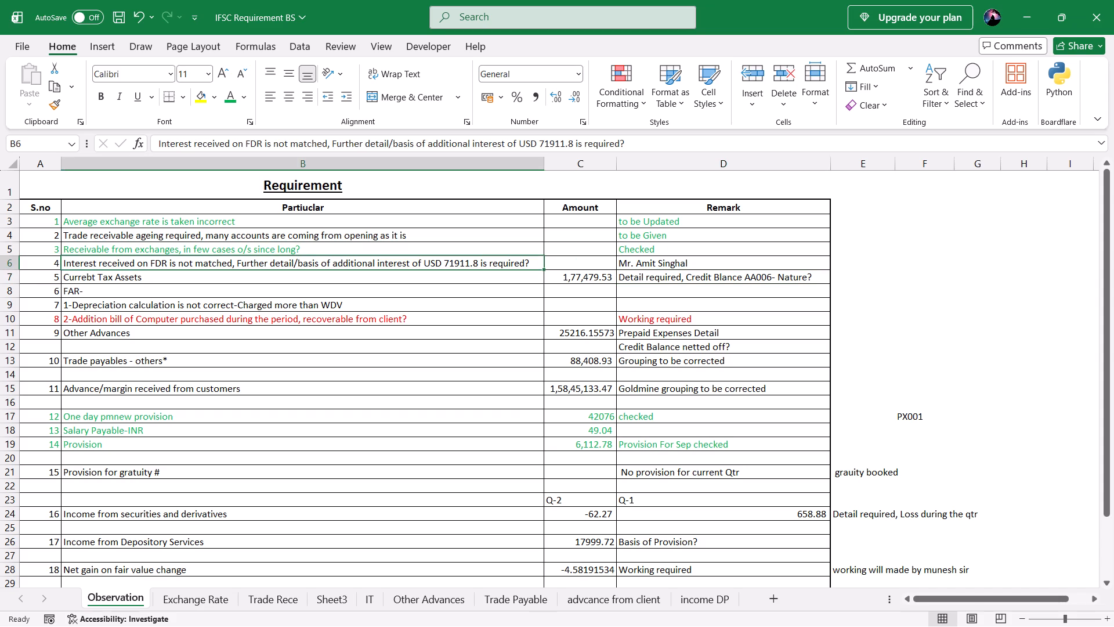
click(564, 272)
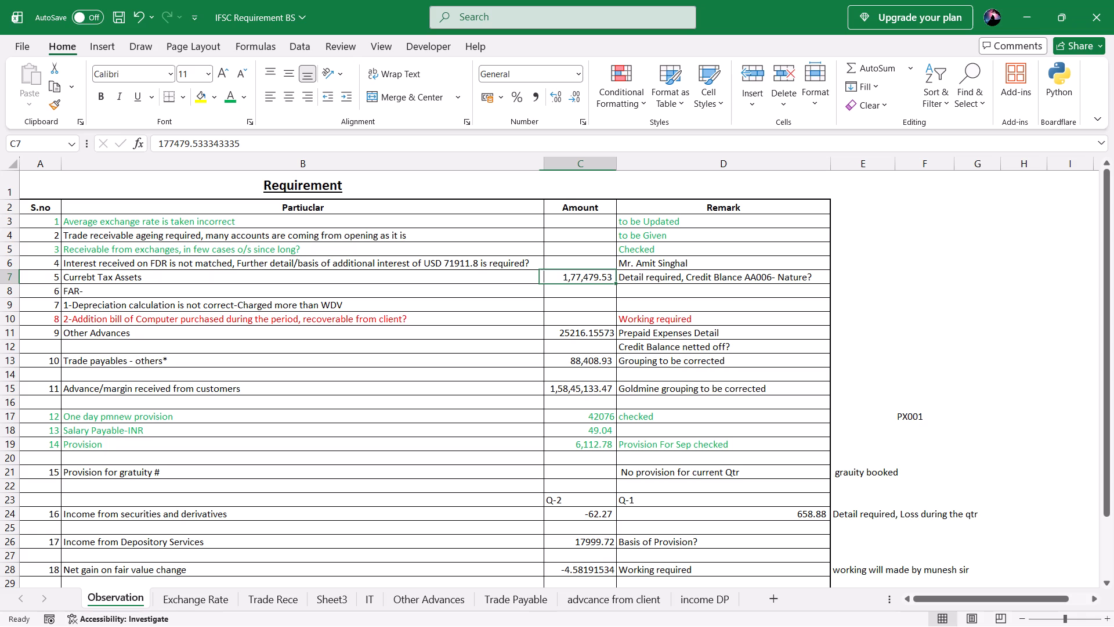
click(360, 589)
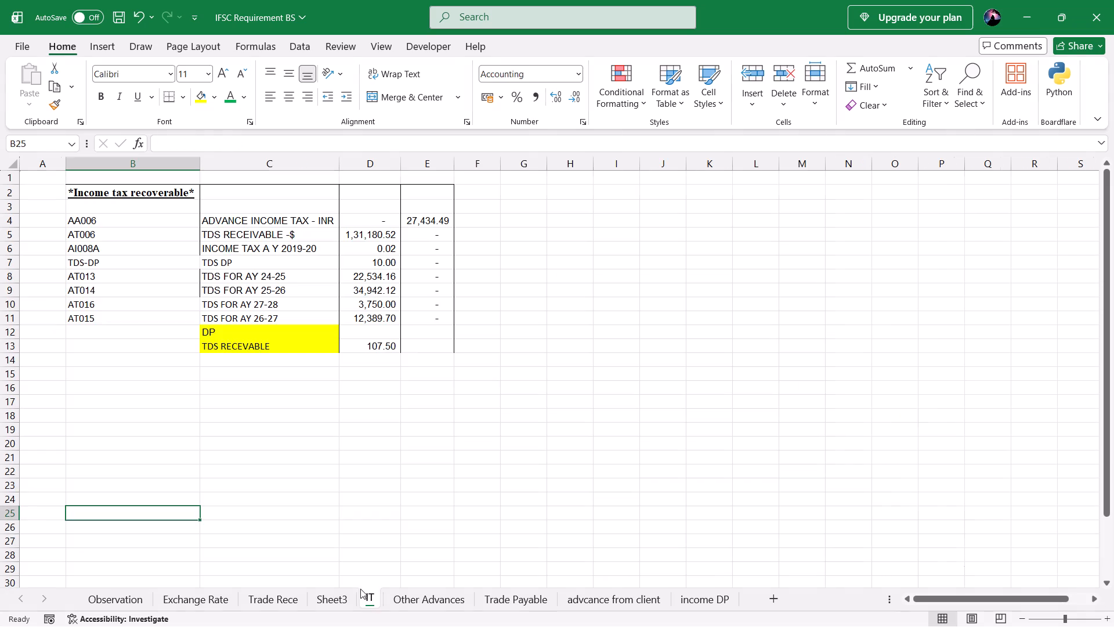
click(346, 601)
click(366, 594)
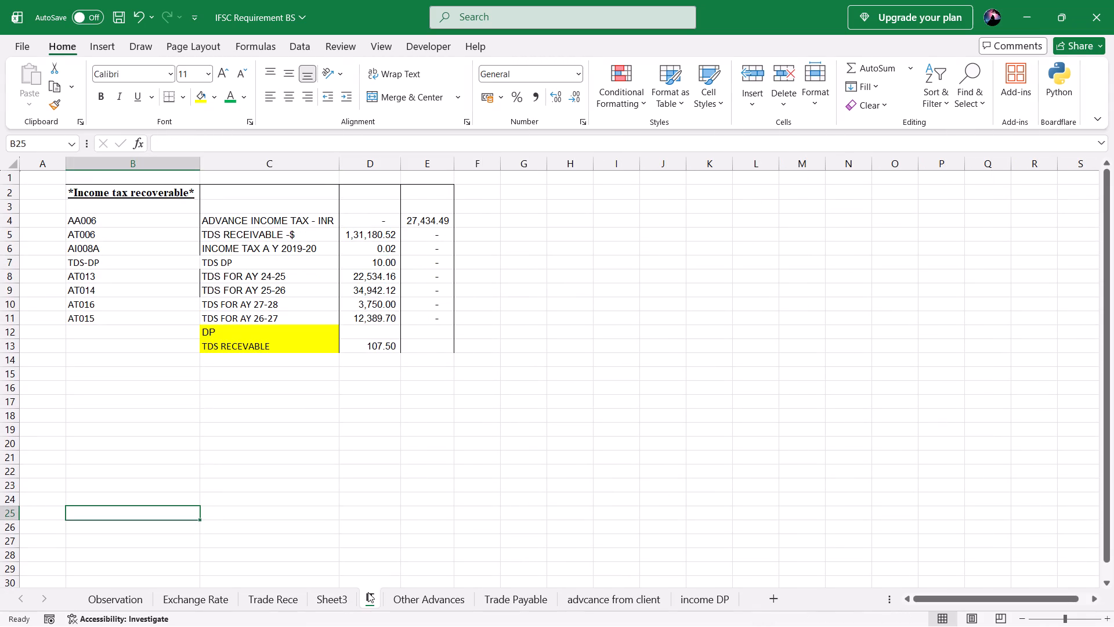
click(134, 595)
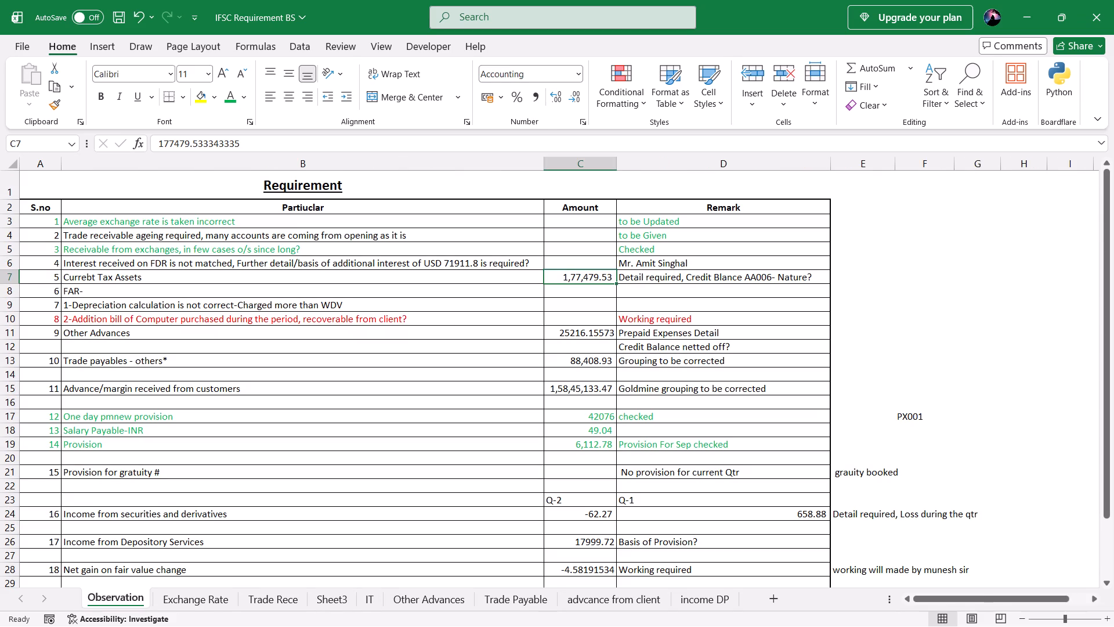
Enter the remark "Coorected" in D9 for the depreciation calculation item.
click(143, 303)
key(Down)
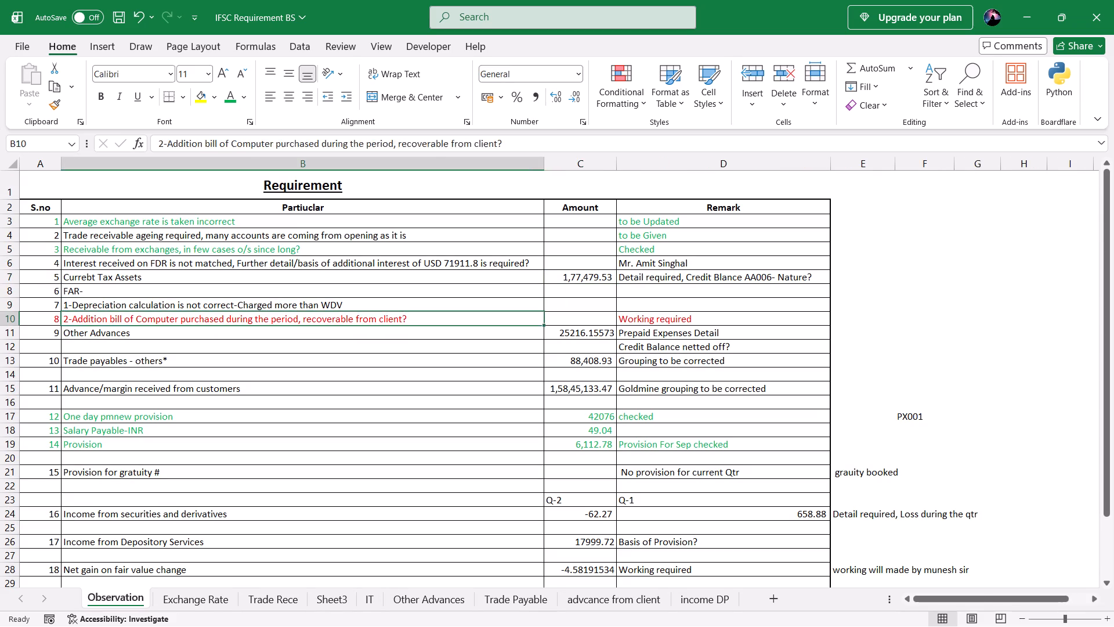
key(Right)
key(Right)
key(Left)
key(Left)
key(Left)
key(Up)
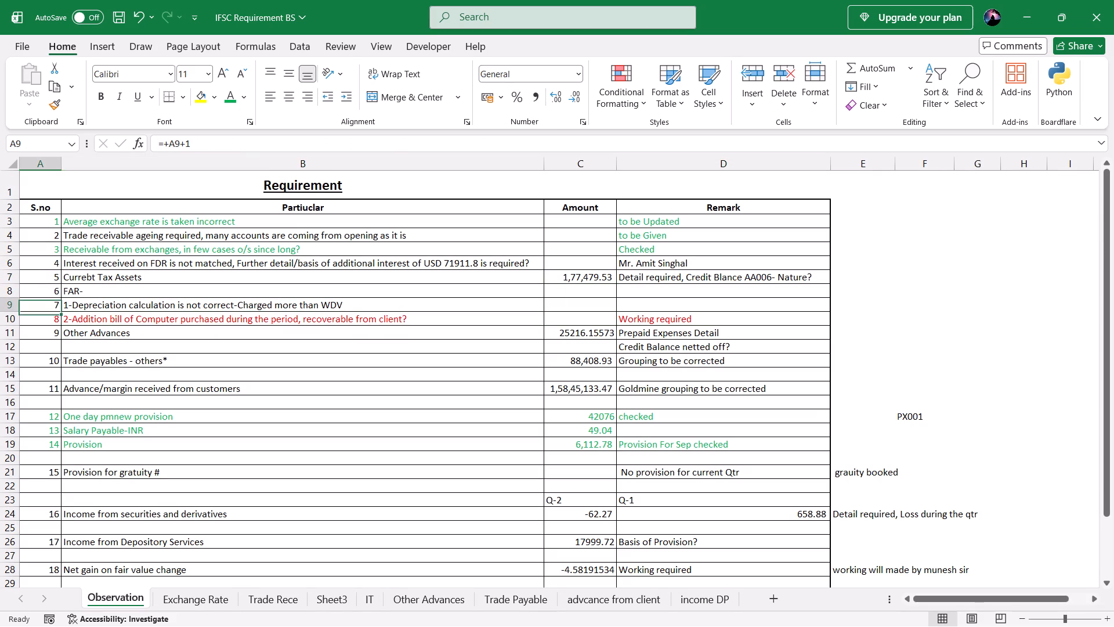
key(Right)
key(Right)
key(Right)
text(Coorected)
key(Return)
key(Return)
Replace the depreciation item's remark in D9 with "Checked".
key(Up)
key(Up)
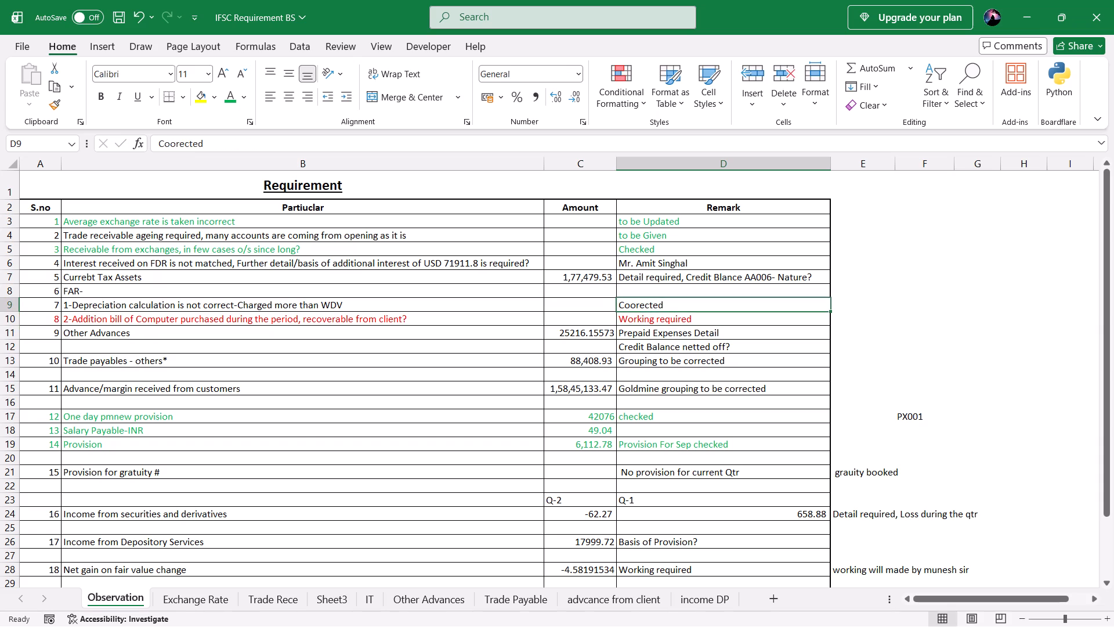
text(Corred)
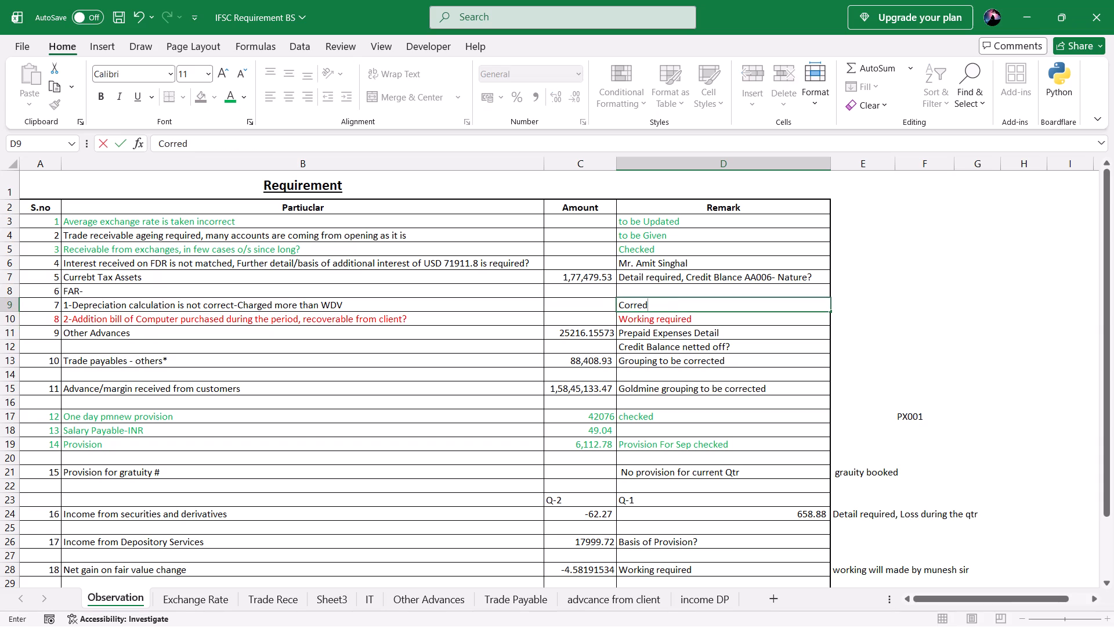
key(BackSpace)
key(BackSpace)
key(BackSpace)
key(BackSpace)
key(BackSpace)
text(hecked)
key(Return)
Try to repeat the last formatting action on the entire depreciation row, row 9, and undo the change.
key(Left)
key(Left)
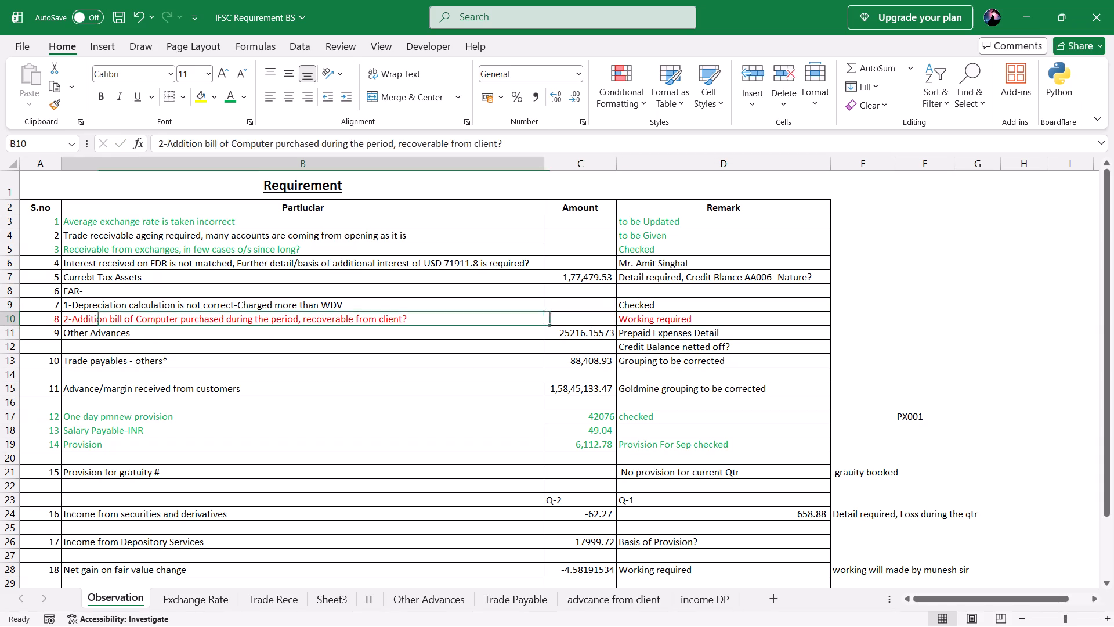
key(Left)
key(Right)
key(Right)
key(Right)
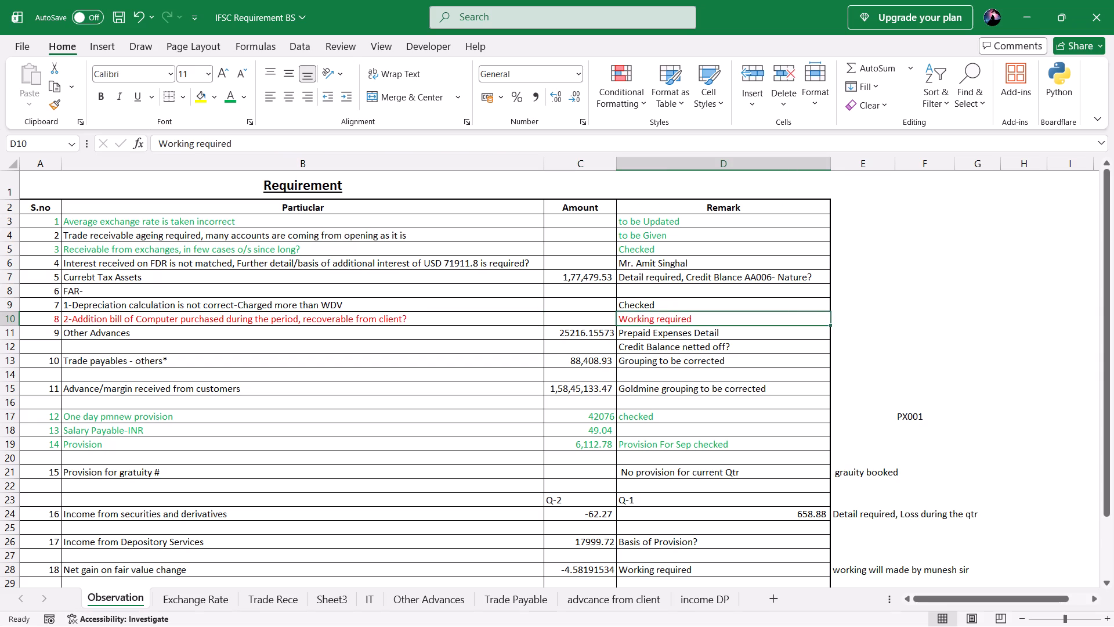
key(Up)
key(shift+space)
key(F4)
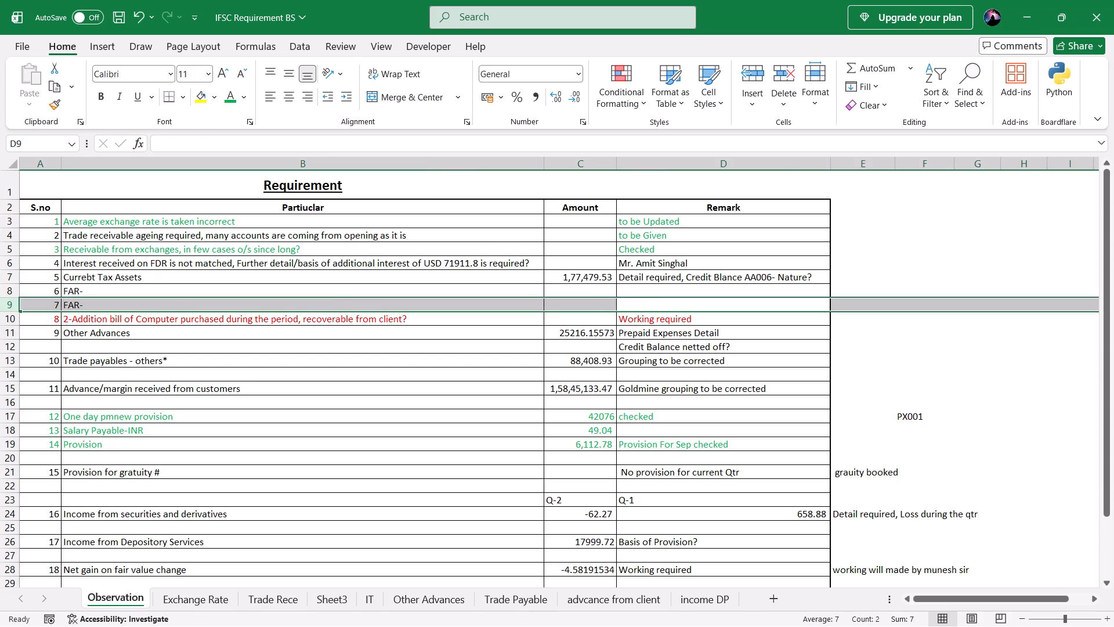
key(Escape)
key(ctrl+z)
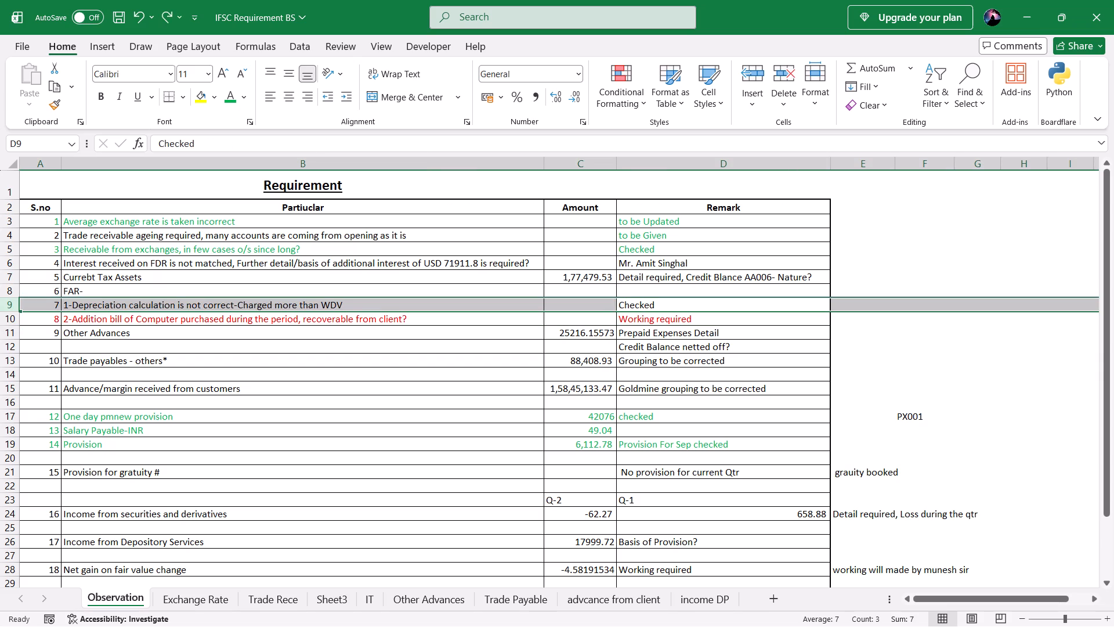
Review the amount and remark of the Other Advances item in row 11.
key(Down)
key(Down)
key(shift+space)
key(Left)
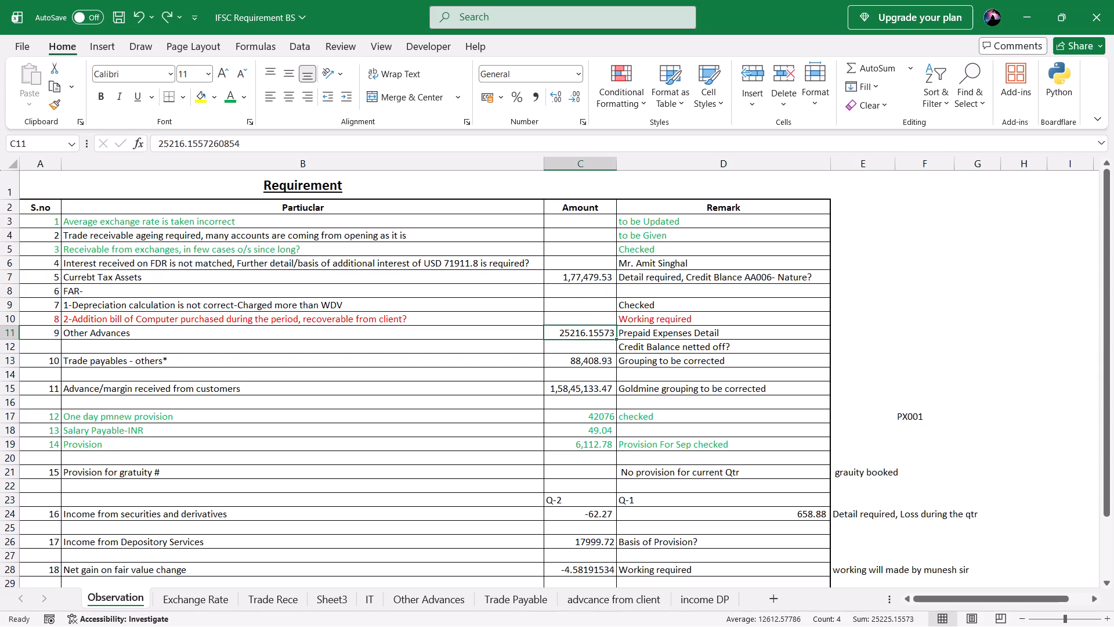
key(Right)
key(Left)
key(Left)
key(Left)
key(Right)
key(Right)
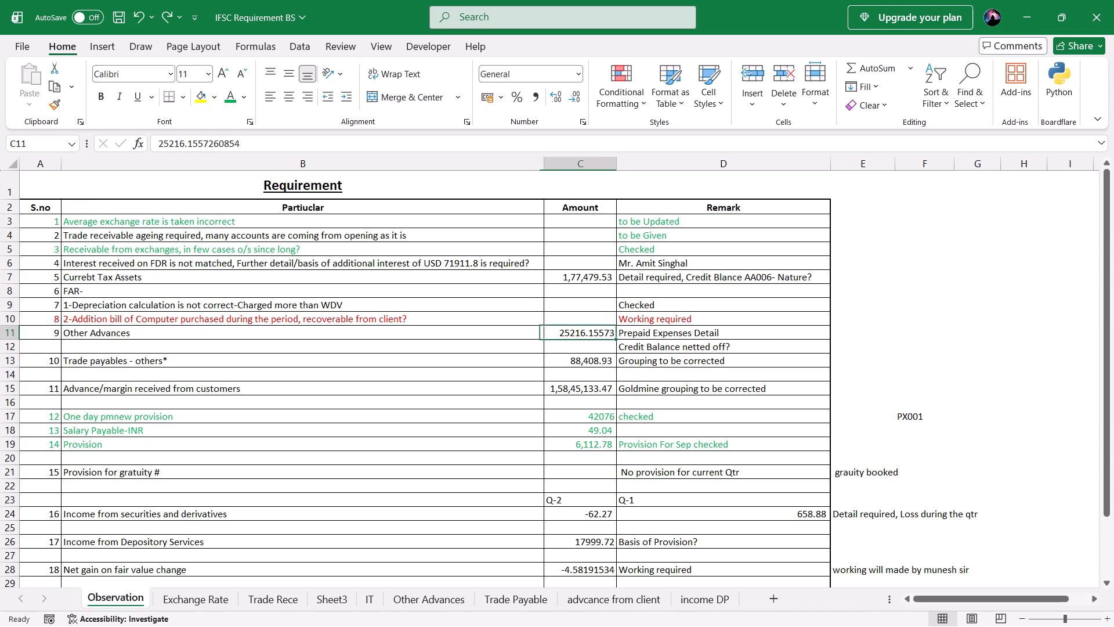
key(Right)
key(Left)
Look through the supporting sheets from Exchange Rate to advcance from client, and return to the Observation sheet.
key(ctrl+Page_Down)
key(ctrl+Page_Down)
key(ctrl+Page_Down)
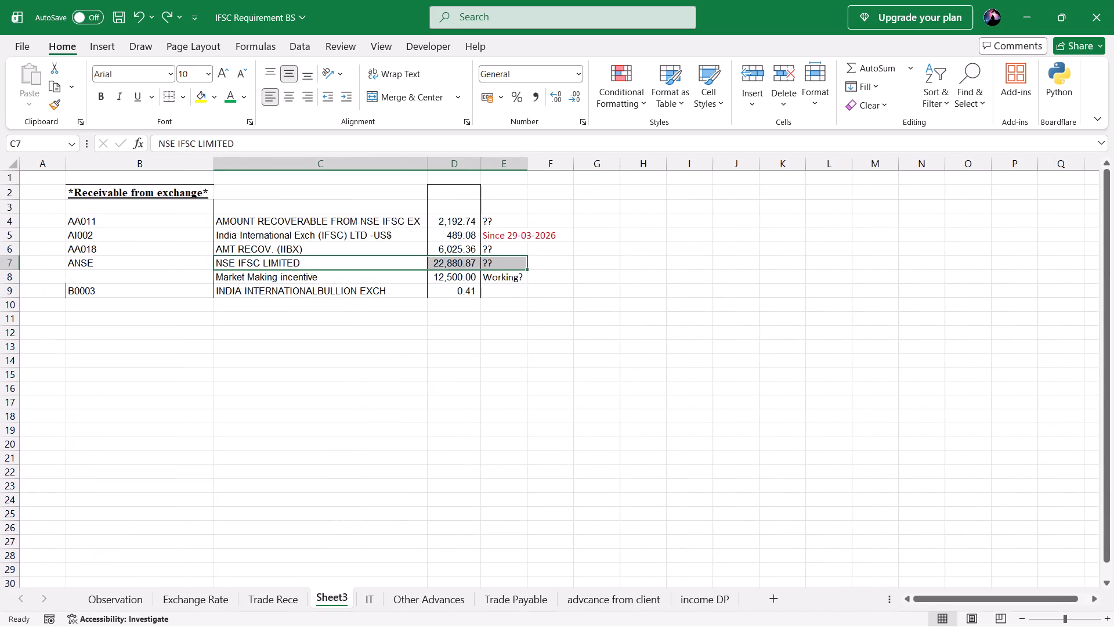
key(ctrl+Page_Down)
key(ctrl+Page_Down)
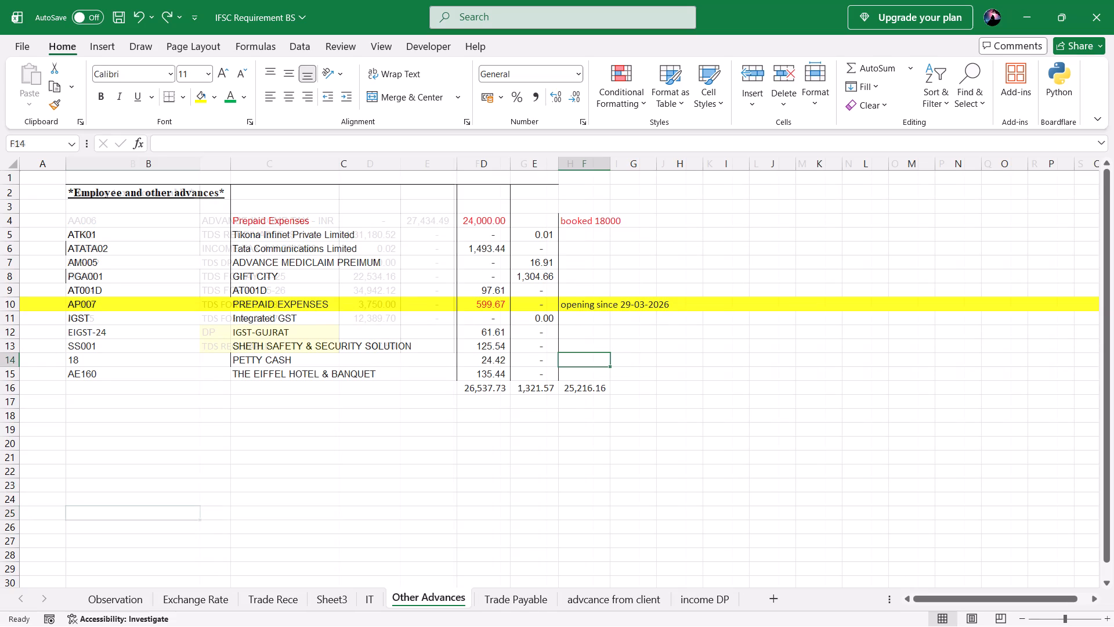
key(ctrl+Page_Down)
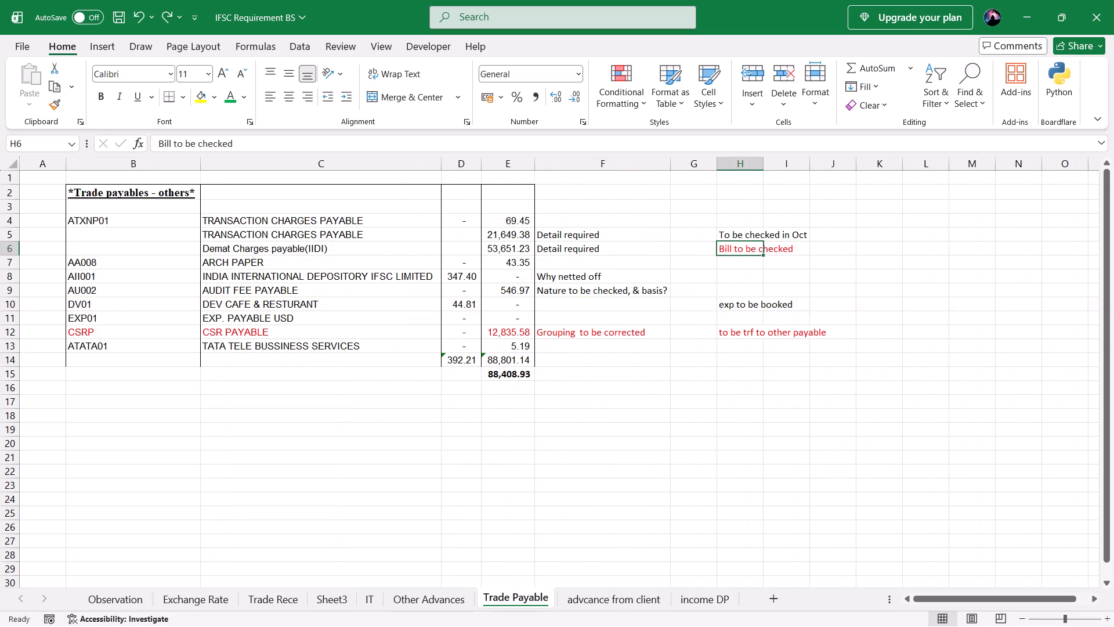
key(ctrl+Page_Down)
key(ctrl+Page_Up)
key(ctrl+Page_Up)
key(ctrl+Page_Up)
key(ctrl+Page_Up)
key(ctrl+Page_Up)
key(ctrl+Page_Up)
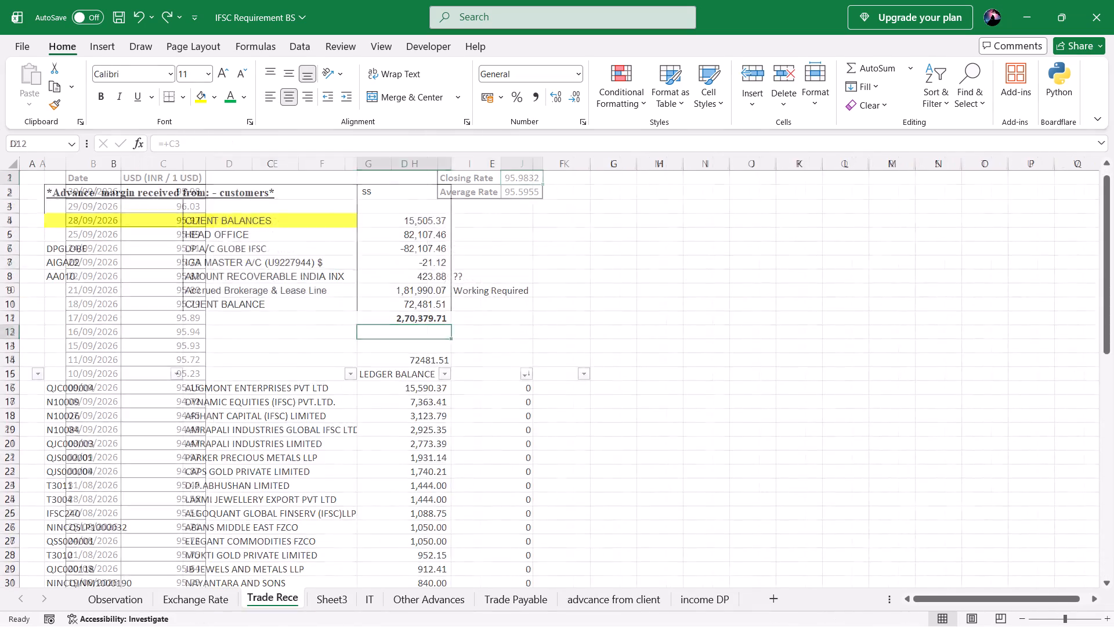
key(ctrl+Page_Up)
Review the Other Advances and Trade payables items in rows 11 to 13.
key(Down)
key(Down)
key(Left)
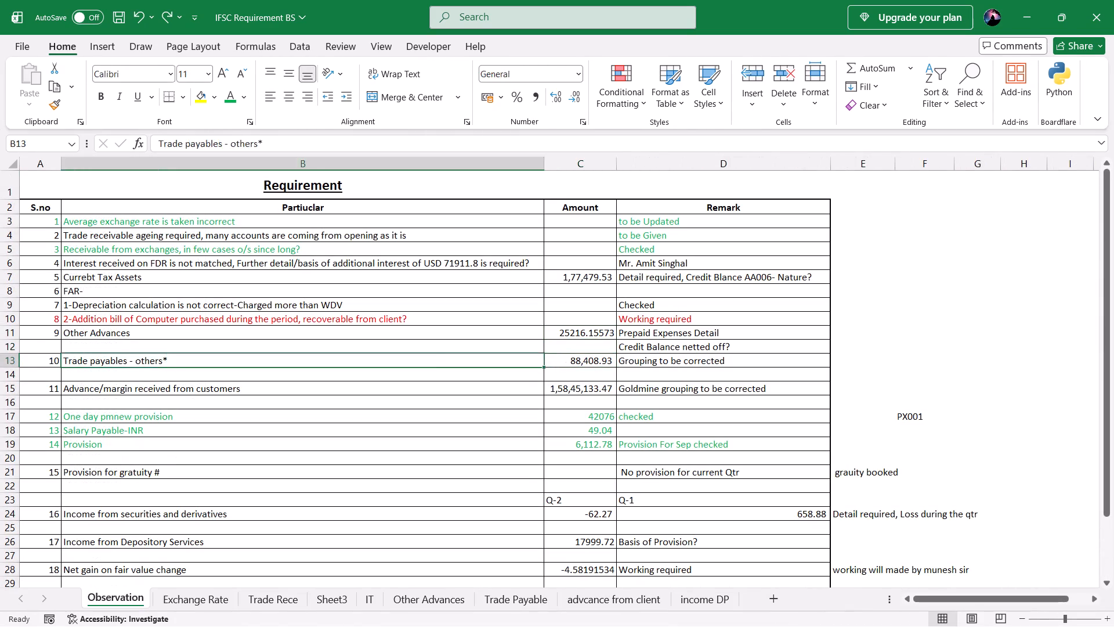
key(Right)
key(Up)
key(Right)
key(Up)
key(Left)
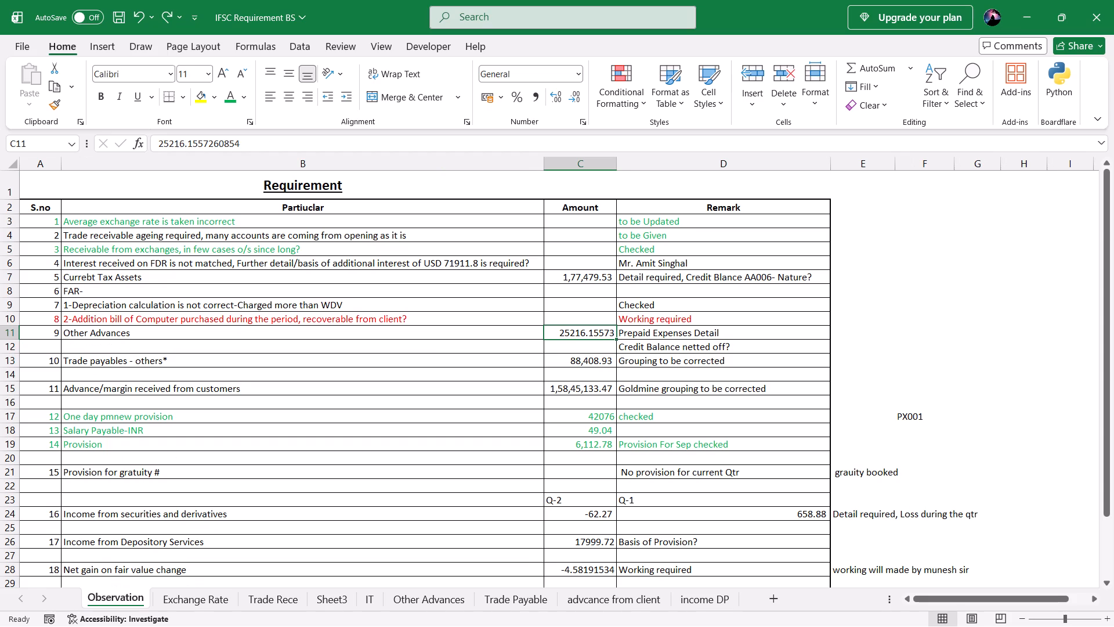
Go to the Other Advances sheet and examine the prepaid expenses and other entries under employee and other advances.
key(ctrl+Page_Down)
key(ctrl+Page_Down)
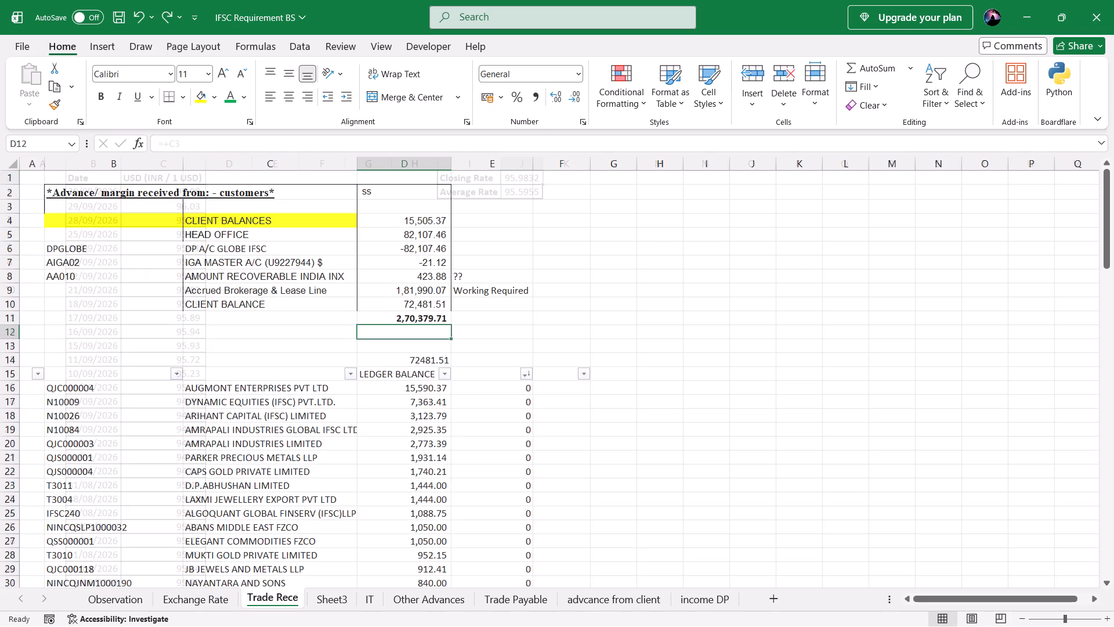
key(ctrl+Page_Down)
key(ctrl+Page_Down)
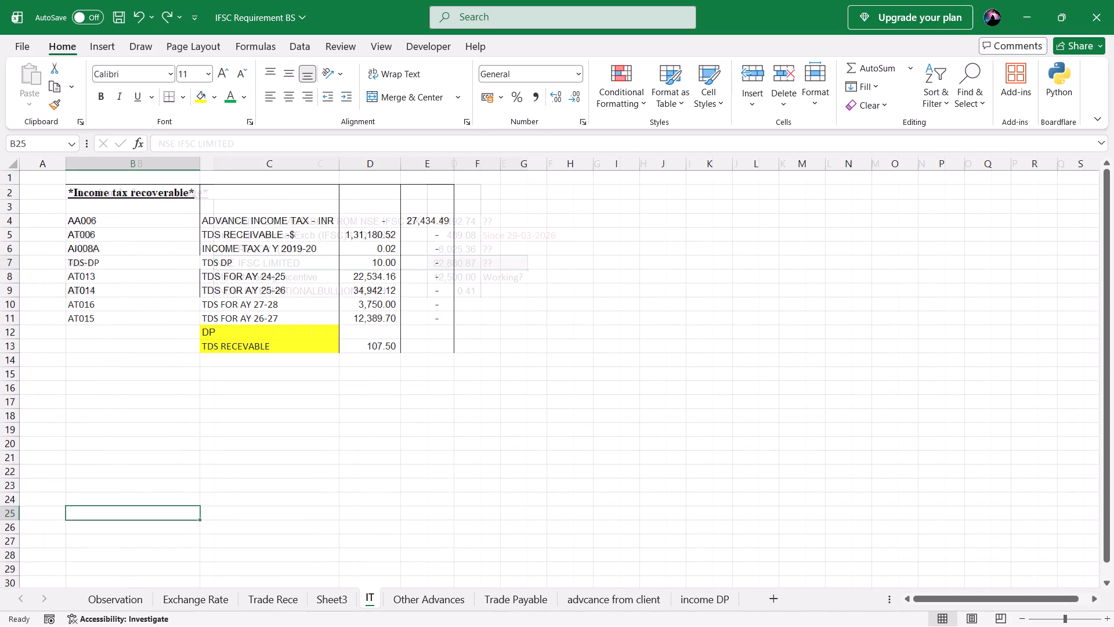
key(ctrl+Page_Down)
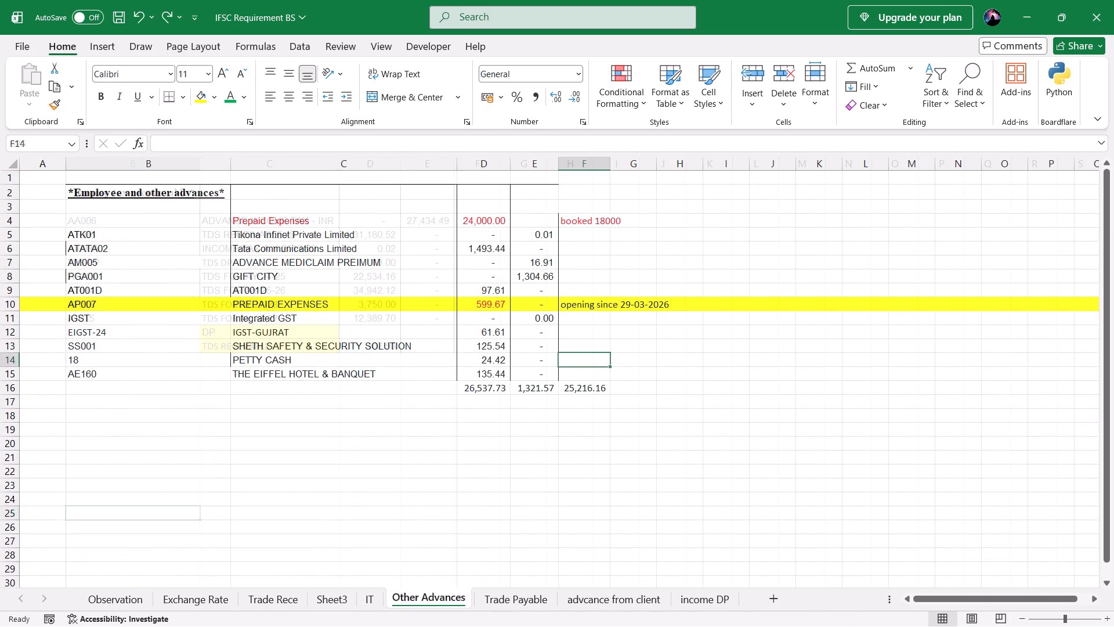
key(Page_Down)
key(ctrl+Up)
key(ctrl+Up)
key(ctrl+Up)
key(Up)
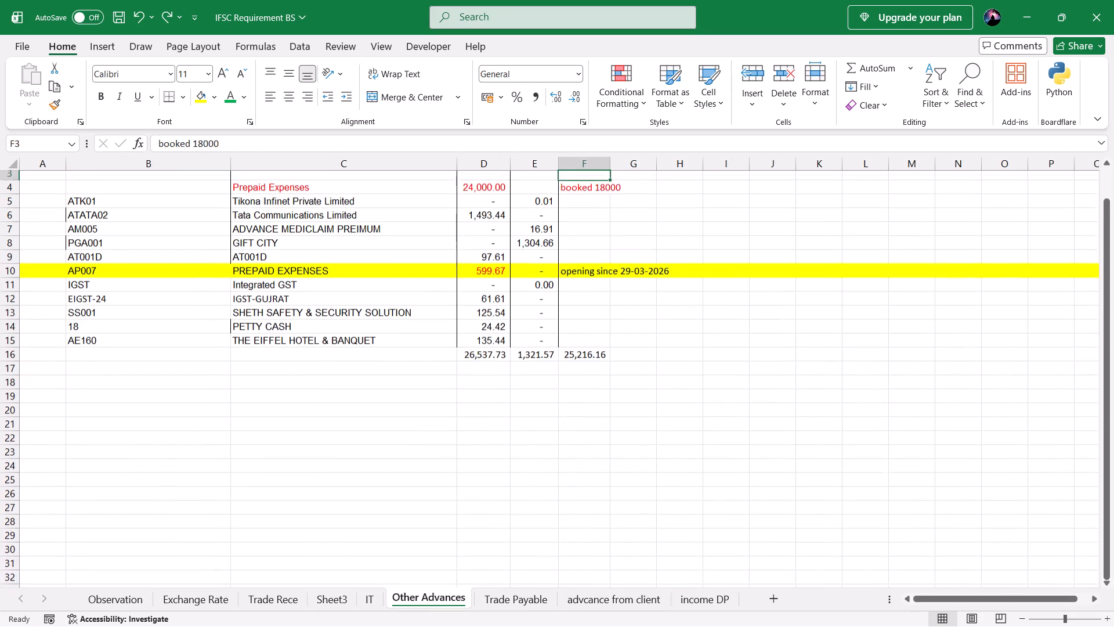
key(Up)
key(Down)
key(Down)
key(Down)
key(Down)
key(Down)
key(Left)
key(Down)
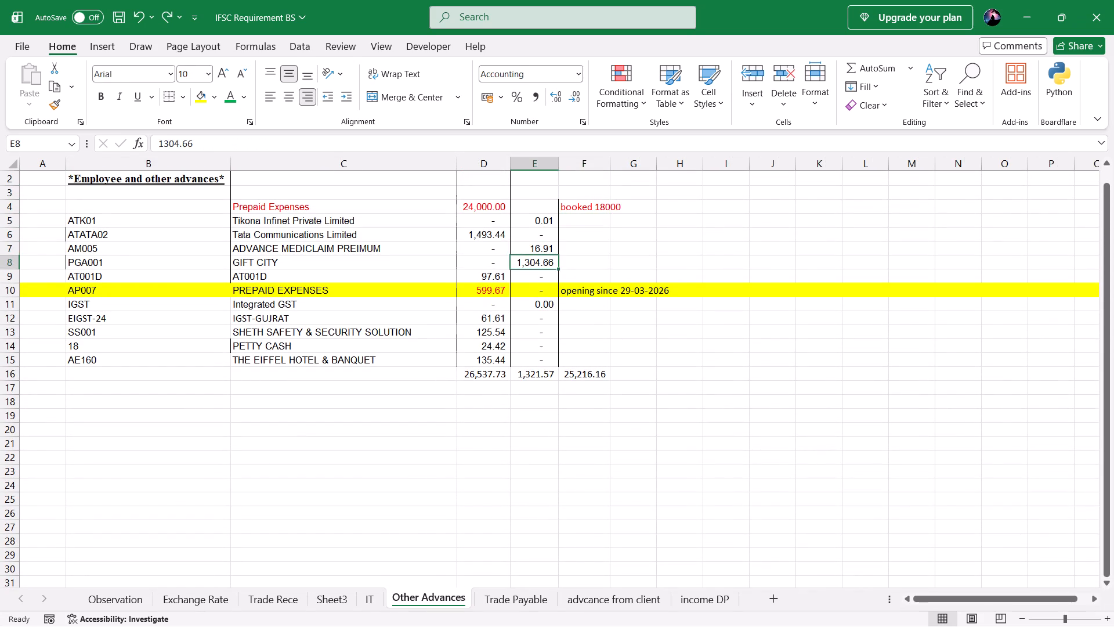
key(Left)
key(Up)
key(Up)
key(Up)
key(Up)
key(Up)
Replace the note beside Prepaid Expenses in F4 with "Recifited to 18000".
key(Right)
key(Up)
key(Right)
key(Down)
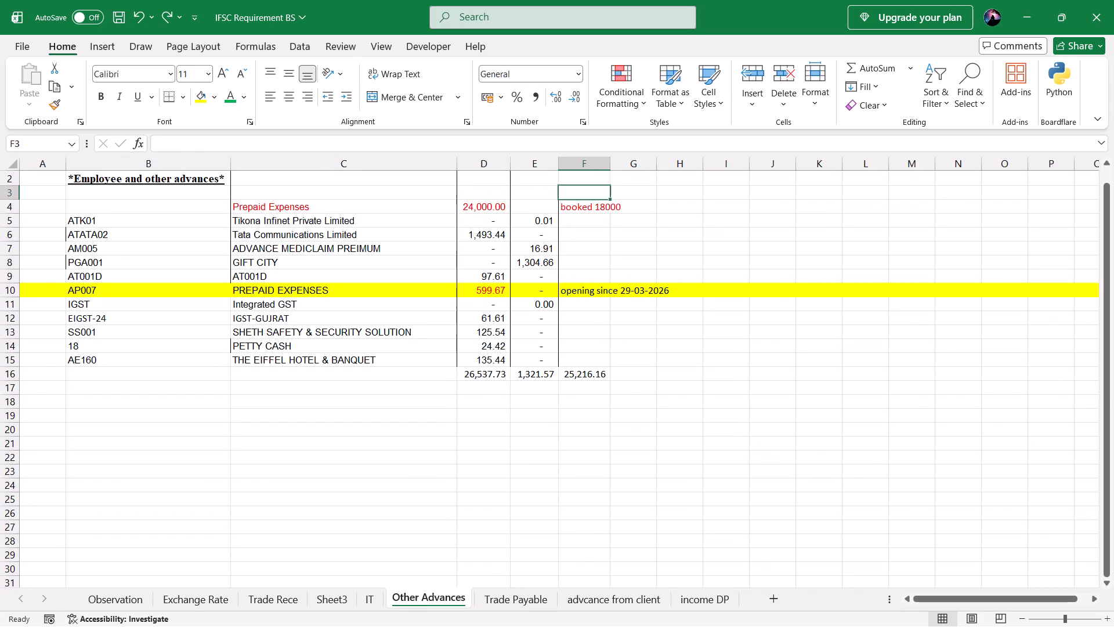
key(Down)
key(F2)
key(Escape)
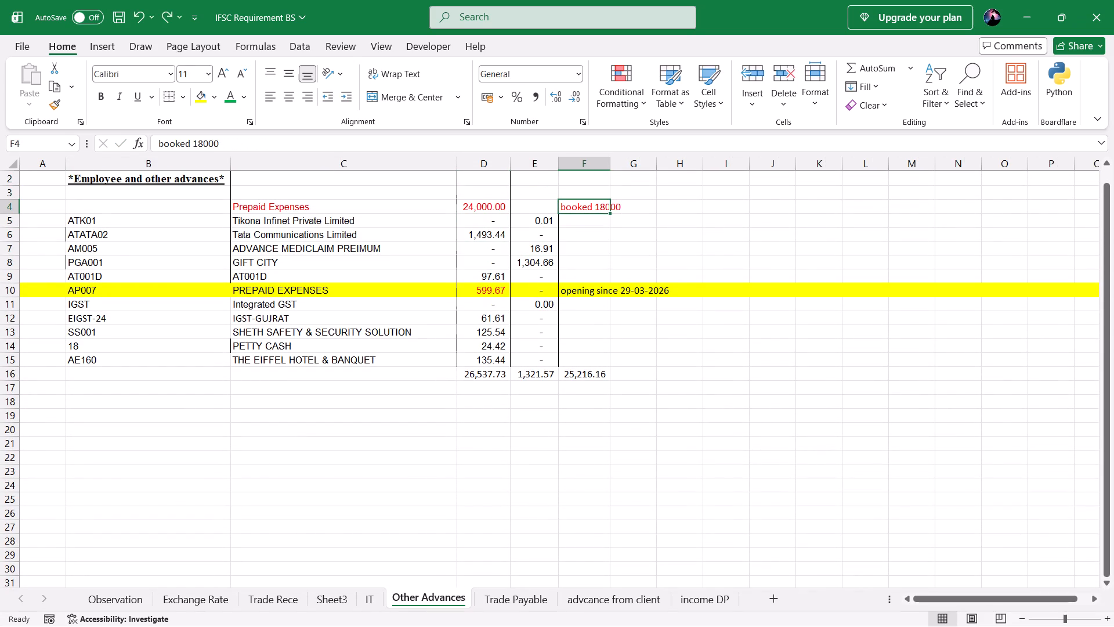
key(Delete)
text(Recifited)
key(space)
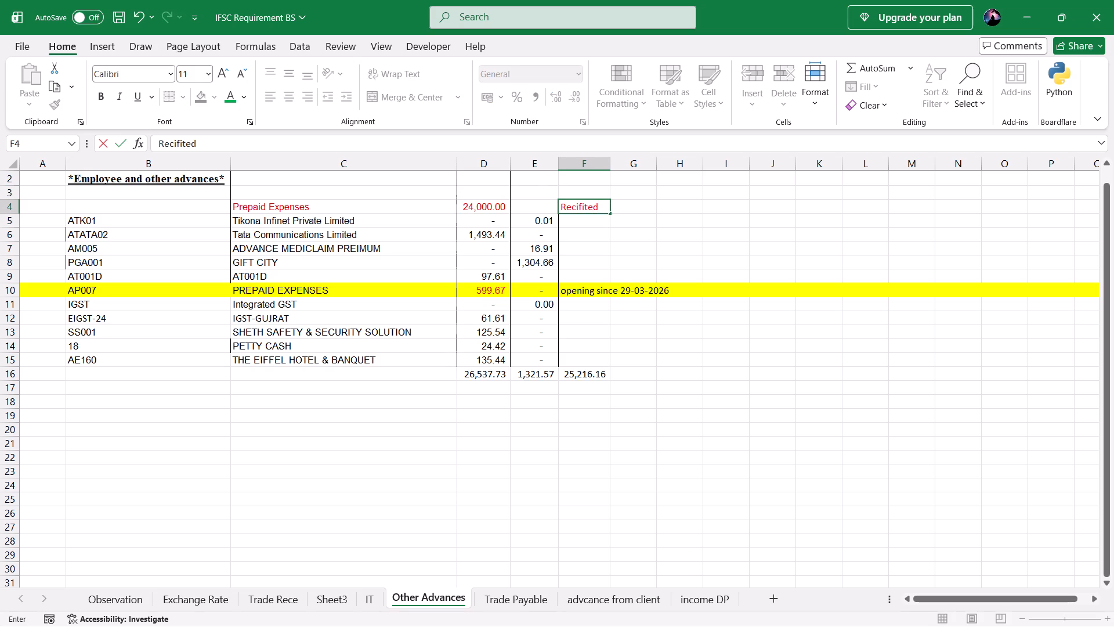
text(to)
key(space)
key(8)
key(BackSpace)
text(18000)
key(Return)
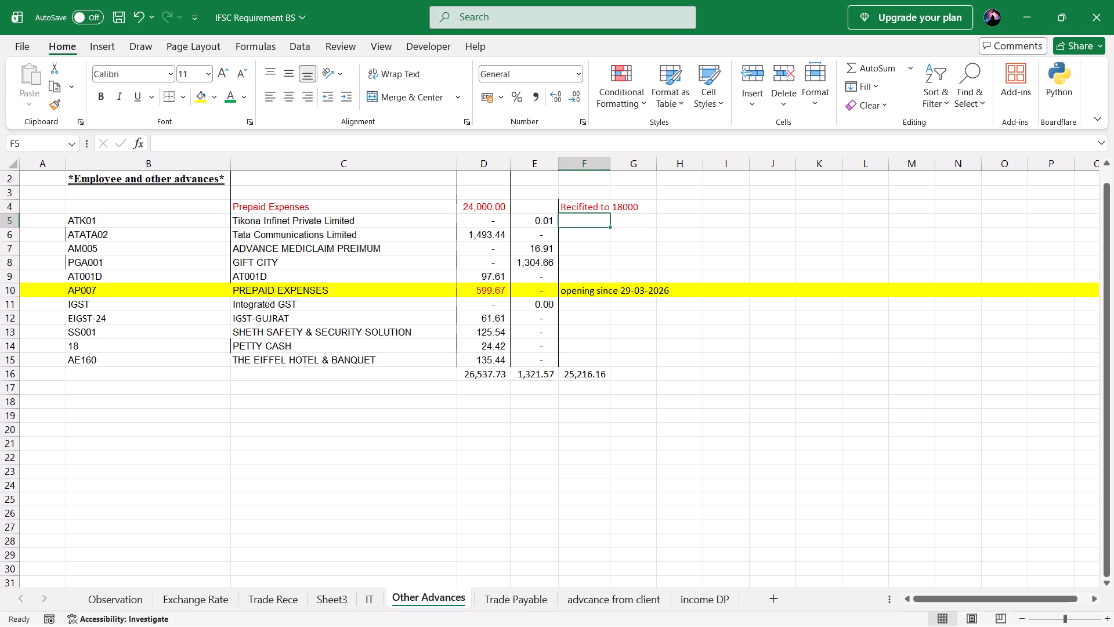
Change the note beside Prepaid Expenses in F4 to read "Recifited to 18,000".
key(Down)
key(F2)
key(Escape)
key(Up)
key(Up)
key(F2)
key(Up)
key(Up)
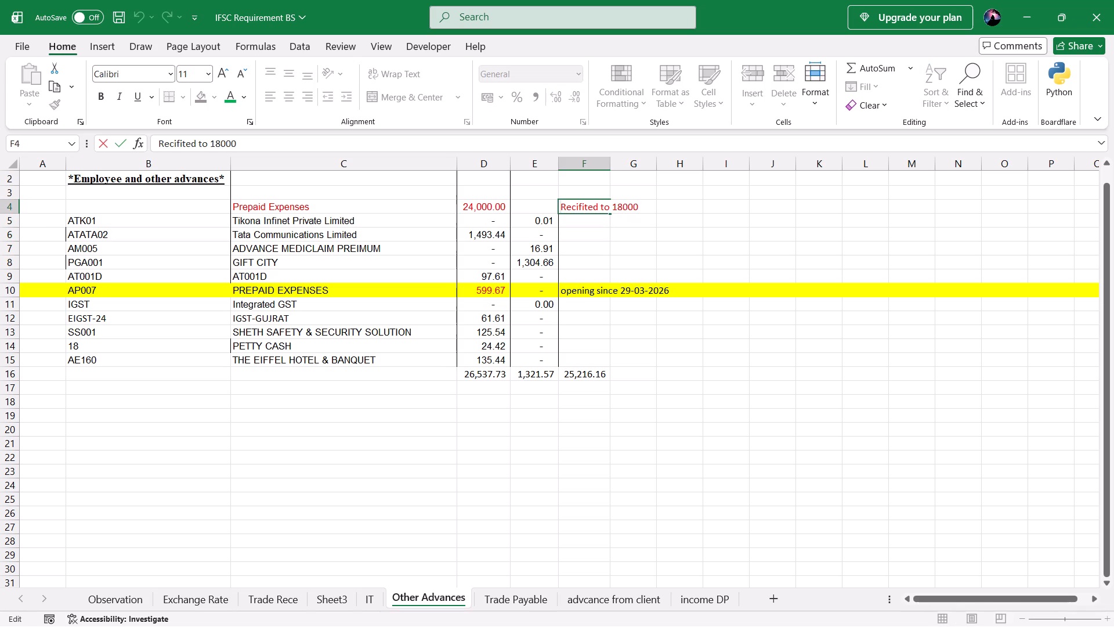
key(Up)
key(Right)
key(Right)
key(Right)
key(Right)
key(Right)
key(Right)
key(Right)
key(Right)
key(Right)
key(Right)
key(Right)
key(Right)
key(Right)
key(Right)
key(Right)
key(comma)
key(Return)
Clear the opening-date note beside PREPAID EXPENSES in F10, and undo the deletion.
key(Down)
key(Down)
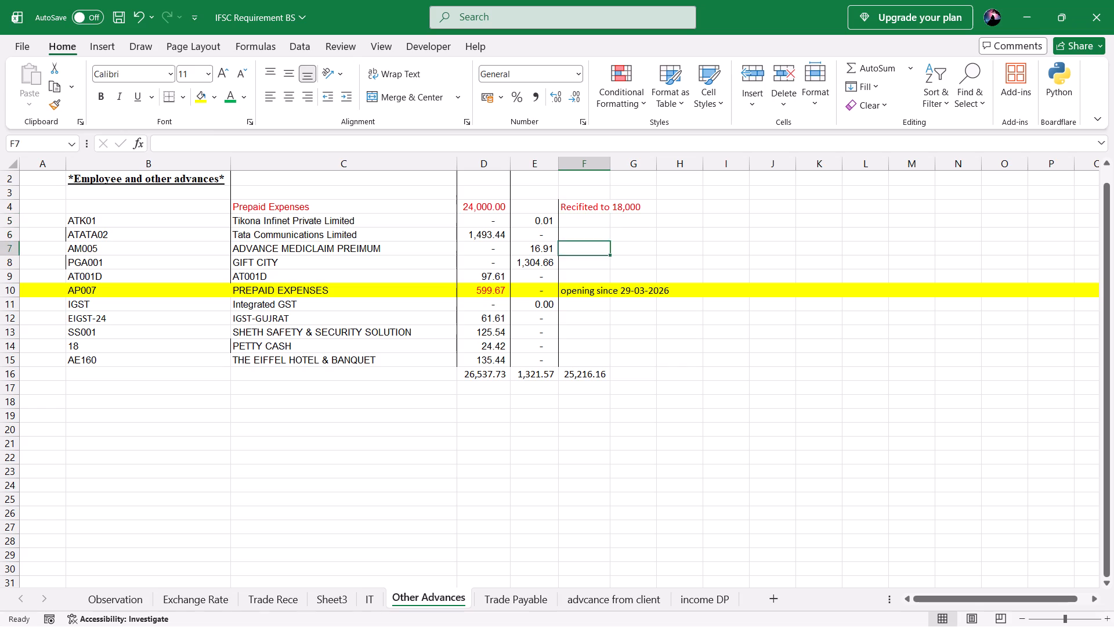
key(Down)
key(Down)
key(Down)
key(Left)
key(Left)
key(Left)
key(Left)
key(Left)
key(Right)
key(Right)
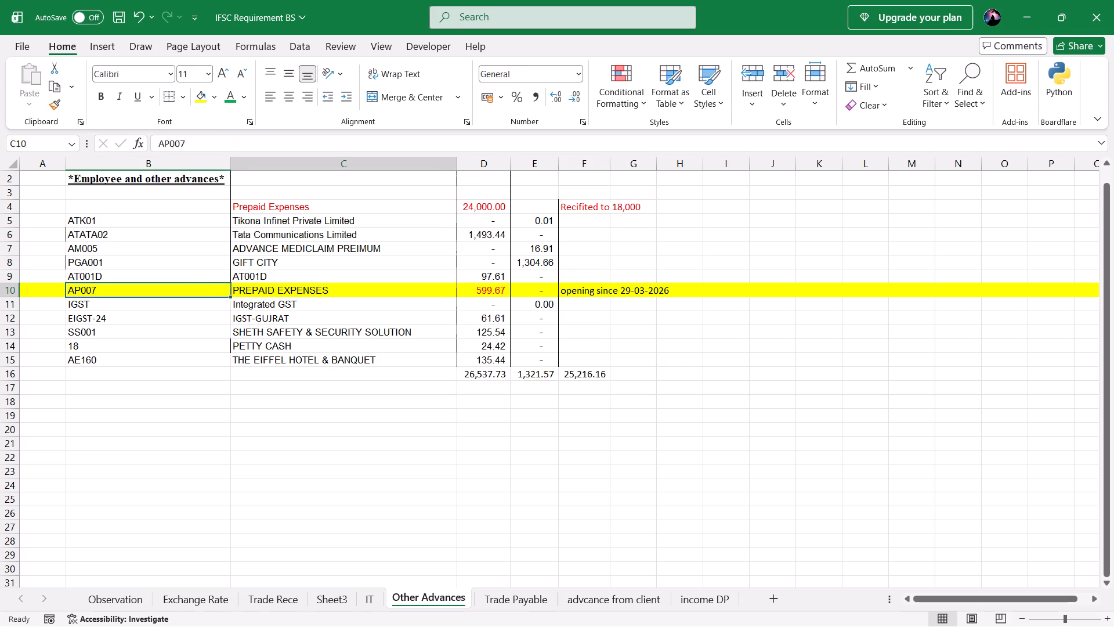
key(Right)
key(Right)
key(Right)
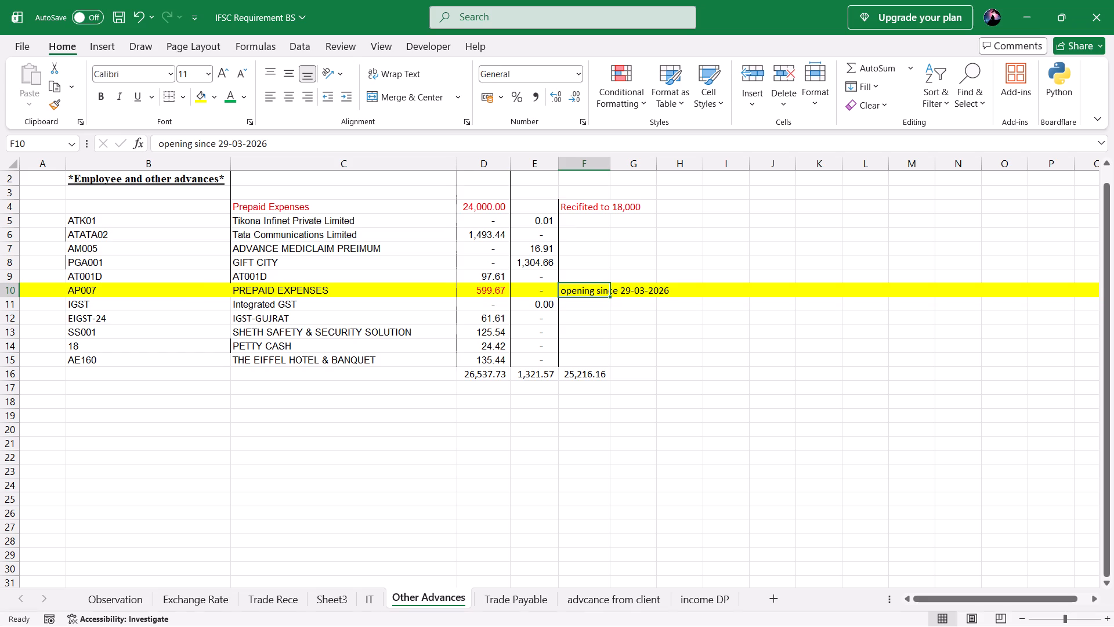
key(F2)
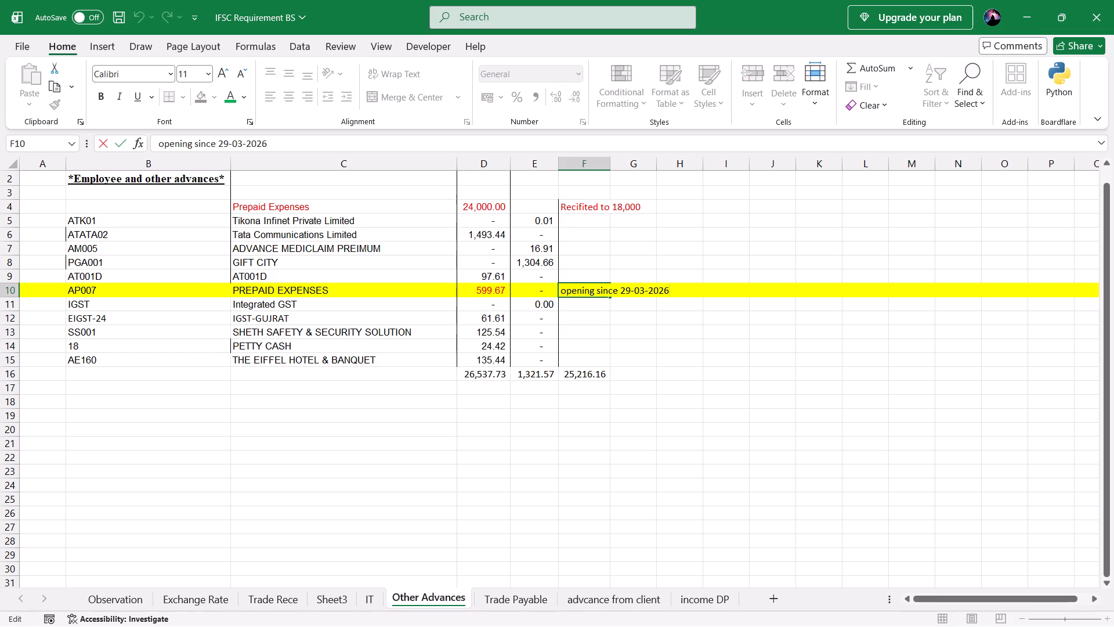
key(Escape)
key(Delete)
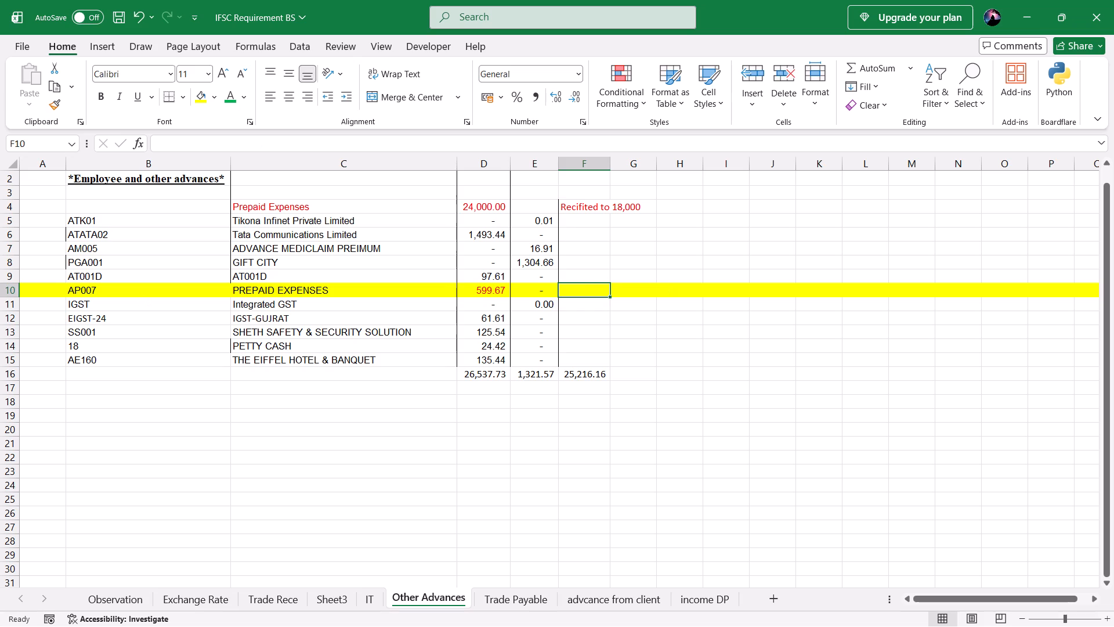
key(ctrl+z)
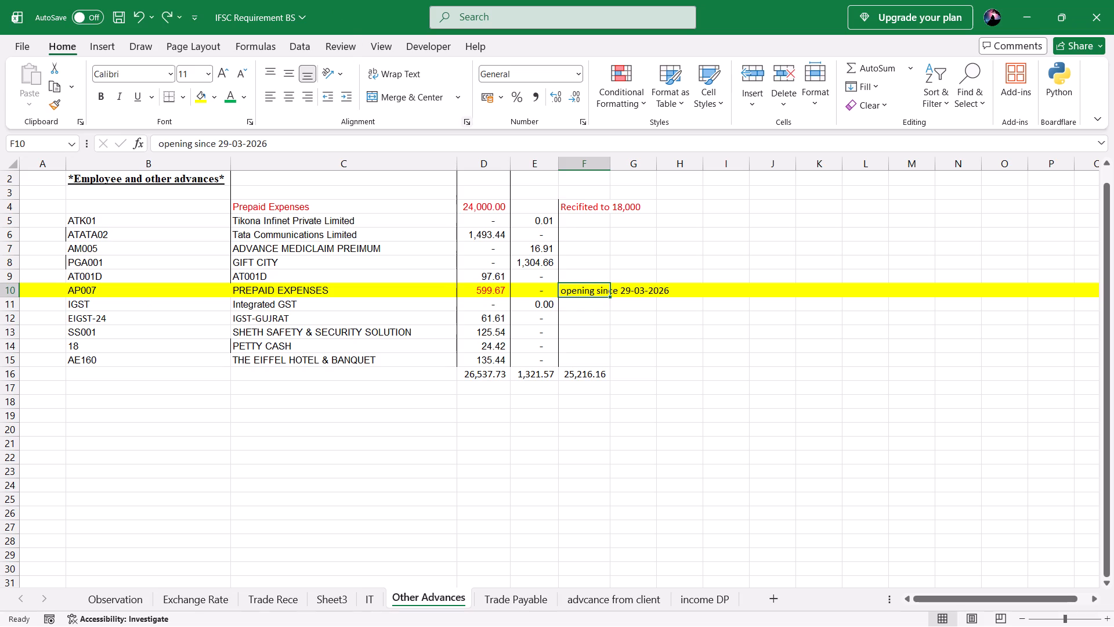
Auto-fit the width of column F to its contents.
double_click(613, 162)
Move the "Recifited to 18,000" note from F4 to G4 in the Prepaid Expenses row.
key(Up)
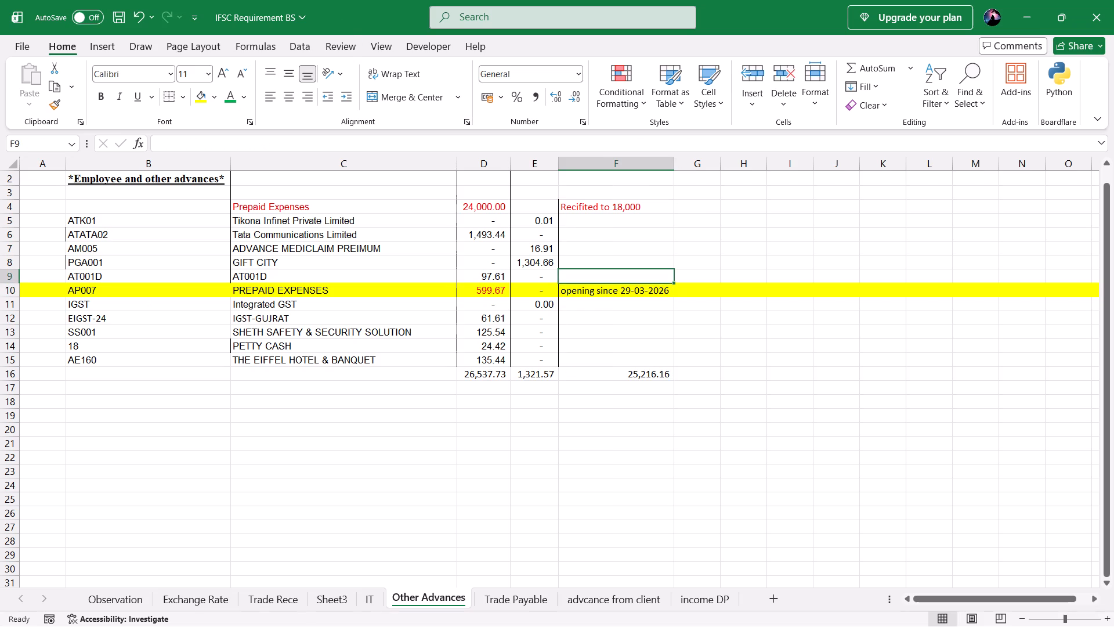
key(Down)
key(Up)
key(Up)
key(Up)
key(Up)
key(Up)
key(Up)
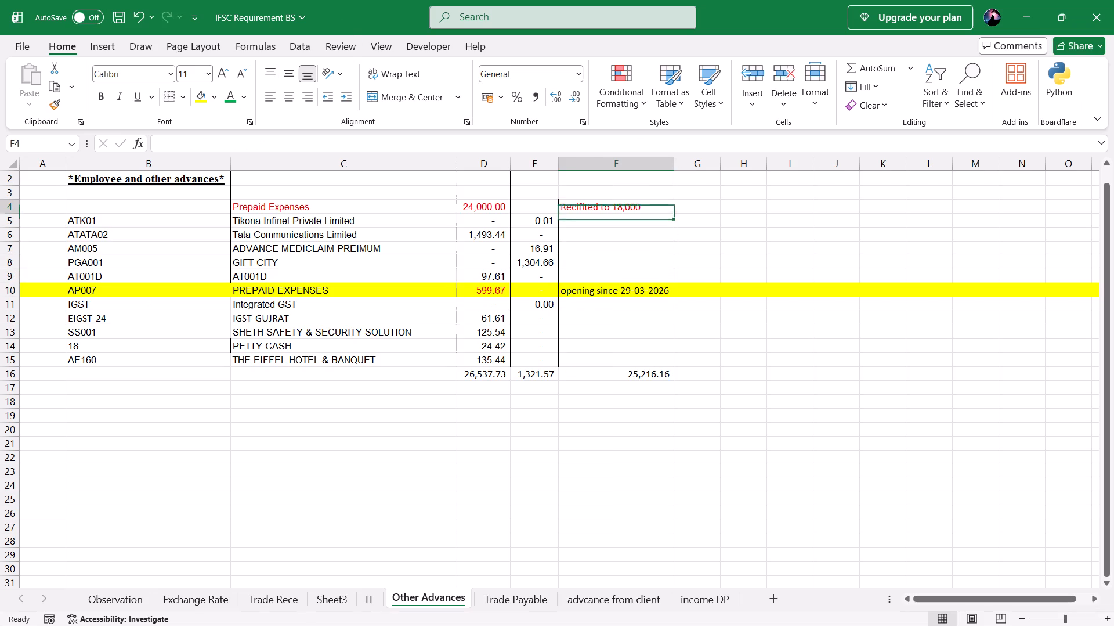
key(ctrl+x)
key(Right)
key(ctrl+v)
Enter the note "Bill will be booked" in G10 beside the highlighted PREPAID EXPENSES entry and save the workbook.
key(Down)
key(Down)
key(Down)
key(Down)
key(Down)
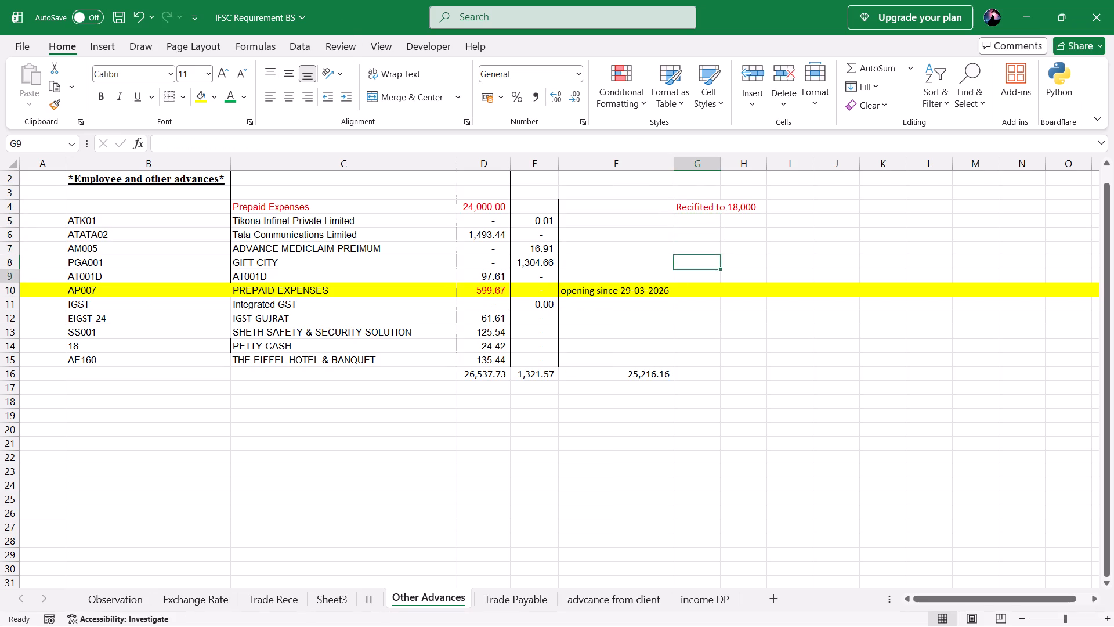
key(Down)
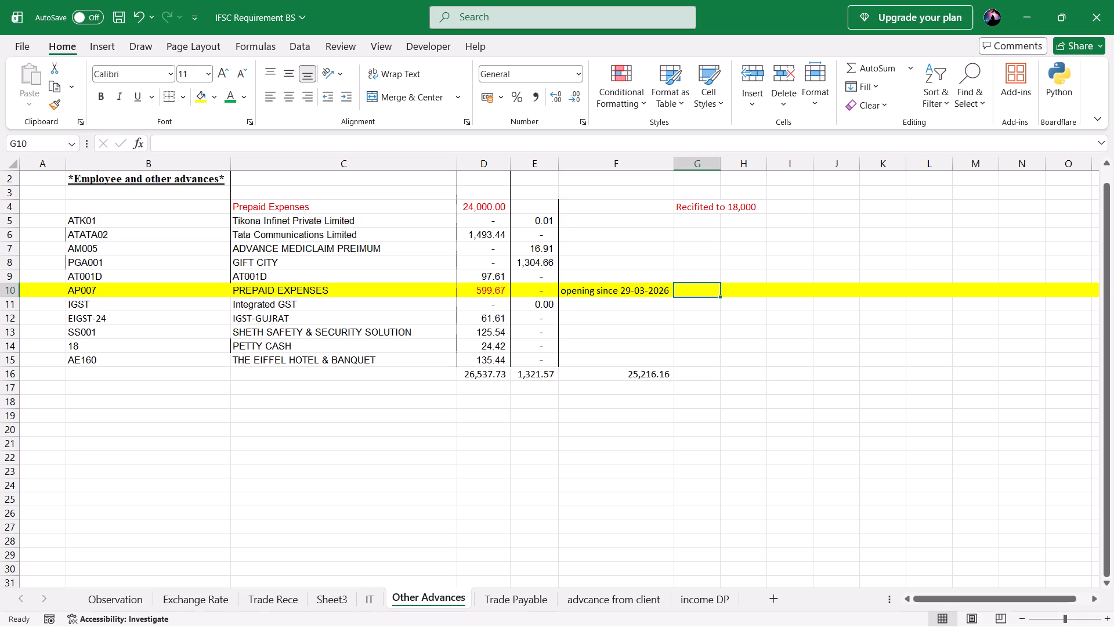
text(Bill wi b)
key(space)
key(BackSpace)
text(e)
key(space)
key(BackSpace)
key(BackSpace)
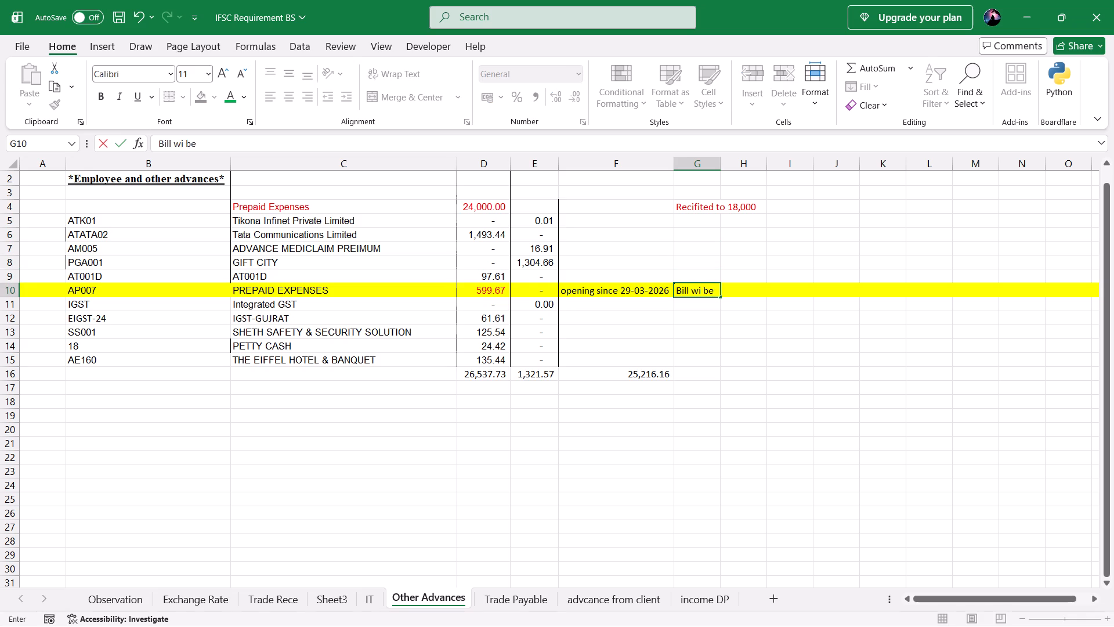
key(BackSpace)
key(BackSpace)
text(ll be booked)
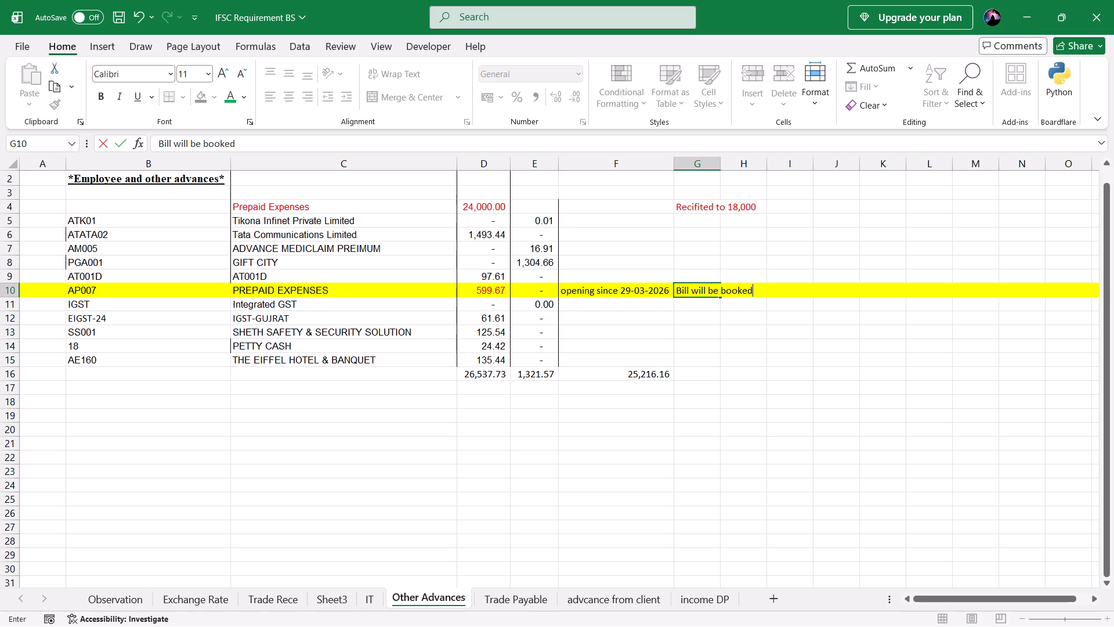
key(Return)
key(ctrl+s)
Add the heading "Remark after discussion" in G3 above the column G notes and save the workbook.
key(Down)
key(Up)
key(Up)
key(Left)
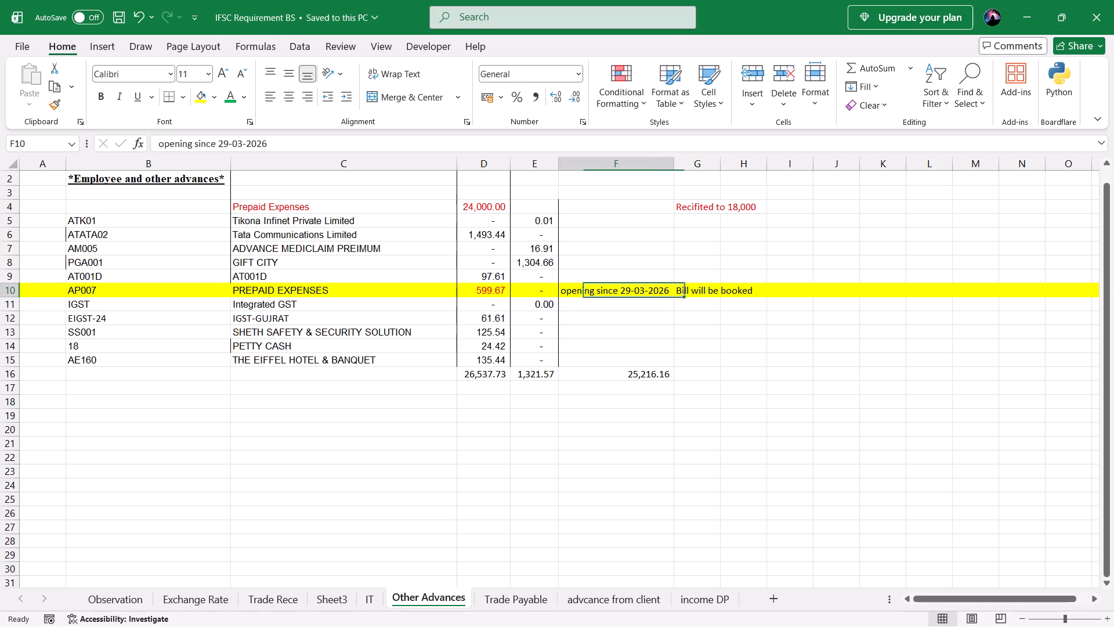
key(Left)
key(Up)
key(Right)
key(Up)
key(Up)
key(Up)
key(Up)
key(Right)
key(Up)
key(Up)
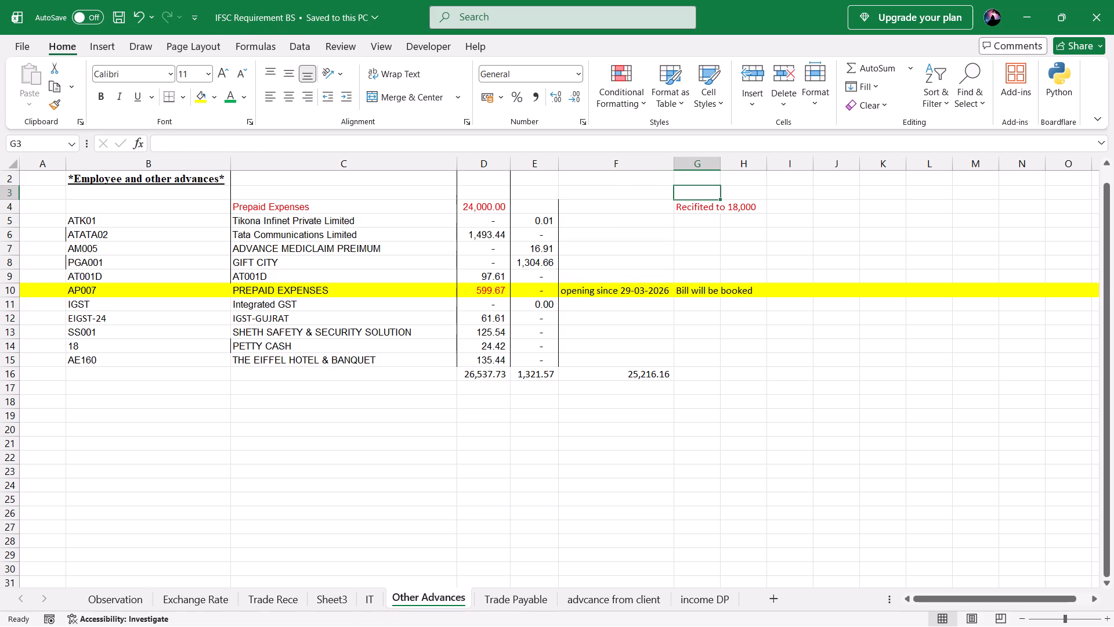
text(Remakr)
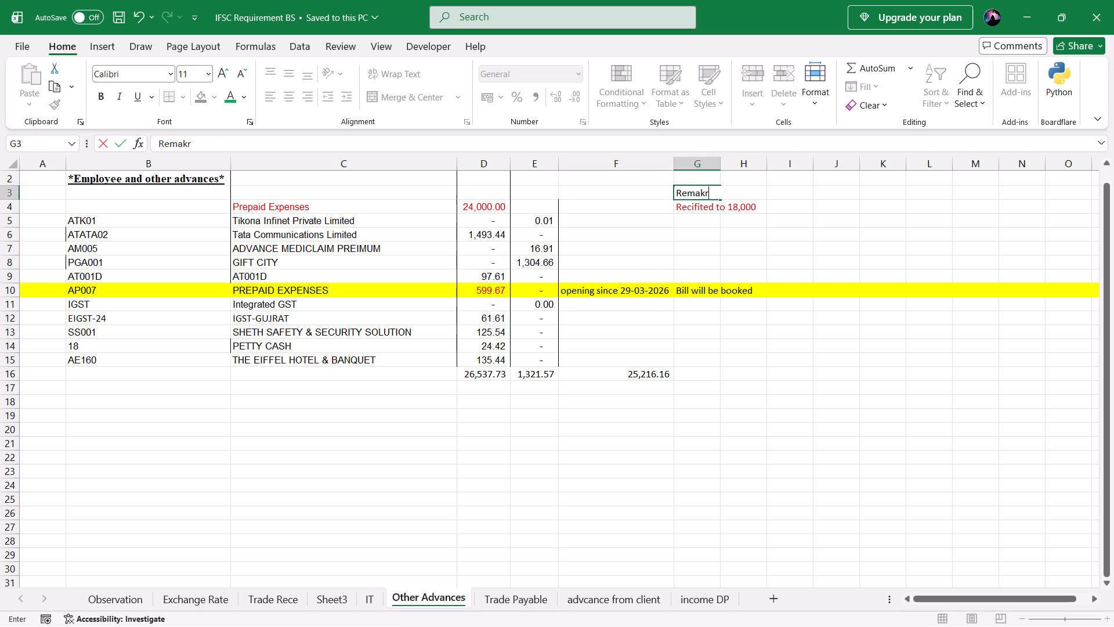
key(BackSpace)
key(BackSpace)
key(BackSpace)
key(BackSpace)
text(mark)
key(Return)
key(Up)
key(F2)
key(space)
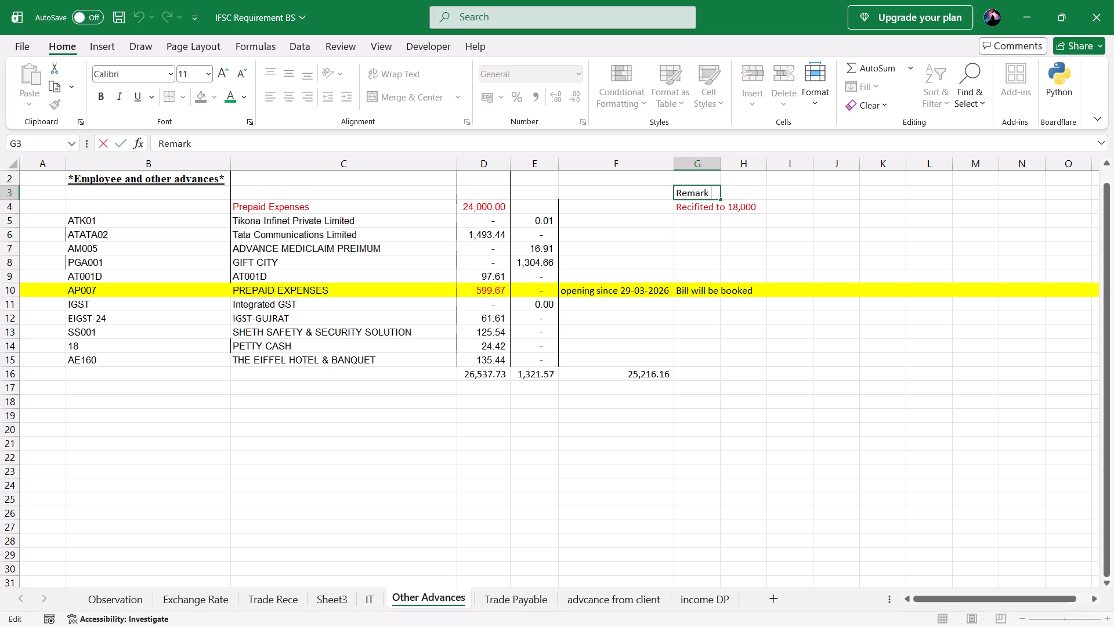
text(after discussion)
key(Return)
key(period)
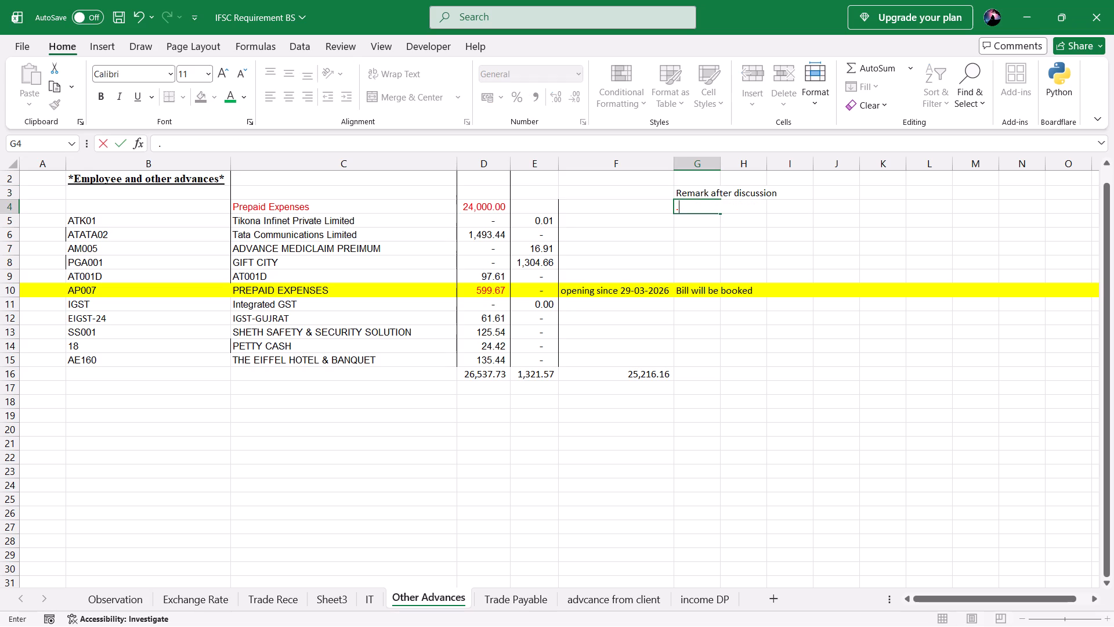
key(Escape)
key(ctrl+s)
Examine the AT001D, PREPAID EXPENSES and neighbouring entries in rows 8 to 12 with their amounts and remarks.
key(Down)
key(Down)
key(Down)
key(Down)
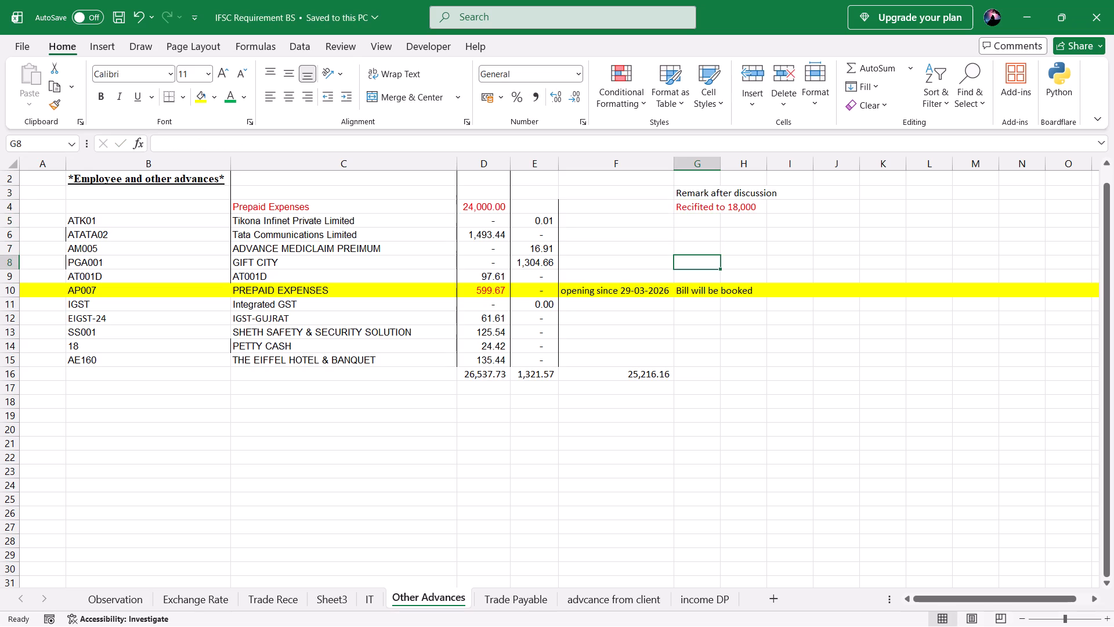
key(Left)
key(Left)
key(Left)
key(Down)
key(Down)
key(Left)
key(Left)
key(Left)
key(Up)
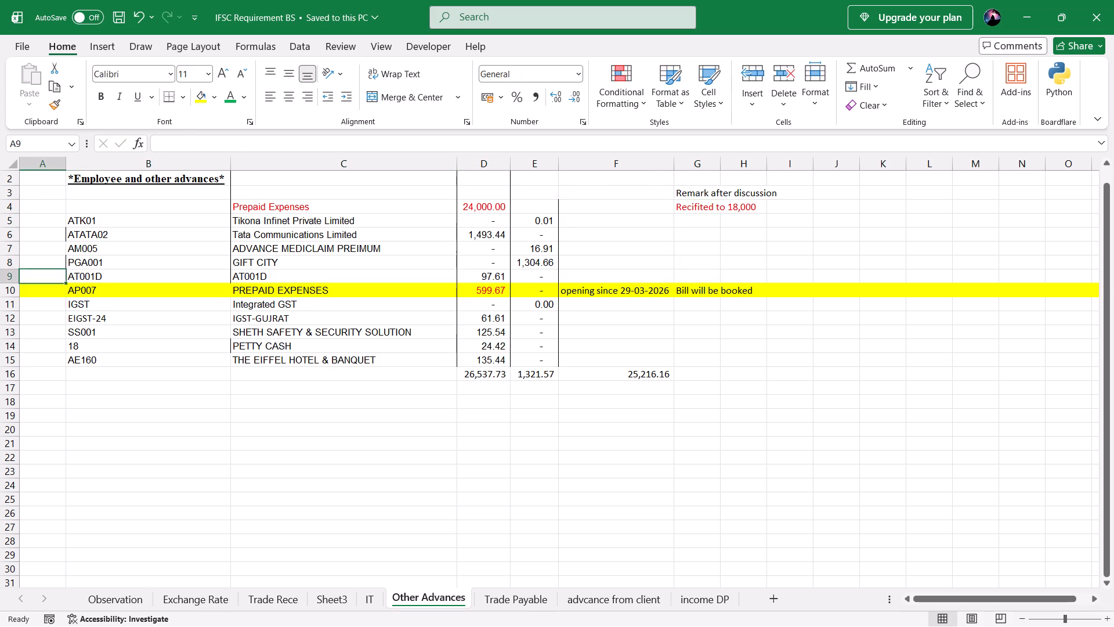
key(Up)
key(Down)
key(Down)
key(Right)
key(Up)
key(Right)
key(Right)
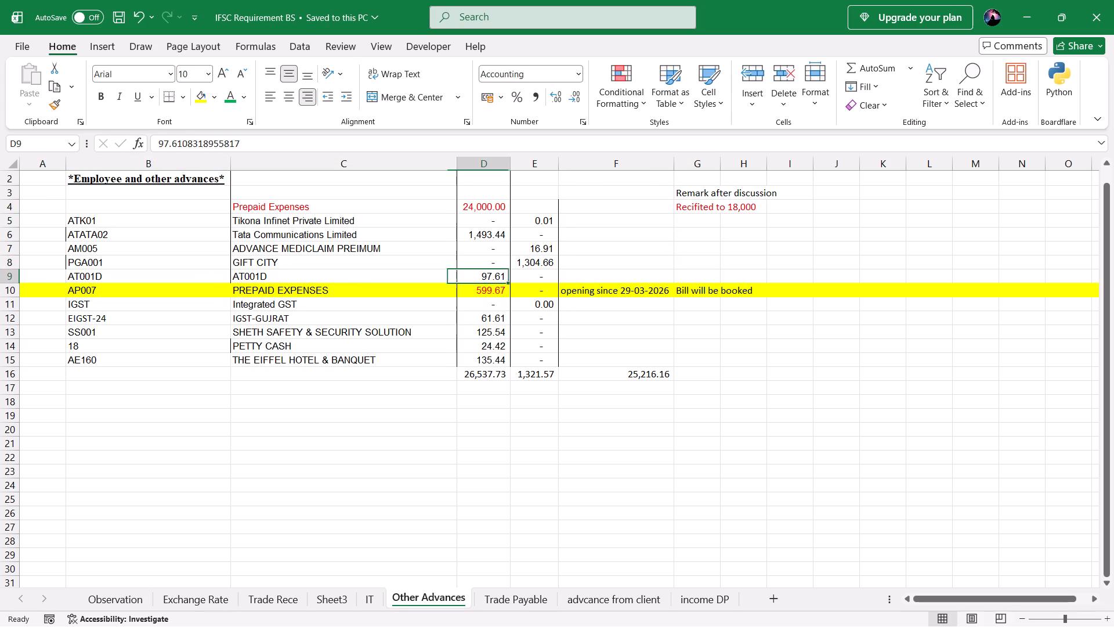
key(Right)
key(Right)
key(Down)
key(Down)
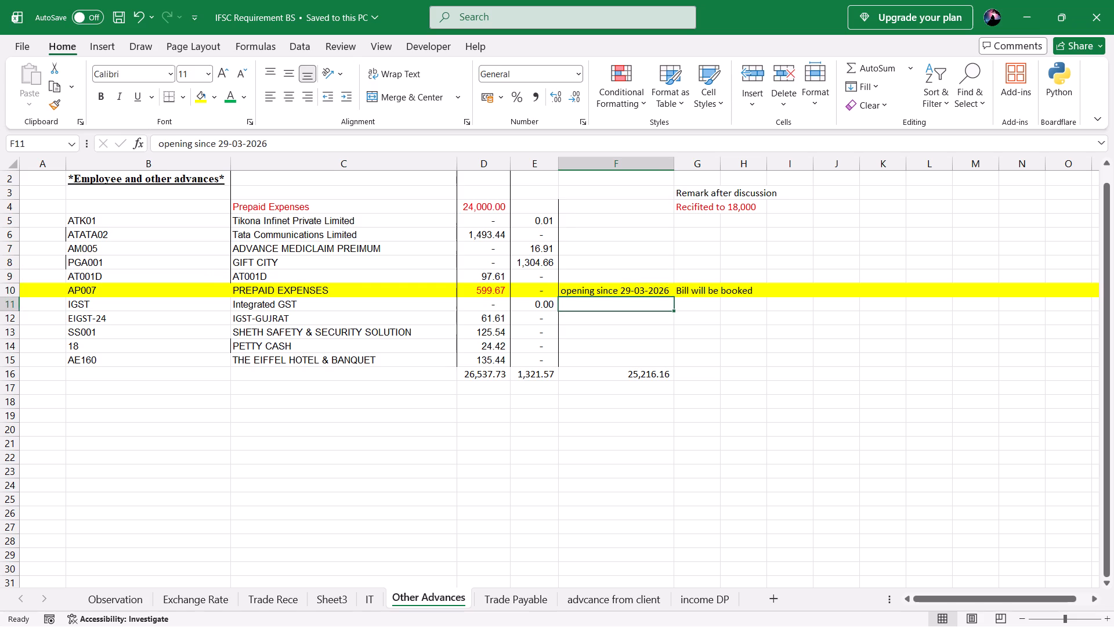
key(Up)
key(Up)
key(Left)
key(Left)
key(Left)
key(Left)
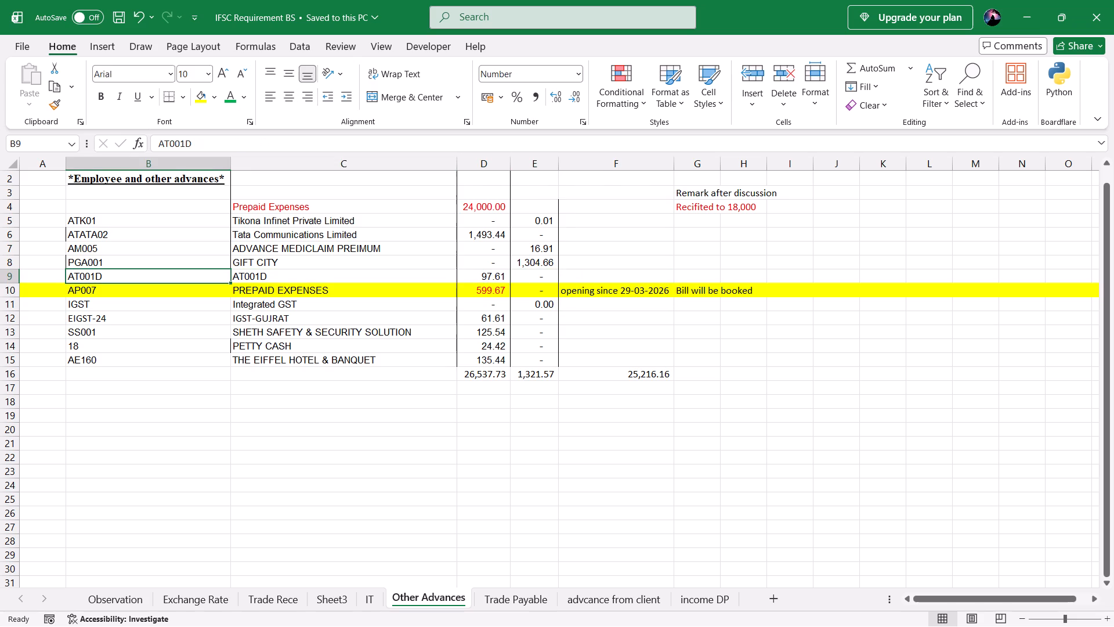
key(Down)
key(Down)
key(Down)
key(Right)
key(Right)
key(Up)
key(Up)
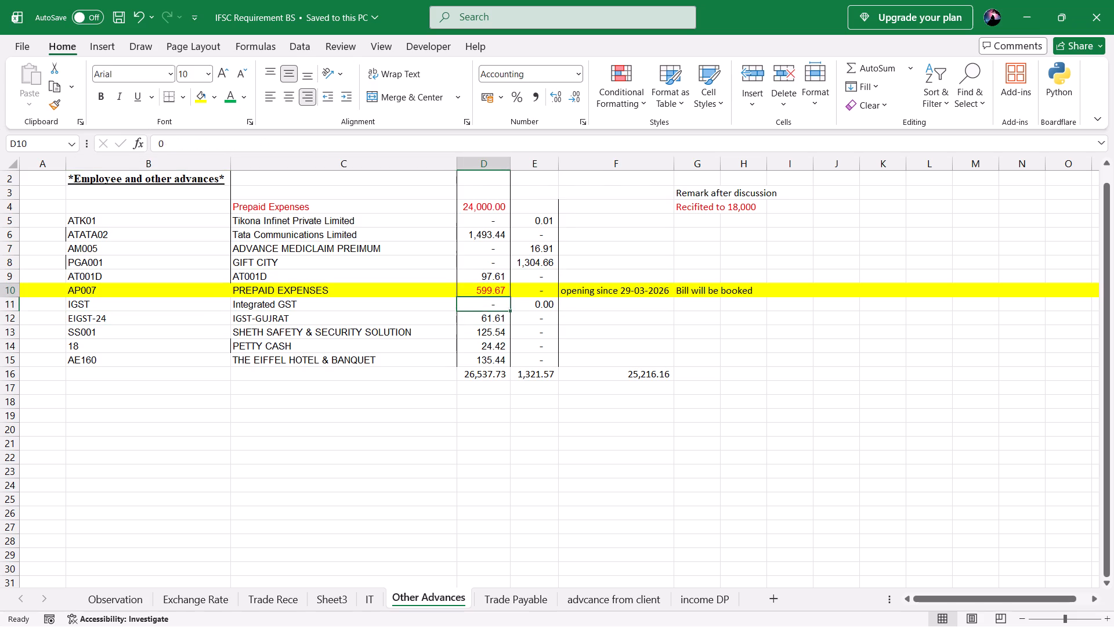
key(Right)
key(Right)
key(Right)
key(Down)
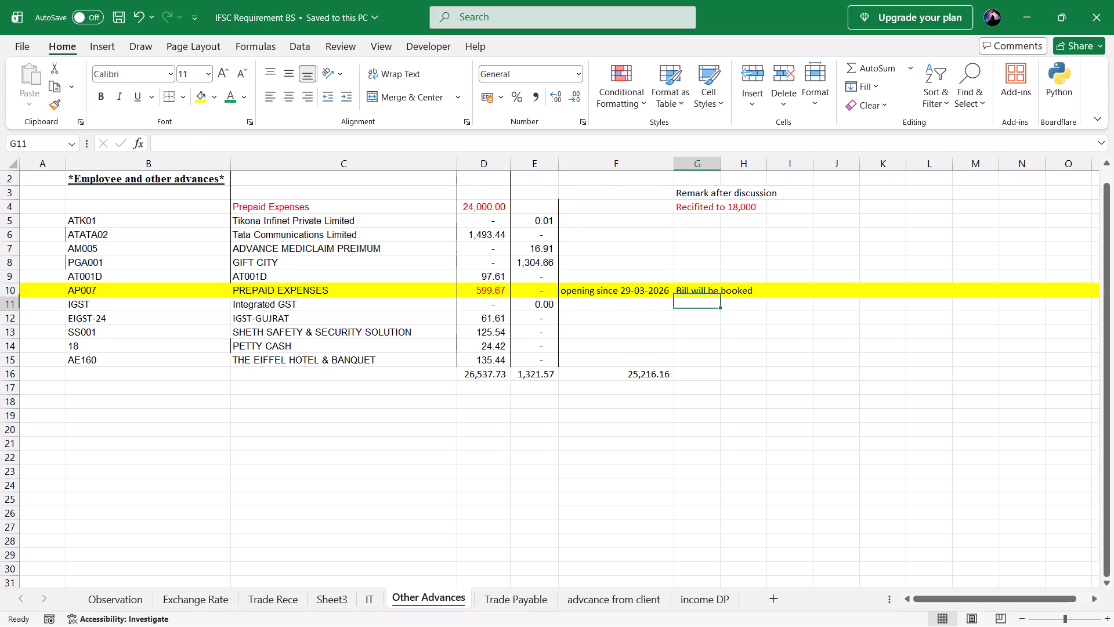
key(Up)
key(Left)
key(Left)
key(Left)
key(Left)
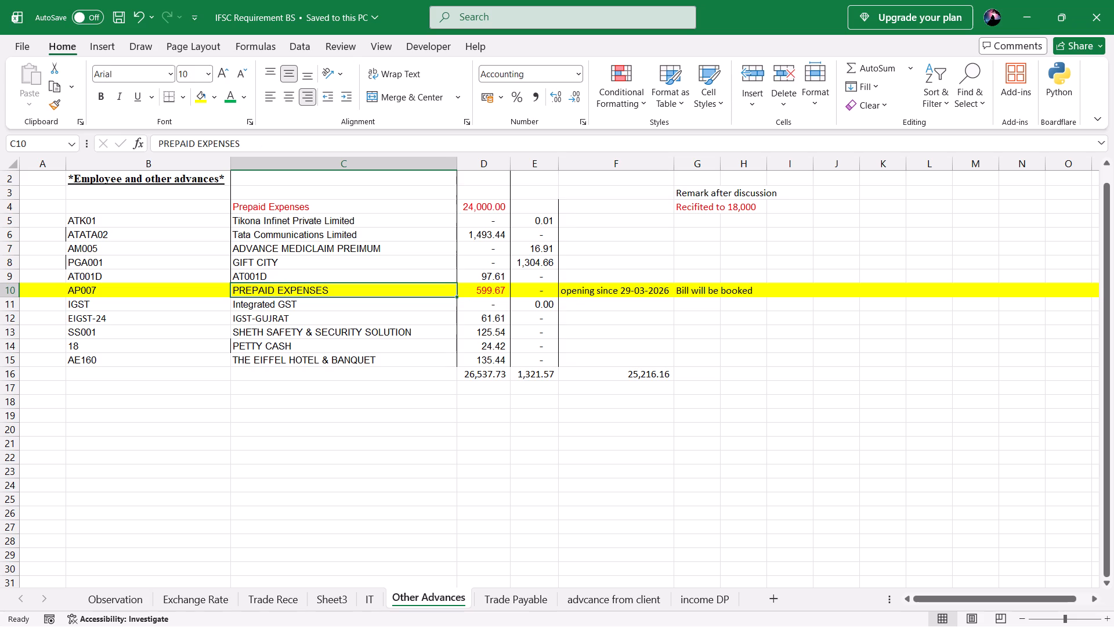
key(Right)
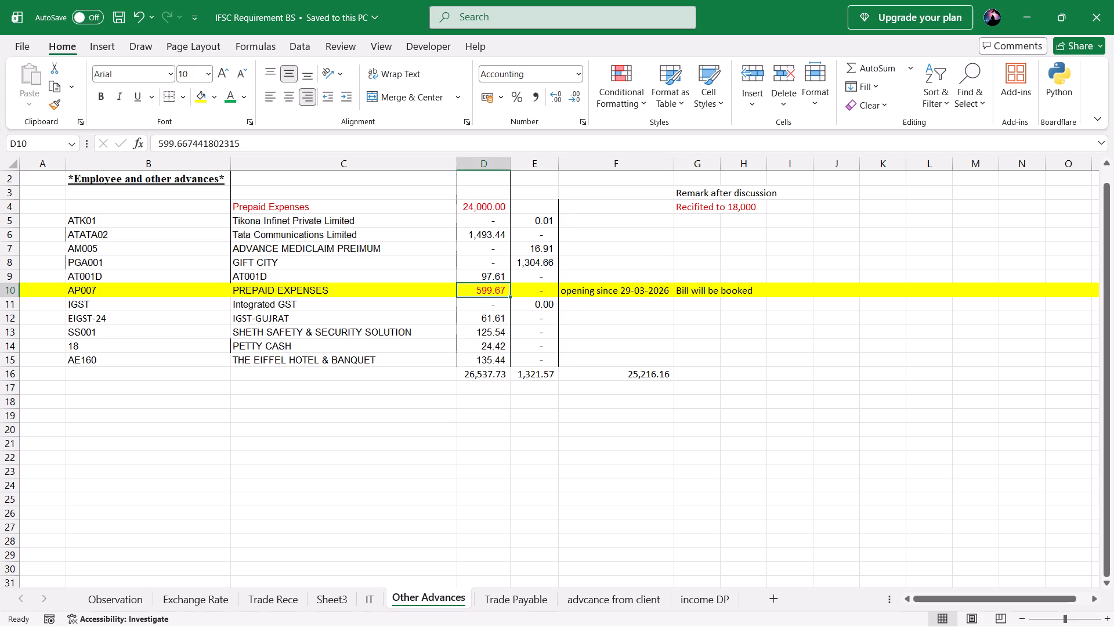
Return to the Observation sheet.
key(ctrl+Page_Up)
key(ctrl+Page_Up)
key(ctrl+Page_Up)
key(ctrl+Page_Up)
key(ctrl+Page_Up)
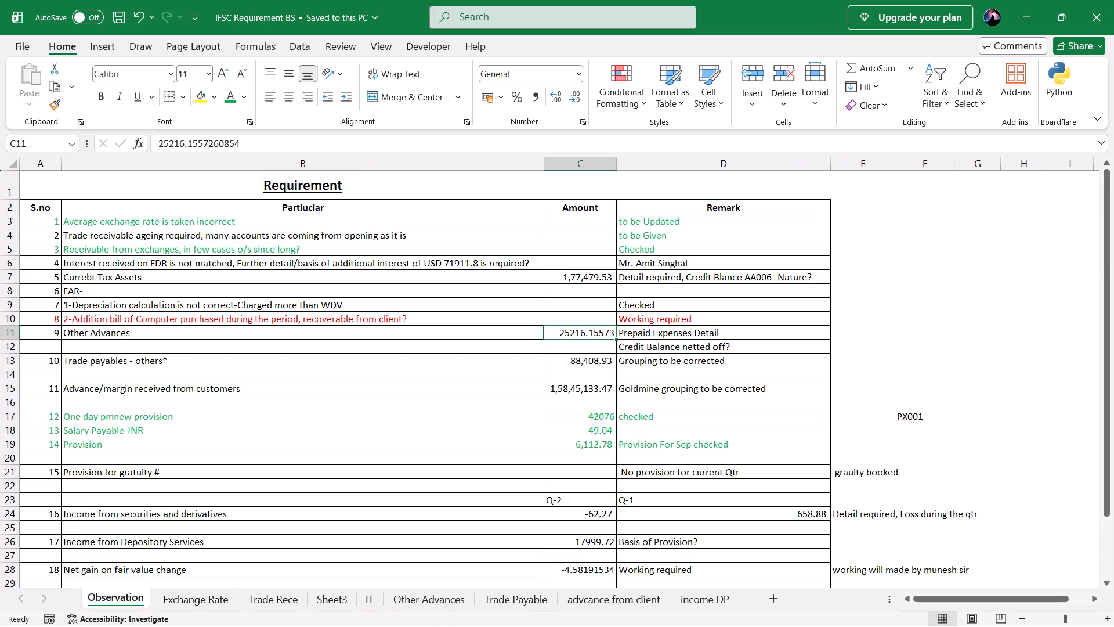
Examine the Other Advances entry in row 11 of the observation list, including its amount and Prepaid Expenses Detail remark.
key(Down)
key(Up)
key(Right)
key(Left)
key(Right)
key(Right)
key(Left)
key(Left)
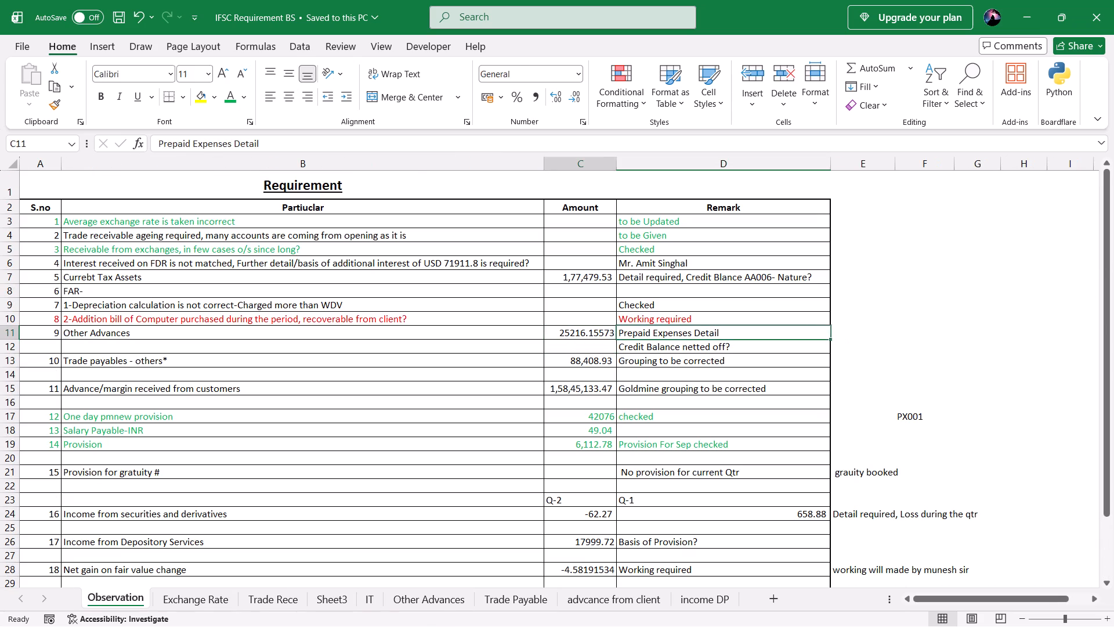
key(Left)
key(Left)
key(Right)
key(Right)
Look through the supporting sheets as far as Other Advances and return to the Observation sheet.
key(ctrl+Page_Up)
key(ctrl+Page_Down)
key(ctrl+Page_Down)
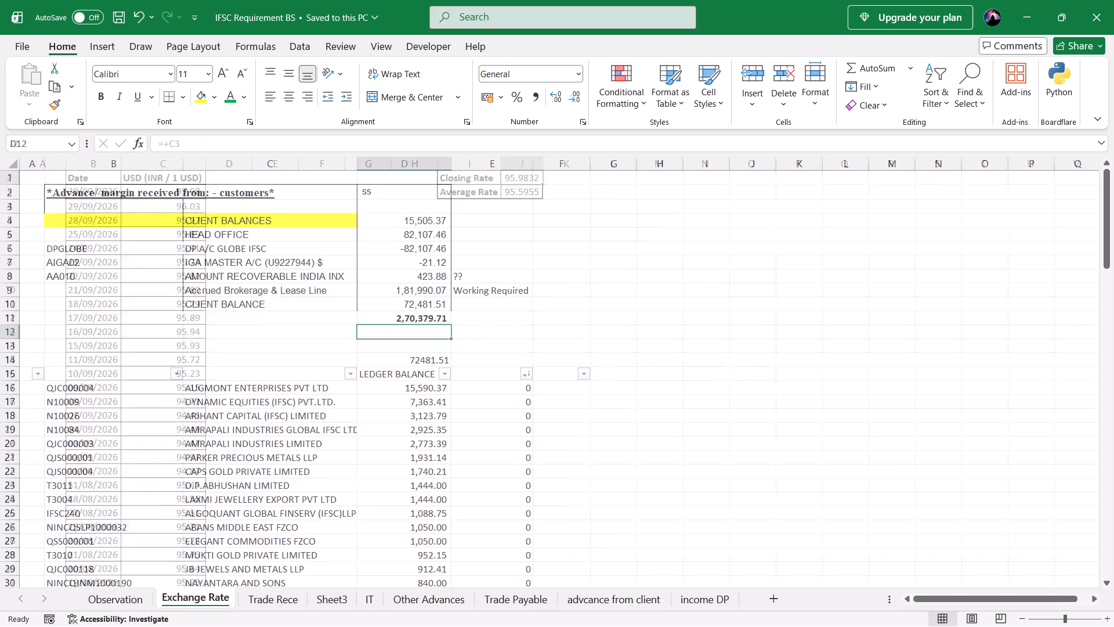
key(ctrl+Page_Down)
key(ctrl+Page_Down)
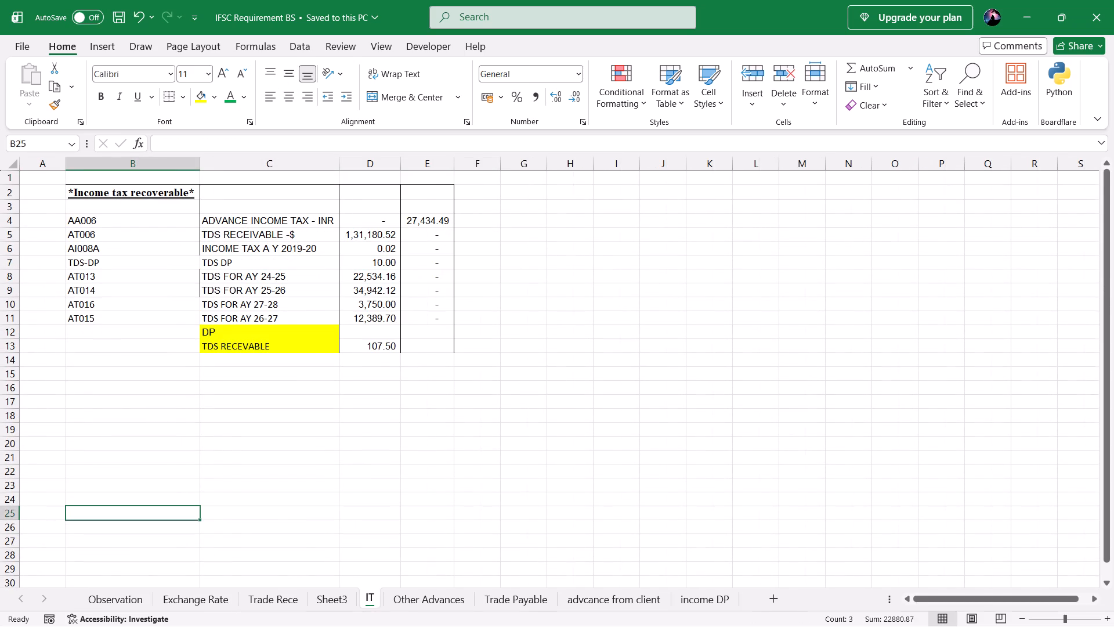
key(ctrl+Page_Down)
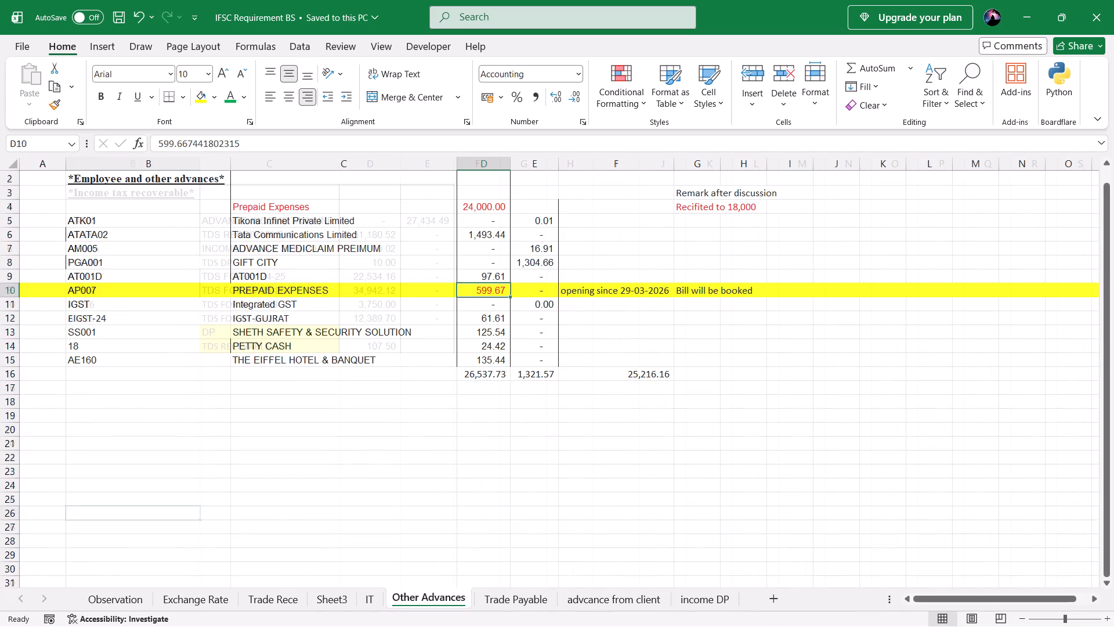
key(ctrl+Page_Up)
key(ctrl+Page_Up)
key(ctrl+Page_Up)
key(ctrl+Page_Up)
key(ctrl+Page_Up)
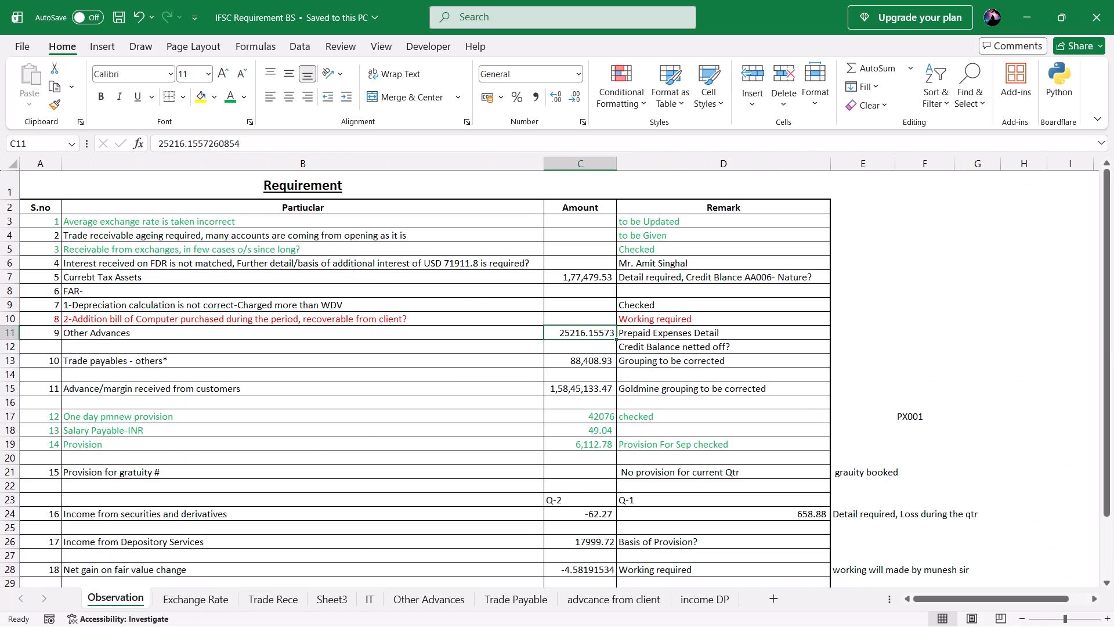
Check the "Credit Balance netted off?" remark in D12 and go to the start of the Other Advances sheet.
key(Down)
key(Right)
key(ctrl+Page_Down)
key(ctrl+Page_Down)
key(ctrl+Page_Down)
key(ctrl+Page_Down)
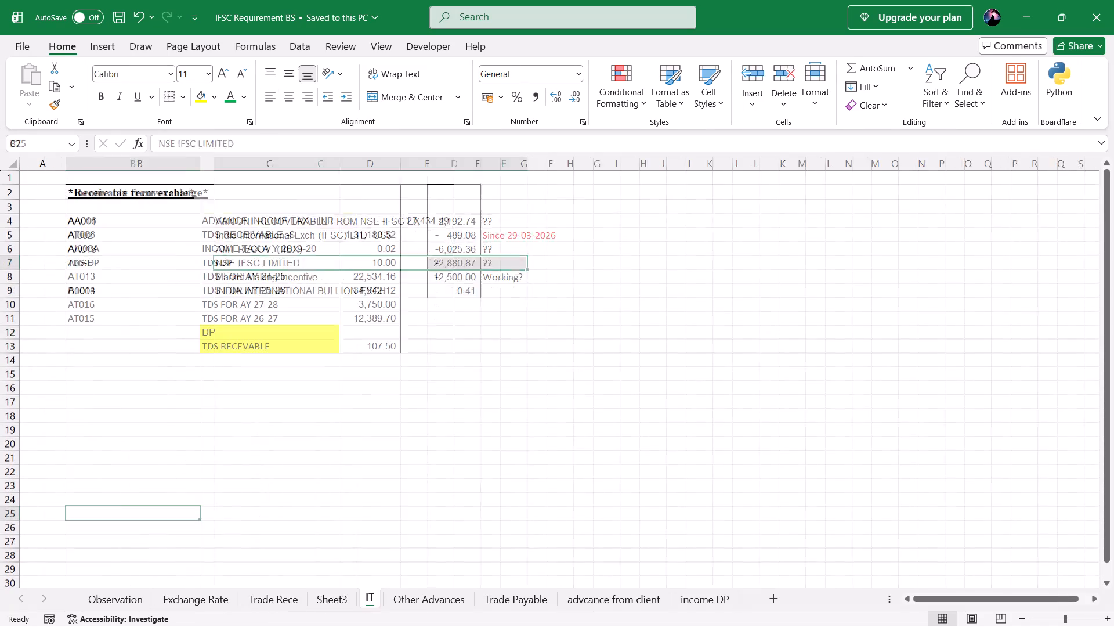
key(ctrl+Page_Down)
key(ctrl+Home)
key(Down)
key(Down)
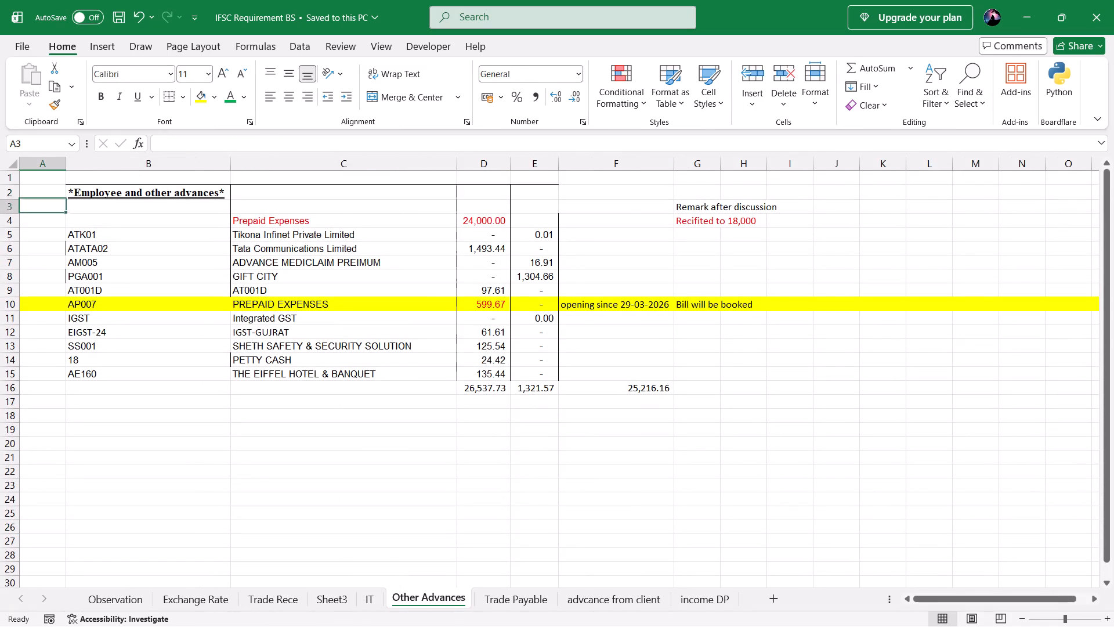
Examine the debit and credit balances of the employee and other advances in rows 4 to 10.
key(Down)
key(Down)
key(Down)
key(Right)
key(Right)
key(Right)
key(Down)
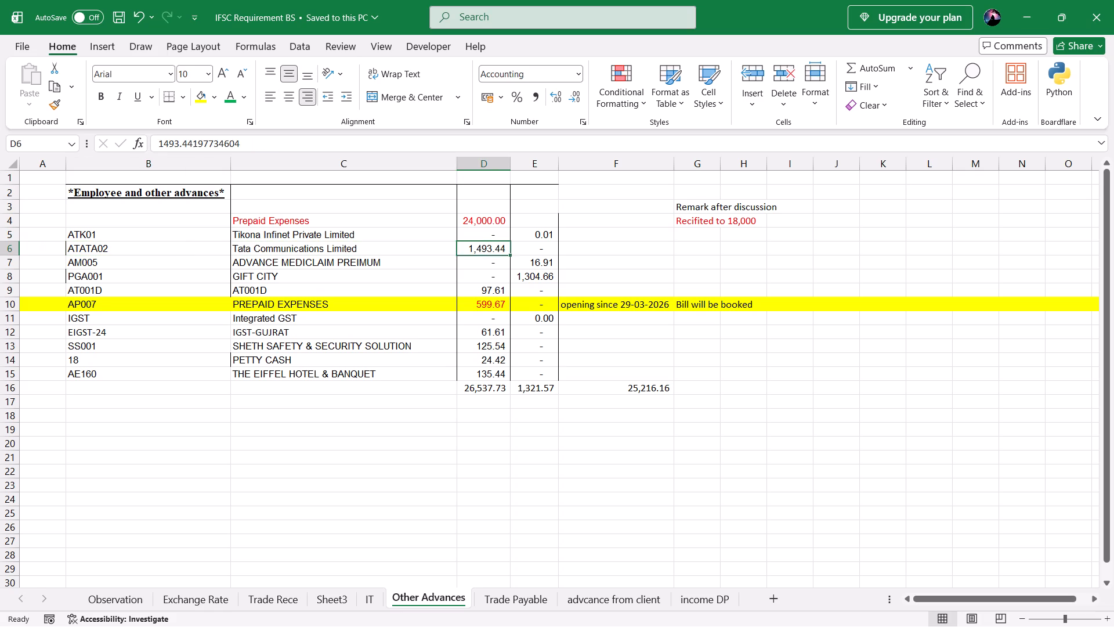
key(Down)
key(Down)
key(Right)
key(Up)
key(Left)
key(Down)
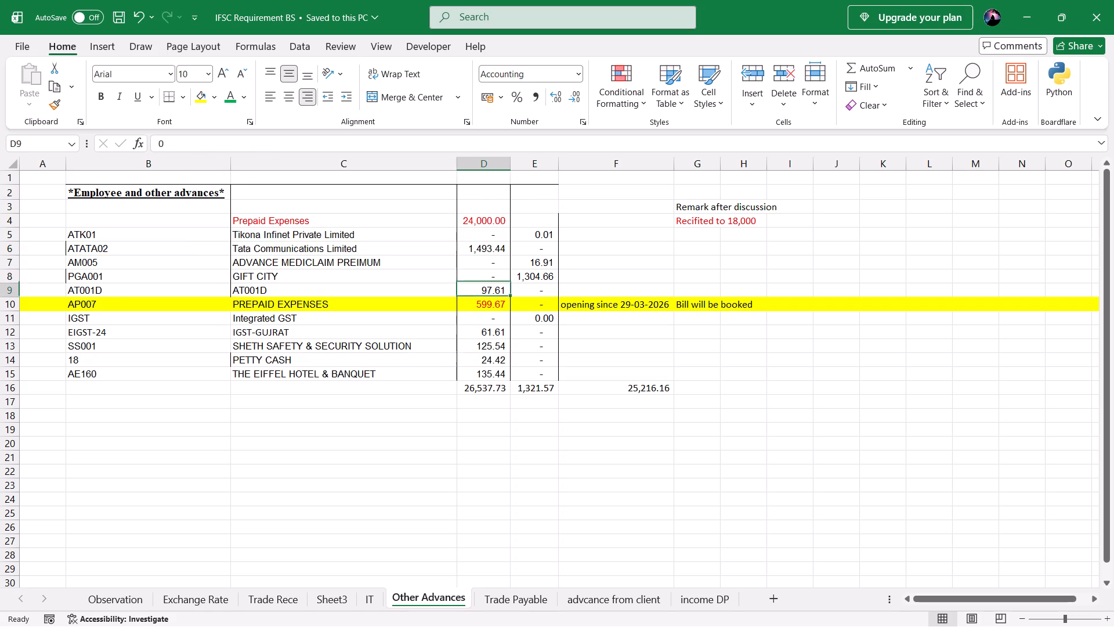
key(Up)
key(Down)
key(Left)
key(Left)
key(Left)
key(Right)
key(Right)
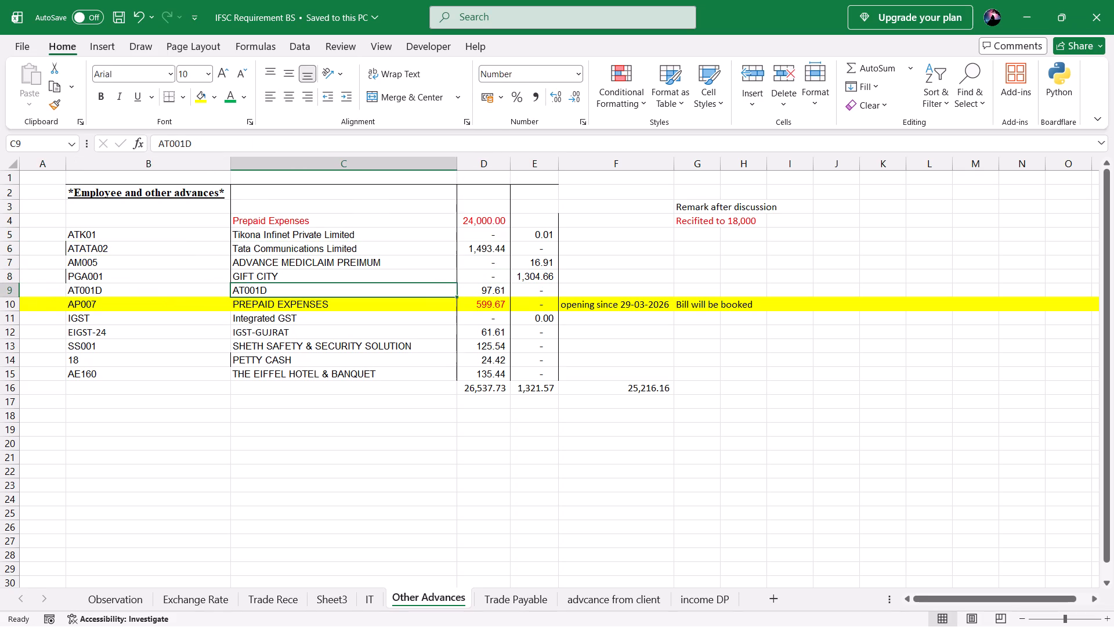
key(Down)
key(Up)
key(Up)
key(Up)
key(Right)
key(Up)
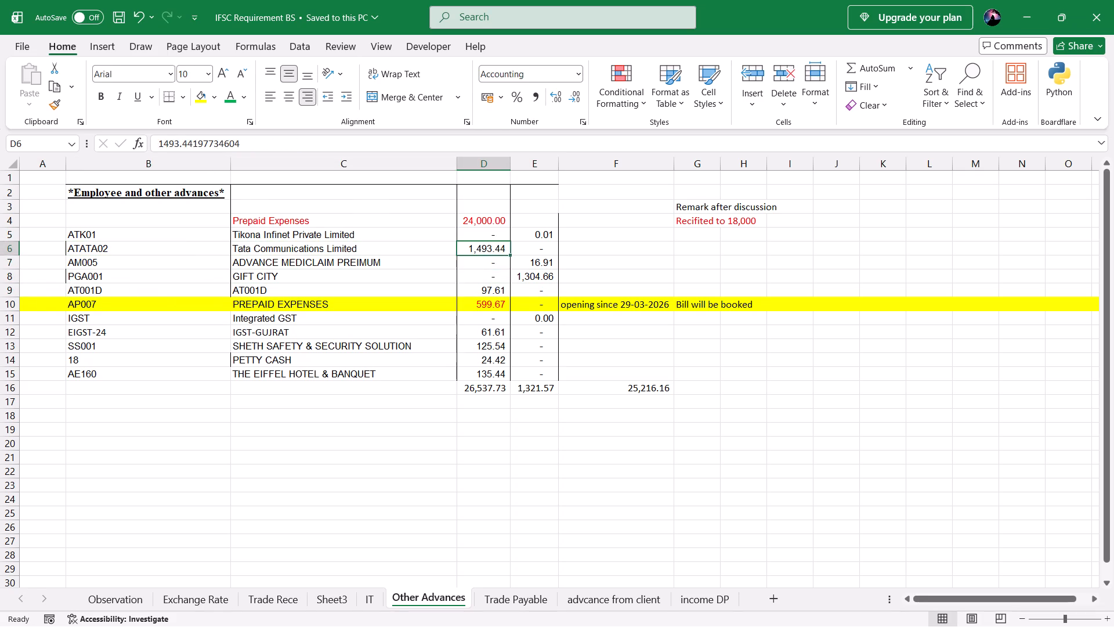
key(Down)
key(Down)
Return to the Observation sheet and trace the Trade payables - others amount in C13 to its source cell.
key(ctrl+Page_Up)
key(ctrl+Page_Up)
key(ctrl+Page_Up)
key(ctrl+Page_Up)
key(ctrl+Page_Up)
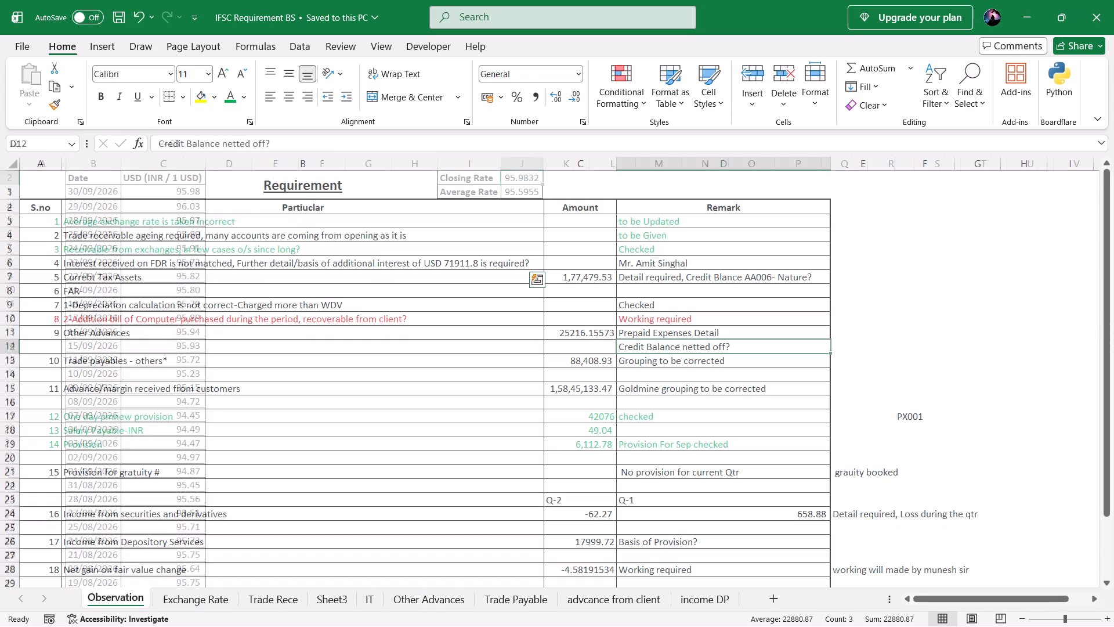
key(ctrl+Page_Up)
key(Down)
key(Left)
key(Left)
key(Left)
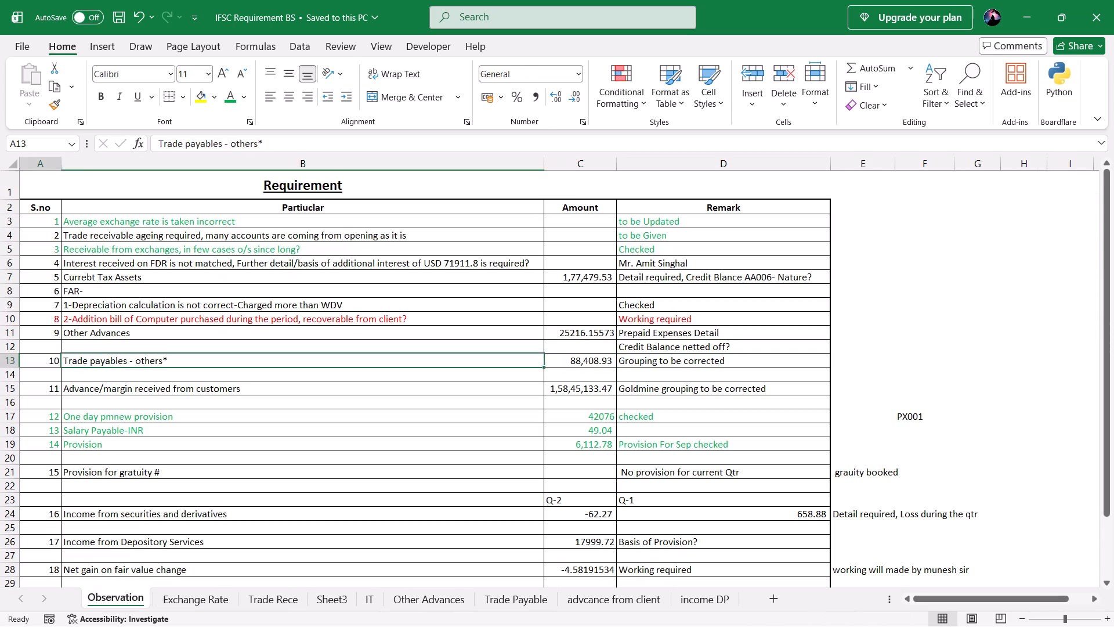
key(Right)
key(Right)
key(ctrl+bracketleft)
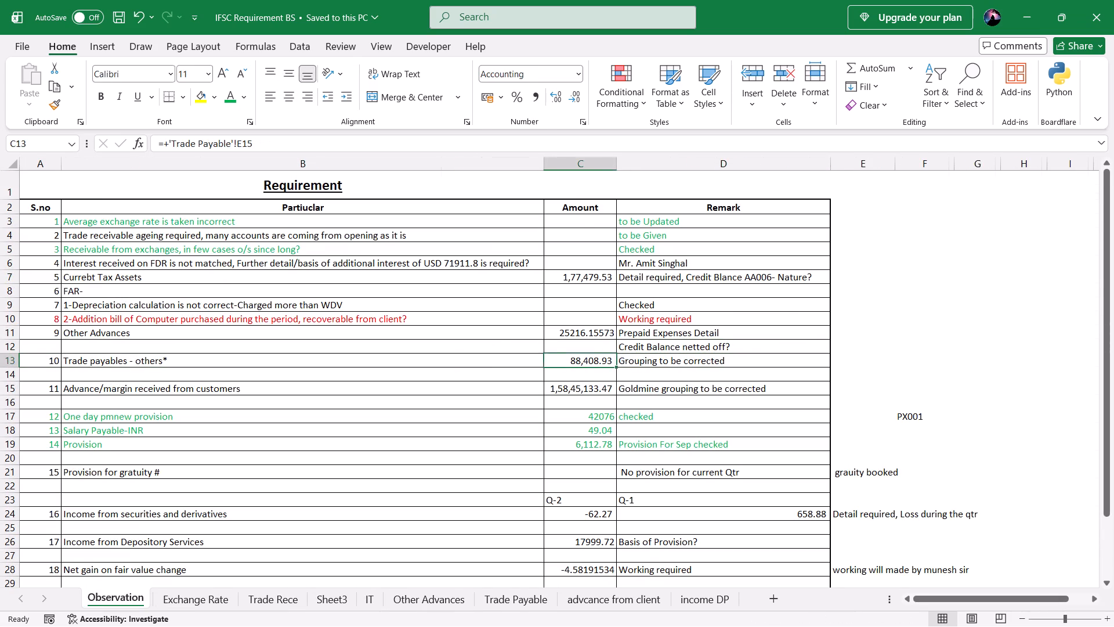
Examine the Trade Payable amounts and their column F queries from the total row up to row 4.
key(Up)
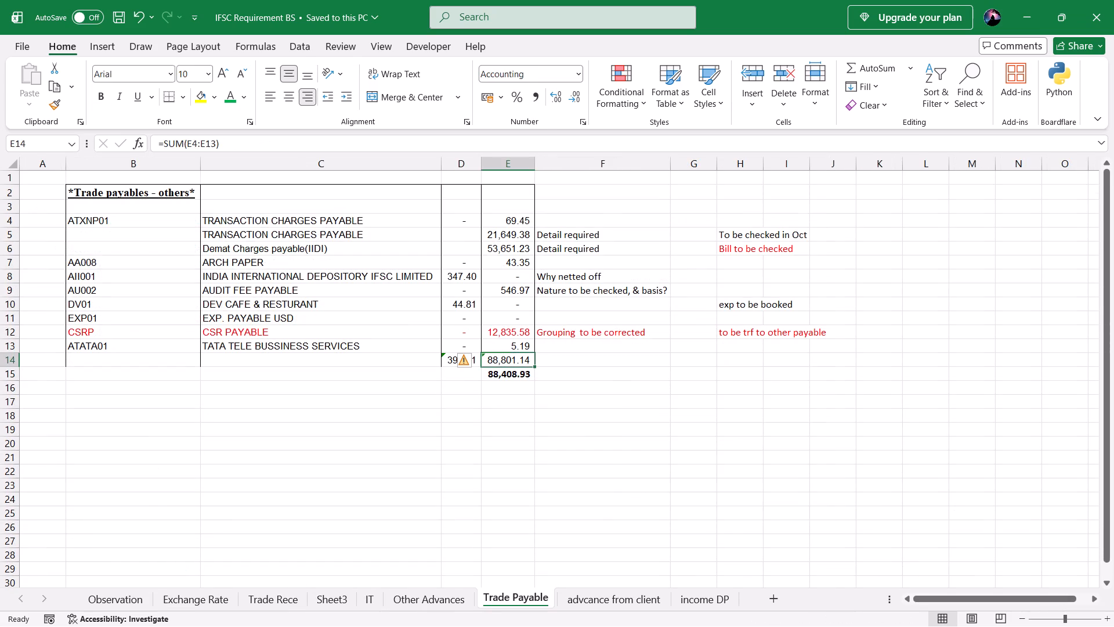
key(Up)
key(Up)
key(Right)
key(Up)
key(Up)
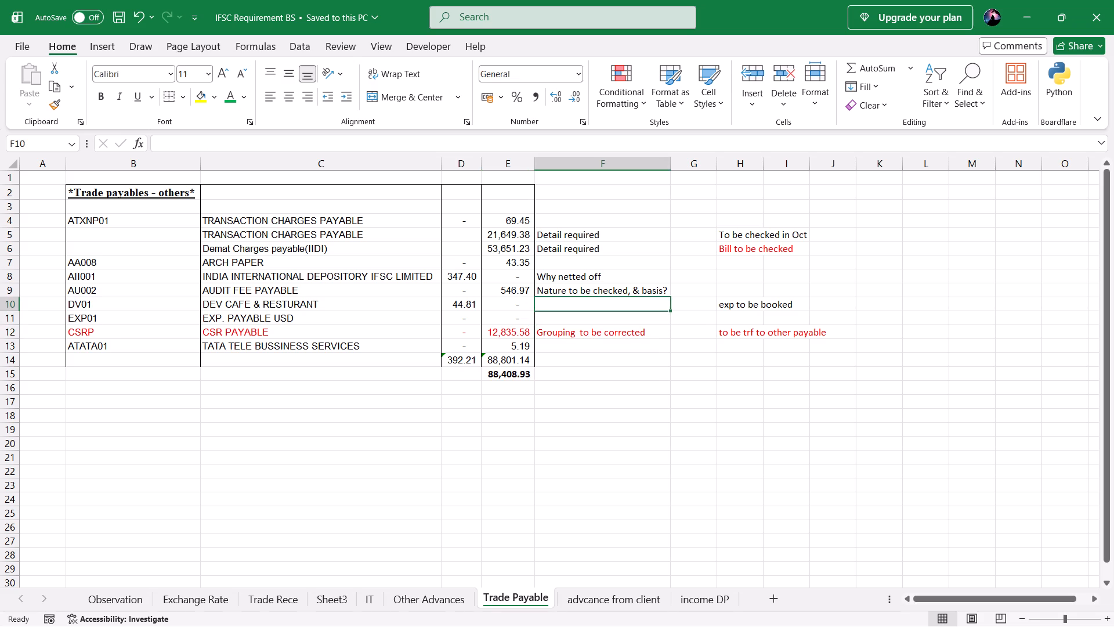
key(Up)
key(Up)
key(Up)
key(Up)
key(Up)
key(Up)
Add the bold heading "Remark" in H3 above the column H notes and save the workbook.
key(Down)
key(Right)
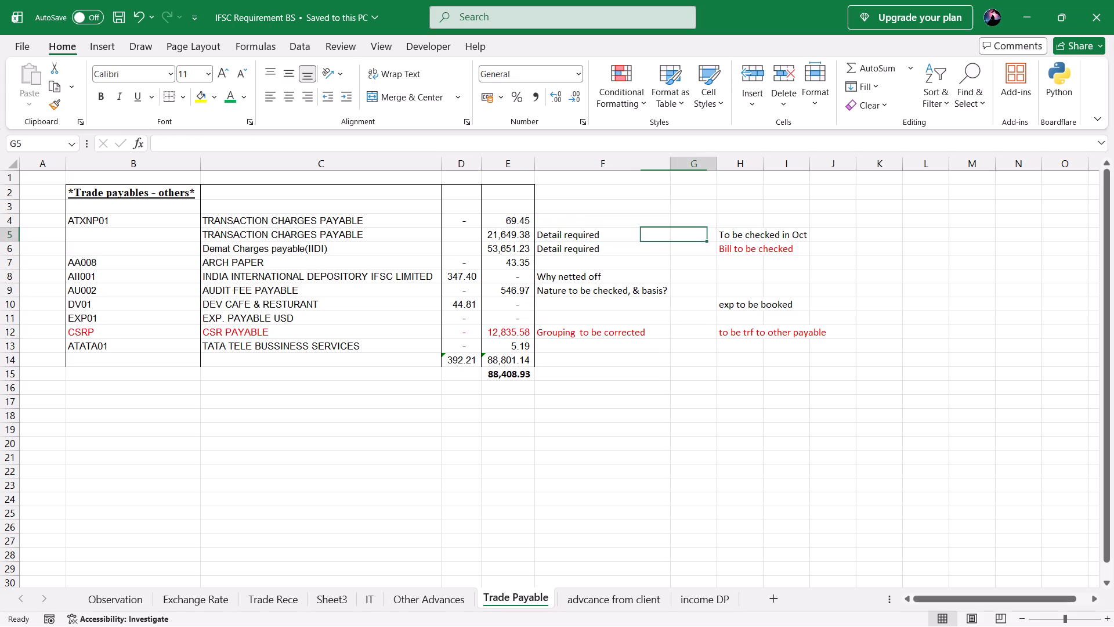
key(Right)
key(Down)
key(Up)
key(Up)
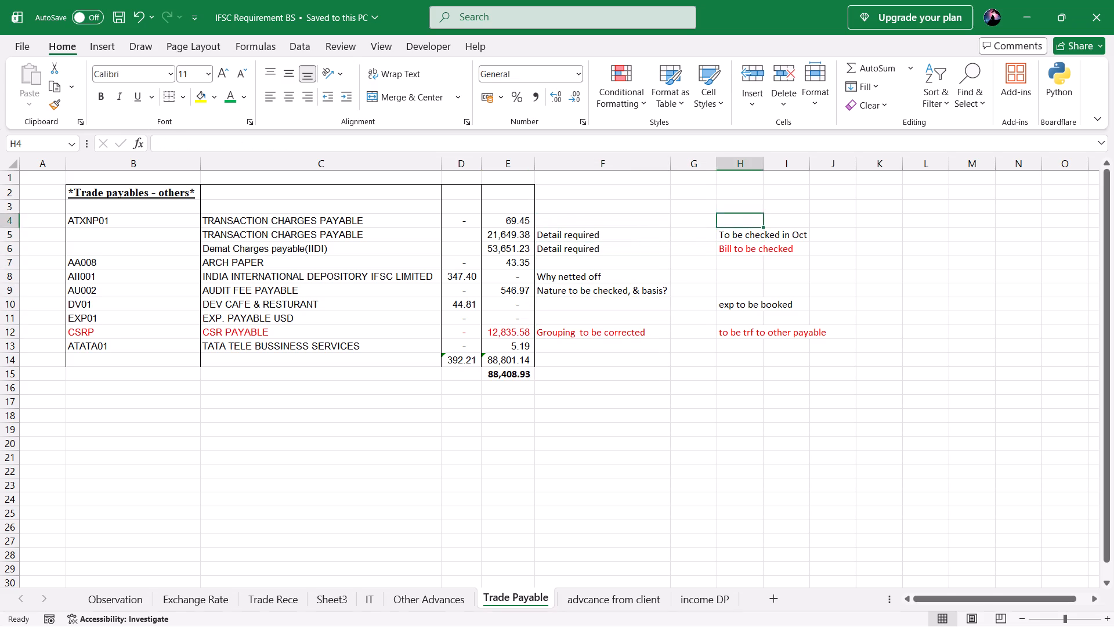
key(Up)
text(Remark)
key(Return)
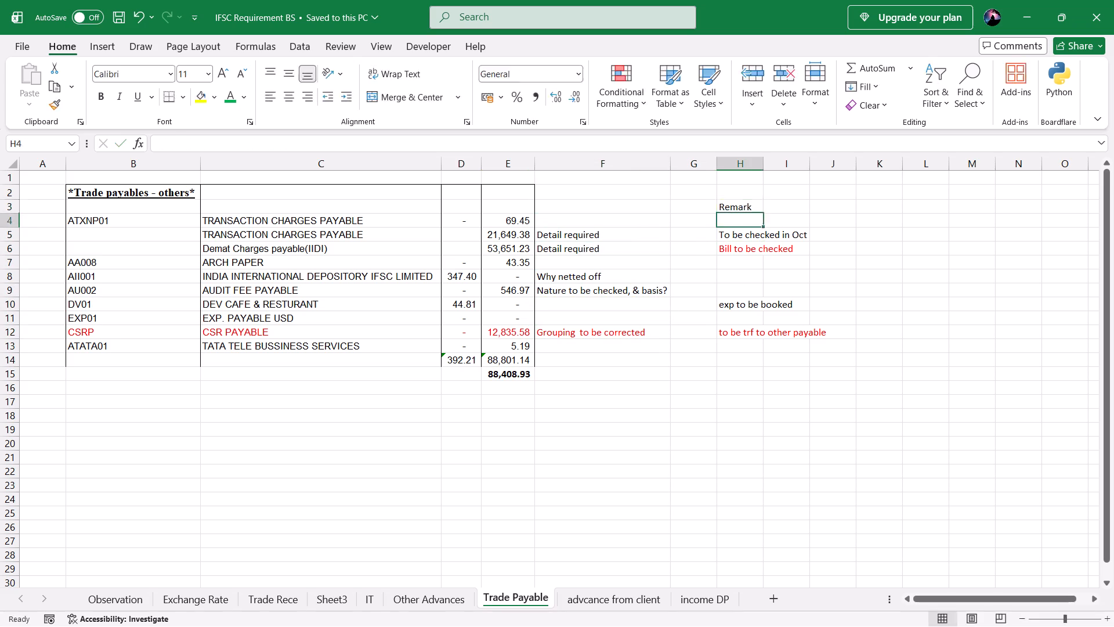
key(Up)
key(ctrl+b)
key(Down)
key(ctrl+s)
Compare the Demat Charges payable(IIDI) row with the provision for expenses on the income DP sheet and return to Trade Payable.
key(Down)
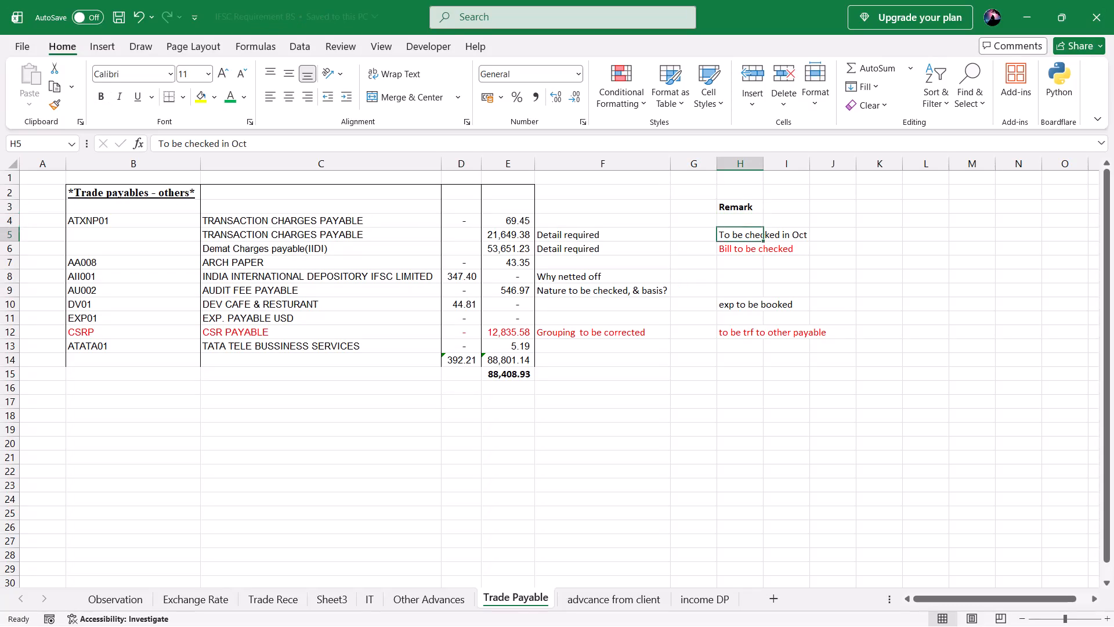
key(Down)
key(Up)
key(Down)
key(shift+space)
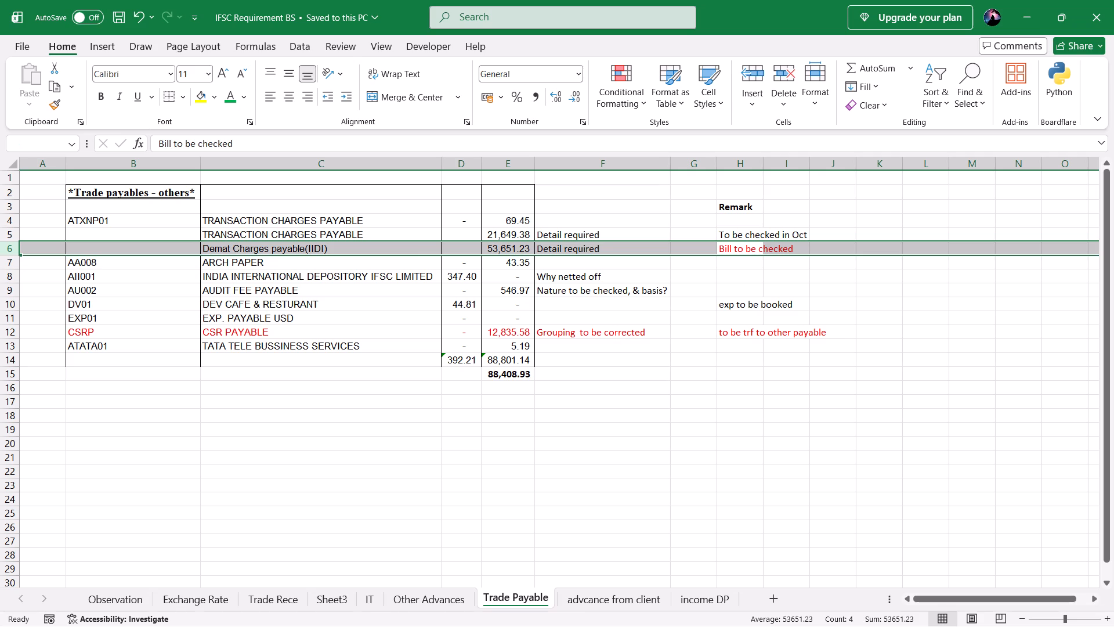
click(724, 600)
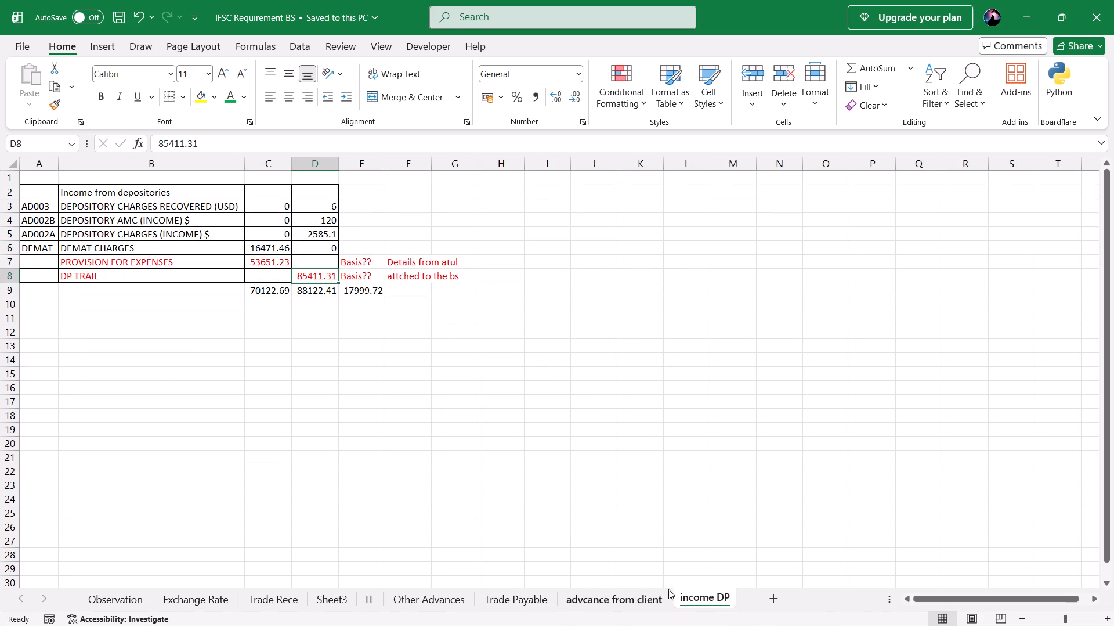
click(429, 593)
click(501, 596)
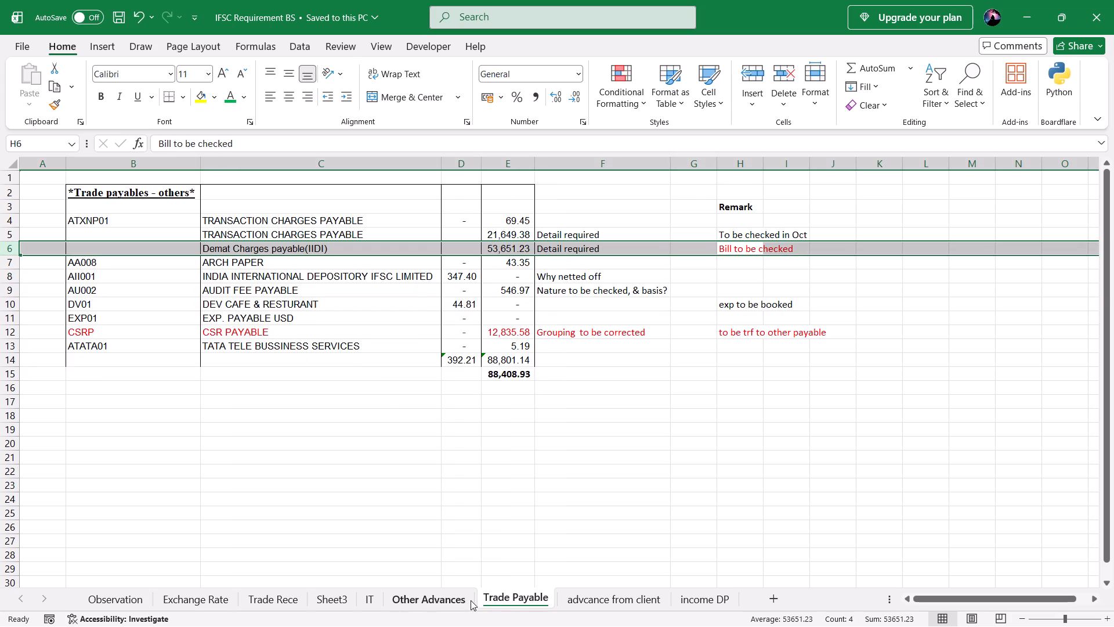
click(704, 608)
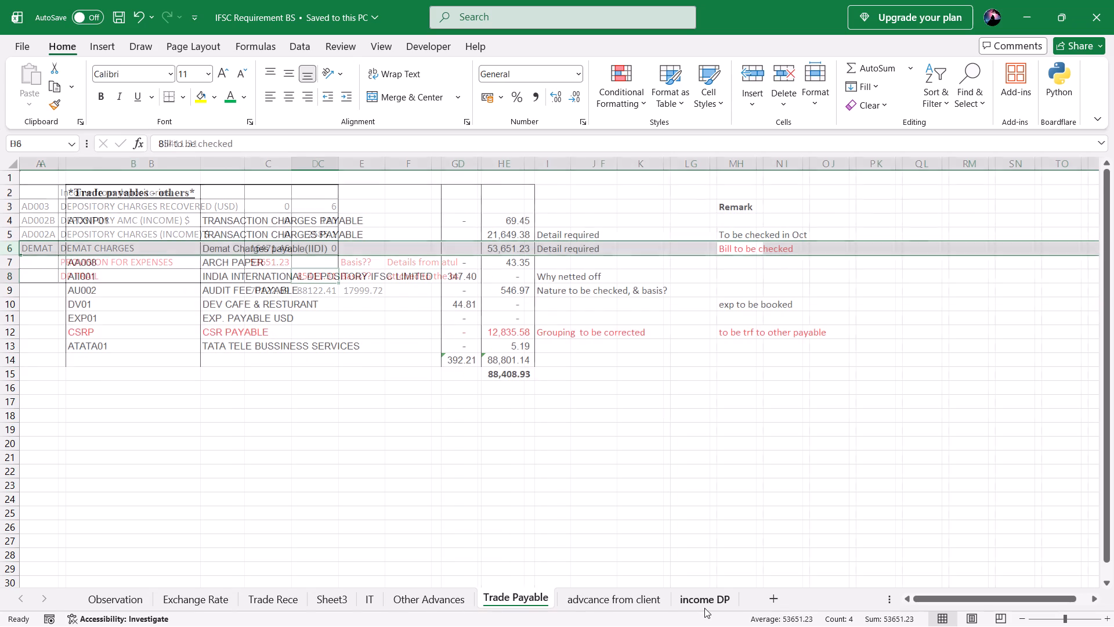
click(535, 603)
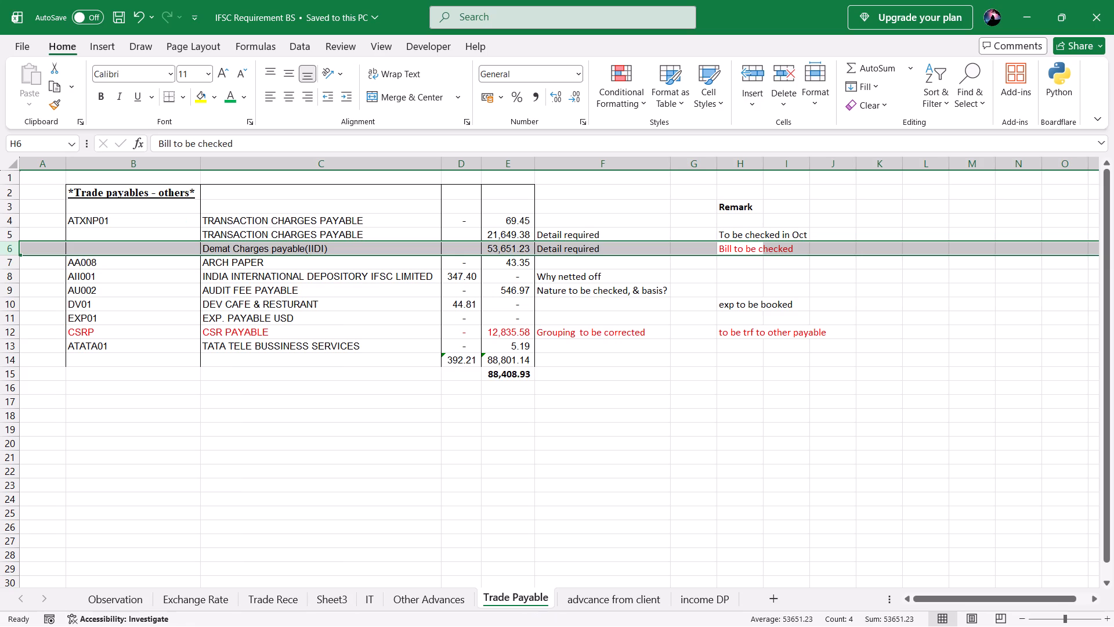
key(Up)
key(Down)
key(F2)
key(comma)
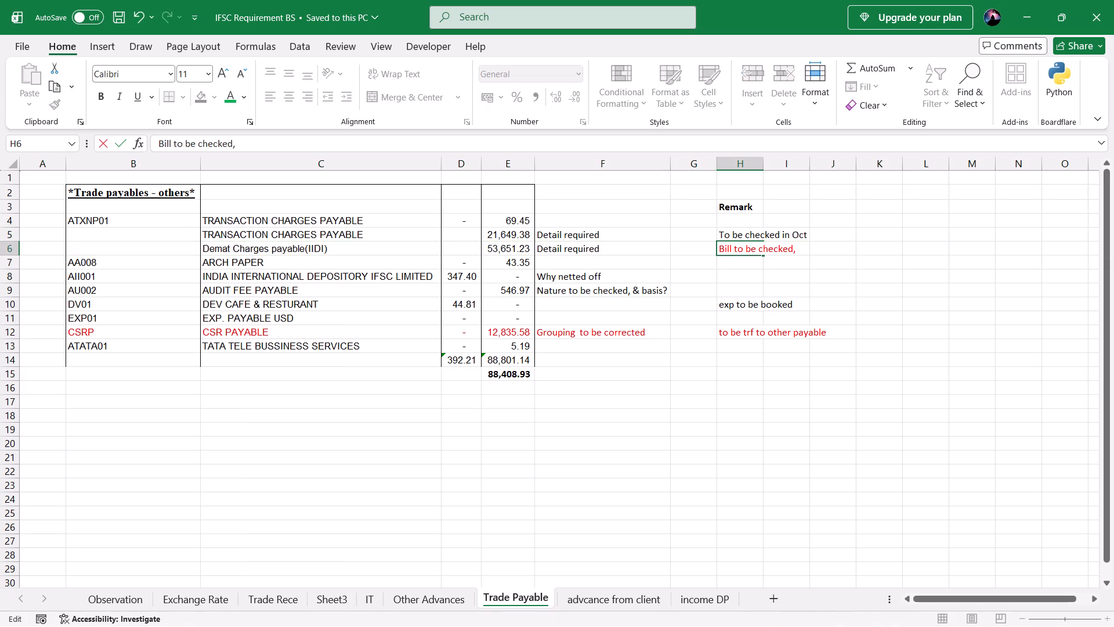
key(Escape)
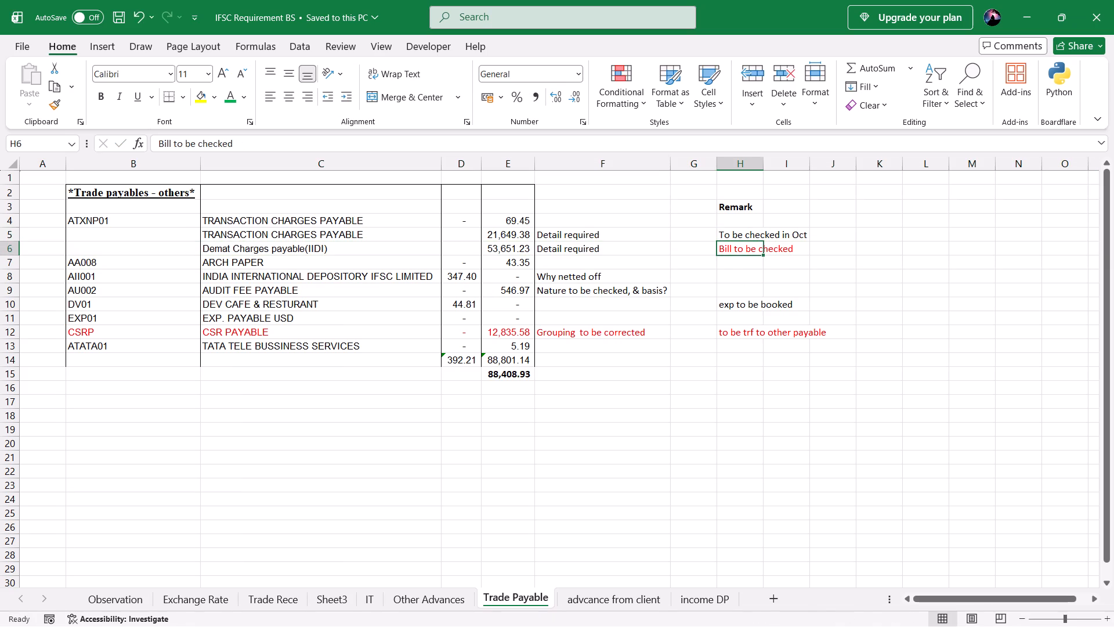
Enter "checked" in L6 on the Demat Charges payable(IIDI) row.
key(Right)
key(Right)
key(Right)
key(Right)
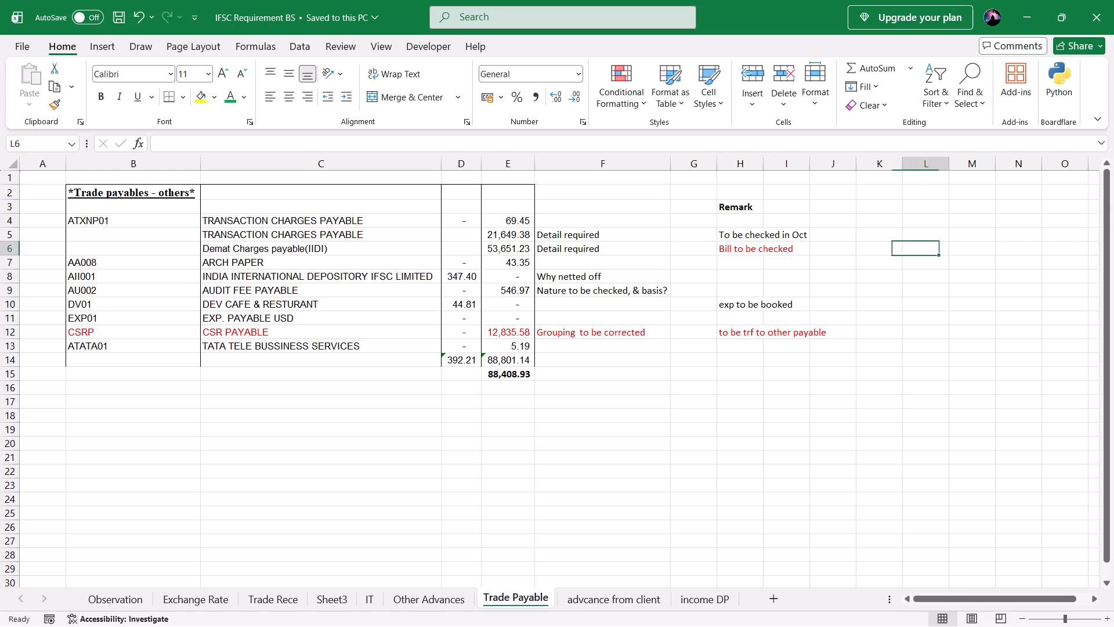
text(checked)
key(Return)
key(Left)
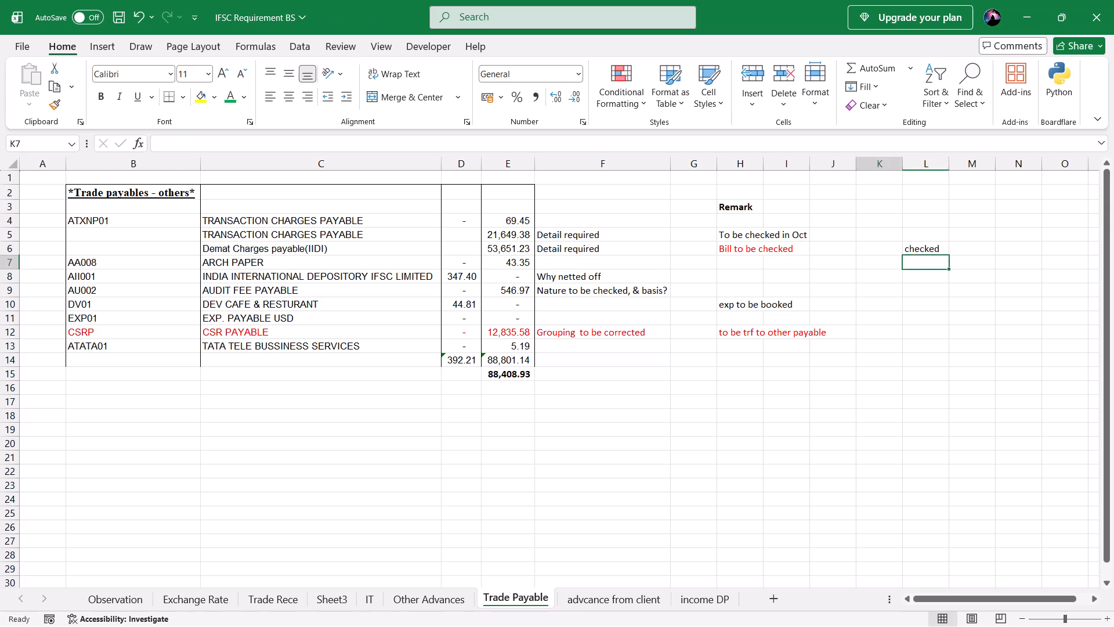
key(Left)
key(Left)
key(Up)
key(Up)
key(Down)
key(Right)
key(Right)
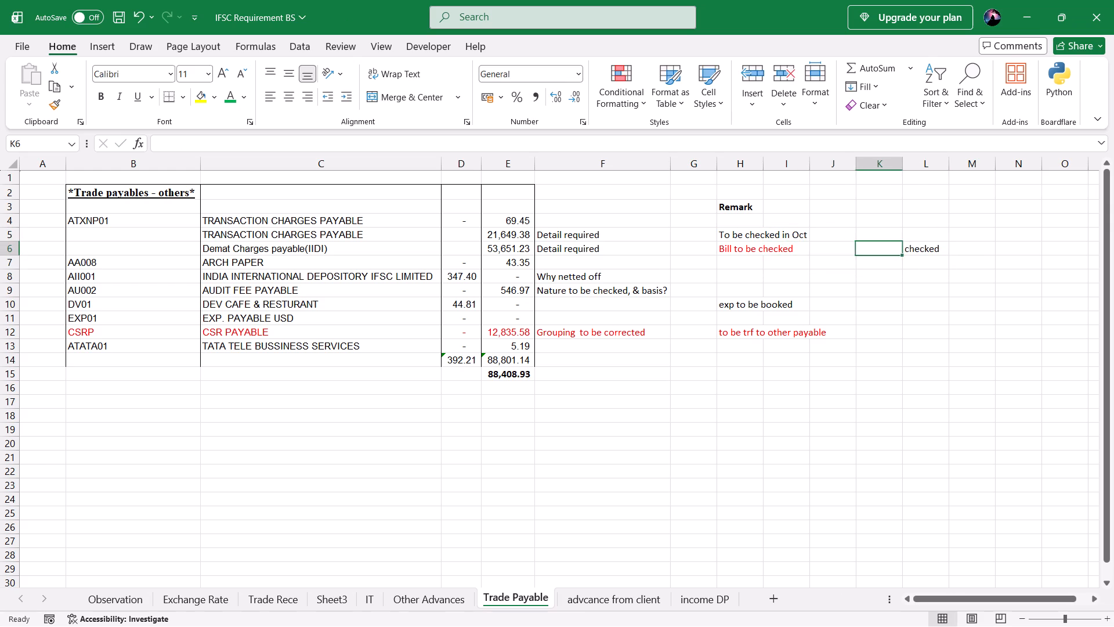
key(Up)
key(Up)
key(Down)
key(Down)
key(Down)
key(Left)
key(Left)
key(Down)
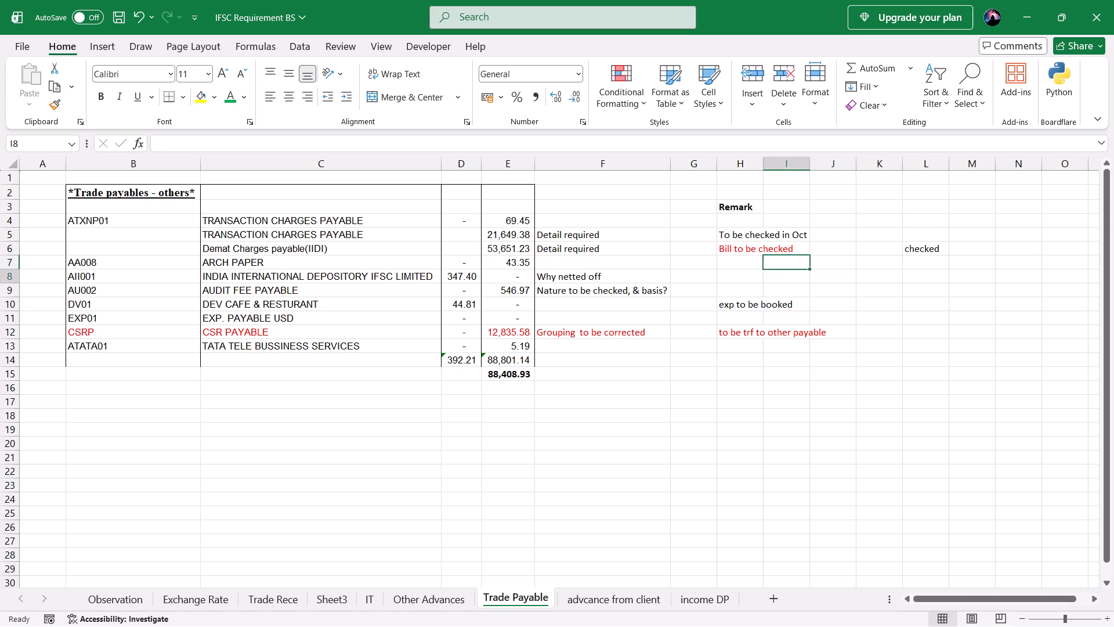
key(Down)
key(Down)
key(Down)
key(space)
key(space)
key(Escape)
Move the "exp to be booked" note on the DEV CAFE & RESTURANT row from H10 to L10.
key(Up)
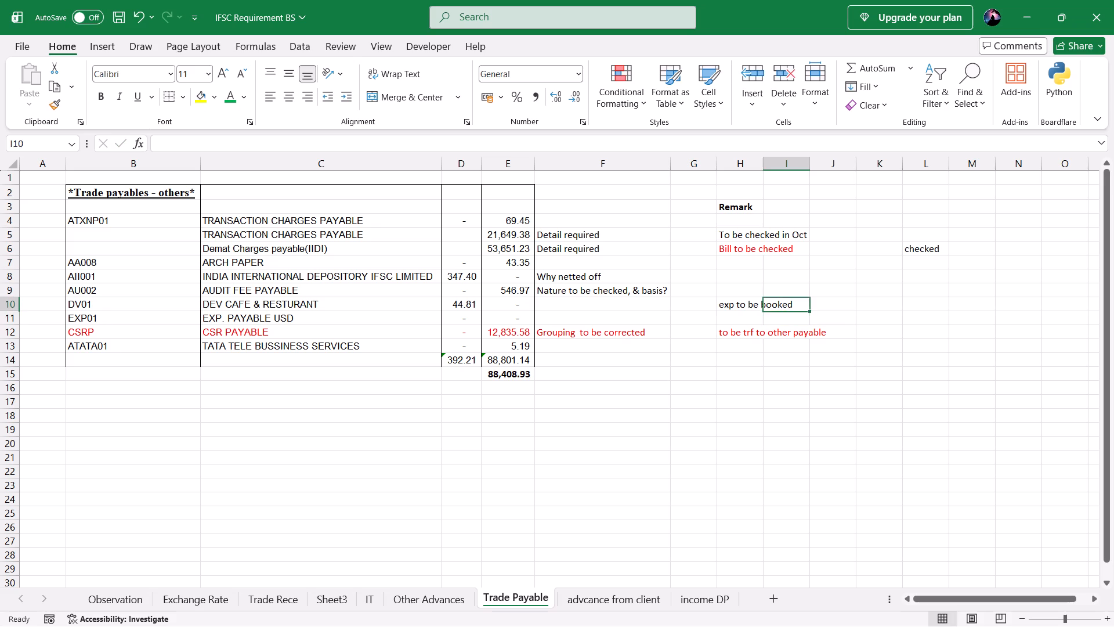
key(Left)
key(ctrl+x)
key(Right)
key(Right)
key(Right)
key(Right)
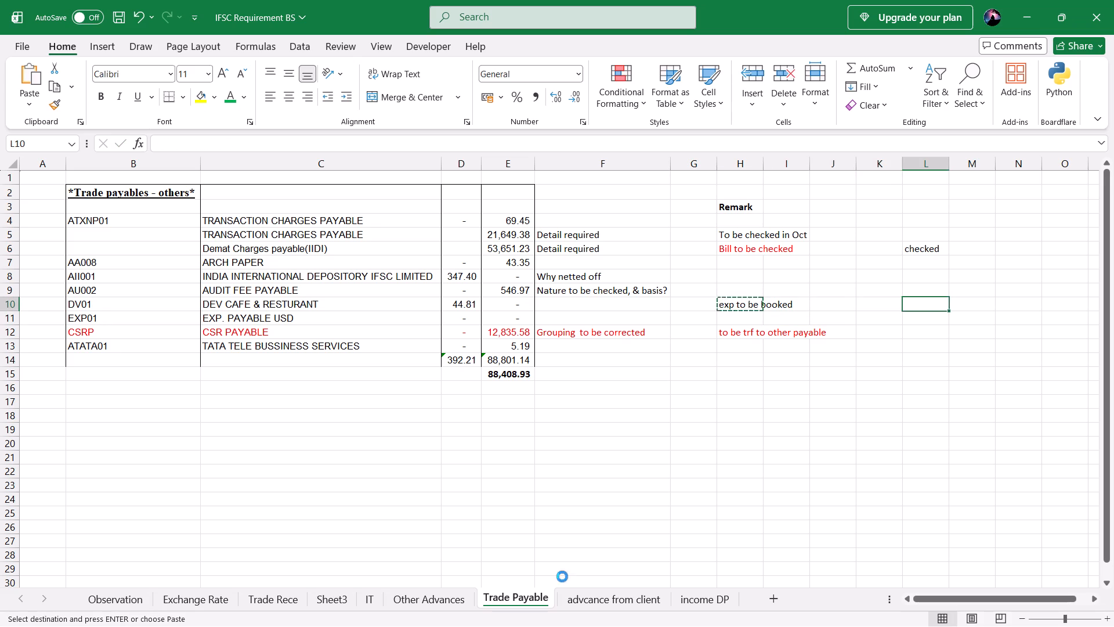
key(ctrl+v)
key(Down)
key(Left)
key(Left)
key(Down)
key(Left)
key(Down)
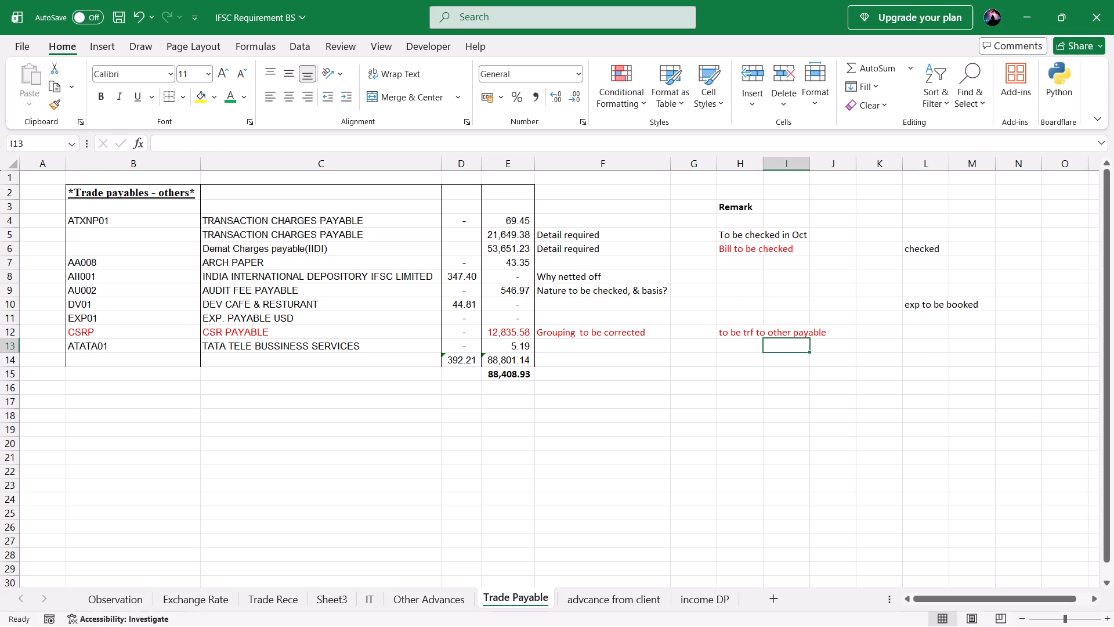
Move the "to be trf to other payable" note on the CSR PAYABLE row from H12 to L12 and save the workbook.
key(Left)
key(Left)
key(Up)
key(Down)
key(Right)
key(Up)
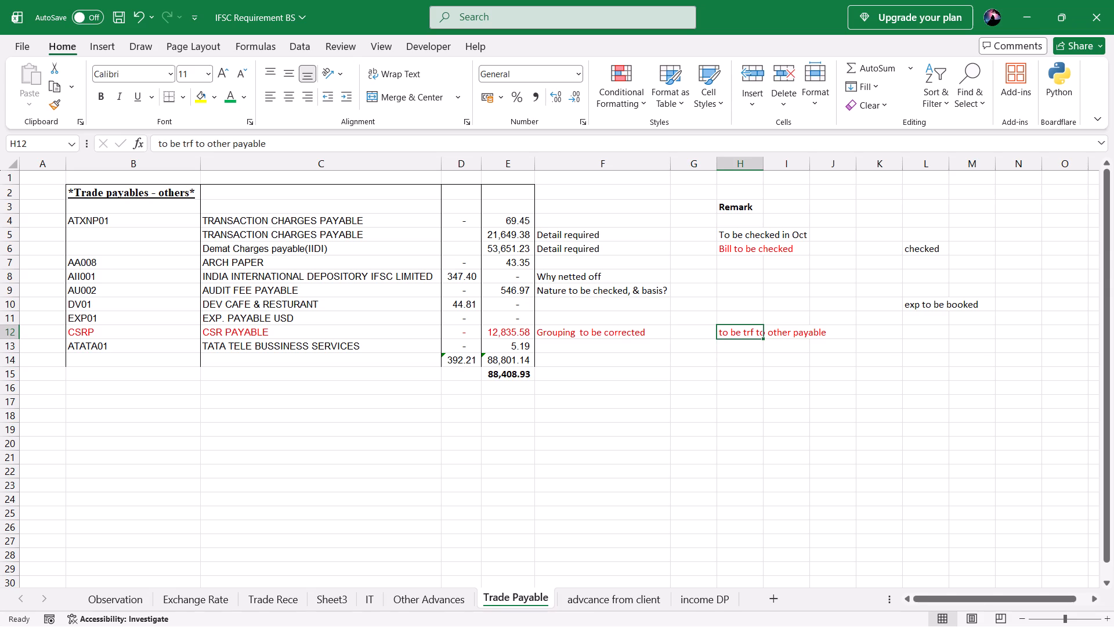
key(ctrl+x)
key(Right)
key(Right)
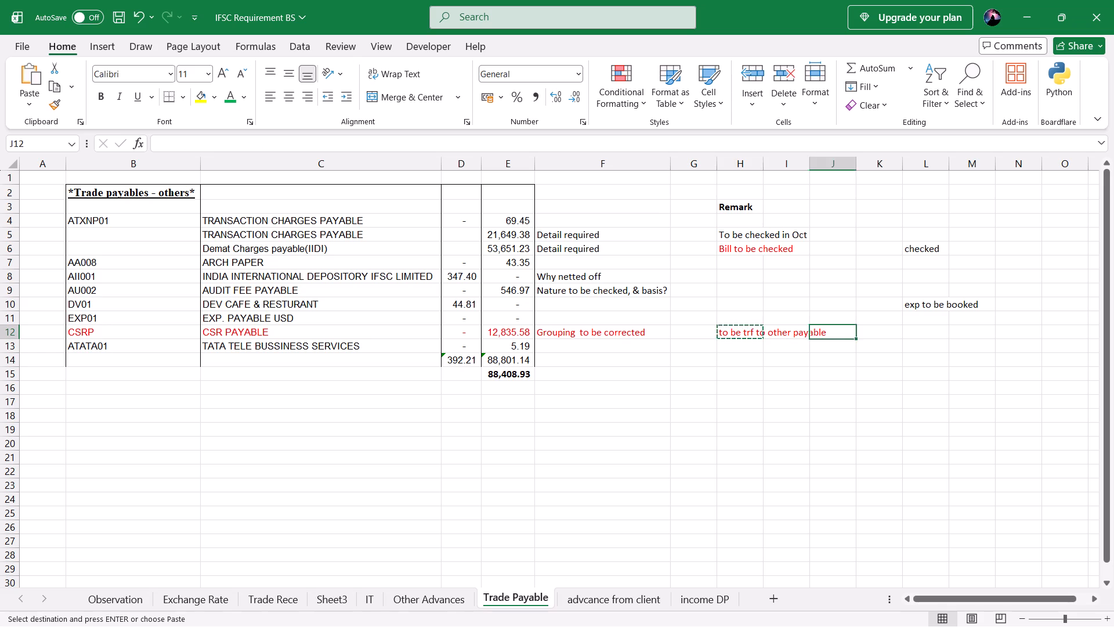
key(Right)
key(Right)
key(ctrl+v)
key(ctrl+s)
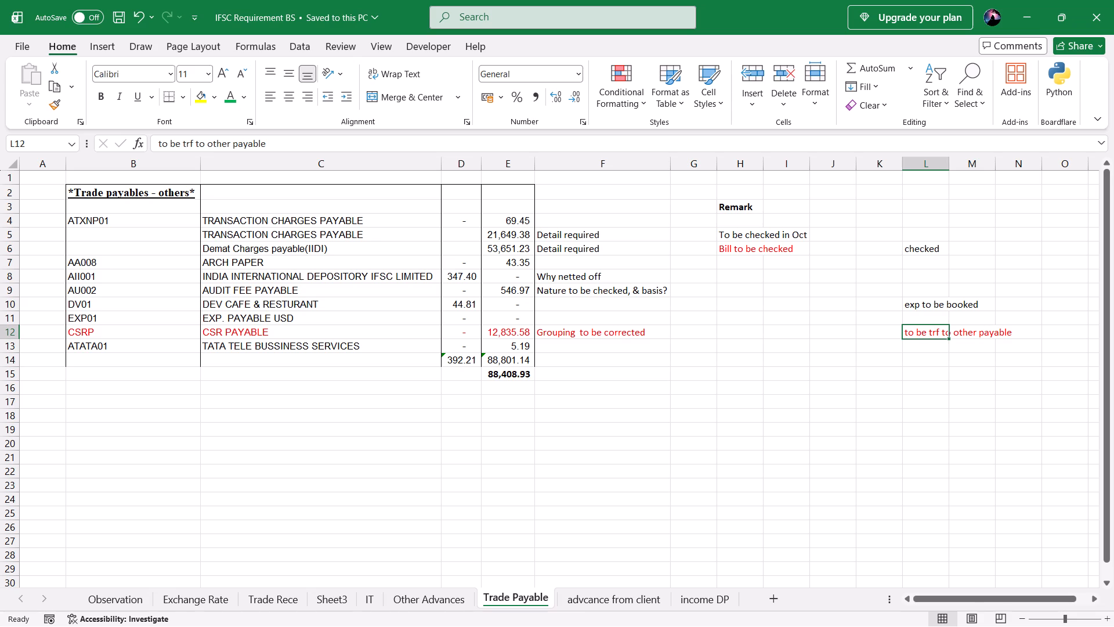
key(ctrl+s)
Review the DEV CAFE & RESTURANT, India International Depository and audit fee rows, and the Trade payables - others entry on the Observation sheet.
drag(256, 307, 256, 312)
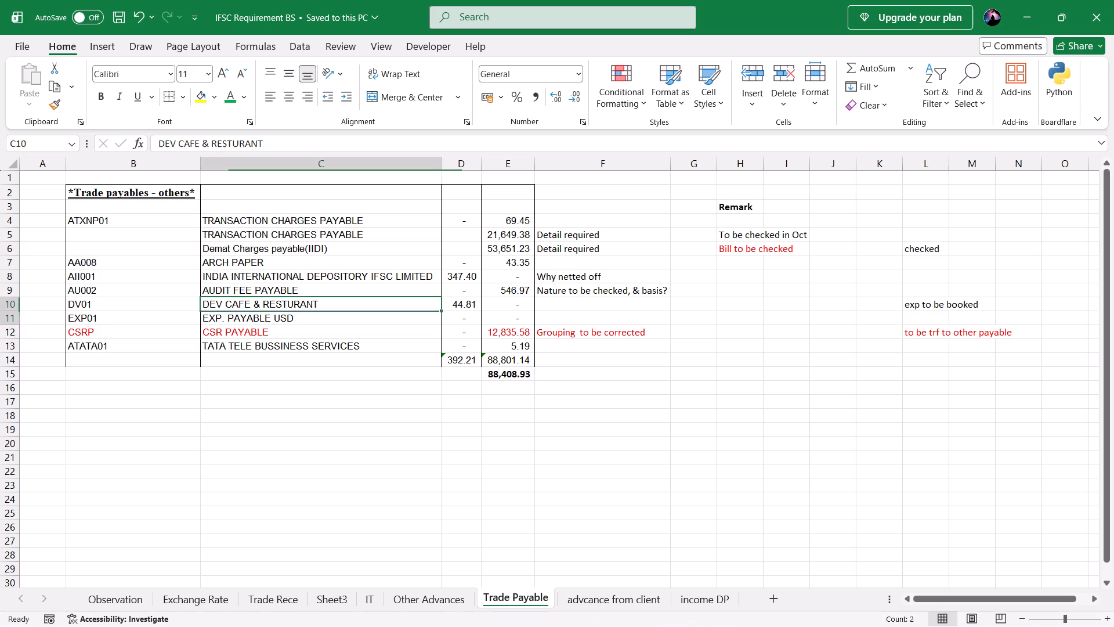
drag(256, 312, 592, 310)
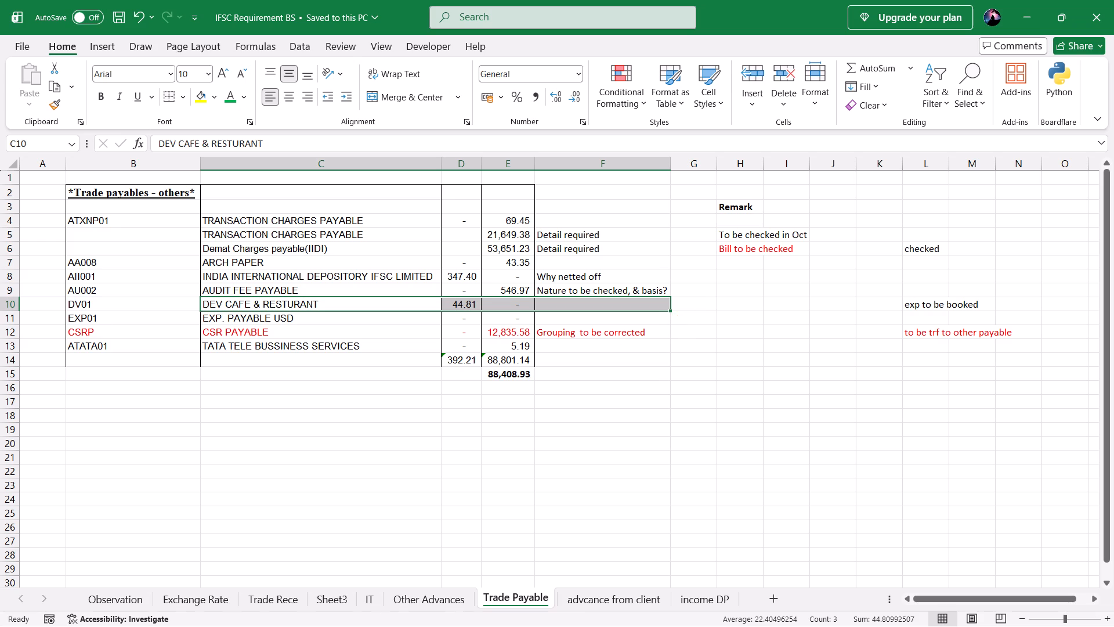
click(472, 274)
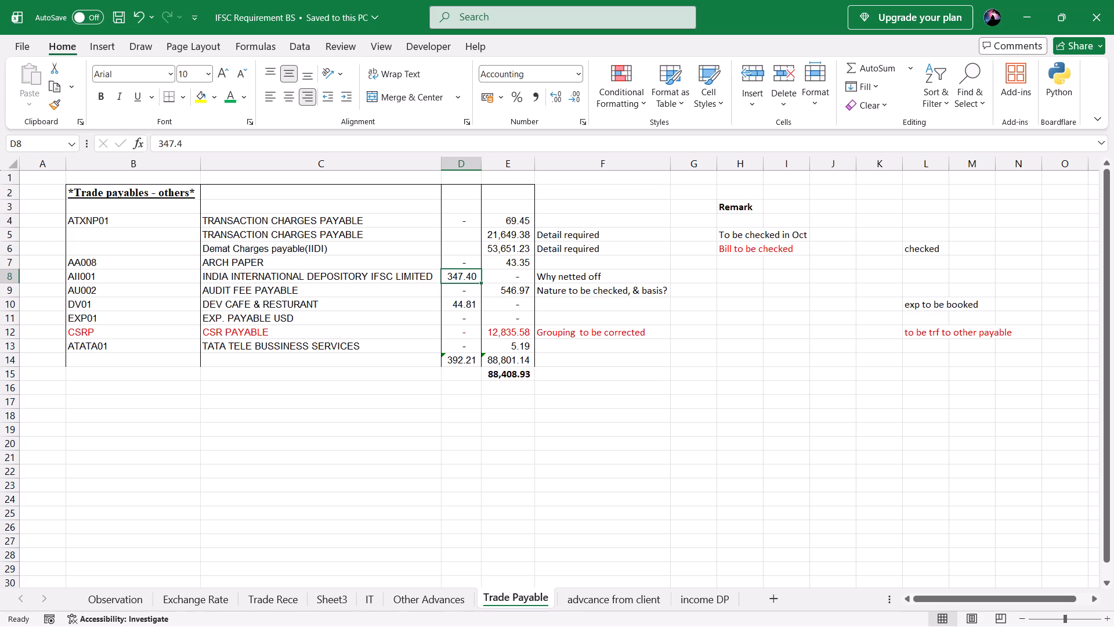
click(291, 291)
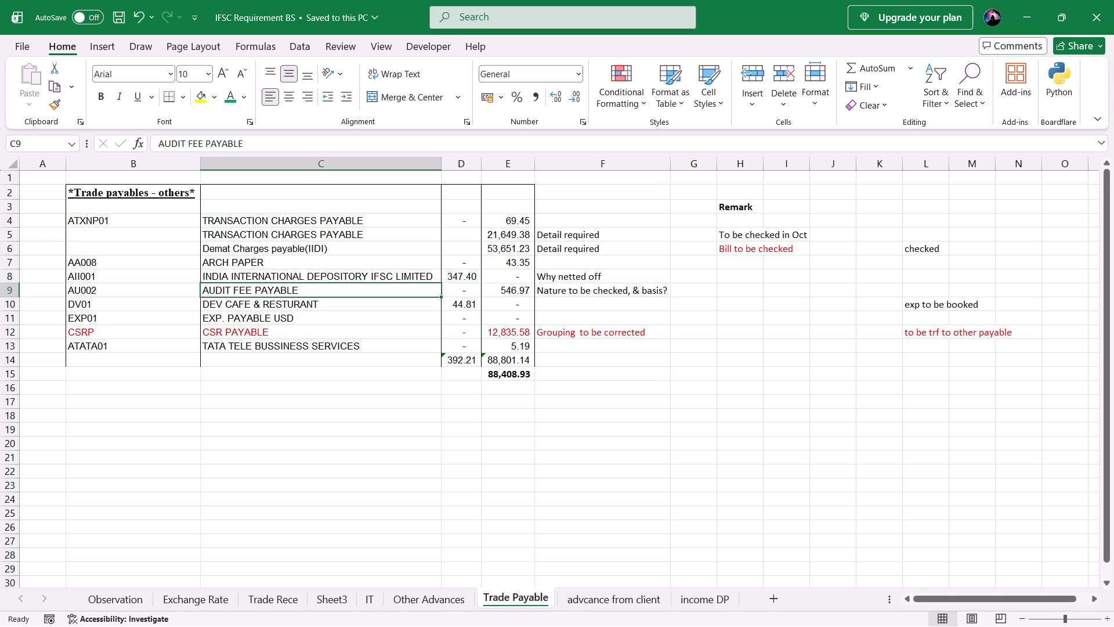
key(ctrl+Page_Up)
key(ctrl+Page_Up)
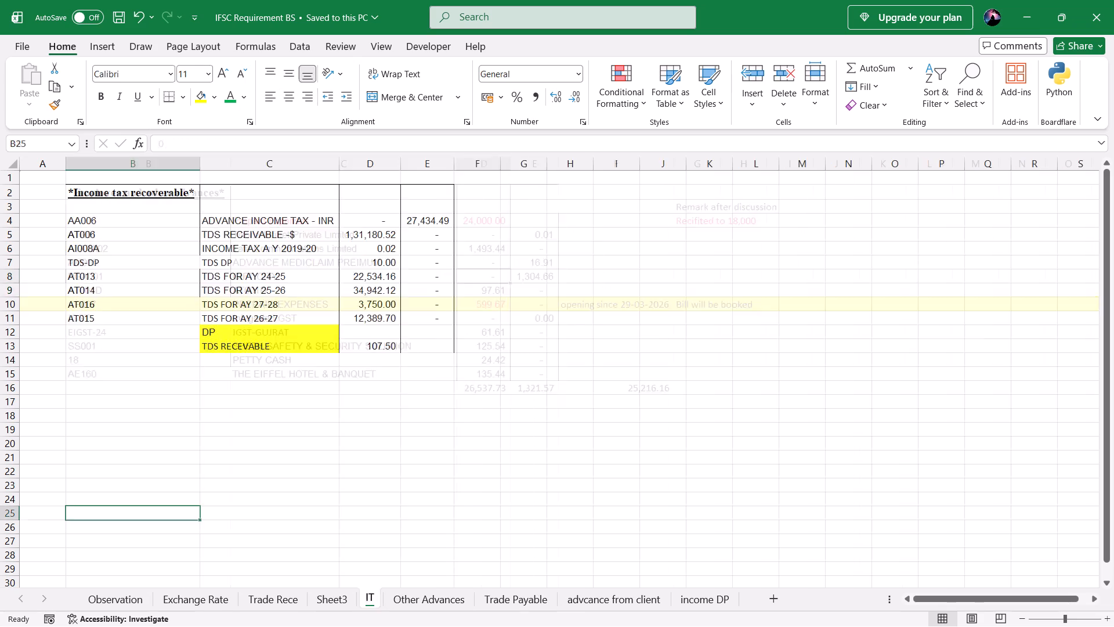
key(ctrl+Page_Up)
key(ctrl+Page_Up)
key(ctrl+Page_Up)
key(ctrl+Page_Up)
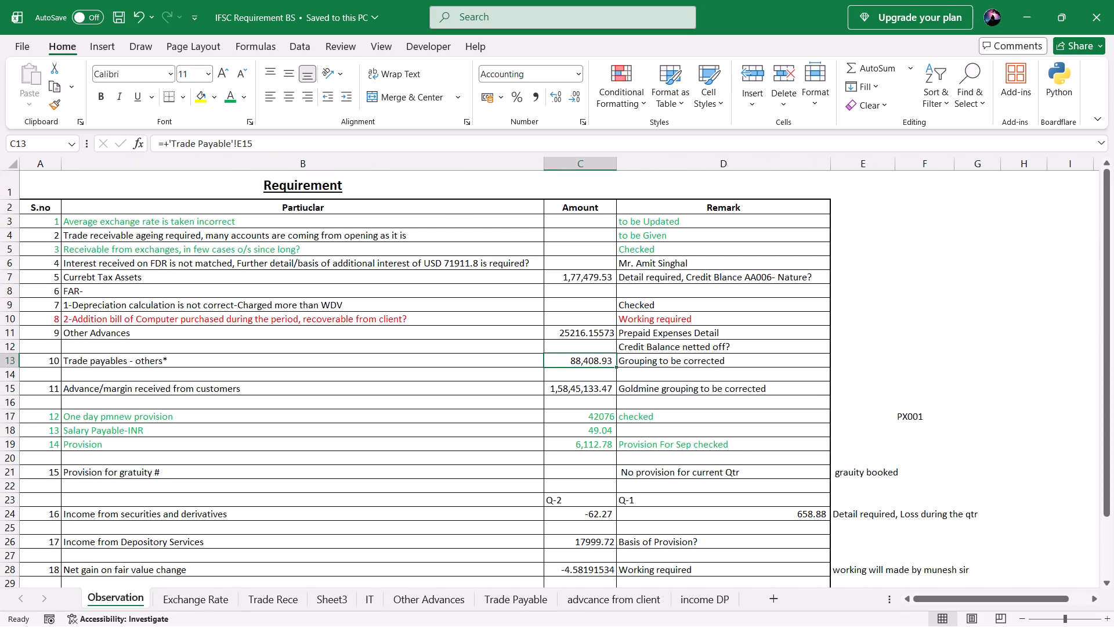
key(Left)
key(Right)
key(Right)
key(Right)
key(Left)
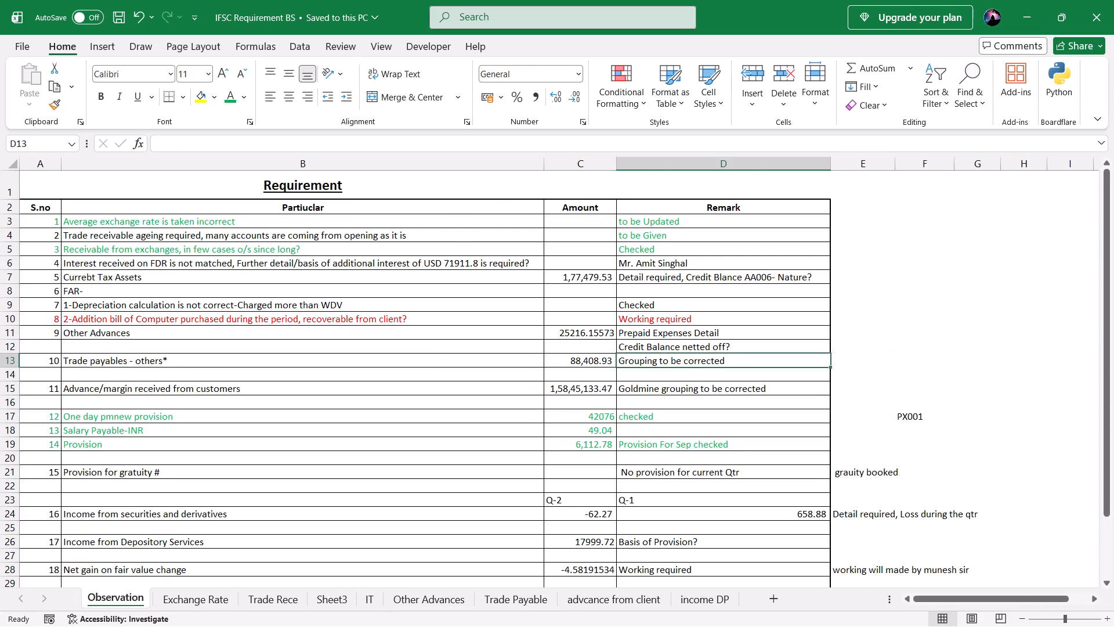
key(Left)
key(Down)
key(Down)
key(Left)
key(Right)
key(Up)
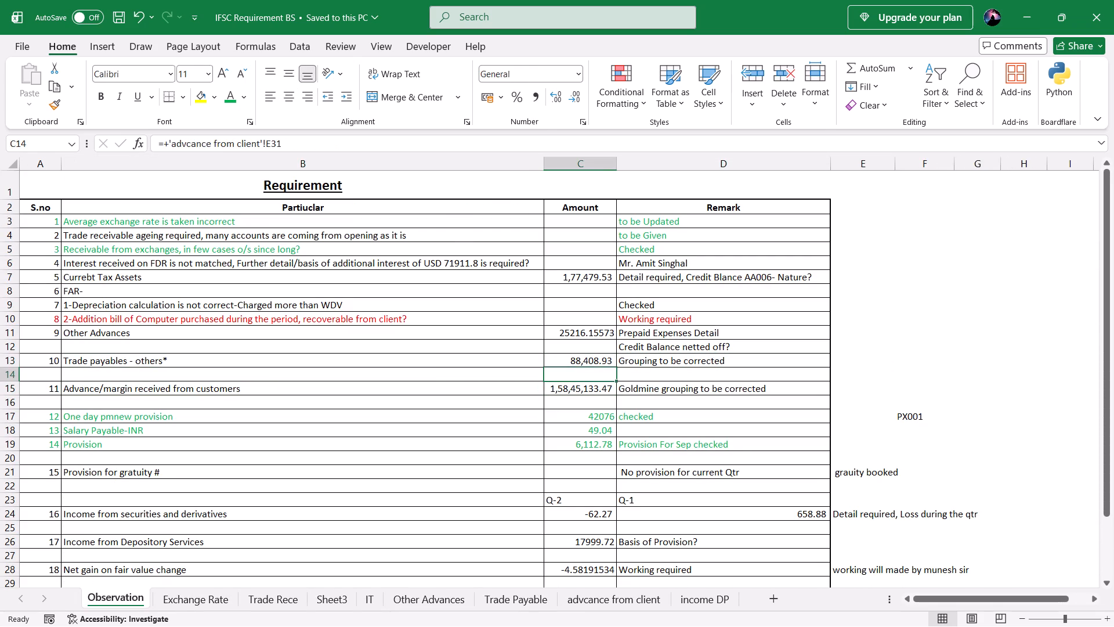
key(Up)
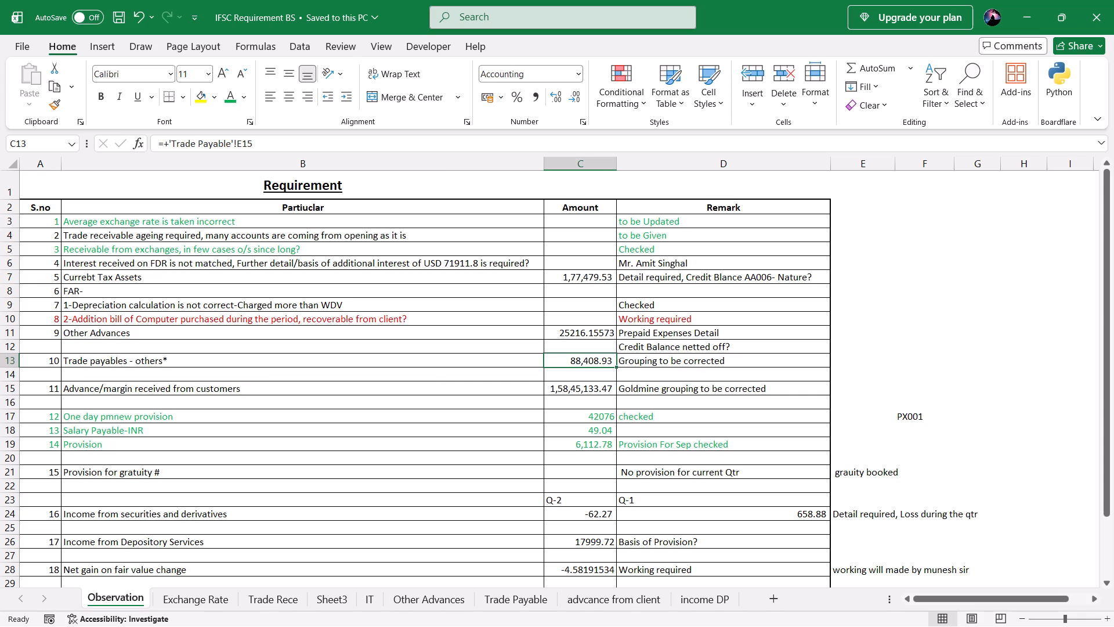
Look through the supporting sheets from Exchange Rate to Other Advances, checking the PREPAID EXPENSES row's opening note.
key(ctrl+Page_Down)
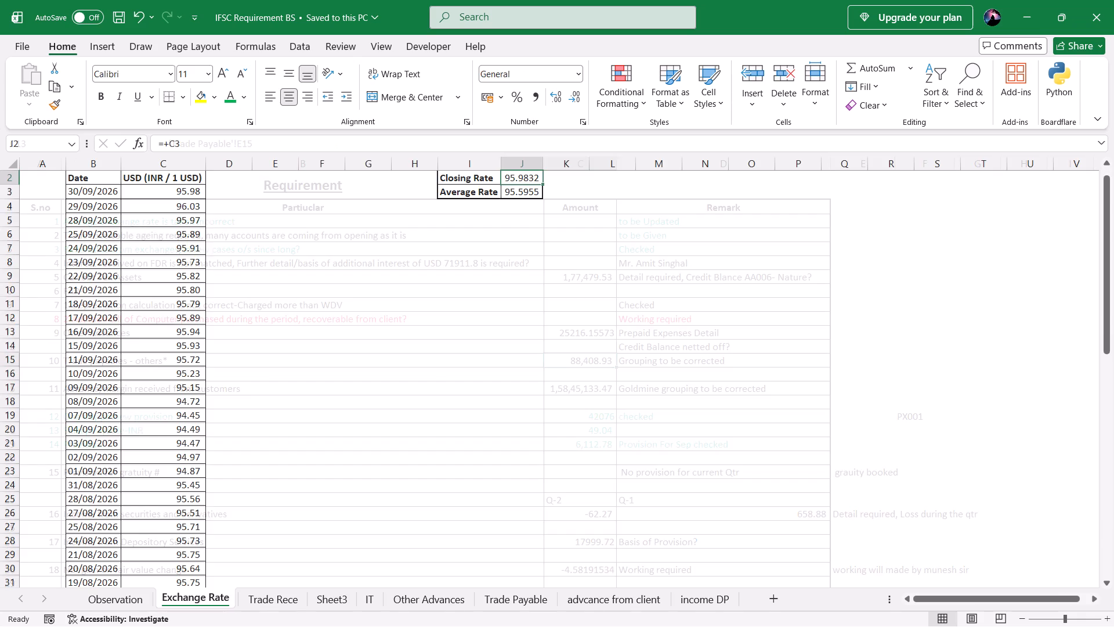
key(ctrl+Page_Up)
key(ctrl+Page_Up)
key(ctrl+Page_Up)
key(ctrl+Page_Up)
key(ctrl+Page_Down)
key(ctrl+Page_Down)
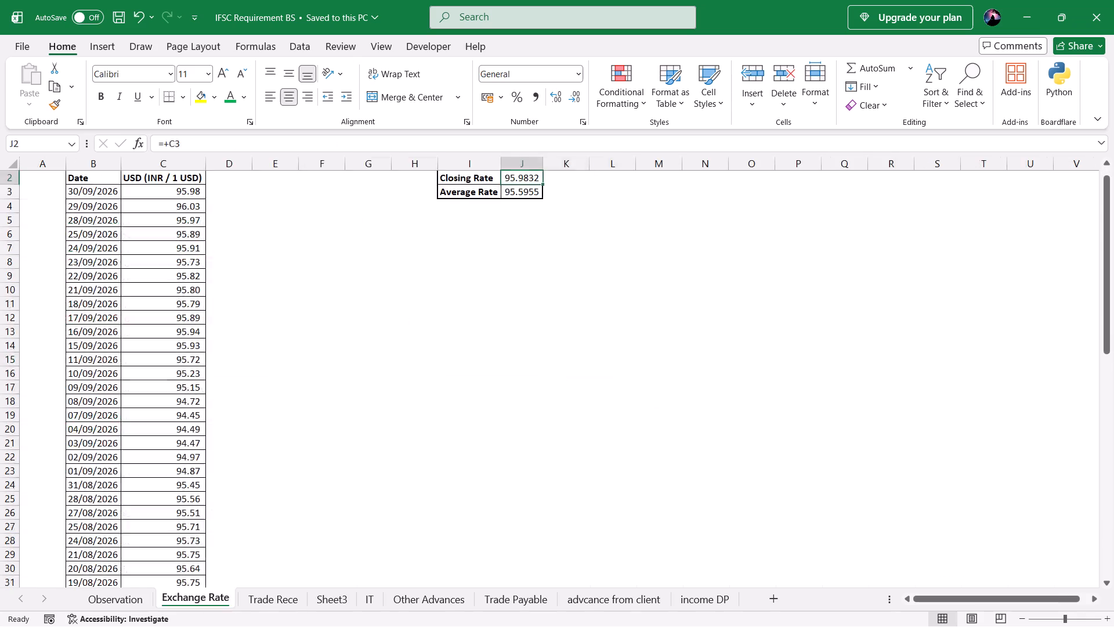
key(ctrl+Page_Down)
key(ctrl+Page_Up)
key(ctrl+Page_Down)
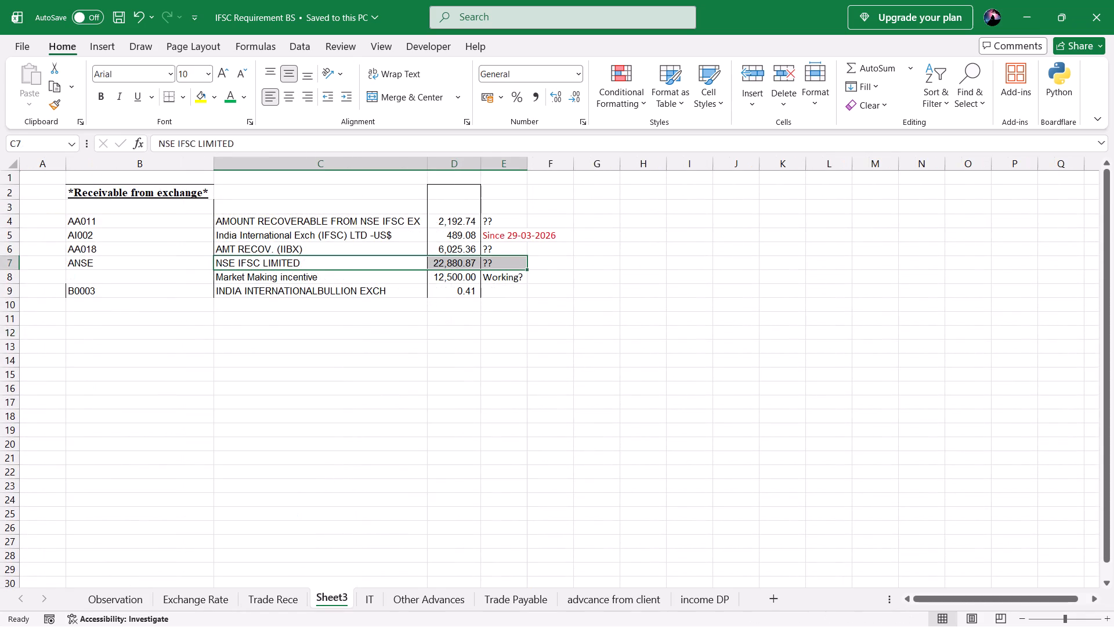
key(ctrl+Page_Down)
key(ctrl+Page_Down)
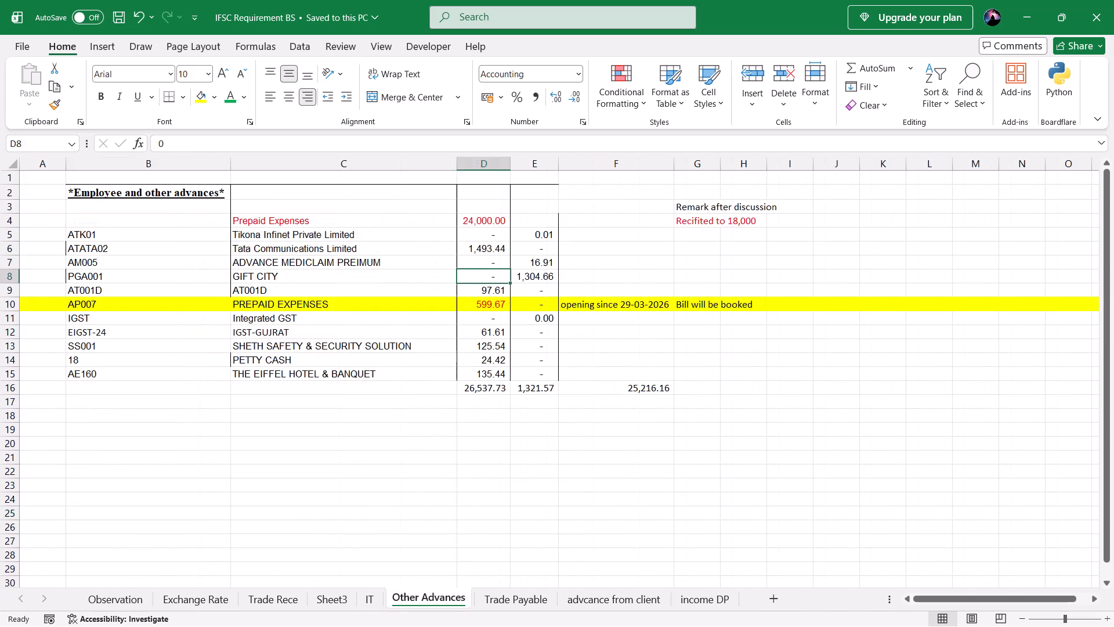
key(Down)
key(Down)
key(Right)
key(Right)
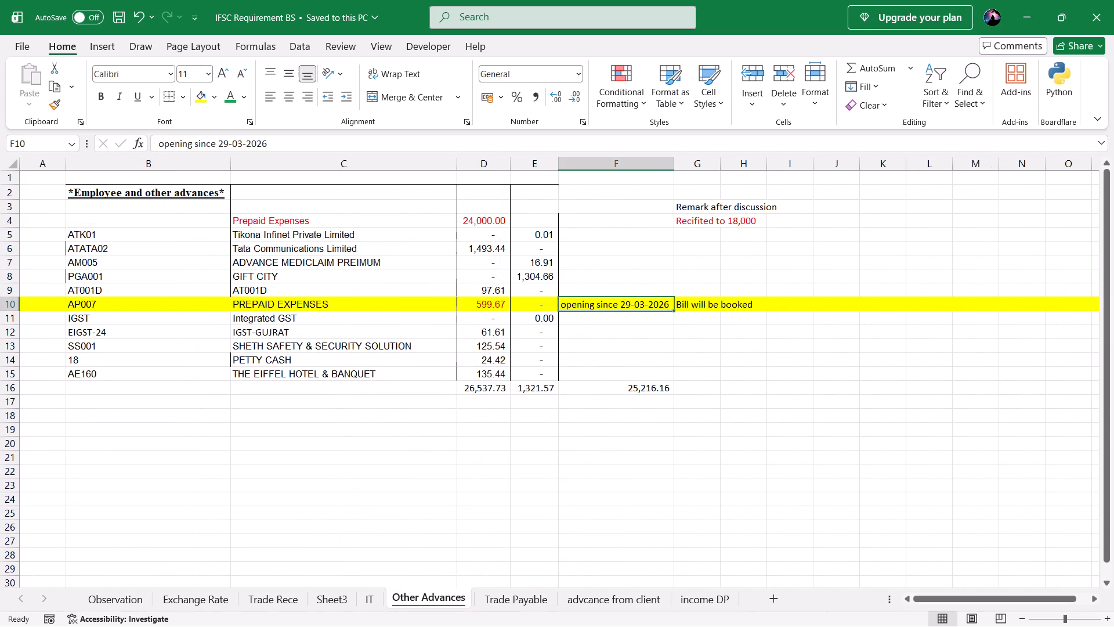
Examine the Market Making incentive row in the Receivable from exchange list on Sheet3.
key(ctrl+Page_Up)
key(ctrl+Page_Up)
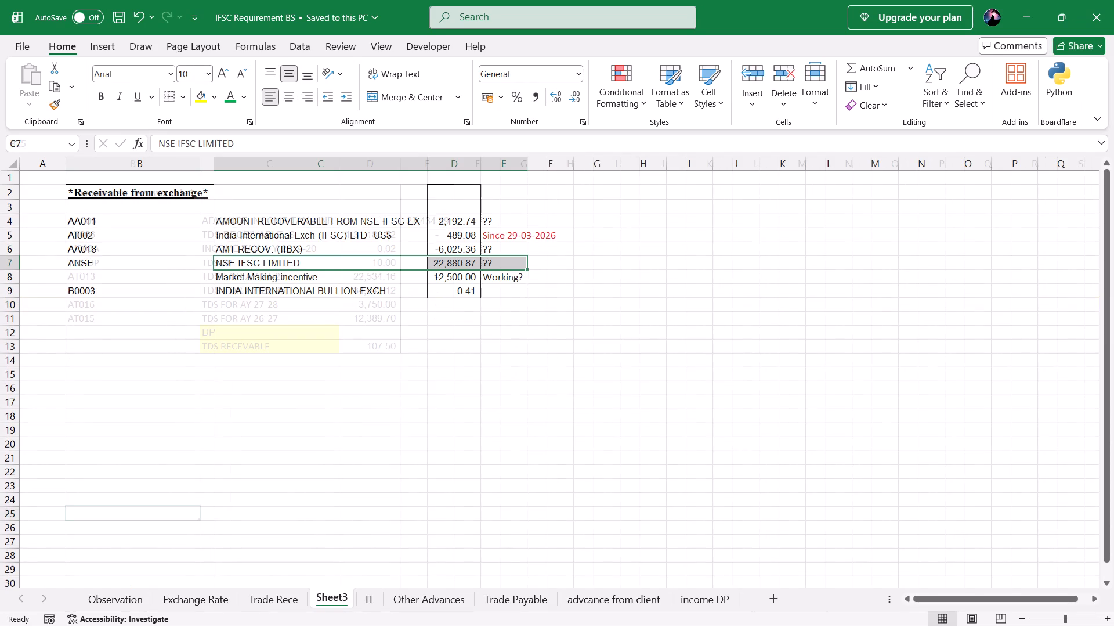
key(Down)
key(Down)
key(Escape)
key(Down)
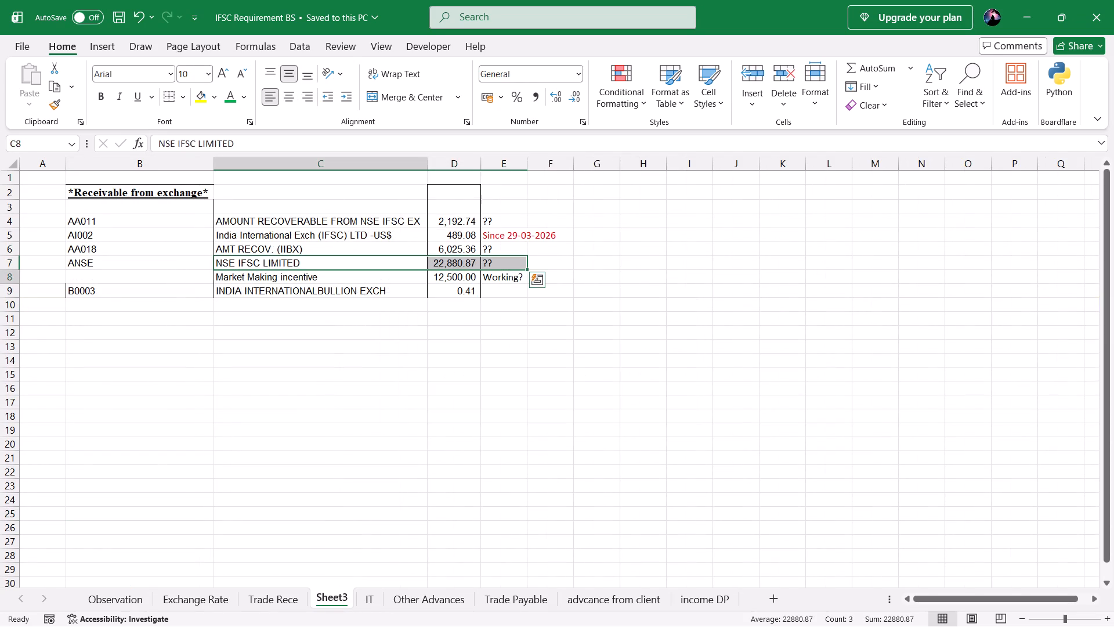
key(Down)
key(Right)
key(Up)
key(Left)
key(Left)
key(Right)
key(Right)
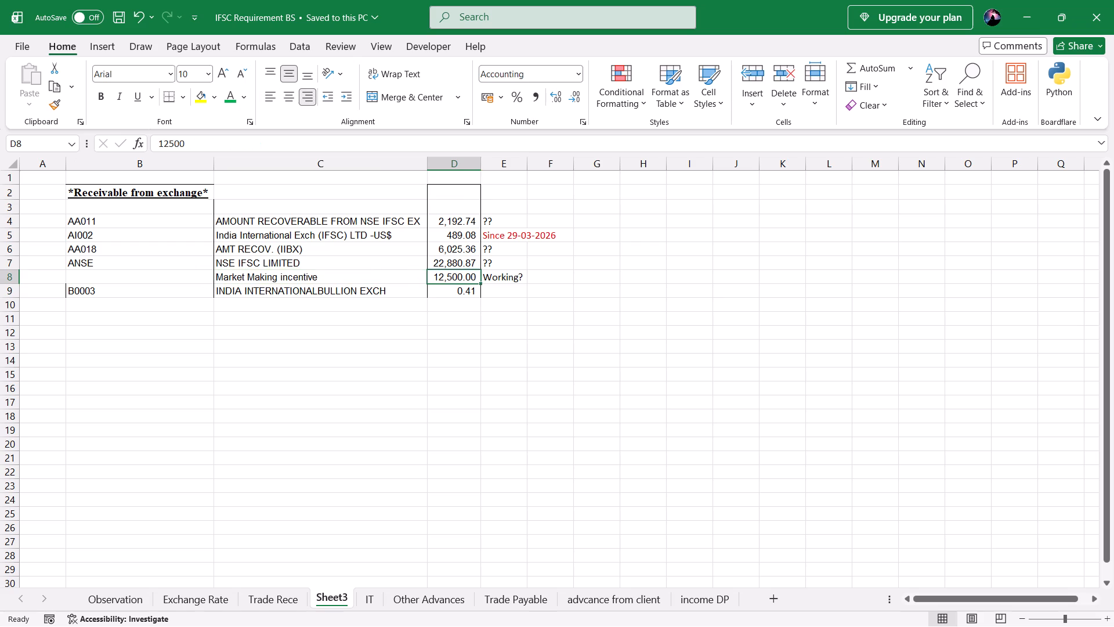
key(Left)
key(Left)
key(Left)
key(Left)
key(Right)
key(Right)
key(Right)
key(Right)
key(Left)
key(Left)
key(Right)
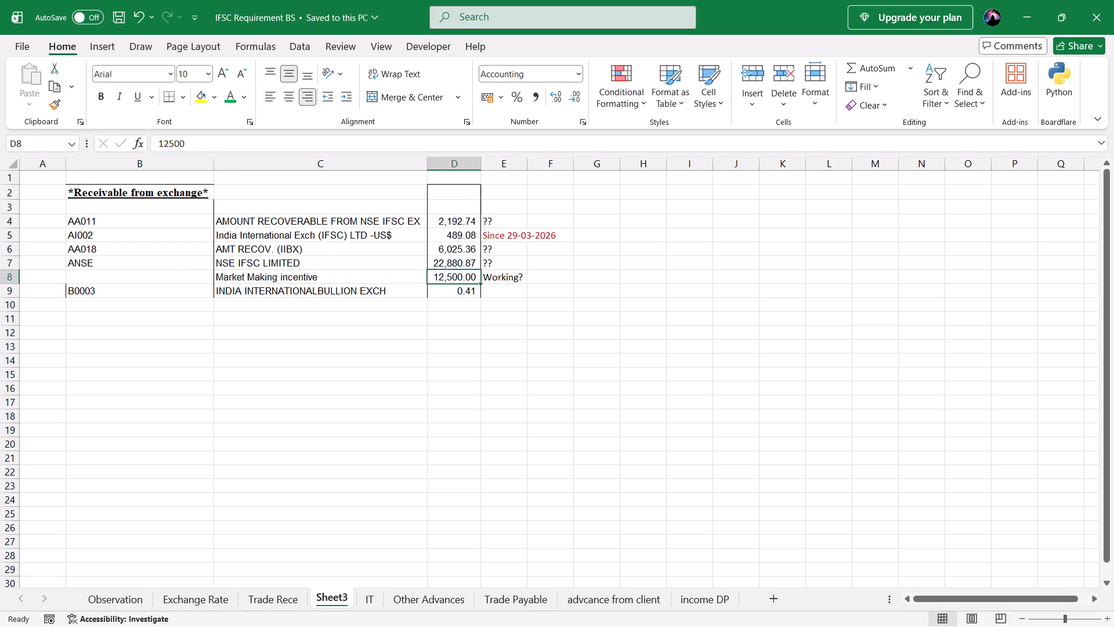
Enter "12500 is for very month" in H8 on the Market Making incentive row and save the workbook.
key(Right)
key(Right)
key(Right)
key(Right)
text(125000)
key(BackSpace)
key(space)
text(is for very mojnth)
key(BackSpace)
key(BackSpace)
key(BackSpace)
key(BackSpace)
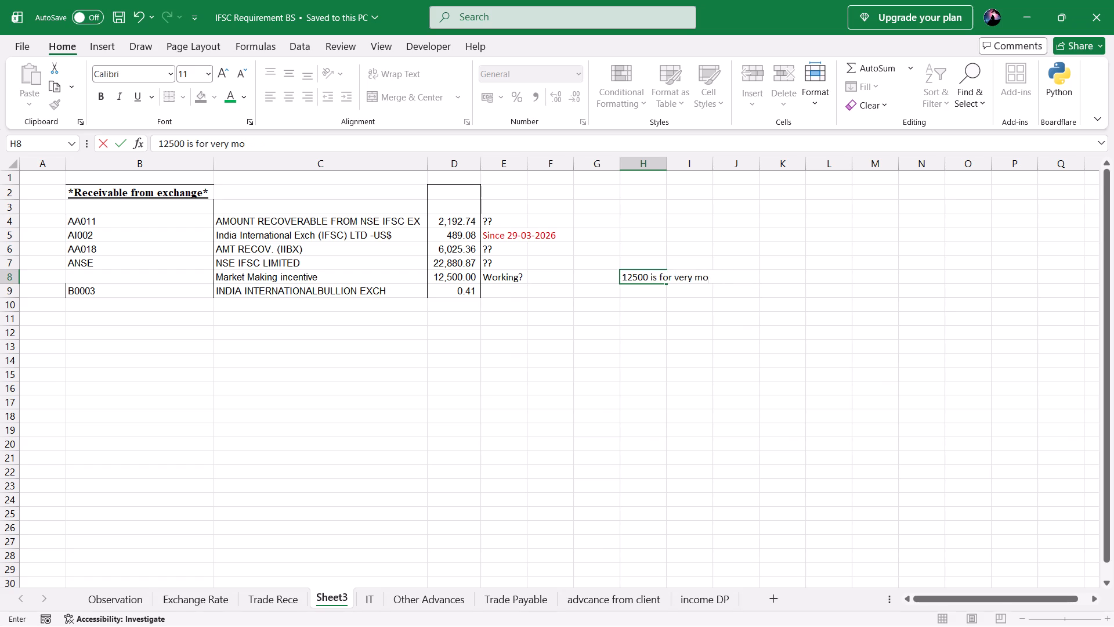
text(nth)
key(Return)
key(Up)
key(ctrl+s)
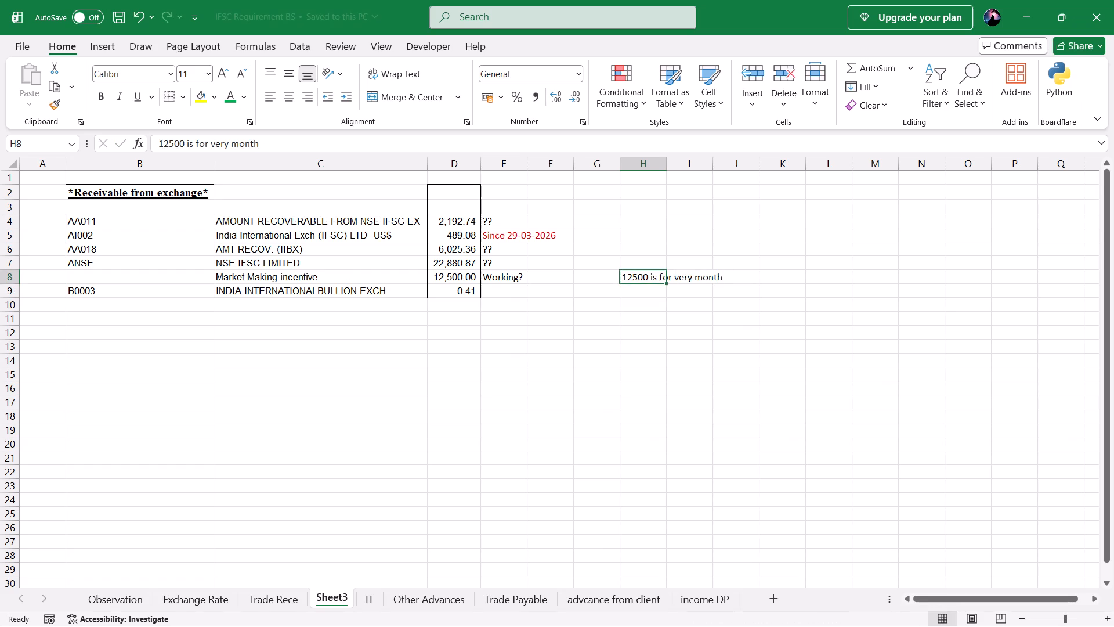
Check the AMT RECOV. (IIBX) and India International Exch (IFSC) LTD rows and the latter's note on Sheet3.
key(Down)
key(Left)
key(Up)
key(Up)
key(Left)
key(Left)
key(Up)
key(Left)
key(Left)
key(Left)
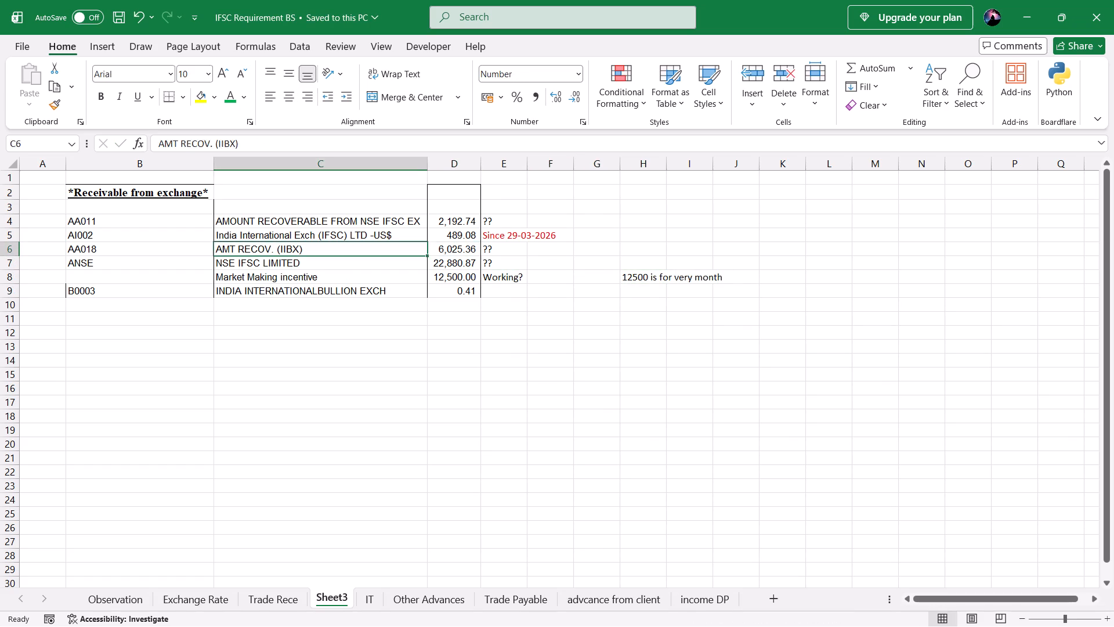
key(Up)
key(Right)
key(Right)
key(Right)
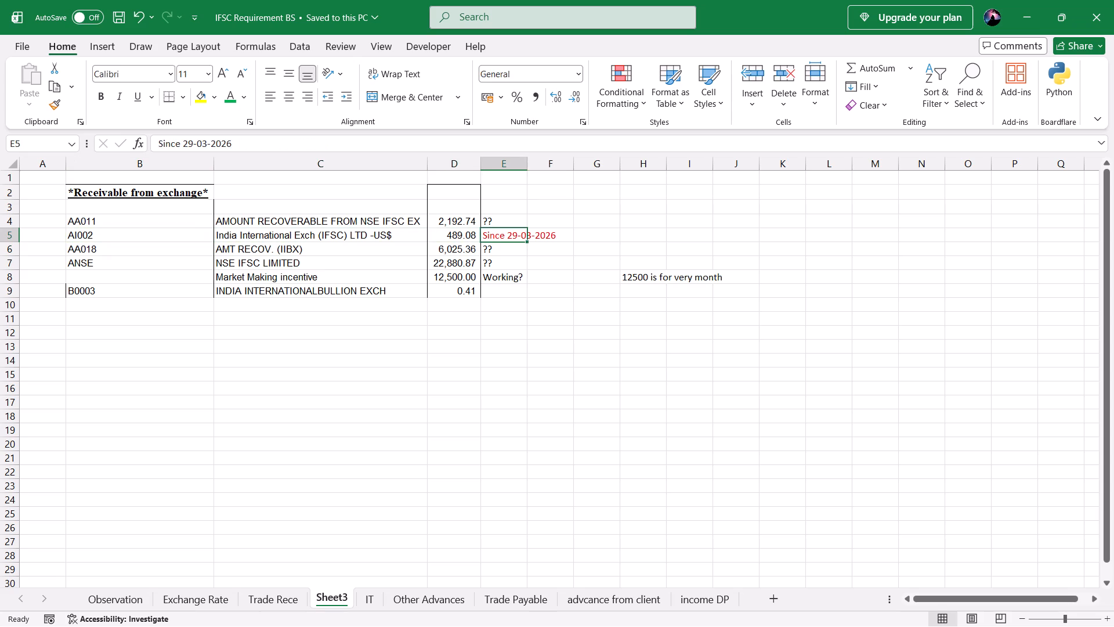
Trace the Advance/margin received from customers amount on Observation to its source sheet and examine the Goldmine IFSC Private Limited credit balances.
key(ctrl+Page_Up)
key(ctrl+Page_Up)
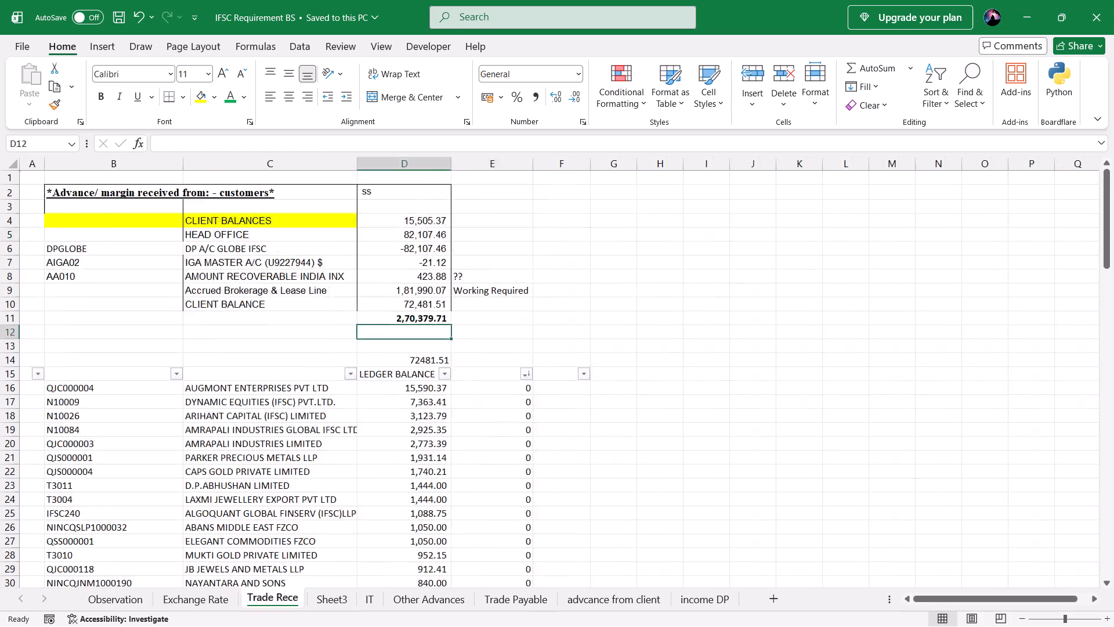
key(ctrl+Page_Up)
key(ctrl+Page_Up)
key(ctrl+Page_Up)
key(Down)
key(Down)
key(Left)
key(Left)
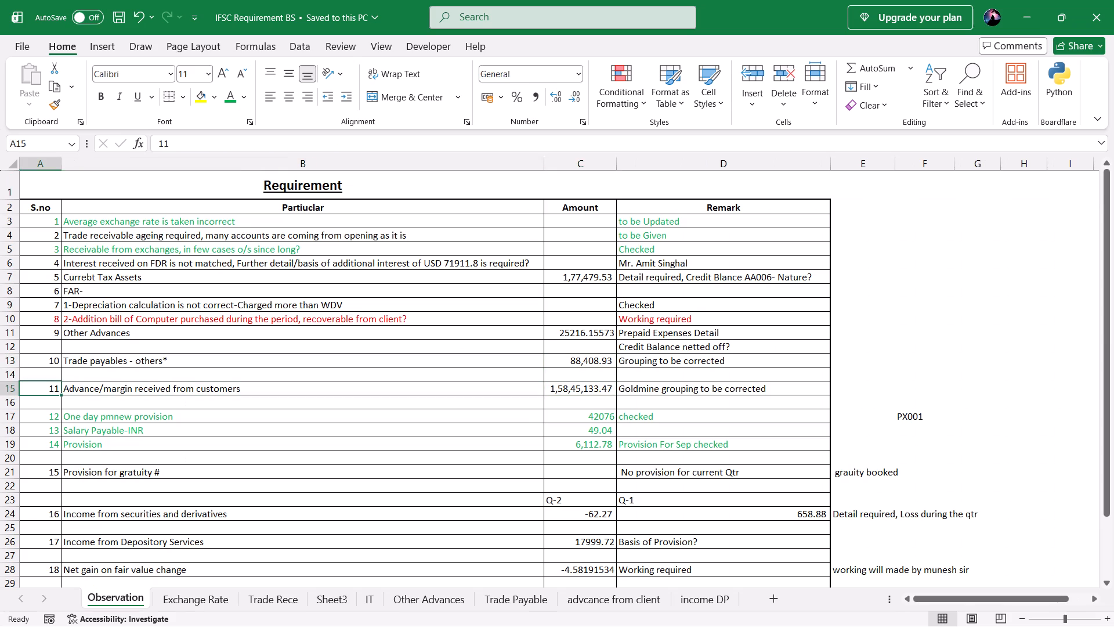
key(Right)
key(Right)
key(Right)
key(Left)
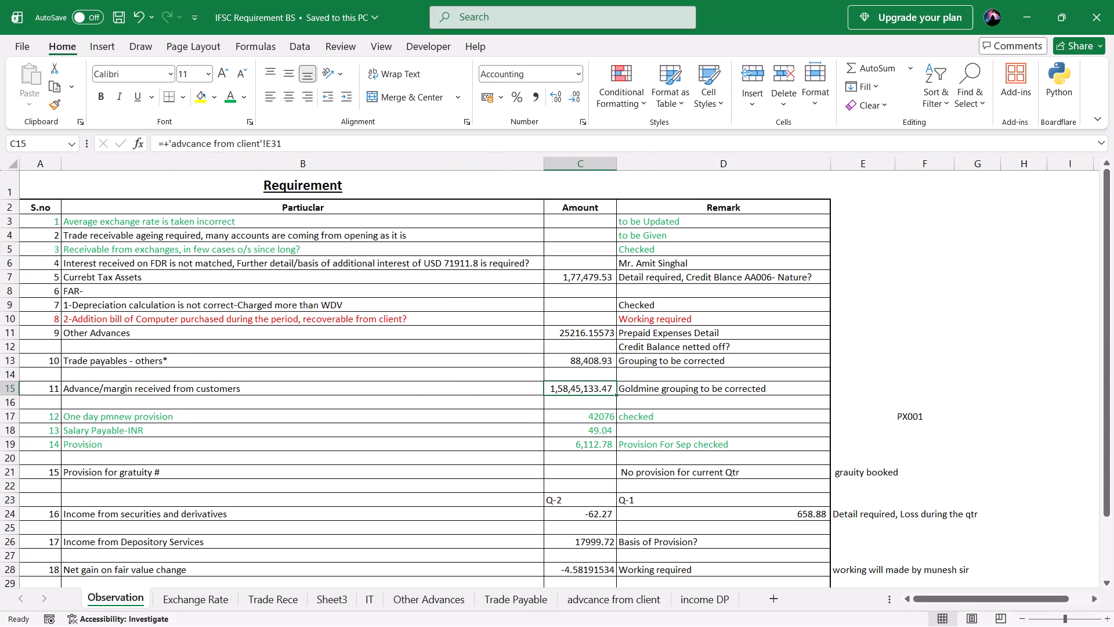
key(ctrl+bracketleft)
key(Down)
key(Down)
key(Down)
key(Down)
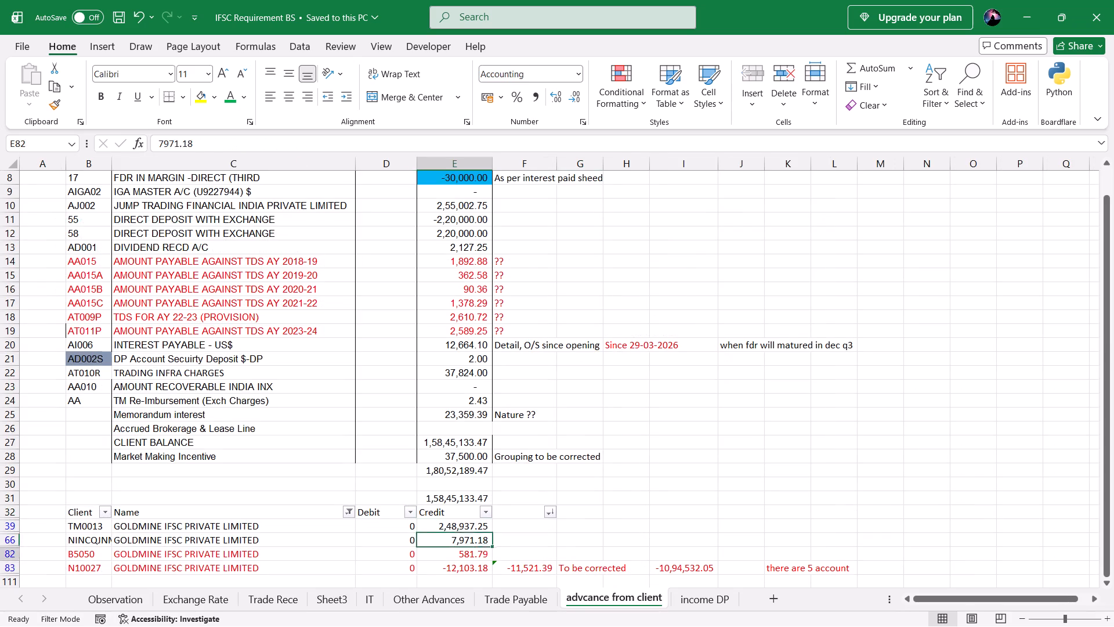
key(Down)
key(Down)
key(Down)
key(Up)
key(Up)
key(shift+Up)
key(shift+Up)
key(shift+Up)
key(Down)
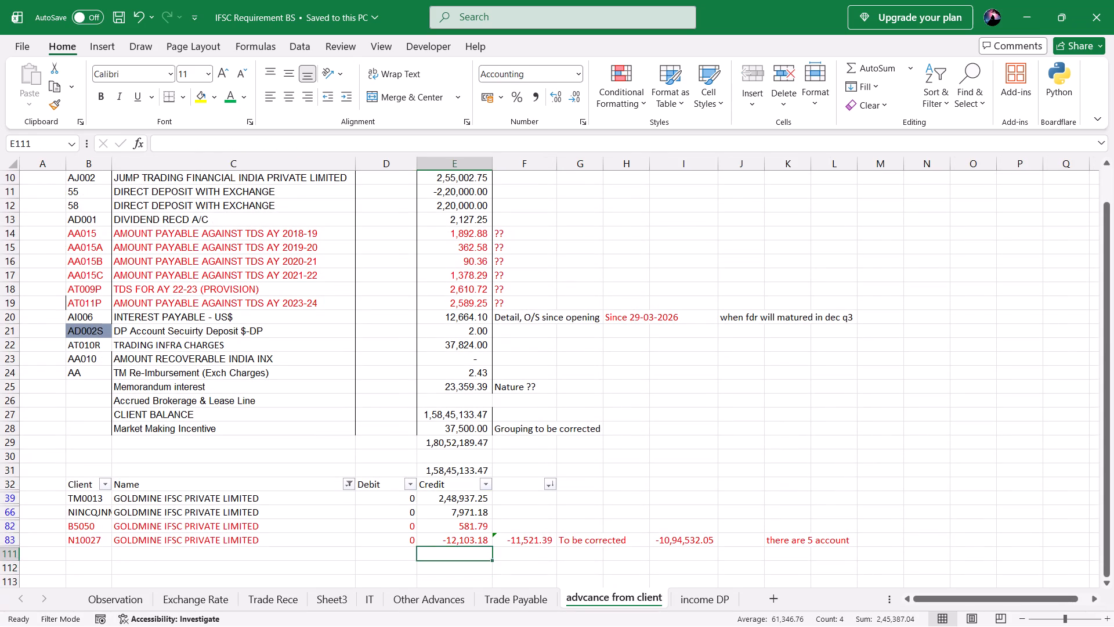
key(Down)
Enter "it is already correct" in E15 of the Observation sheet, beside the Goldmine grouping remark.
key(ctrl+Page_Up)
key(ctrl+Page_Up)
key(ctrl+Page_Up)
key(ctrl+Page_Up)
key(ctrl+Page_Up)
key(ctrl+Page_Up)
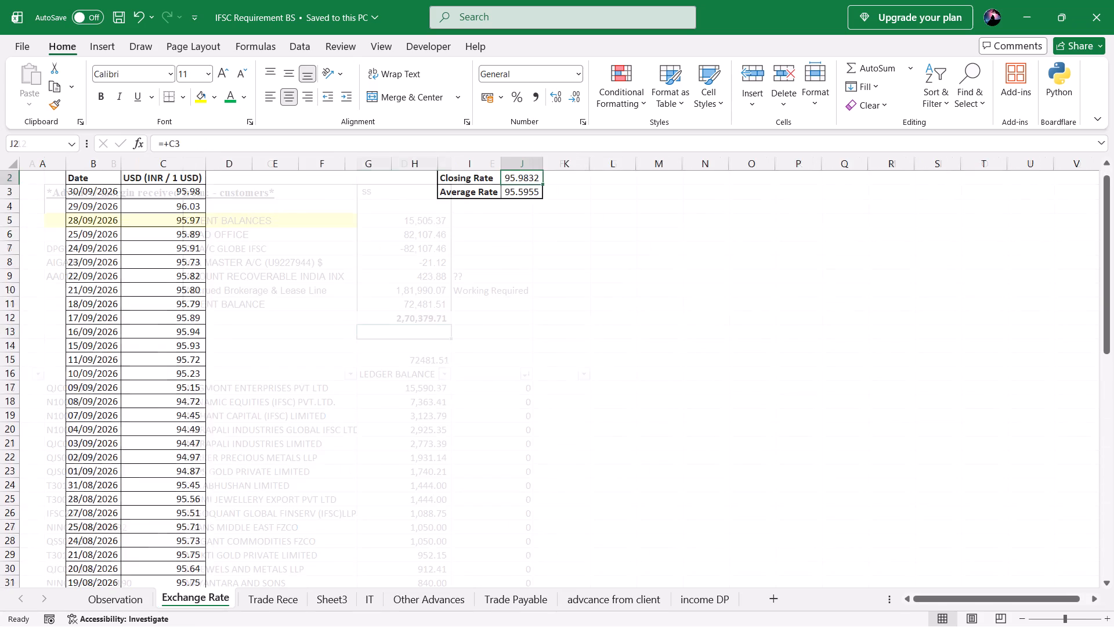
key(ctrl+Page_Up)
key(ctrl+Page_Up)
key(ctrl+Page_Up)
key(Down)
key(Right)
key(Right)
key(Up)
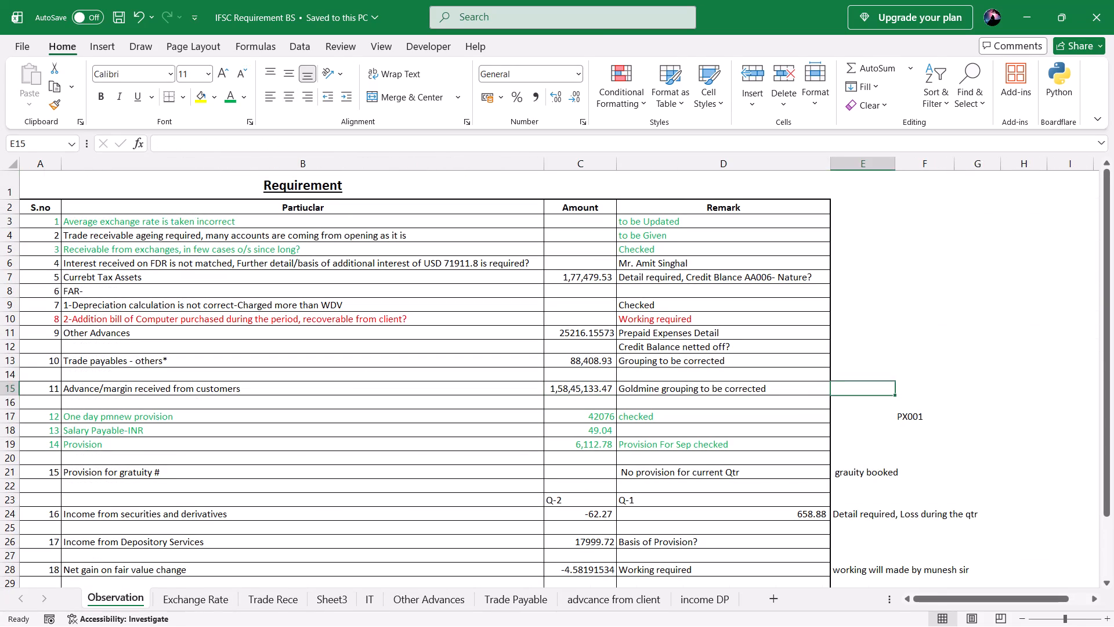
text(it is already correct)
key(Return)
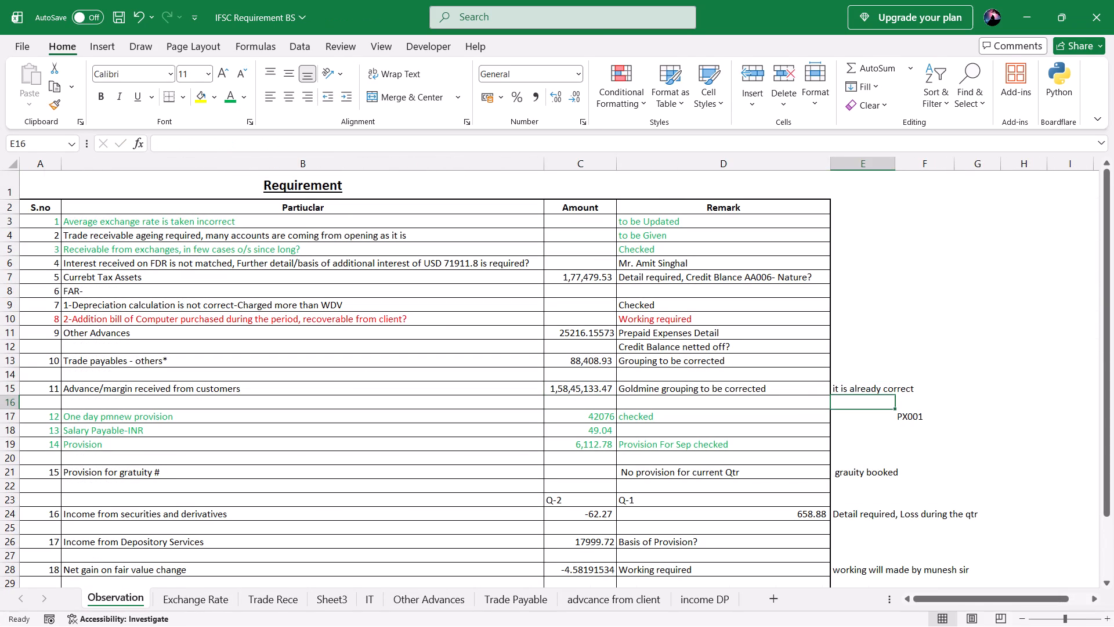
Save the workbook with the new E15 remark.
key(Up)
key(Up)
key(ctrl+s)
Clear the stray PX001 entry from F17, beside the One day pmnew provision row.
key(Down)
key(Left)
key(Left)
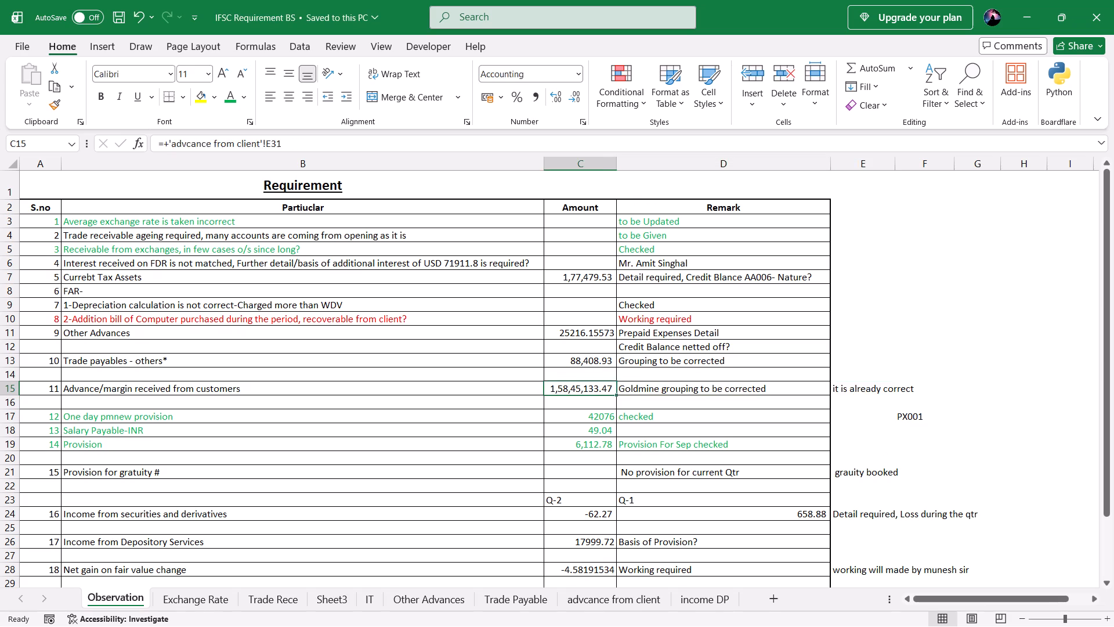
key(Right)
key(Right)
key(Down)
key(Down)
key(Right)
key(Delete)
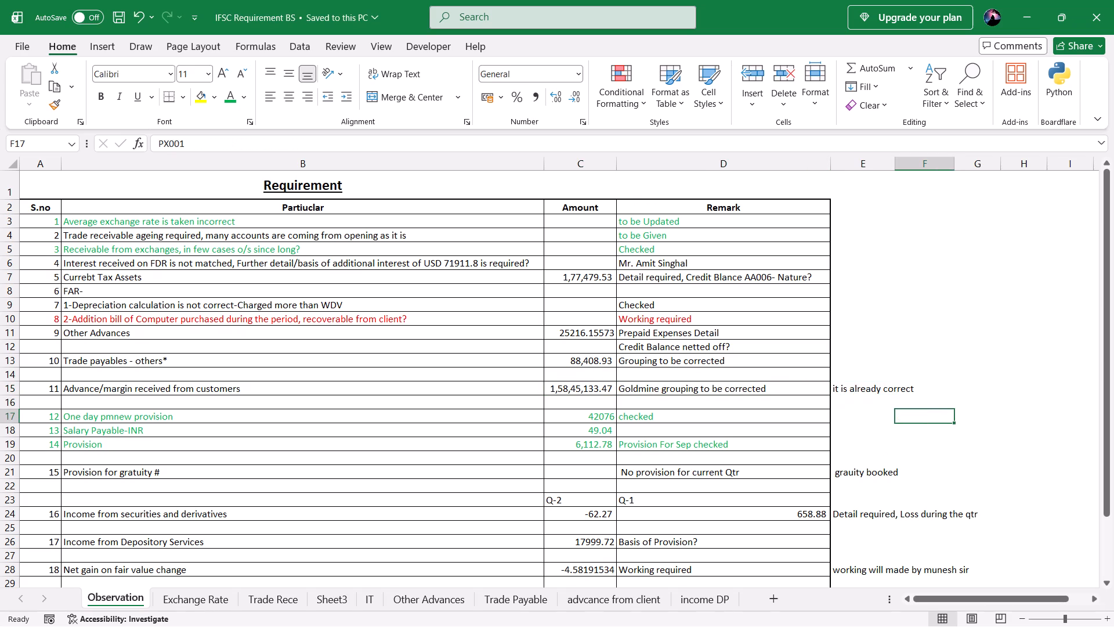
Enter the column heading "After Discussion" in E2, next to the Remark heading.
key(Left)
key(Up)
key(Up)
key(Up)
key(Up)
key(Up)
key(Up)
key(Up)
key(Up)
key(Up)
key(Up)
key(Up)
key(Up)
key(Up)
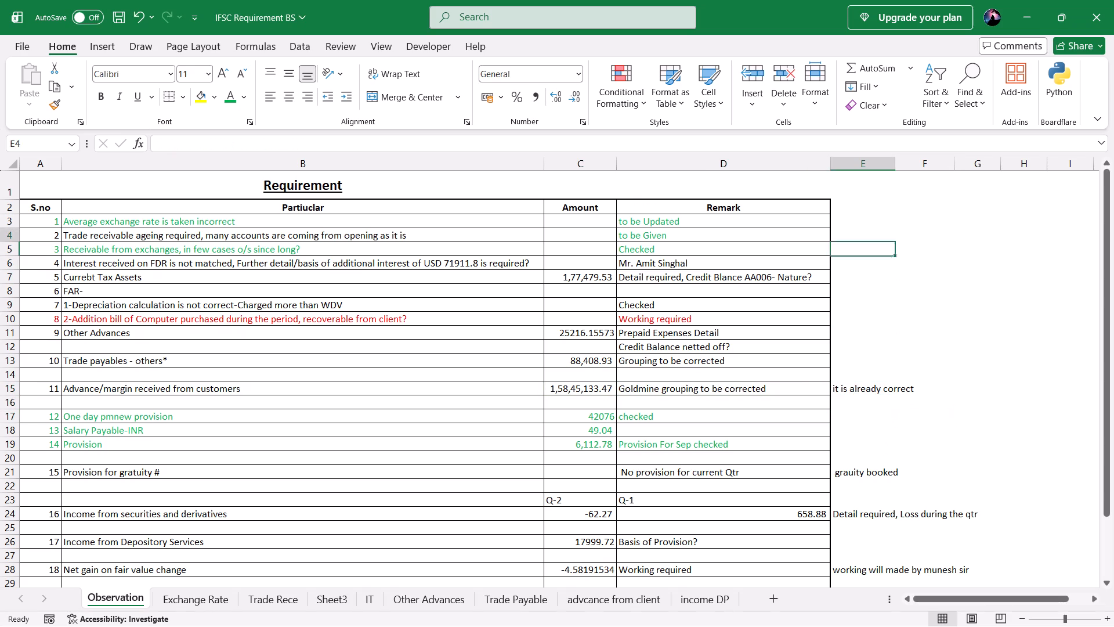
key(Up)
key(Up)
text(After)
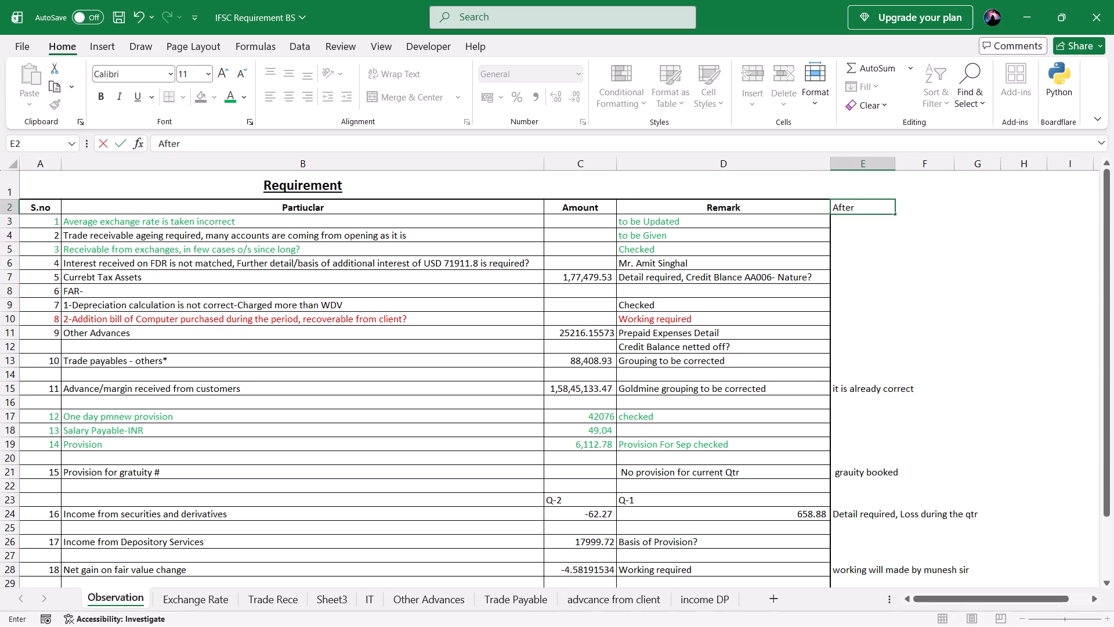
key(space)
text(Discussion)
key(space)
key(Return)
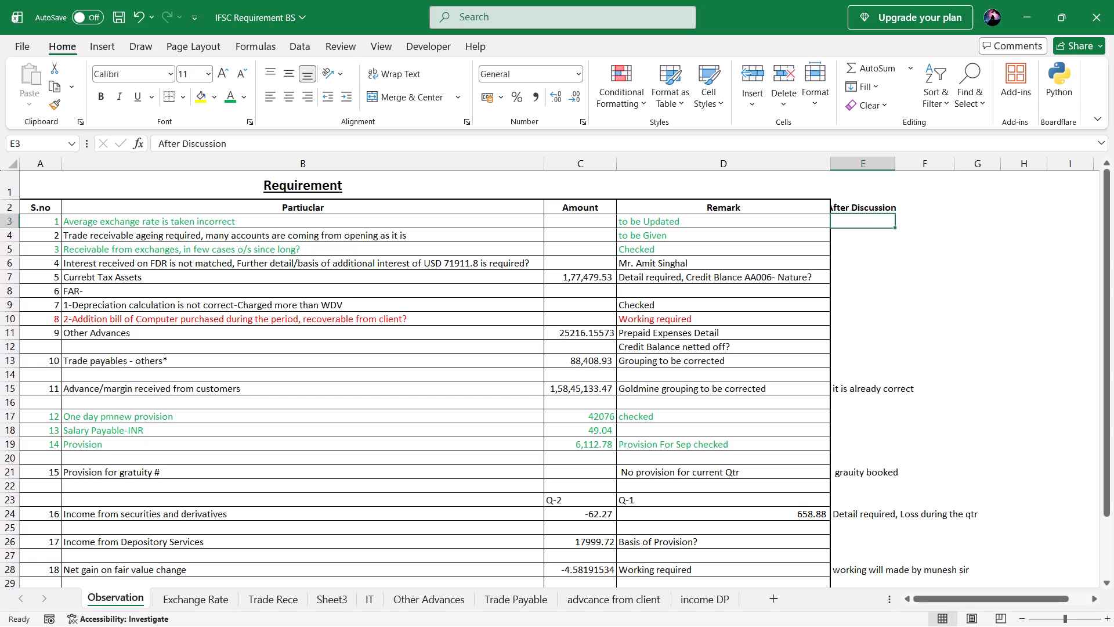
Apply all borders and a thick outside border to the observation table, from A2 to E32.
key(Up)
key(Left)
key(Left)
key(Left)
key(Left)
key(shift+Right)
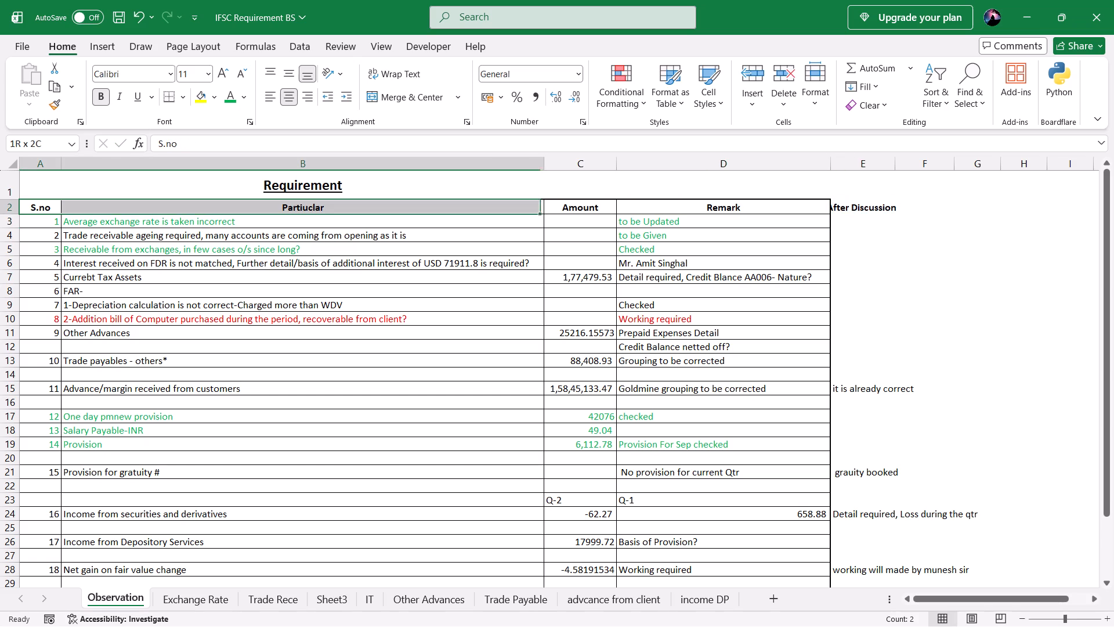
key(shift+Right)
key(shift+Right)
key(shift+Right)
key(shift+Right)
key(shift+Left)
key(ctrl+shift+Down)
key(ctrl+shift+Down)
key(ctrl+shift+Down)
key(ctrl+shift+Down)
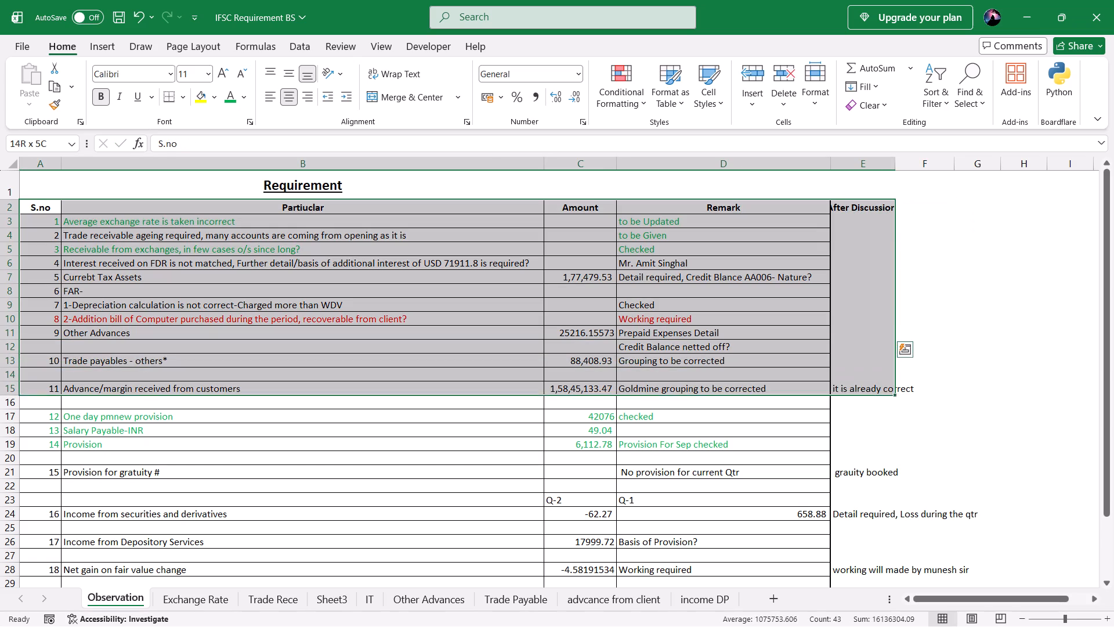
key(ctrl+shift+Down)
key(ctrl+shift+Down)
key(ctrl+shift+Down)
key(ctrl+shift+Down)
key(ctrl+shift+Down)
key(ctrl+shift+Down)
key(ctrl+shift+Down)
key(ctrl+shift+Down)
key(ctrl+shift+Down)
key(ctrl+shift+Down)
key(ctrl+shift+Down)
key(ctrl+shift+Down)
key(ctrl+shift+Down)
key(ctrl+shift+Down)
key(ctrl+shift+Down)
key(ctrl+shift+Down)
key(ctrl+shift+Down)
key(ctrl+shift+Down)
key(ctrl+shift+Down)
key(ctrl+shift+Down)
key(shift+Up)
key(shift+Up)
key(shift+Up)
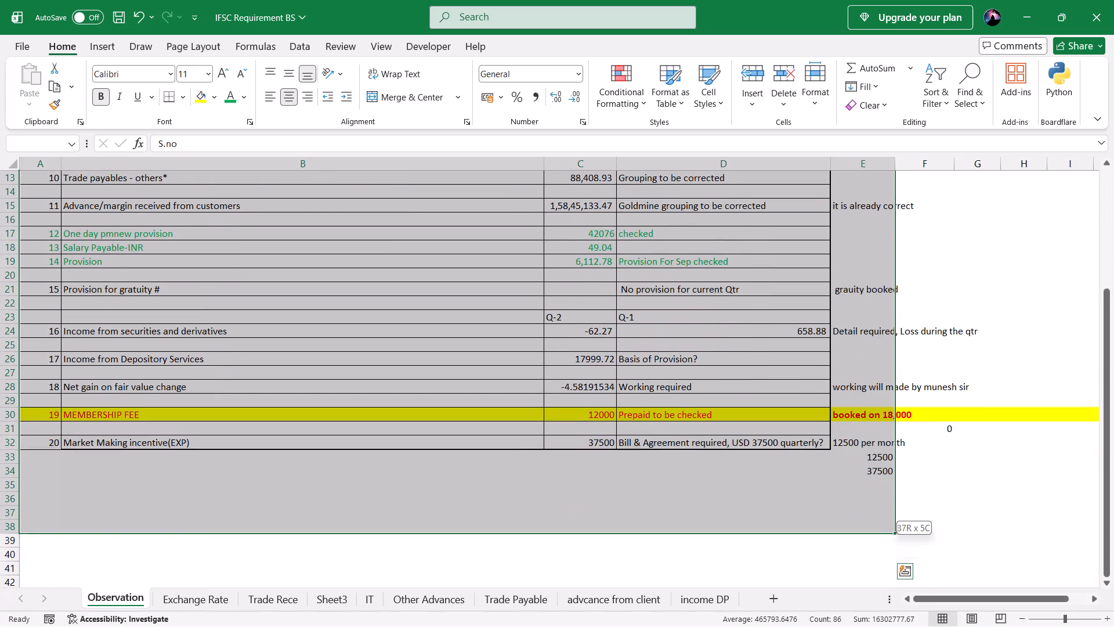
key(shift+Up)
key(shift+Up)
key(shift+Up)
key(shift+Up)
key(shift+Up)
key(shift+Up)
text(hab)
key(alt+h)
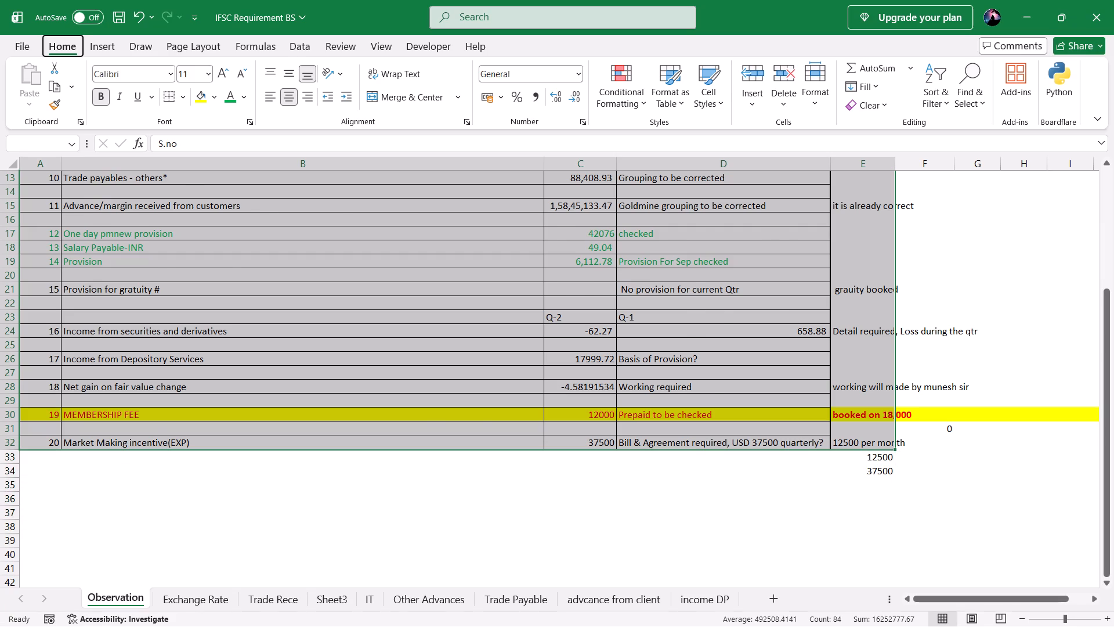
text(gt)
key(Escape)
key(Escape)
key(Escape)
text(hab)
key(alt+h)
text(bt)
key(Escape)
key(Escape)
key(Escape)
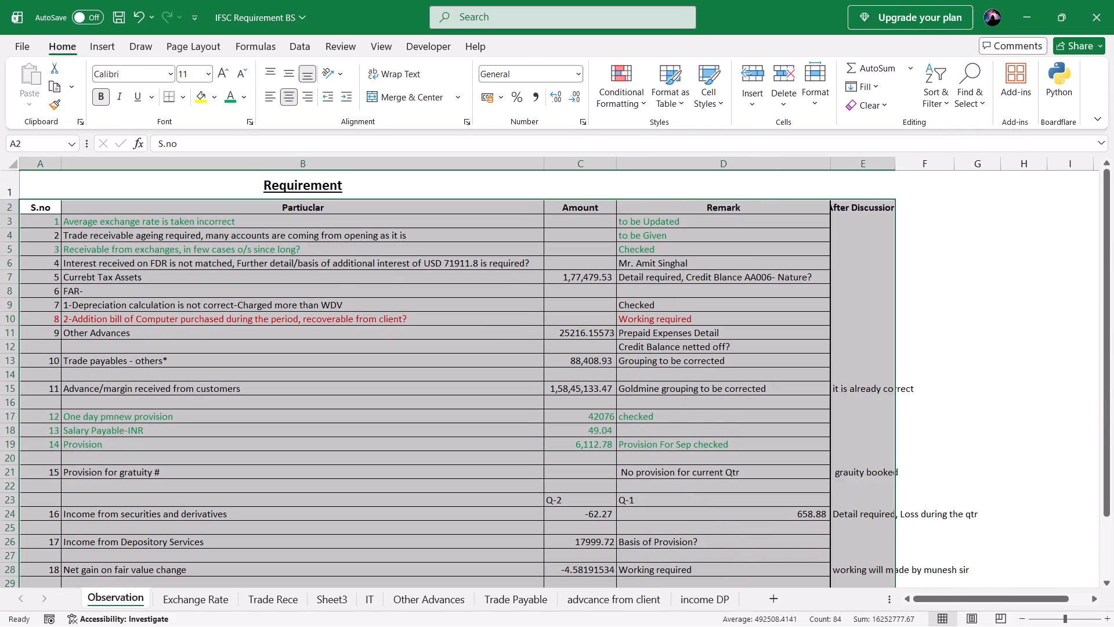
key(Escape)
key(Escape)
key(Escape)
text(hba)
key(alt+h)
text(bt)
key(Escape)
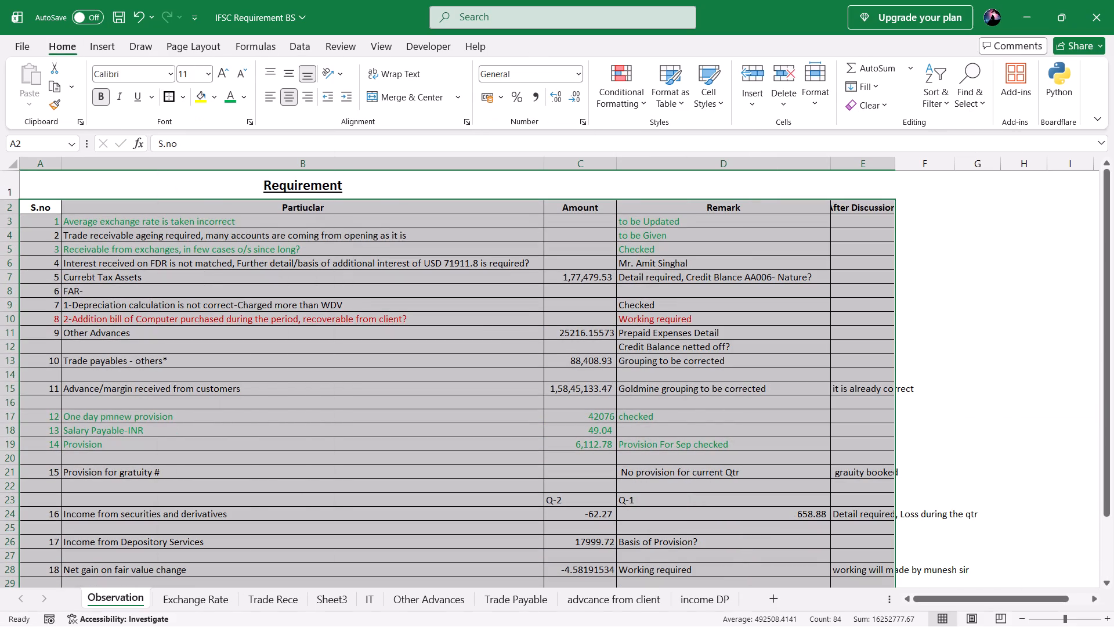
AutoFit the column widths of the observation table and save the workbook.
text(ho)
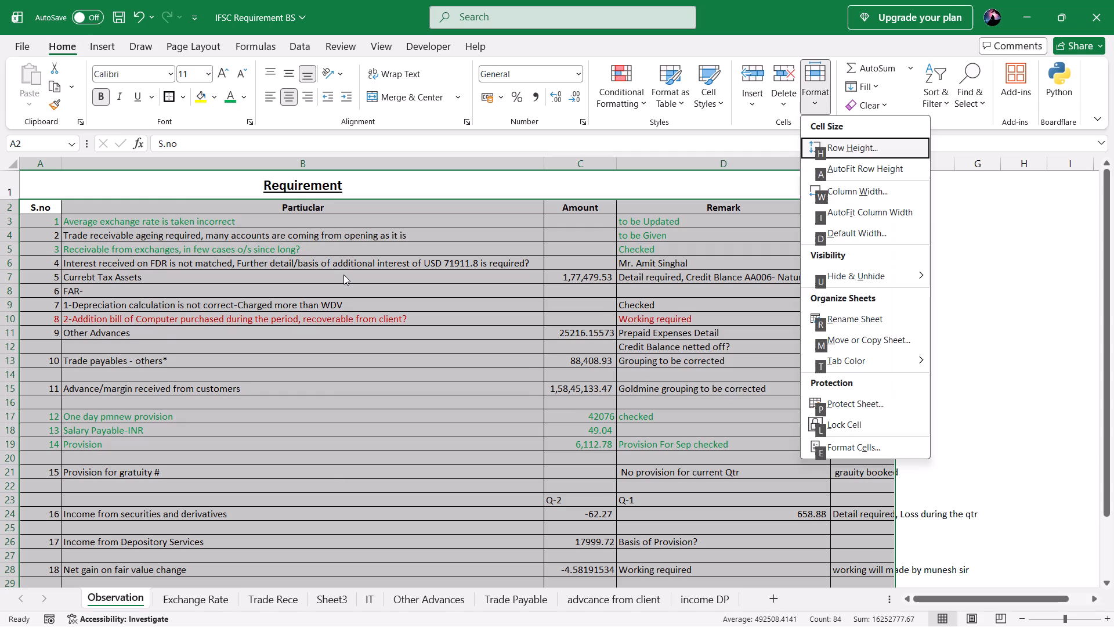
key(i)
key(Down)
key(Right)
key(ctrl+s)
Merge and center the Requirement title across B1:E1 and save the workbook.
key(Right)
key(Up)
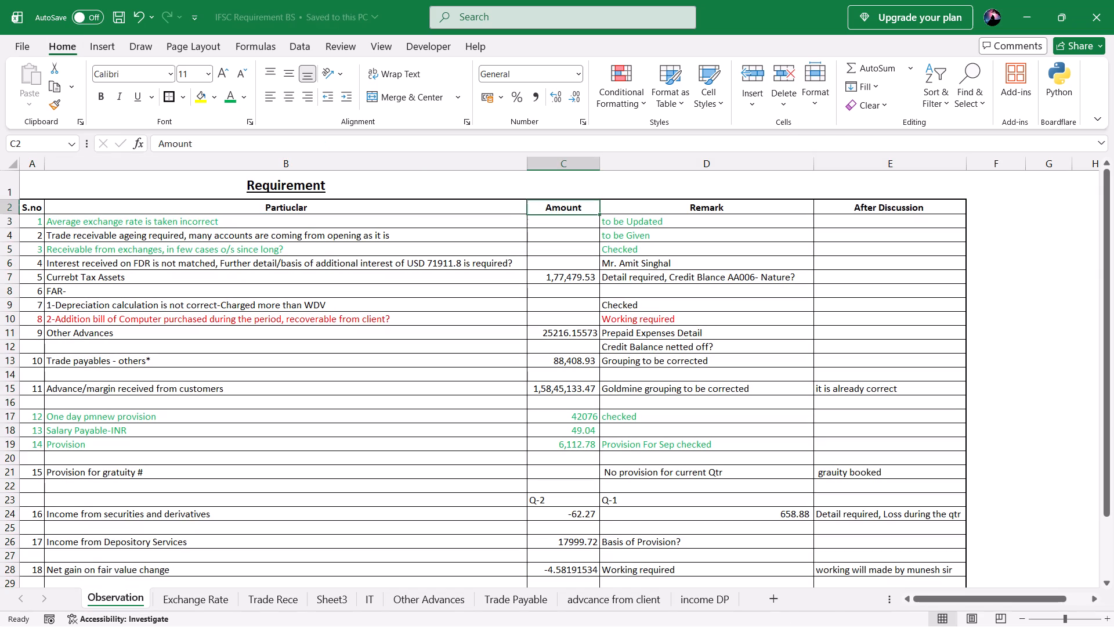
key(Left)
key(Left)
key(Up)
key(Right)
key(shift+Right)
key(shift+Right)
key(shift+Right)
key(shift+Right)
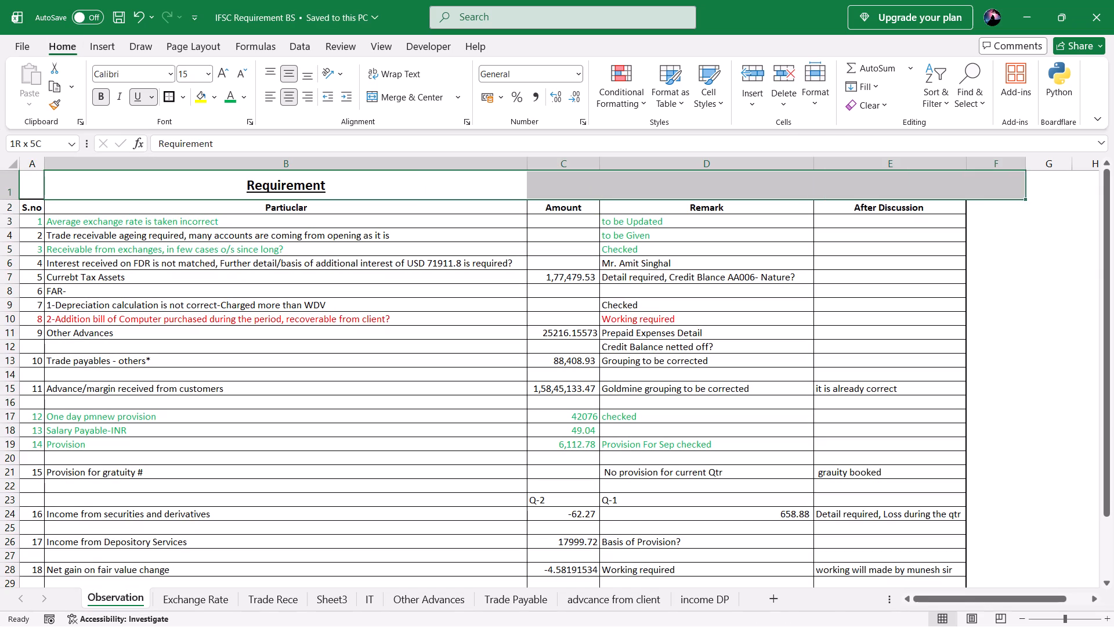
key(shift+Left)
text(hmchmc)
text(hmc)
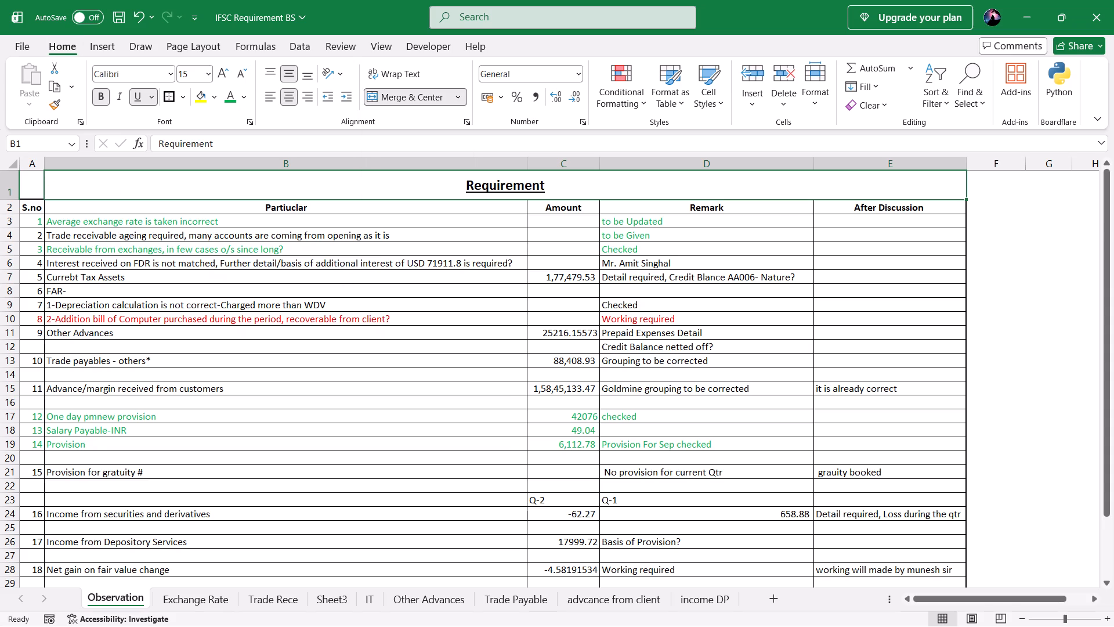
key(ctrl+s)
Go over the Remark and After Discussion columns of the Observation table, from the headings through the provision rows.
key(Down)
key(Down)
key(Down)
key(Right)
key(Down)
key(Up)
key(Right)
key(Down)
key(Right)
key(Down)
key(Right)
key(Down)
key(Left)
key(Down)
key(Down)
key(Down)
key(Down)
key(Down)
key(Down)
key(Down)
key(Down)
key(Down)
key(Down)
key(Down)
key(Down)
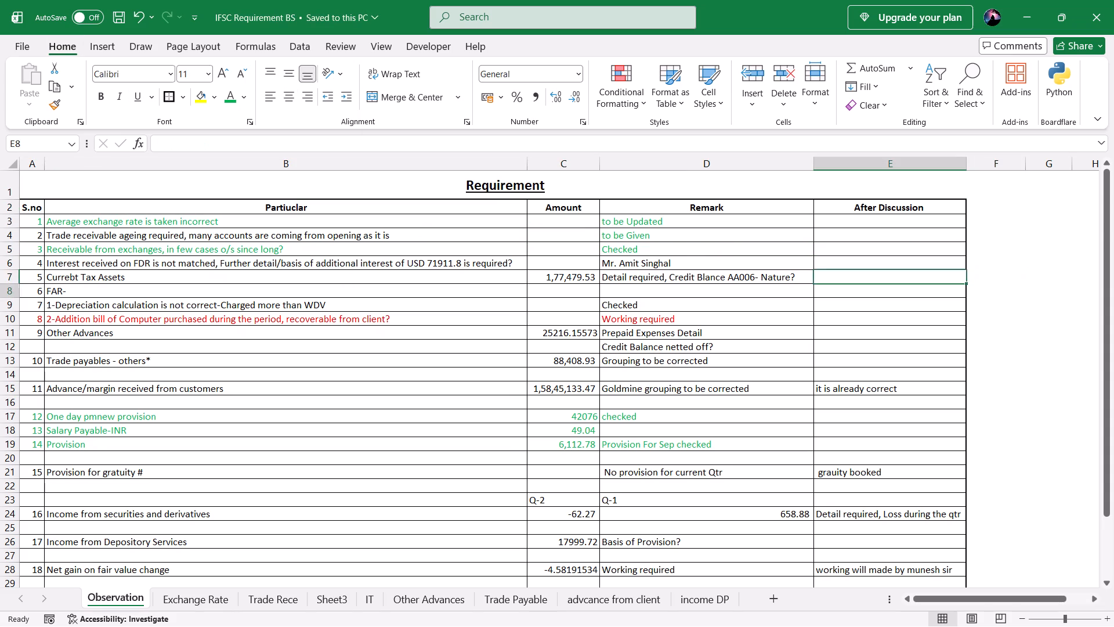
key(Up)
key(Up)
key(Up)
key(Up)
key(Up)
key(Up)
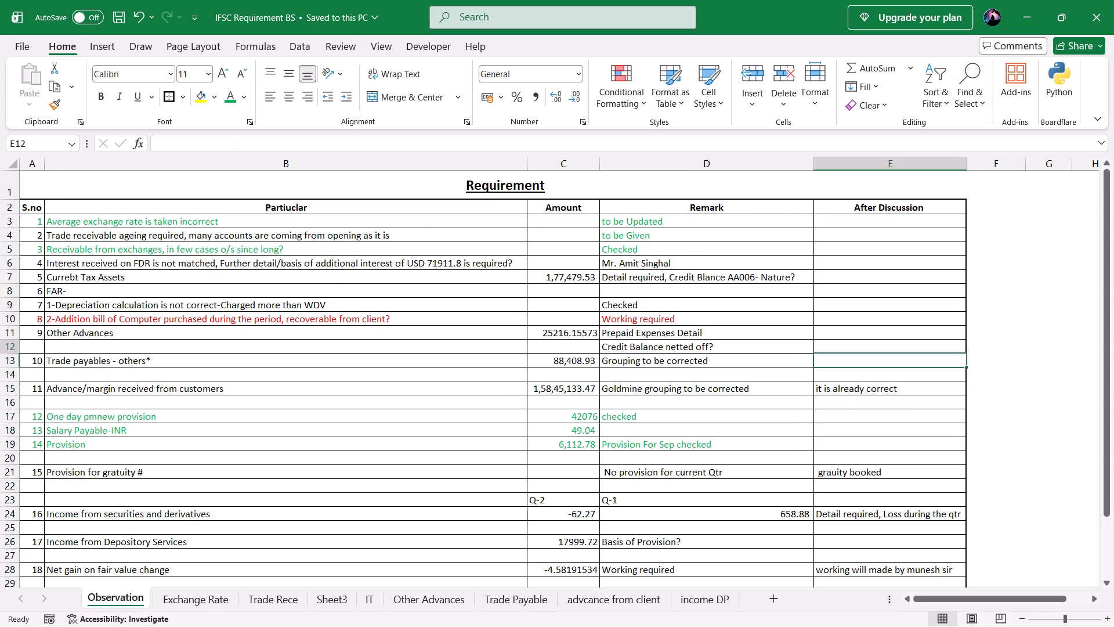
key(Up)
key(Up)
key(Up)
key(Up)
key(Up)
key(Up)
key(Up)
key(Up)
key(Up)
key(Up)
key(Up)
key(Left)
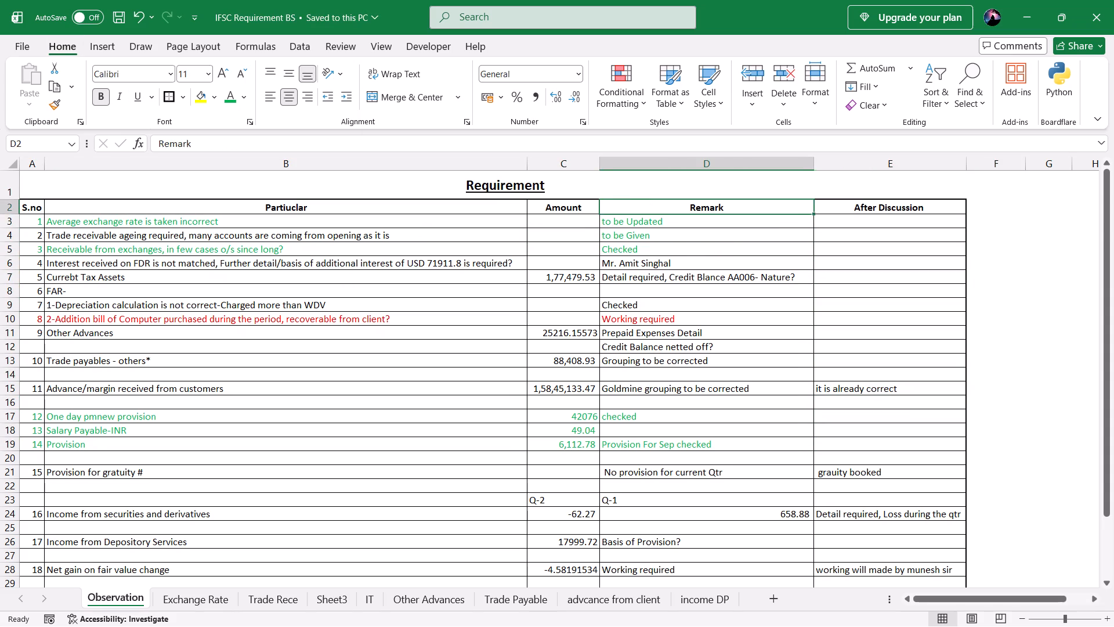
Copy the Remark entries for observations 1 to 3 into the After Discussion column, cells E3 to E5.
key(Left)
key(Down)
key(Right)
key(Right)
key(Left)
key(Left)
key(Down)
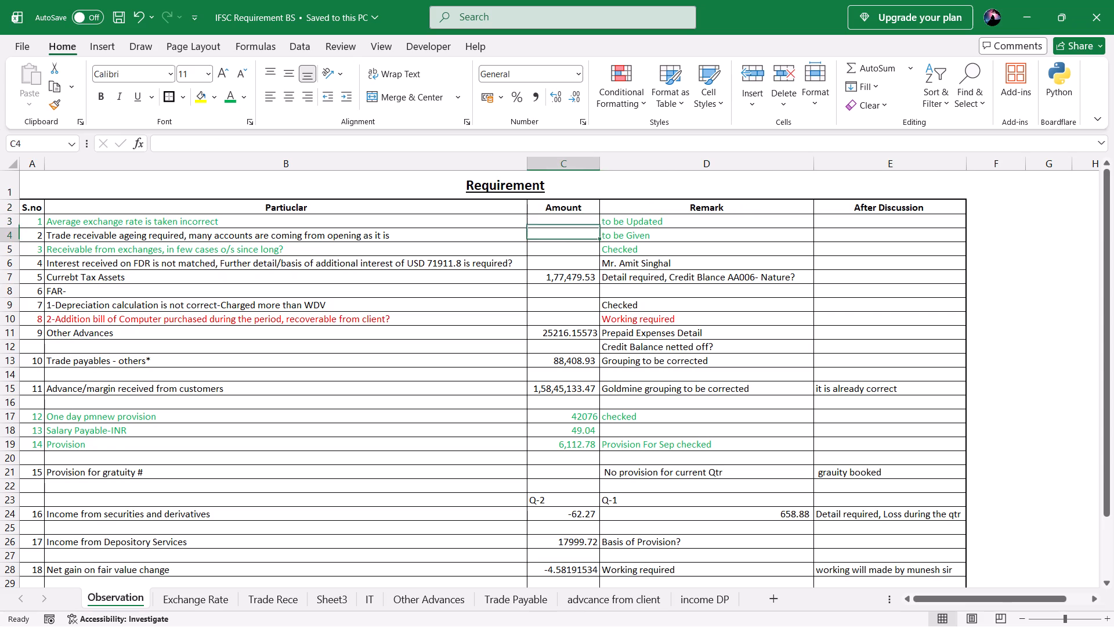
key(Right)
key(Left)
key(Up)
key(Right)
key(Right)
key(Left)
key(shift+Down)
key(shift+Down)
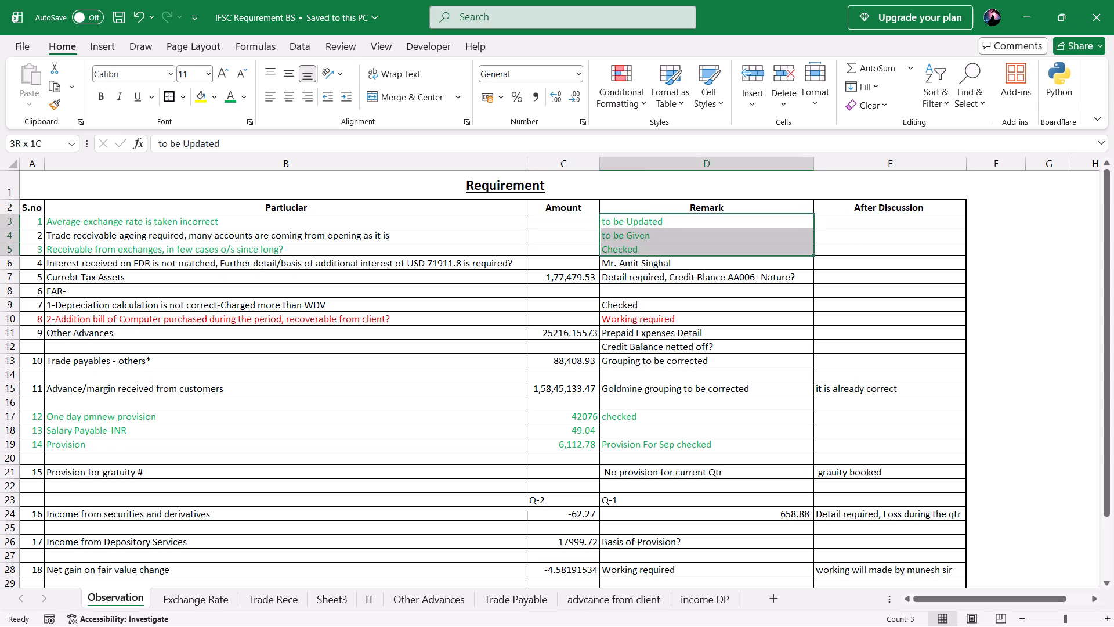
key(ctrl+c)
key(Right)
key(Right)
key(Left)
key(ctrl+v)
Clear the original Remark entries of observations 1 to 3, cells D3 to D5, and save the workbook.
key(Down)
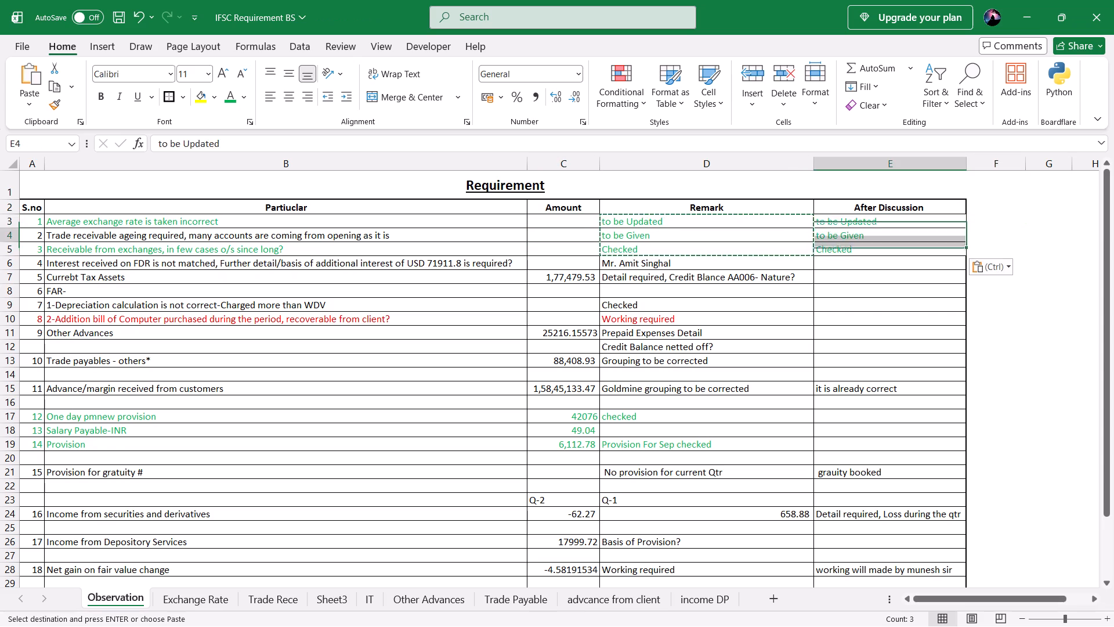
key(Left)
key(Up)
key(shift+Down)
key(shift+Down)
key(BackSpace)
key(Delete)
key(BackSpace)
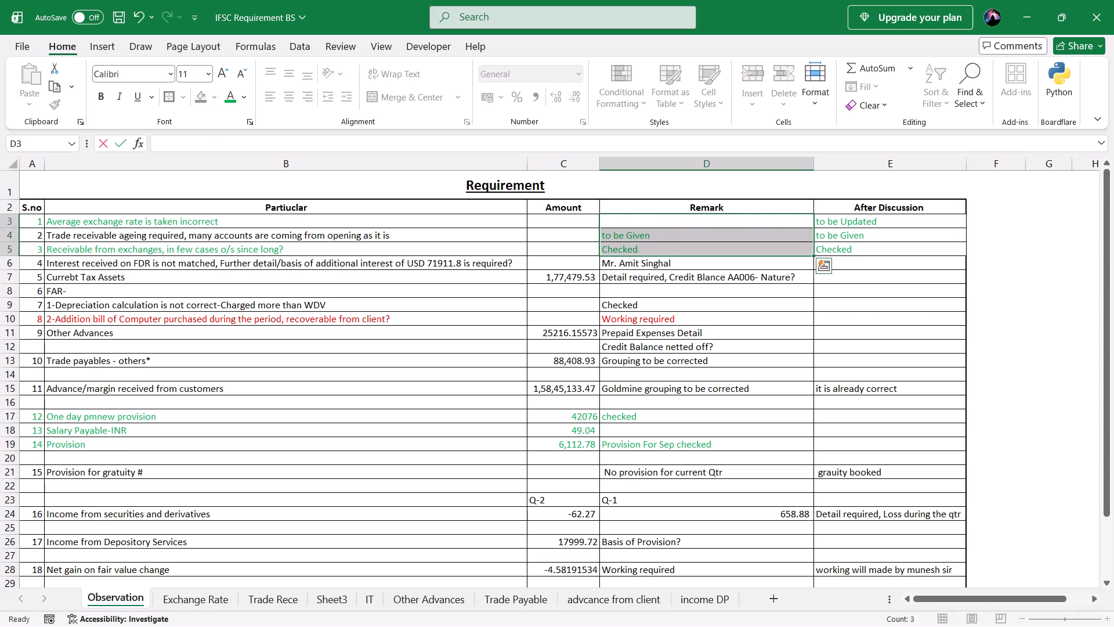
key(Escape)
key(BackSpace)
key(Escape)
key(Delete)
key(Escape)
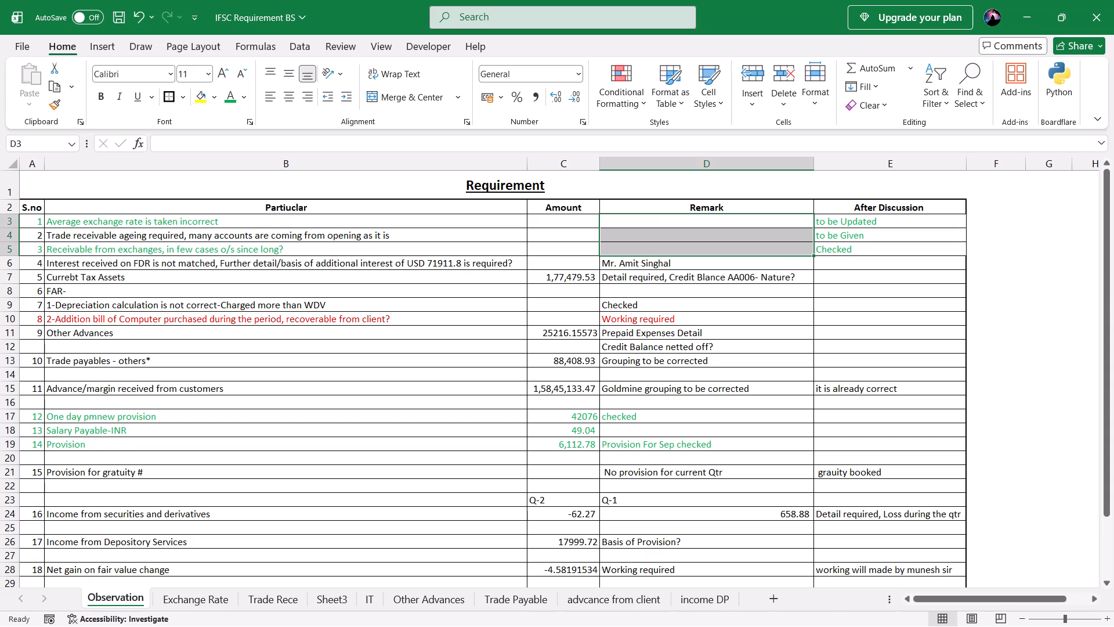
key(ctrl+s)
Move the FDR interest observation's remark from the Remark column to After Discussion, cell E6, and save the workbook.
key(Down)
key(Down)
key(Right)
key(Up)
key(Left)
key(Right)
key(Down)
key(Left)
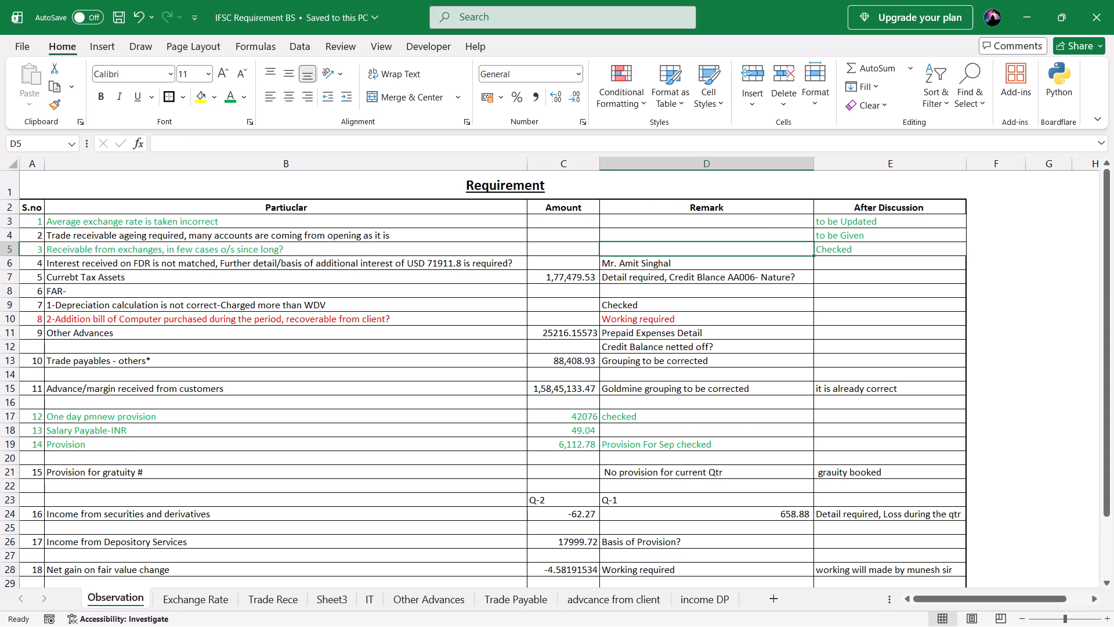
key(Down)
key(ctrl+c)
key(Right)
key(ctrl+v)
key(Left)
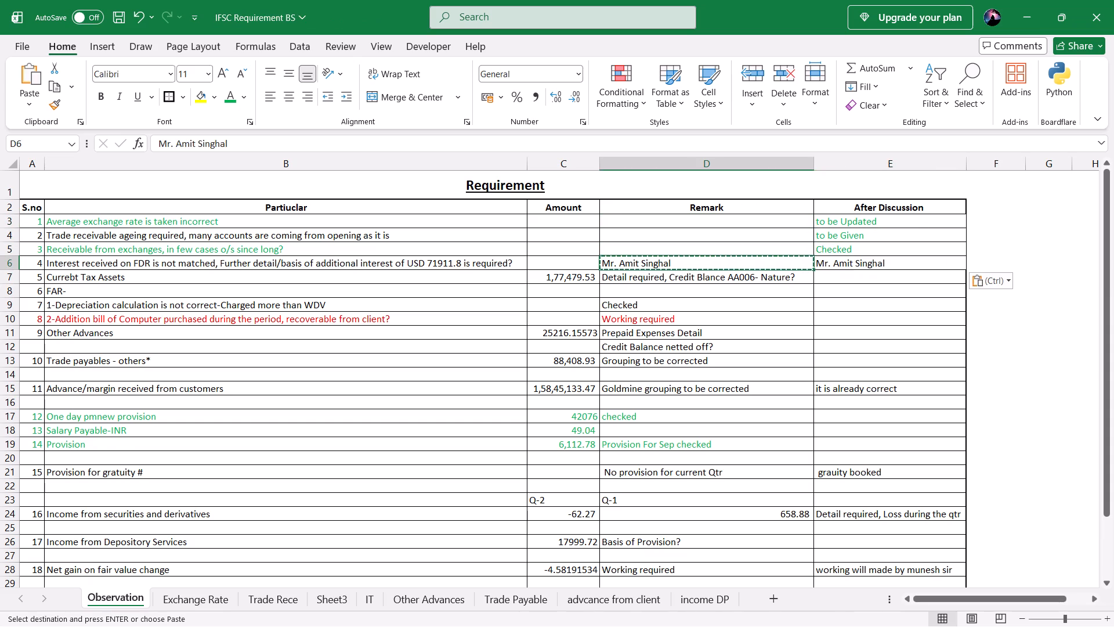
key(Delete)
key(ctrl+s)
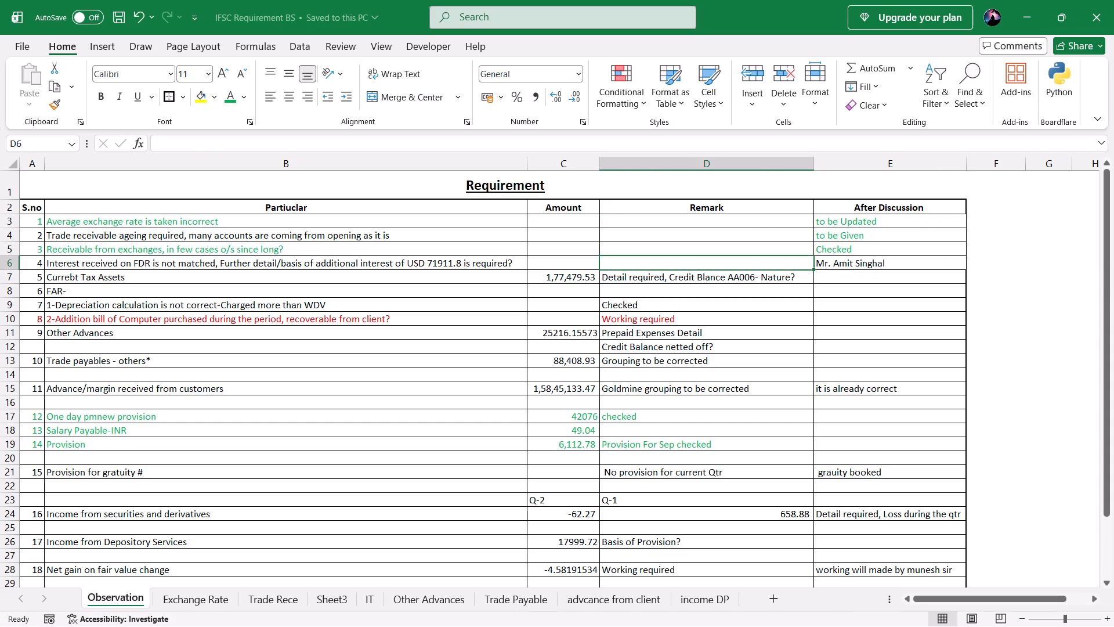
Examine the amount, remark and After Discussion cells of the Current Tax Assets row.
key(Down)
key(Right)
key(Right)
key(Left)
key(Left)
key(Right)
key(Left)
key(Left)
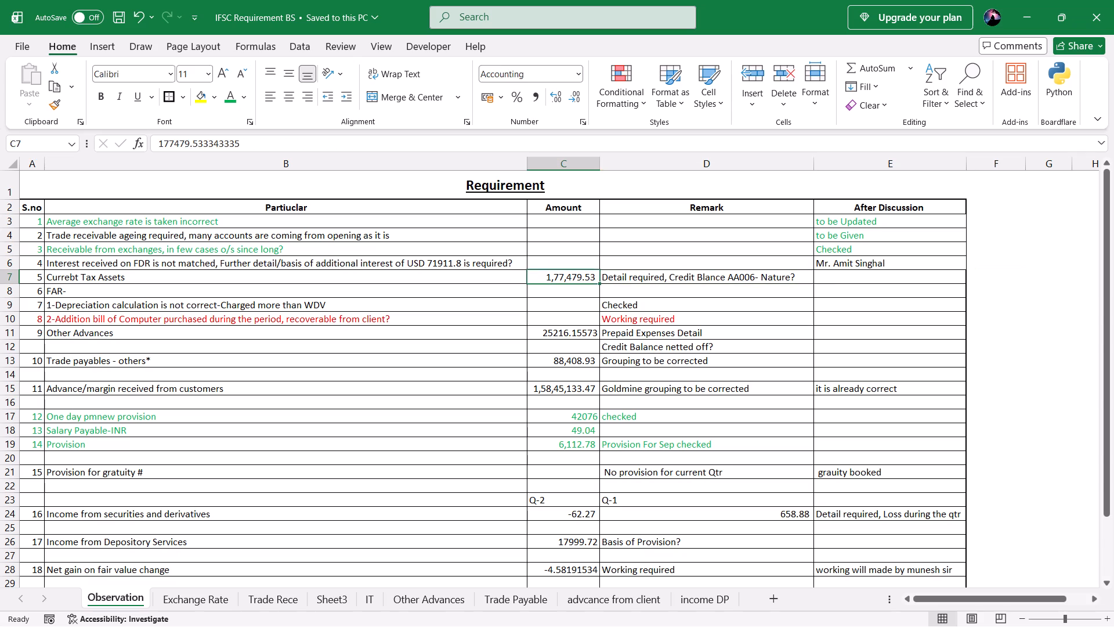
key(Right)
key(Up)
key(Left)
key(Down)
key(Right)
key(Left)
Move the Checked remark of the depreciation calculation row from Remark to After Discussion, cell E9.
key(Down)
key(Down)
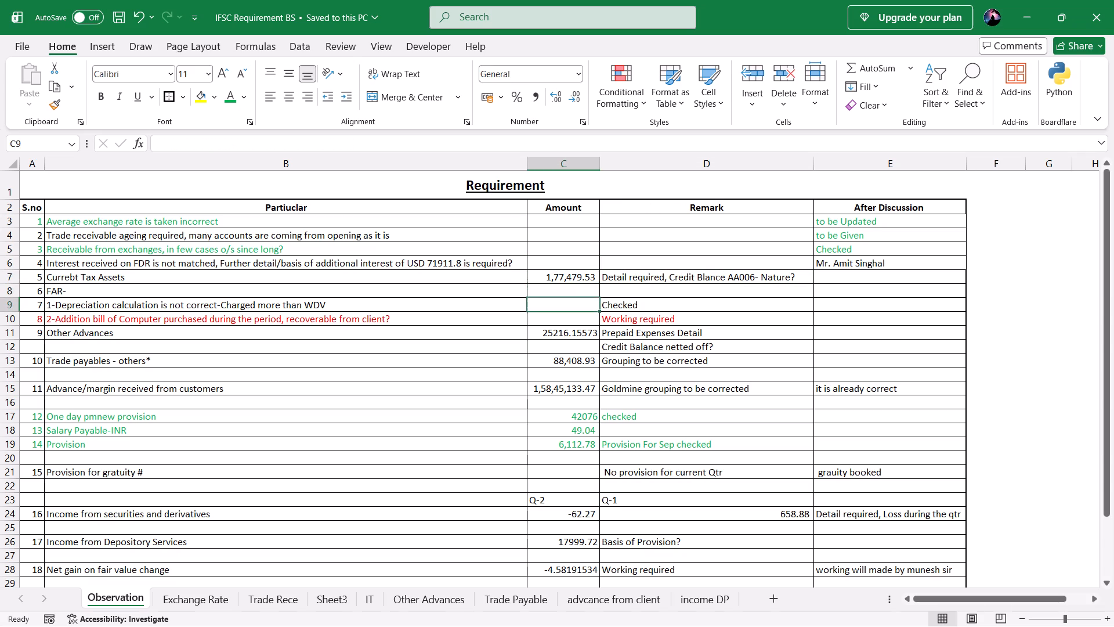
key(Right)
key(ctrl+c)
key(Right)
key(Right)
key(Left)
key(ctrl+v)
key(Left)
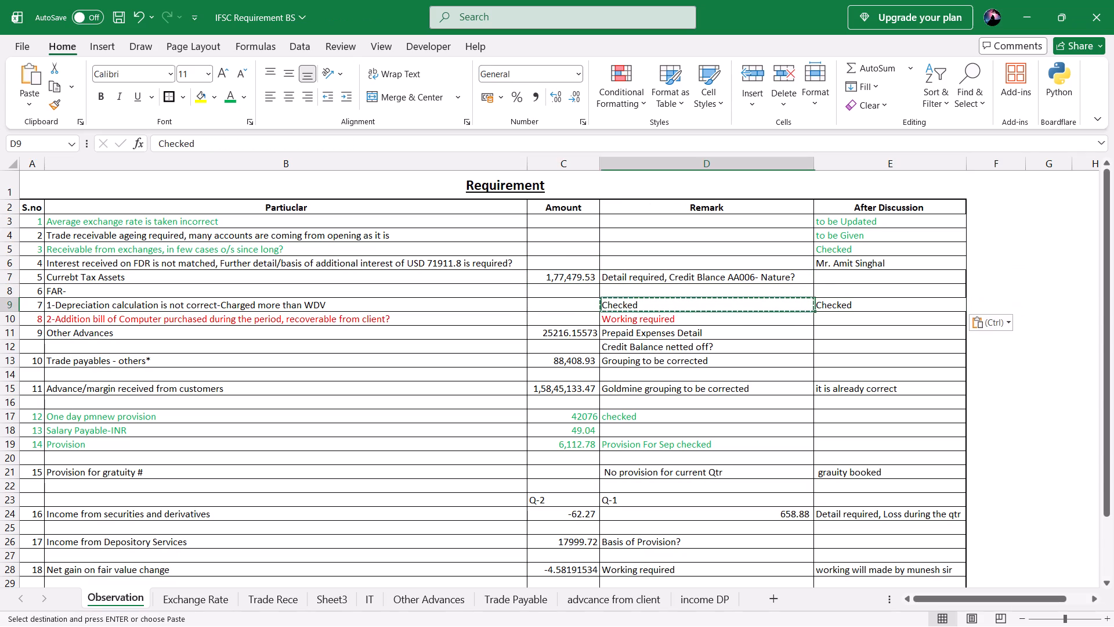
key(Left)
key(Right)
key(Delete)
Move the Working required remark of the computer addition bill row to After Discussion, cell E10, and save the workbook.
key(Down)
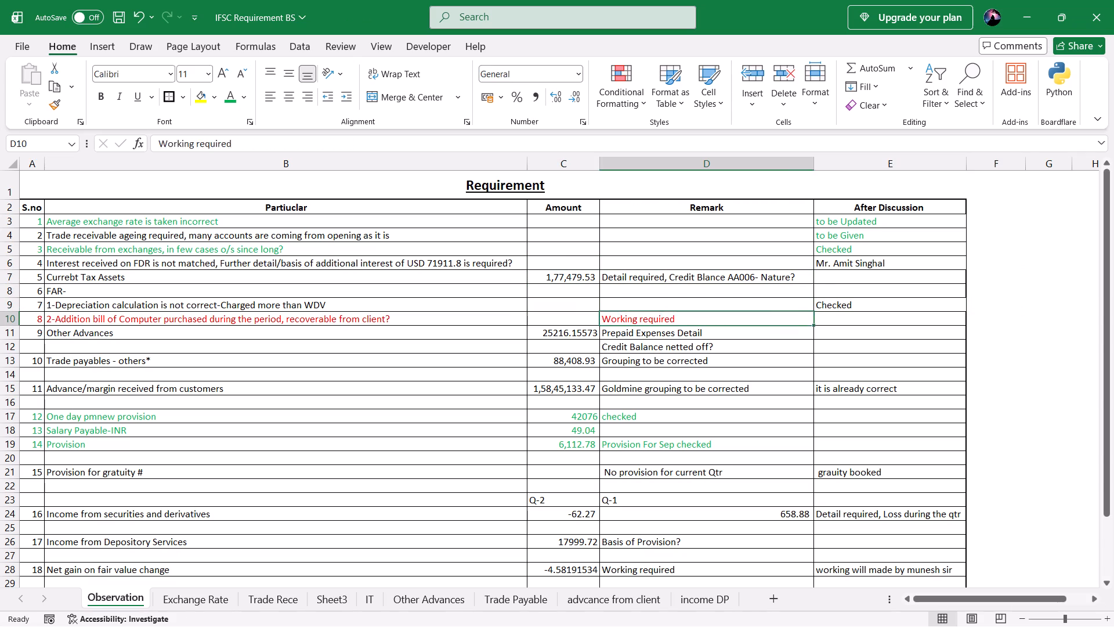
key(Right)
key(Left)
key(Right)
key(ctrl+r)
key(ctrl+Left)
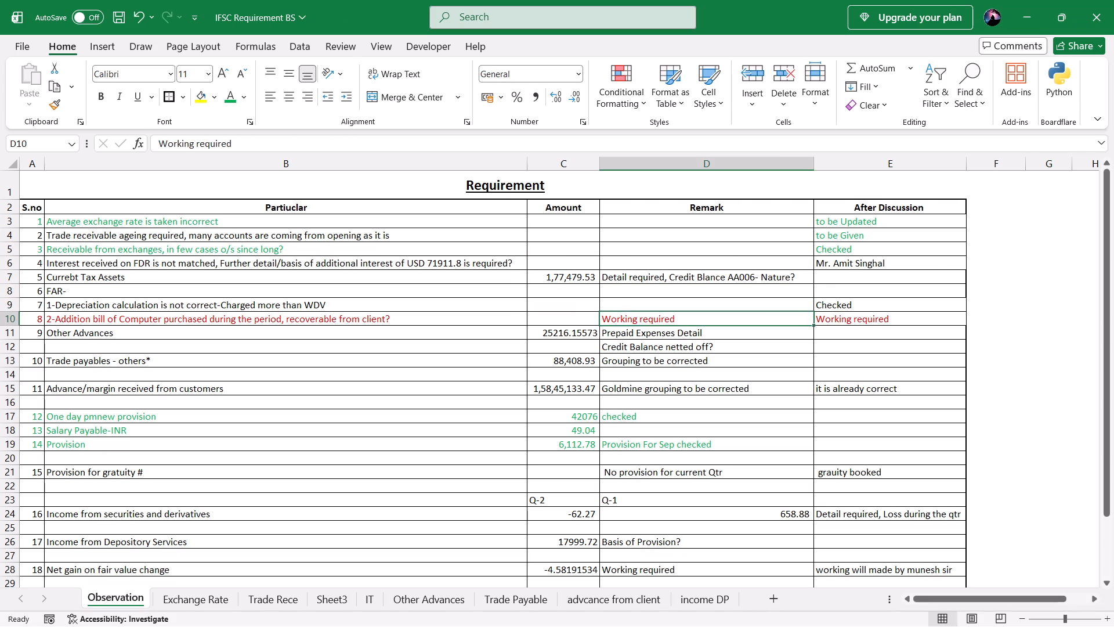
key(Delete)
key(ctrl+s)
Examine the amount and remarks of the Other Advances row on the Observation sheet.
key(Down)
key(Left)
key(Down)
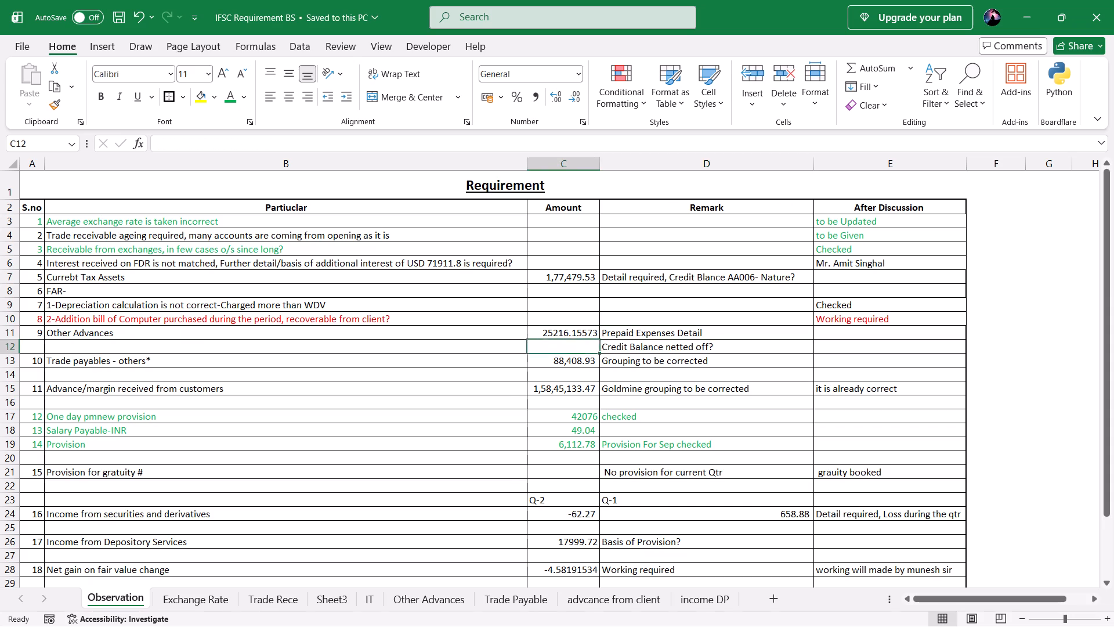
key(Right)
key(Up)
key(Left)
key(Left)
key(Left)
key(Left)
key(Right)
key(Right)
key(Right)
key(Right)
key(Left)
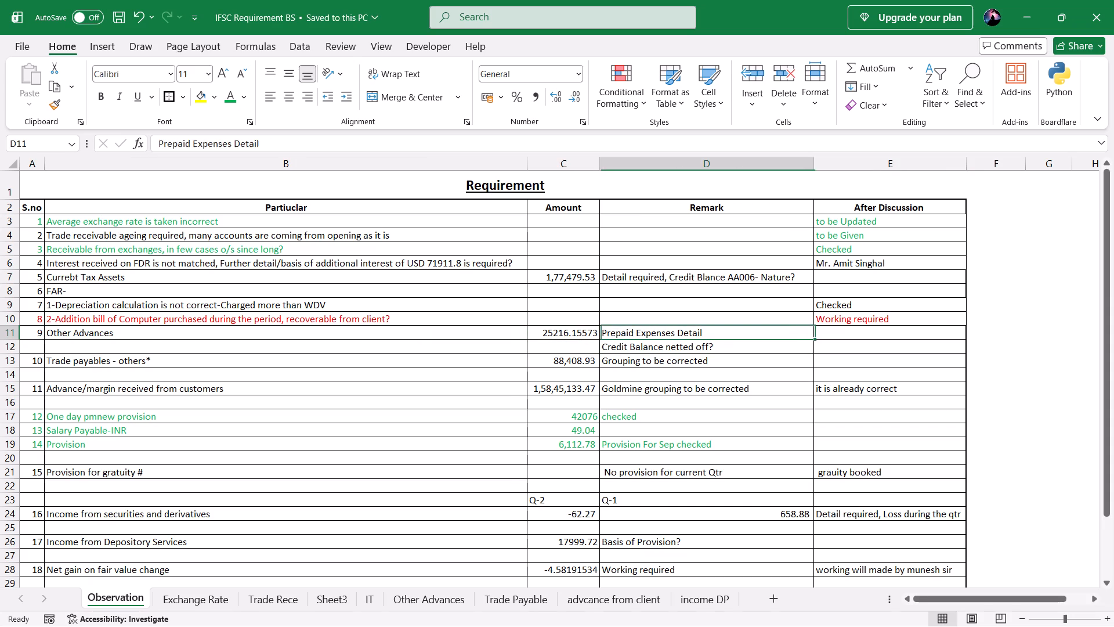
key(Left)
key(Right)
key(Left)
key(Right)
key(Right)
key(Left)
key(Left)
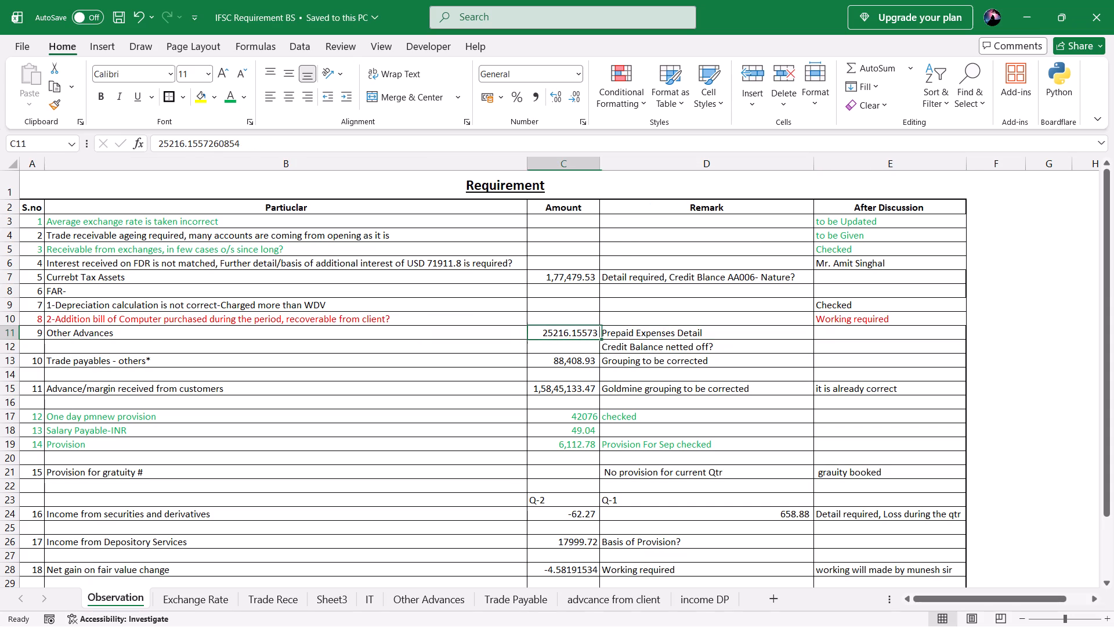
key(ctrl+alt+bracketleft)
key(ctrl+bracketleft)
Go to the Other Advances sheet and look over its post-discussion remarks and the top of the advances list.
key(ctrl+Page_Down)
key(ctrl+Page_Down)
key(ctrl+Page_Down)
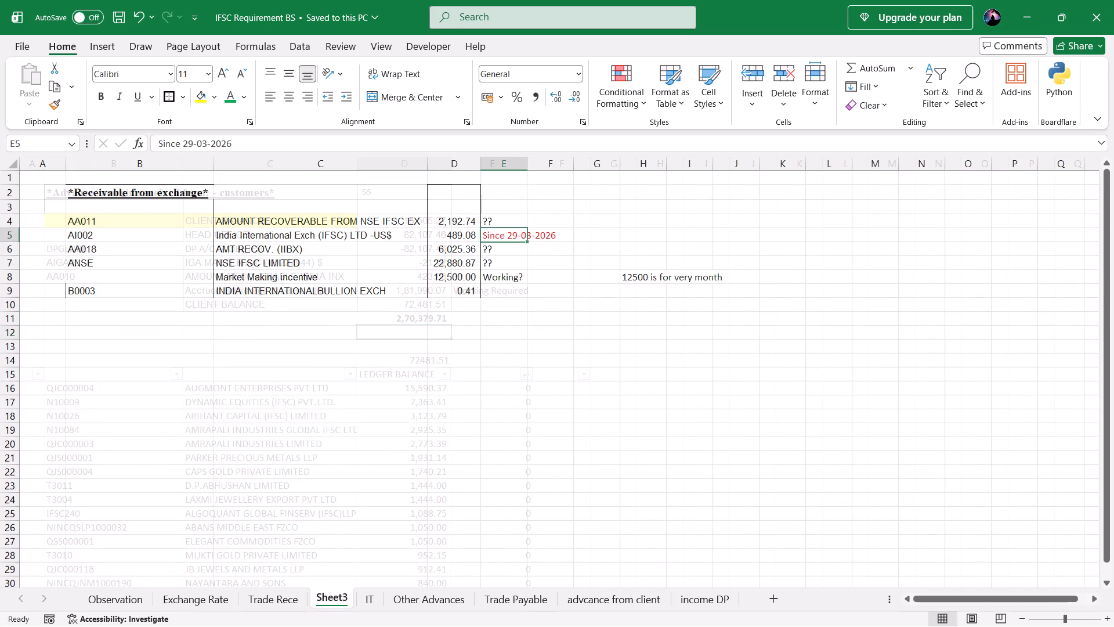
key(ctrl+Page_Down)
key(Up)
key(Up)
key(Up)
key(ctrl+Page_Down)
key(Up)
key(Up)
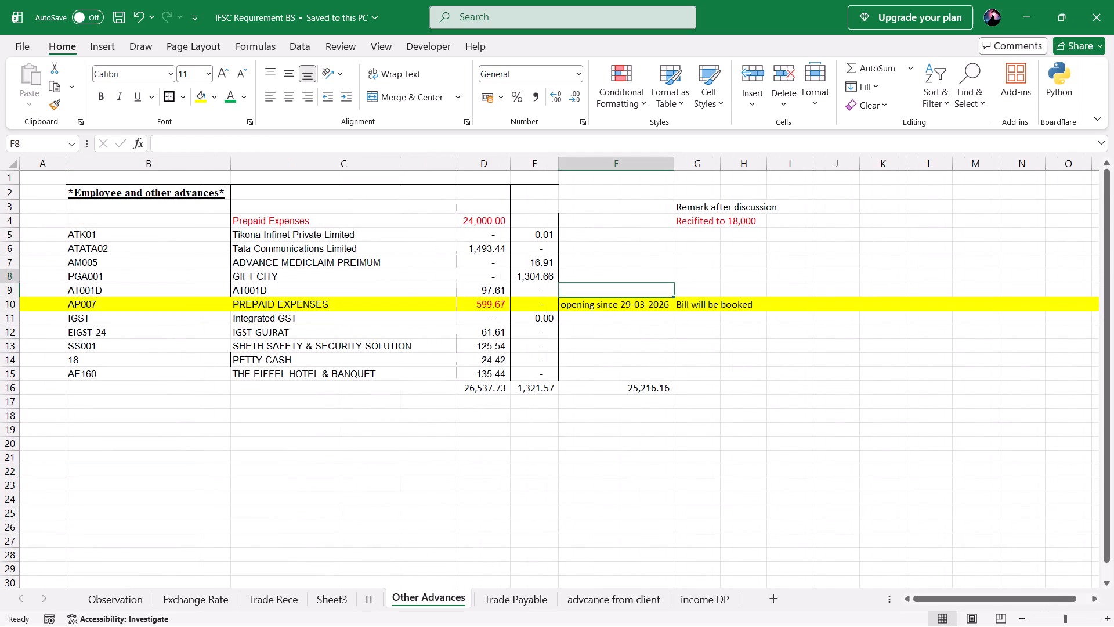
key(Up)
key(Up)
key(Left)
key(Right)
key(Up)
key(Up)
key(Up)
key(Left)
key(Left)
key(Left)
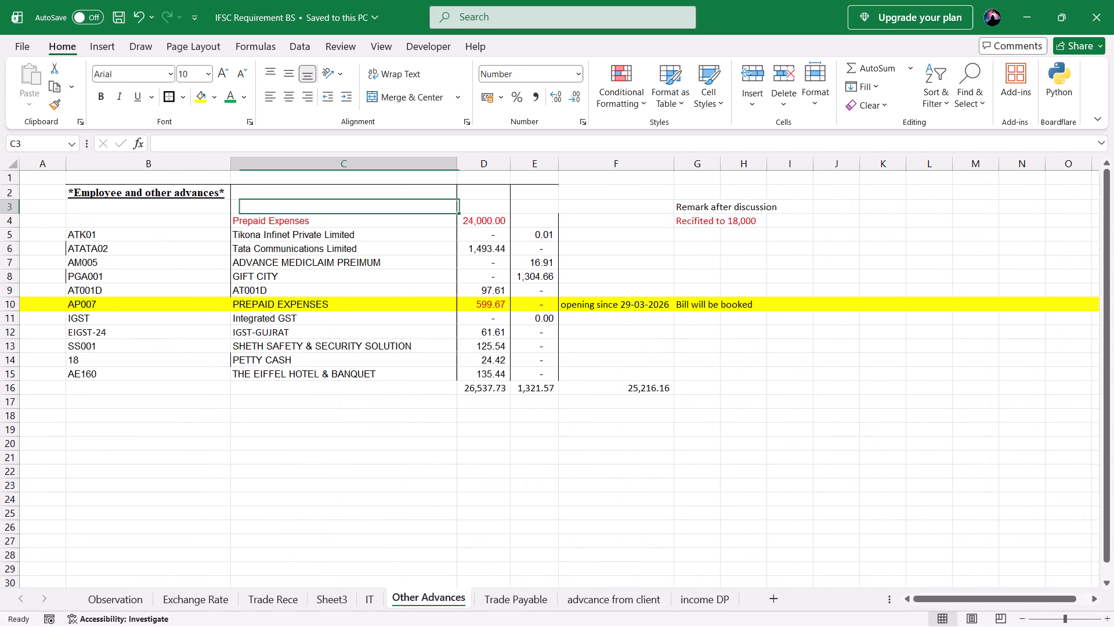
Examine the Prepaid Expenses entry in row 4 of the Other Advances sheet, including its amount.
key(Down)
key(Down)
key(Down)
key(Up)
key(Up)
key(Down)
key(Up)
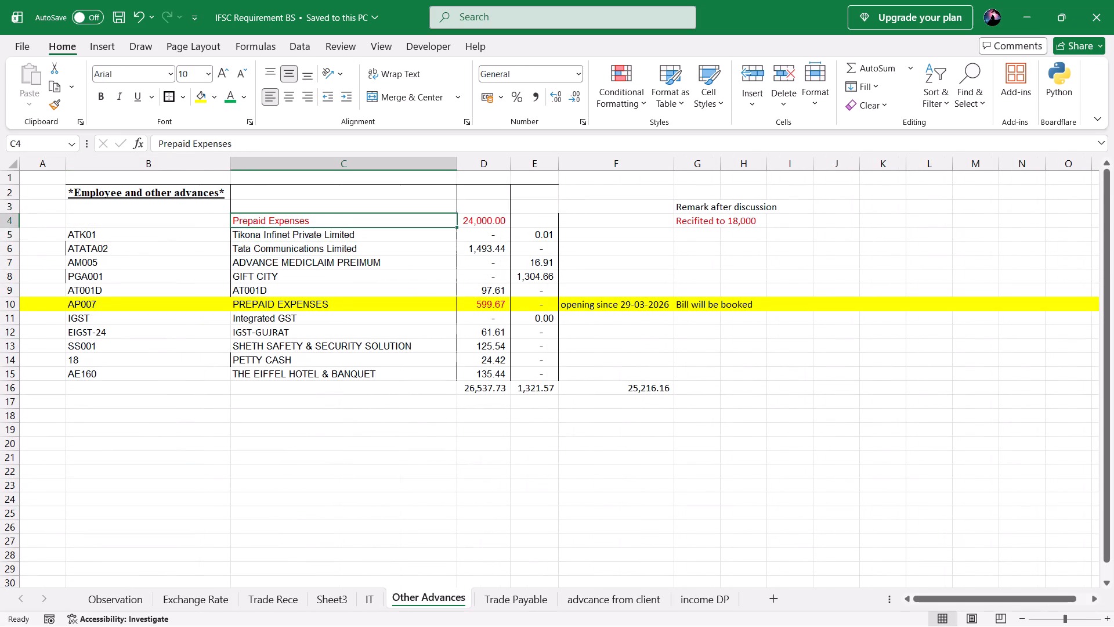
key(Down)
key(Up)
key(Down)
key(Down)
key(Up)
key(Up)
key(Right)
key(Left)
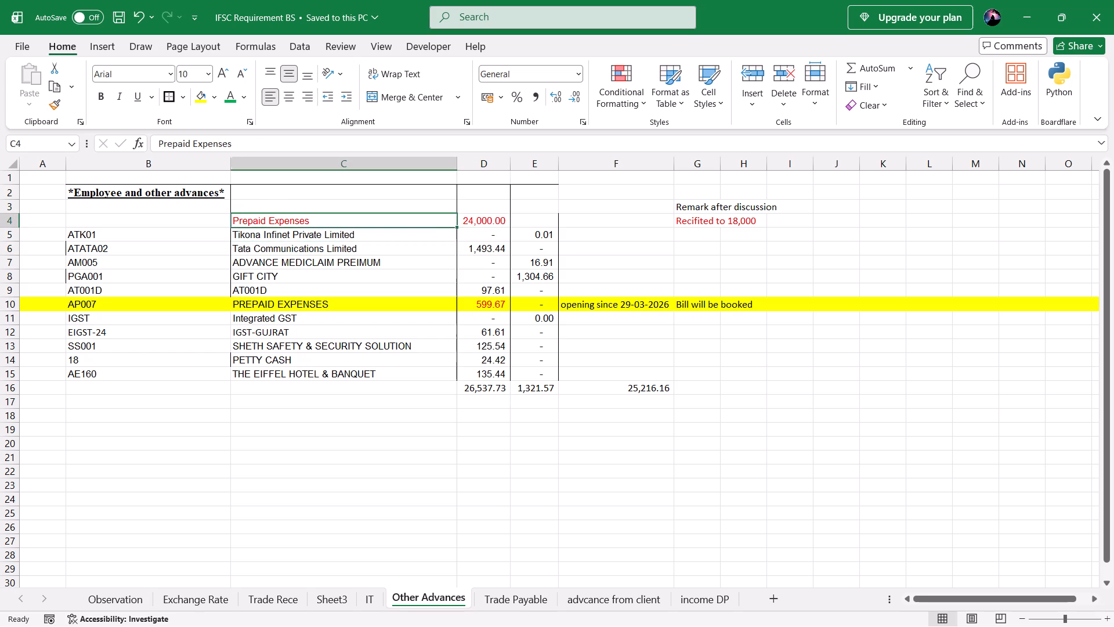
key(Right)
key(Left)
key(Right)
key(Left)
key(Left)
key(Right)
key(Left)
key(Right)
key(Left)
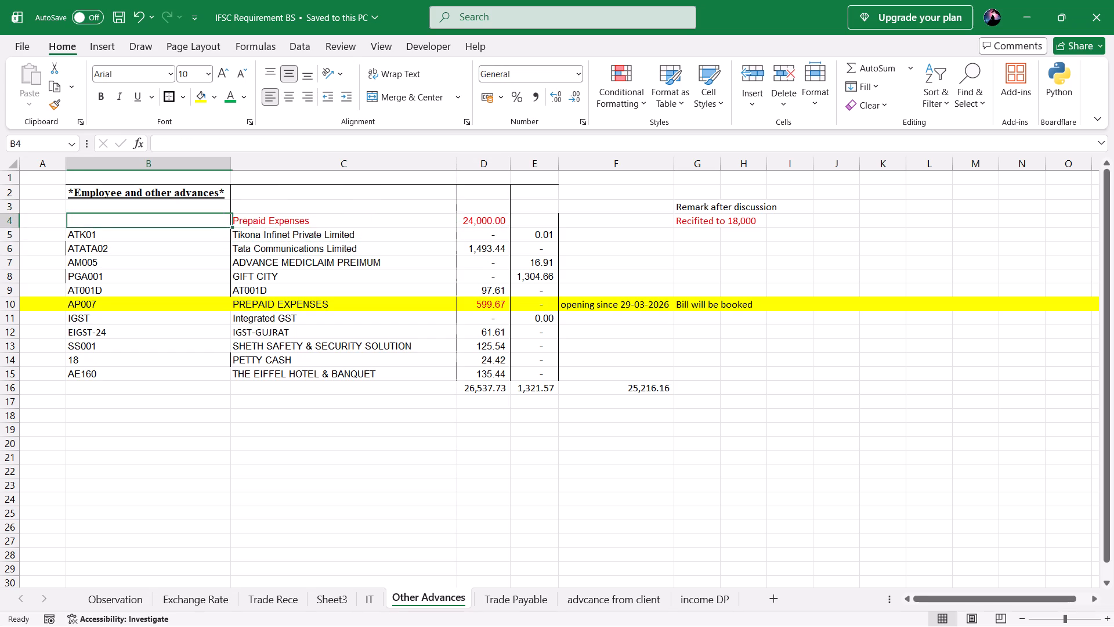
Look down the Other Advances list and examine the highlighted AP007 prepaid expenses entry and its neighbouring rows.
key(Up)
key(Down)
key(Down)
key(Down)
key(Down)
key(Down)
key(Down)
key(Down)
key(Down)
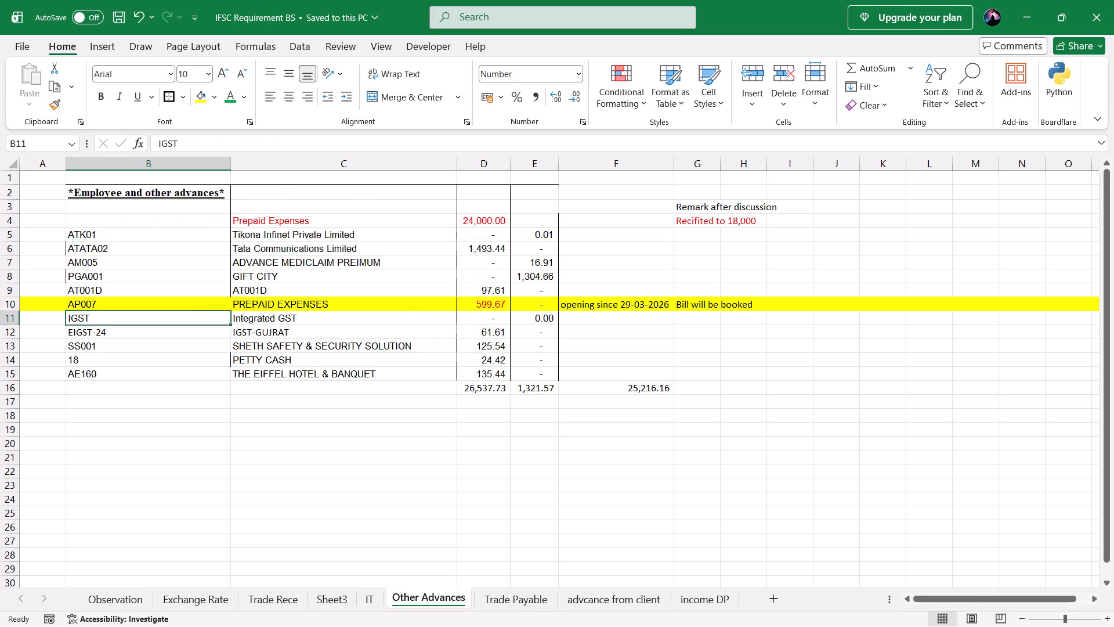
key(Right)
key(Up)
key(Up)
key(Right)
On the Observation sheet, enter "Prepaid adnce" in After Discussion cell E11 of the Other Advances row.
key(ctrl+Page_Up)
key(ctrl+Page_Up)
key(ctrl+Page_Up)
key(ctrl+Page_Up)
key(ctrl+Page_Up)
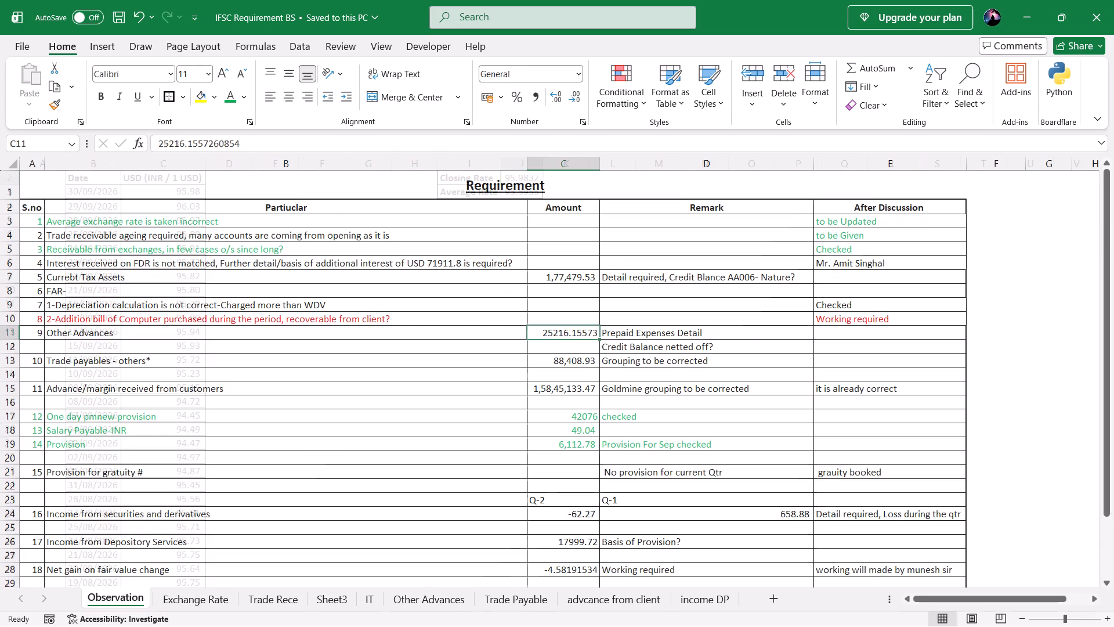
key(Down)
key(Left)
key(Right)
key(Up)
key(Up)
key(Right)
key(Down)
key(Right)
key(Right)
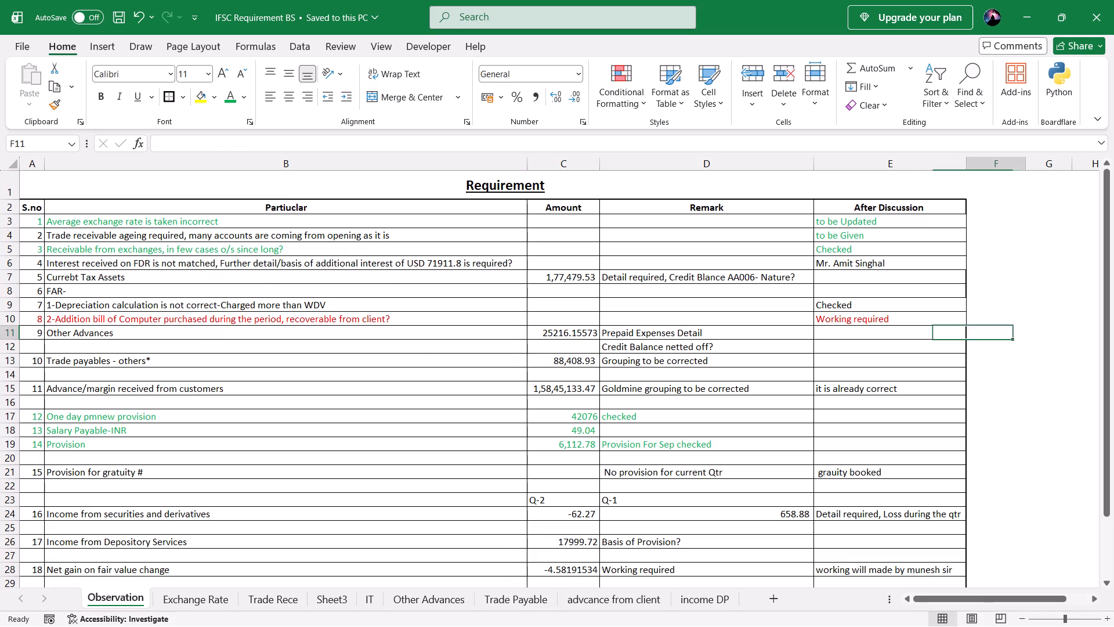
key(Left)
text(Pr)
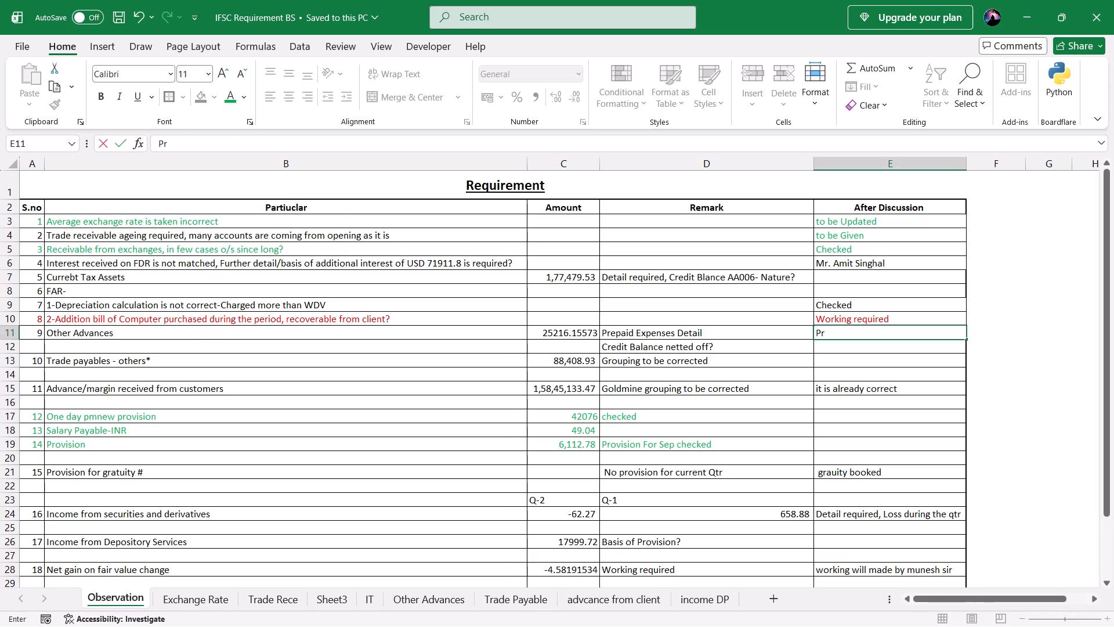
text(epaid a)
text(dnce)
Check the prepaid expenses amount and its post-discussion remark on the Other Advances sheet, and return to the Observation sheet.
key(ctrl+Page_Down)
key(ctrl+Page_Down)
key(ctrl+Page_Down)
key(ctrl+Page_Down)
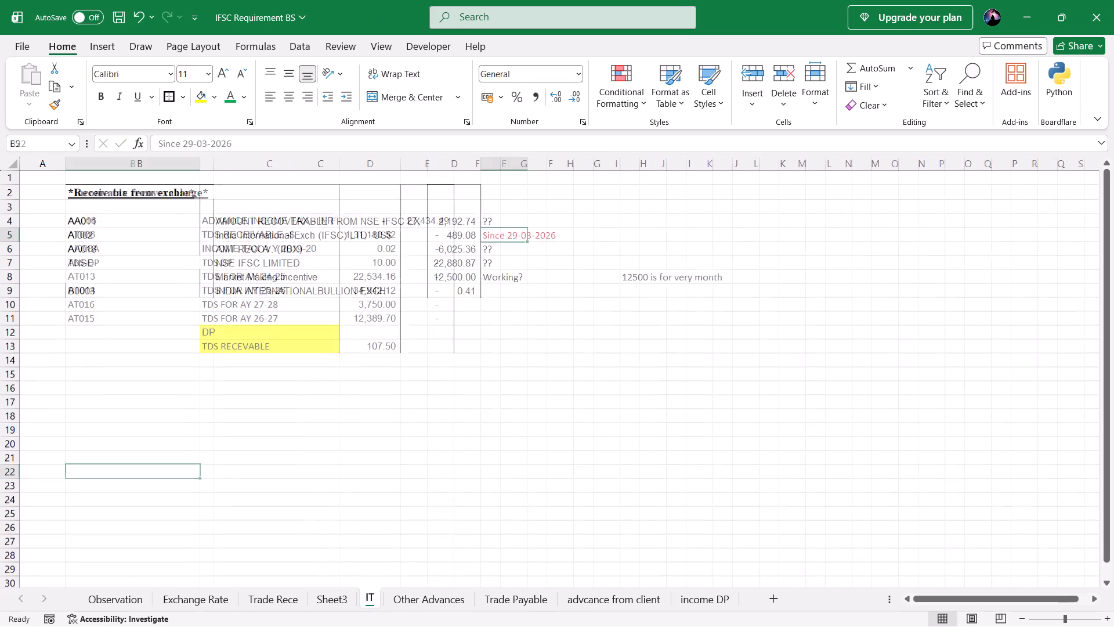
key(ctrl+Page_Down)
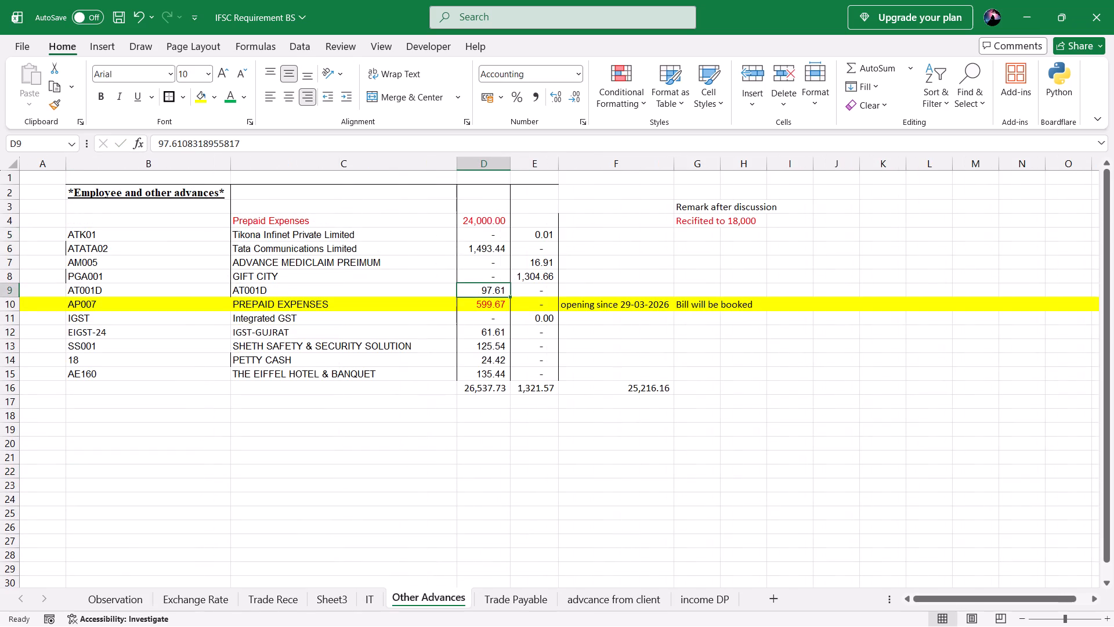
key(ctrl+Page_Up)
key(ctrl+Page_Up)
key(ctrl+Page_Up)
key(ctrl+Page_Up)
key(ctrl+Page_Up)
key(ctrl+Page_Up)
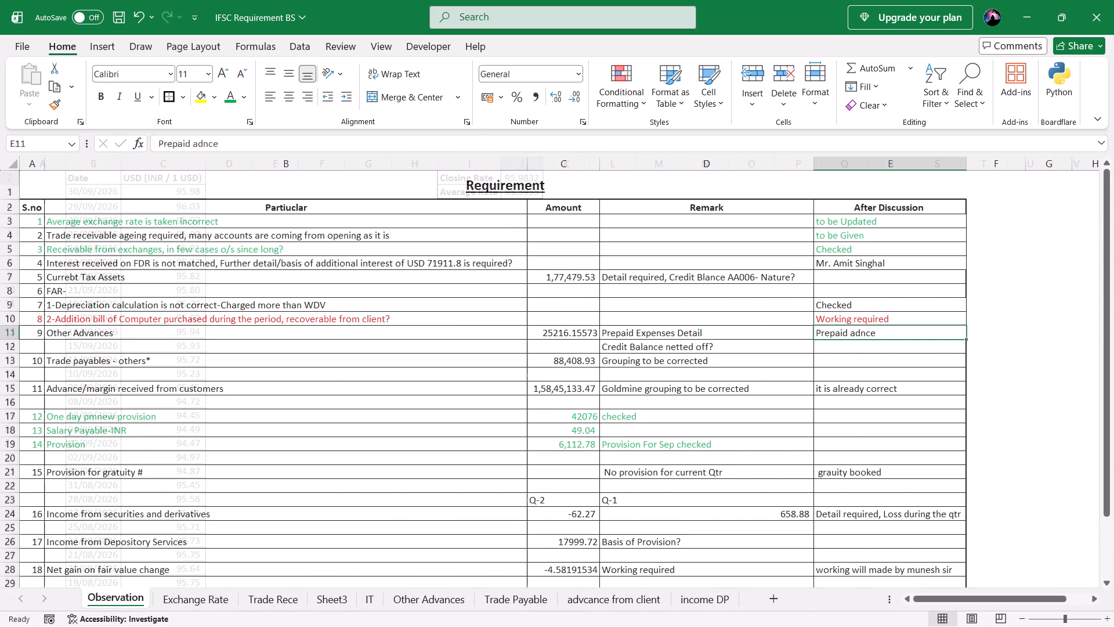
Rewrite the Other Advances remark in E11 as "Prepaid expneses of 24,000 was changed to 18,000".
key(F2)
key(BackSpace)
key(BackSpace)
key(BackSpace)
key(BackSpace)
key(BackSpace)
text(expneses of 4)
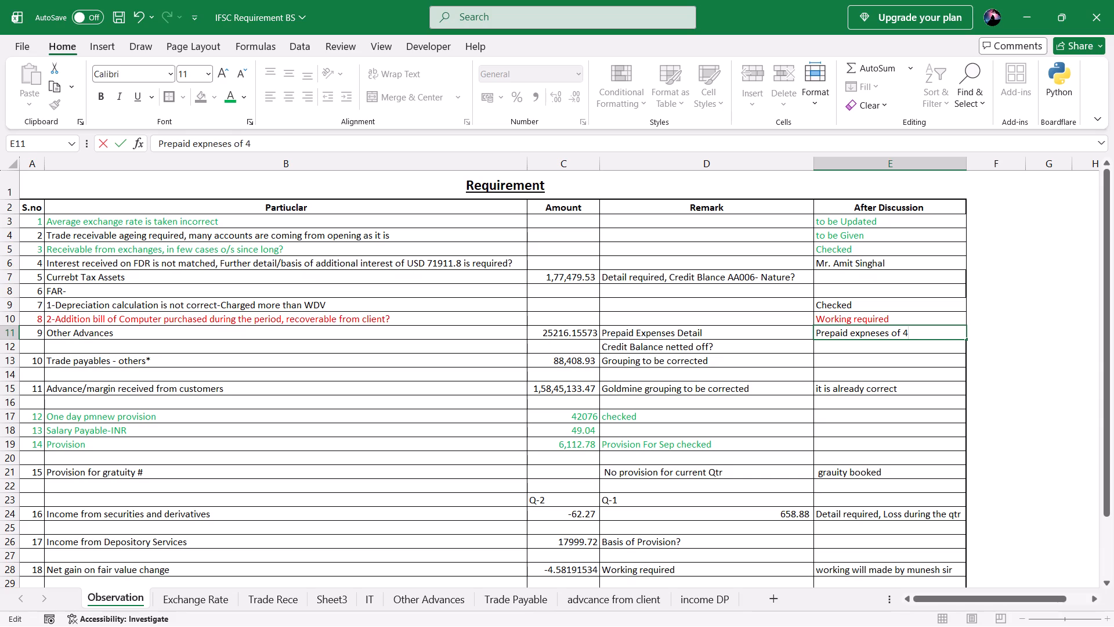
key(BackSpace)
text(4,)
key(BackSpace)
key(BackSpace)
text(24,000 was co)
key(BackSpace)
key(BackSpace)
key(BackSpace)
key(space)
text(changed ot)
key(space)
key(BackSpace)
key(BackSpace)
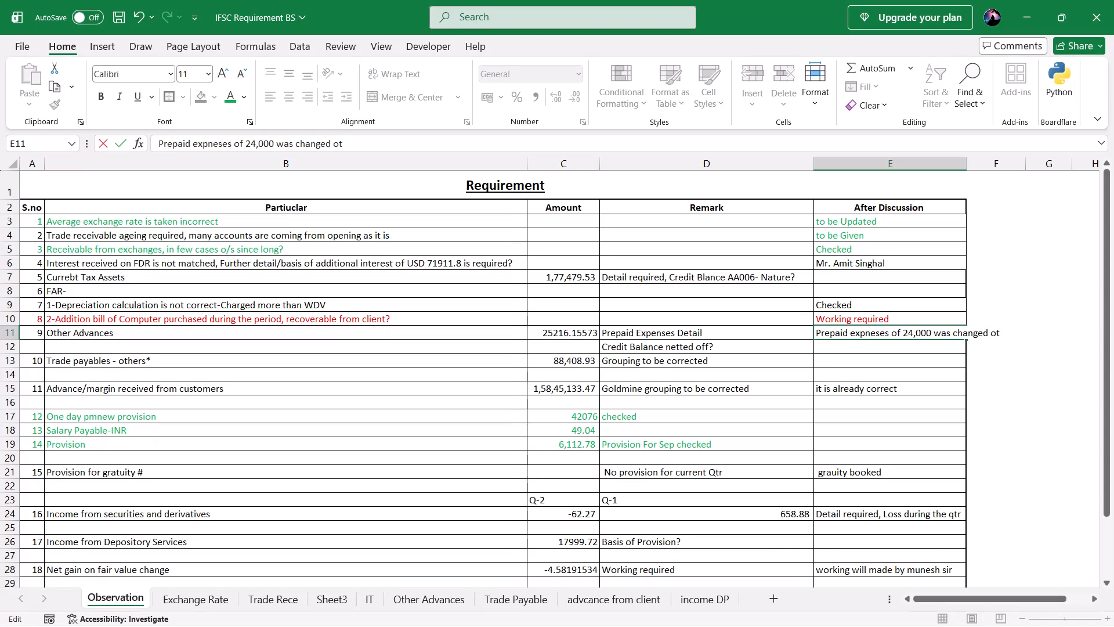
text(to)
key(space)
key(BackSpace)
key(BackSpace)
key(BackSpace)
key(BackSpace)
text(to 18,000)
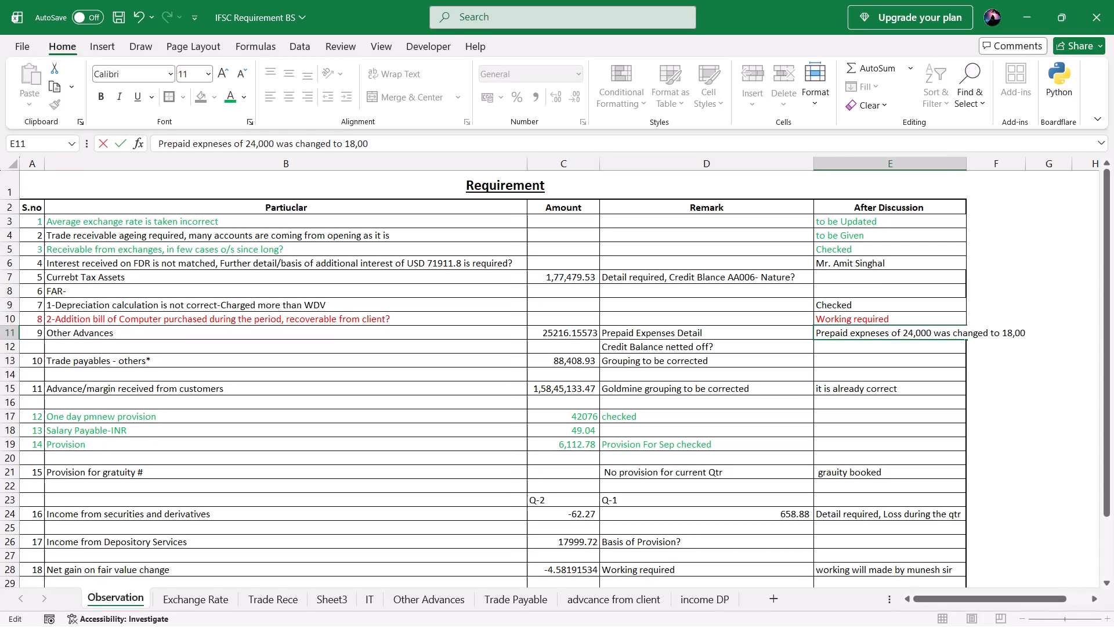
key(Return)
key(Up)
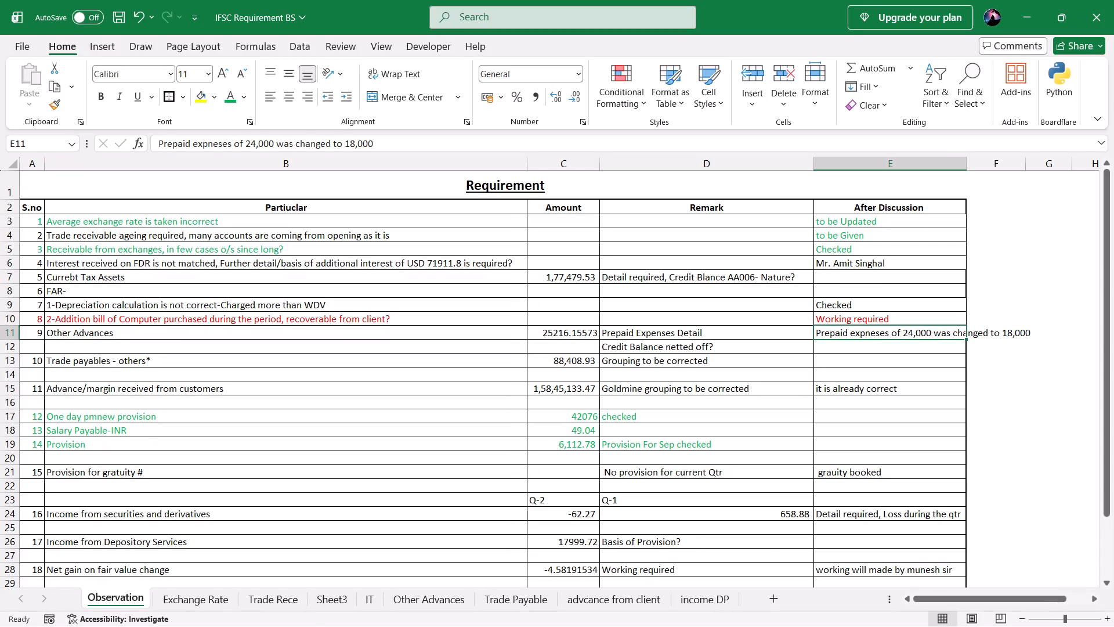
Review the remark for the highlighted opening prepaid expenses on the Other Advances sheet, and return to cell E11 of Observation.
key(ctrl+Page_Down)
key(ctrl+Page_Down)
key(ctrl+Page_Down)
key(ctrl+Page_Down)
key(ctrl+Page_Down)
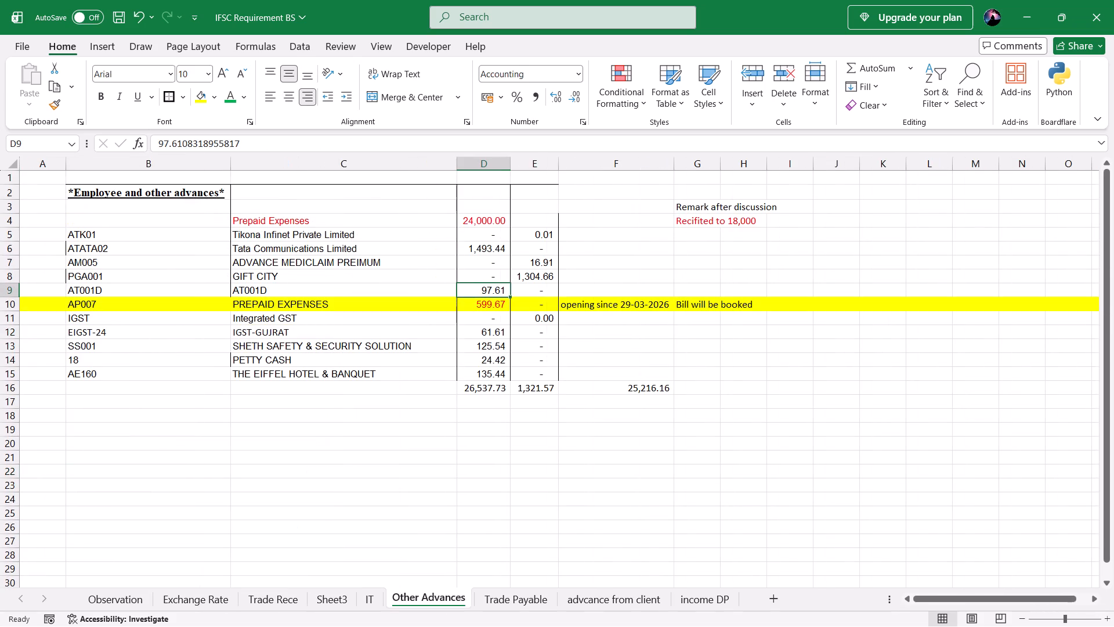
key(ctrl+Page_Up)
key(ctrl+Page_Up)
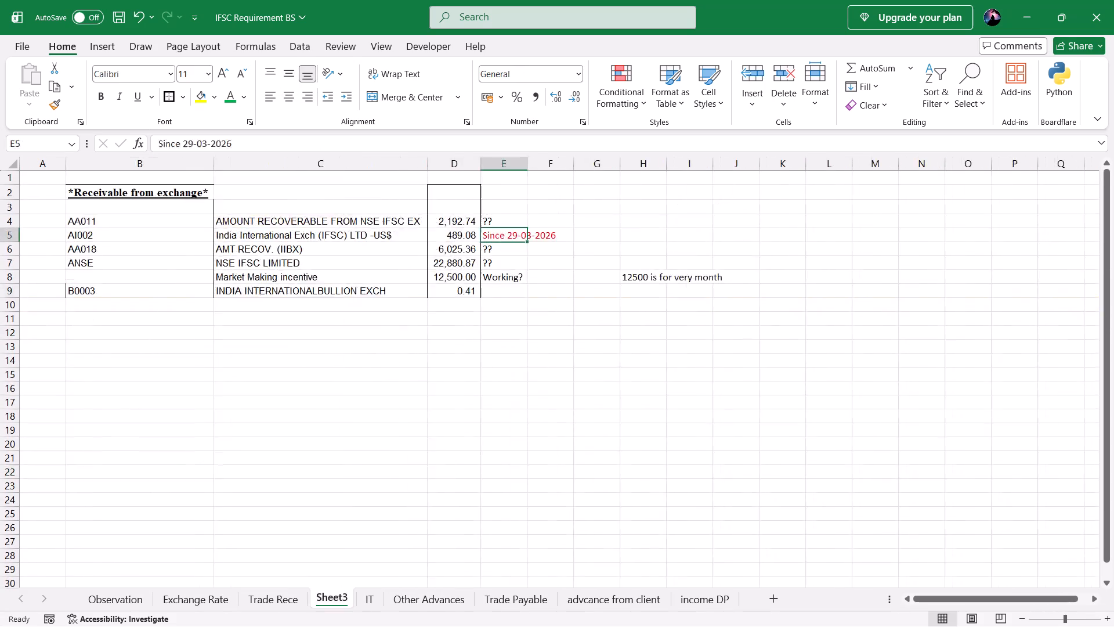
key(ctrl+Page_Up)
key(ctrl+Page_Up)
key(ctrl+Page_Up)
key(ctrl+Page_Up)
key(ctrl+Page_Up)
key(ctrl+Page_Up)
key(ctrl+Page_Up)
key(Left)
key(Right)
Extend the E11 remark with ",an the other preapid expeses coming from the oepning will be booked" and save the workbook.
key(F2)
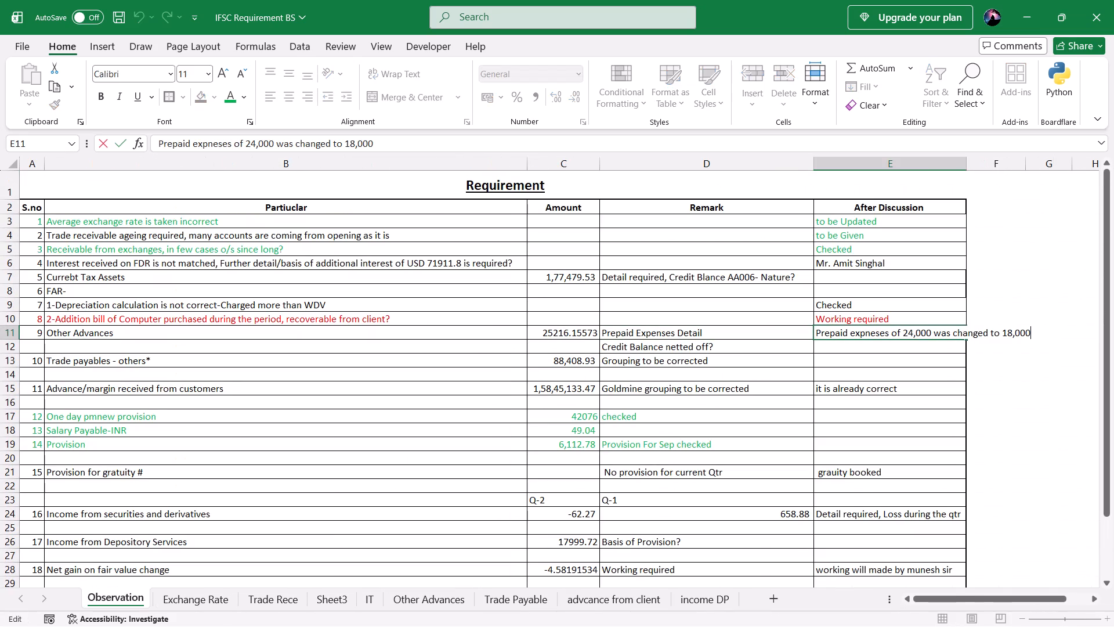
text(,a nd th eothe r)
key(BackSpace)
key(BackSpace)
key(BackSpace)
key(BackSpace)
key(BackSpace)
key(BackSpace)
key(BackSpace)
key(BackSpace)
key(BackSpace)
key(BackSpace)
key(BackSpace)
key(BackSpace)
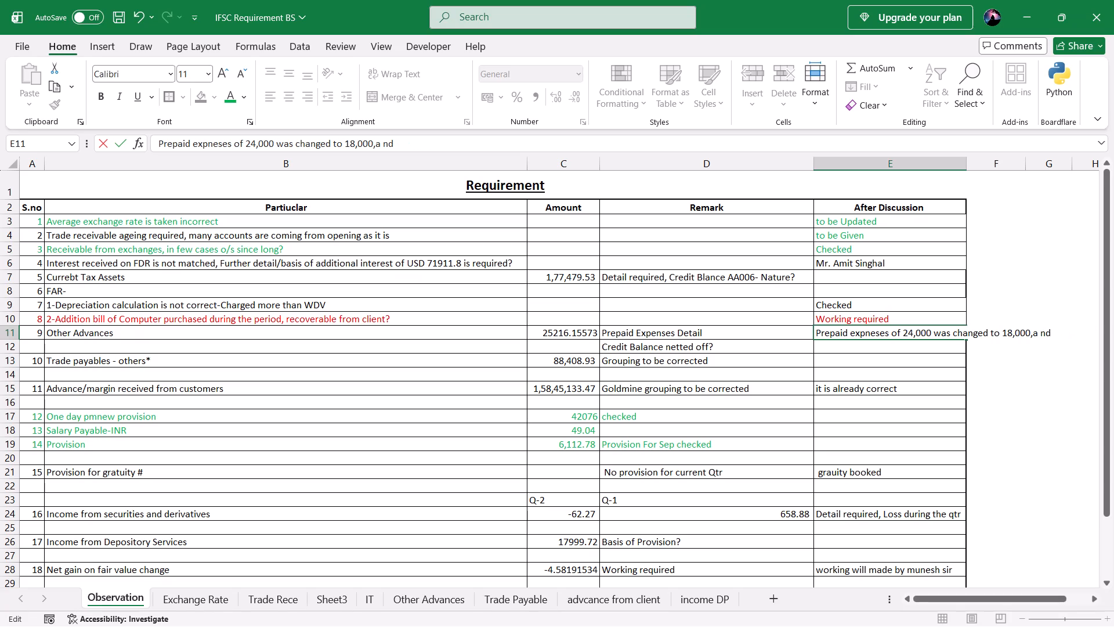
key(BackSpace)
key(BackSpace)
text(n th)
key(space)
key(BackSpace)
text(e other preapid exp)
key(BackSpace)
text(peez comn)
key(BackSpace)
key(BackSpace)
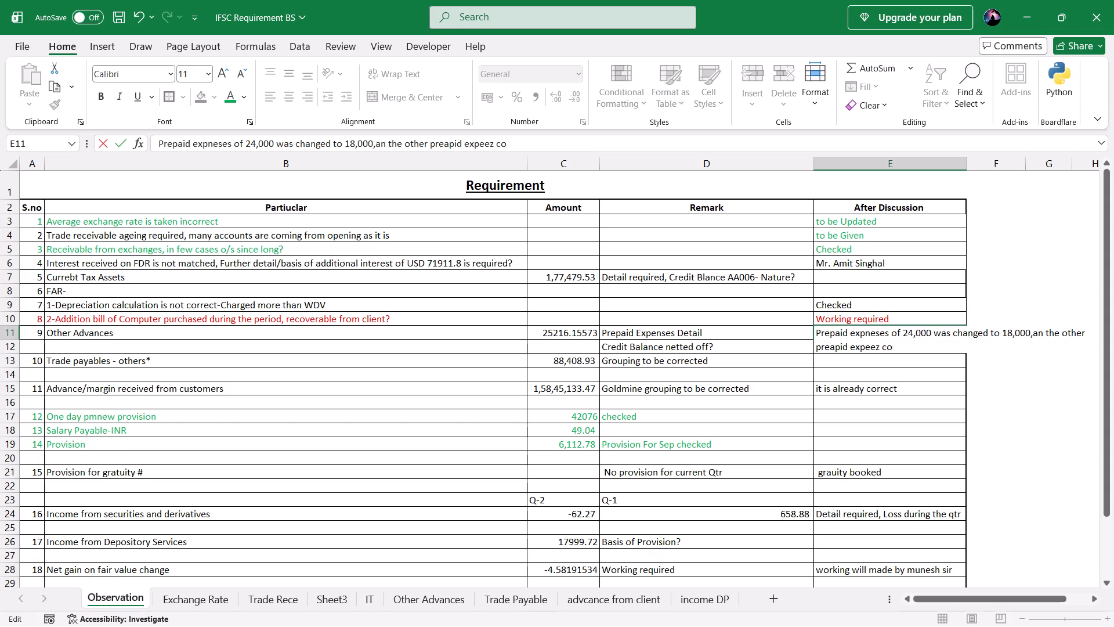
key(BackSpace)
key(BackSpace)
key(BackSpace)
key(BackSpace)
key(BackSpace)
text(ses coming fromt he oepning)
key(space)
text(will be booked)
key(Return)
key(ctrl+s)
Wrap the text of the Other Advances remark in cell E11.
key(Left)
key(Up)
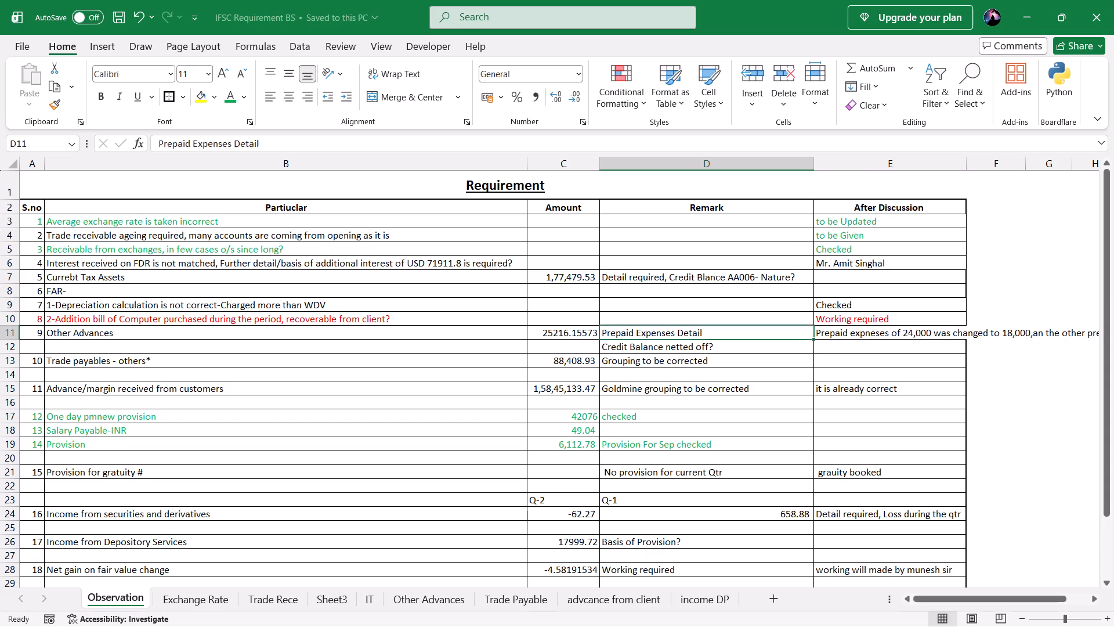
key(Up)
key(Right)
key(Down)
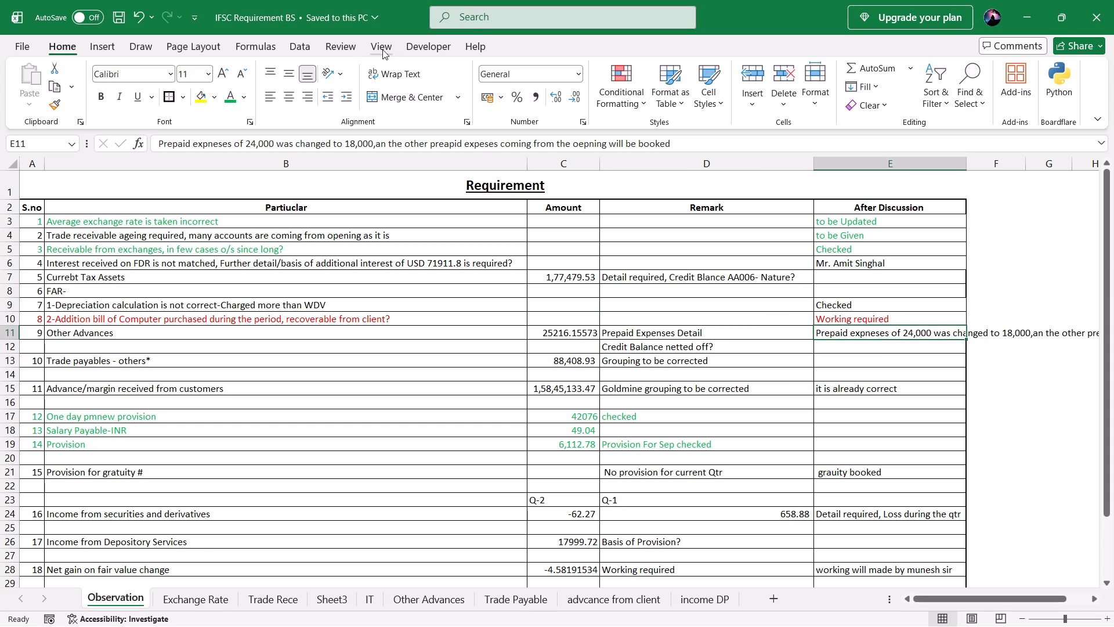
click(390, 82)
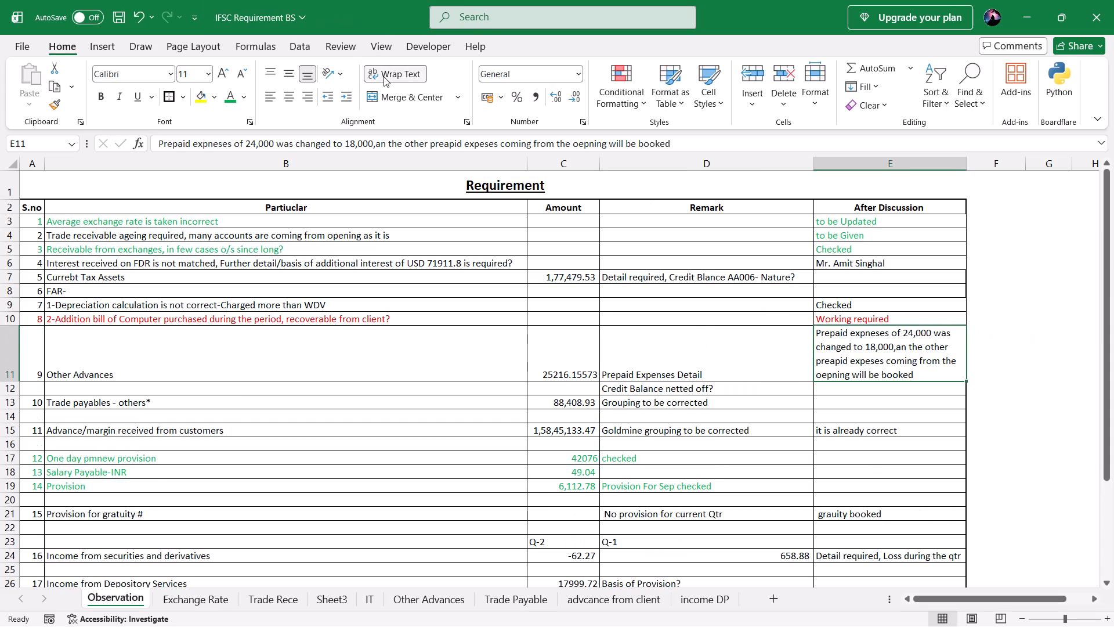
Widen the After Discussion column E to a width of about 50.
key(ctrl+Right)
key(ctrl+Left)
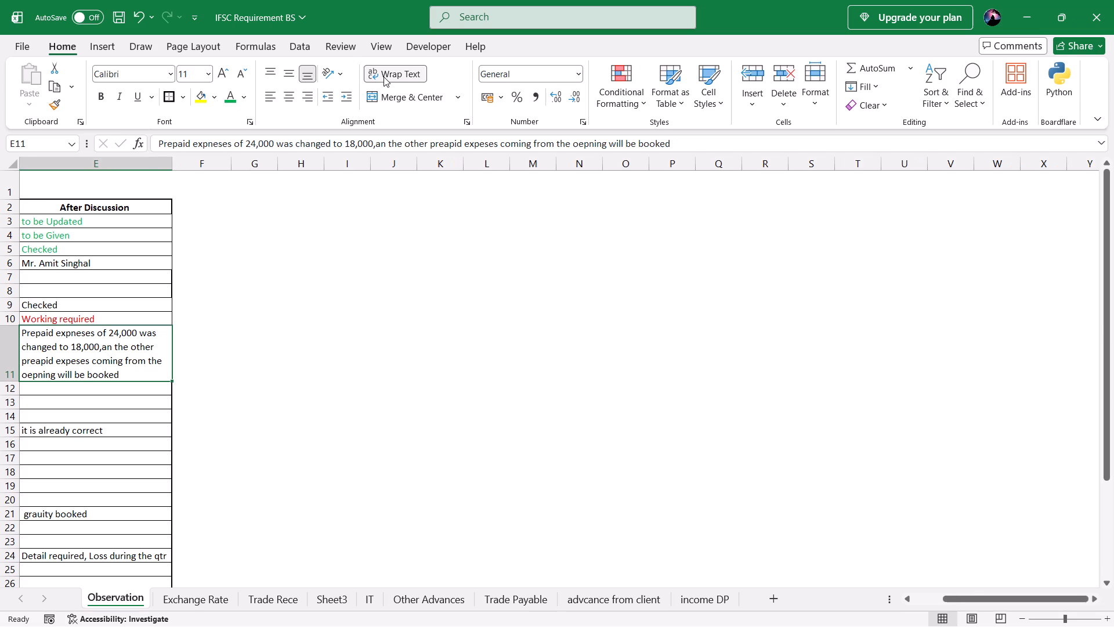
click(165, 164)
drag(174, 161, 280, 174)
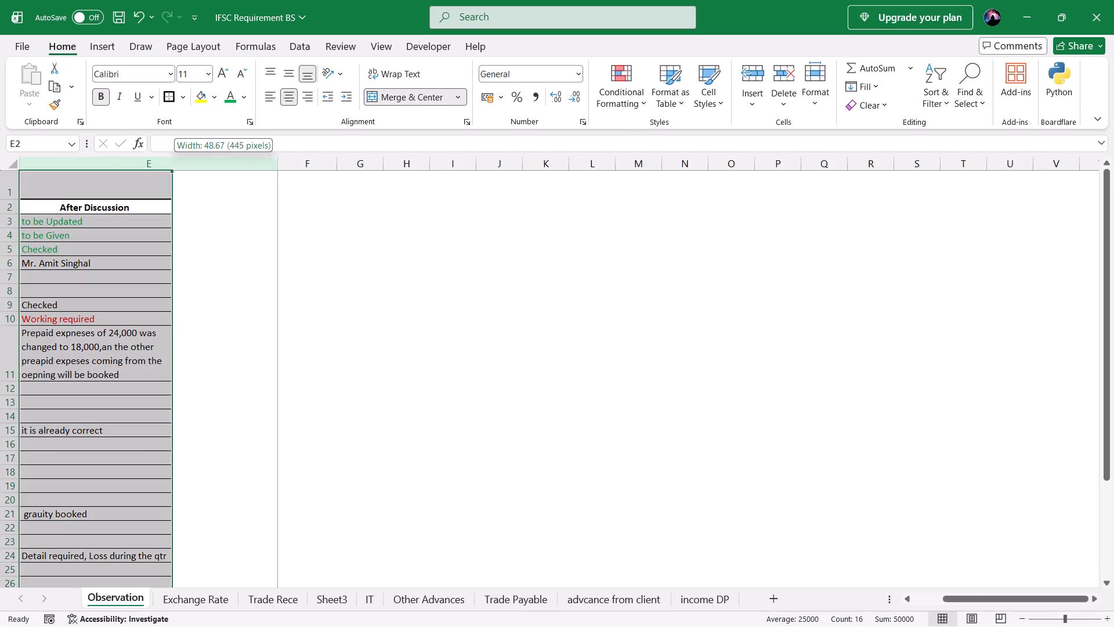
drag(280, 174, 292, 176)
click(307, 244)
Middle-align the Other Advances row vertically across cells A11 to F11 and save the workbook.
key(ctrl+Left)
key(ctrl+Left)
key(ctrl+Left)
key(ctrl+Left)
key(ctrl+Left)
key(Right)
key(Right)
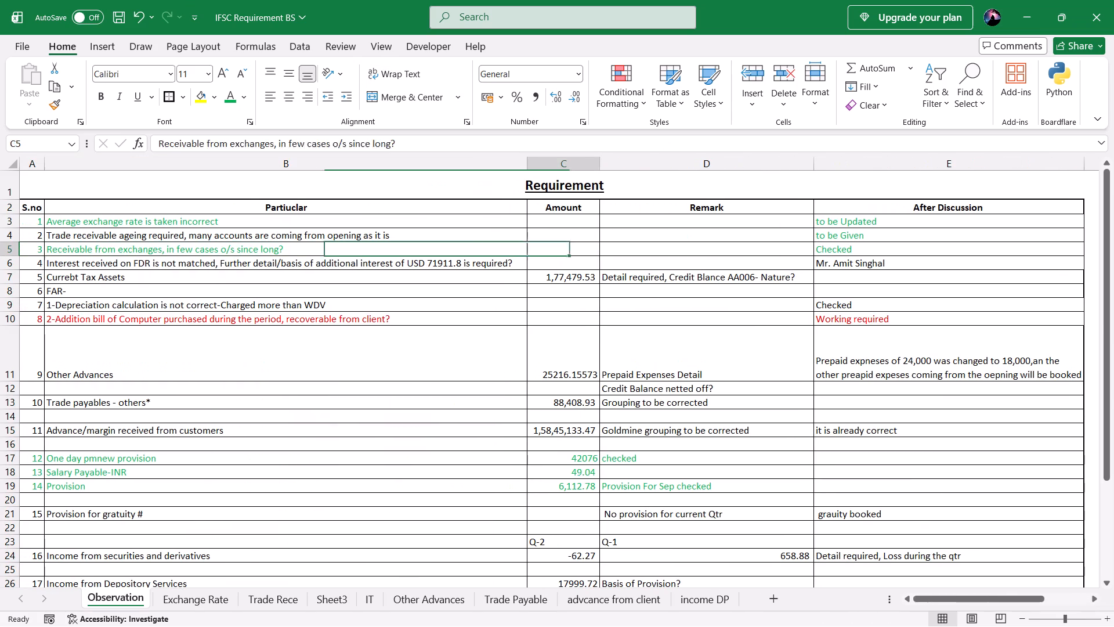
key(Down)
key(Down)
key(Right)
key(Down)
key(Down)
key(Down)
key(Down)
key(Left)
key(Left)
key(Left)
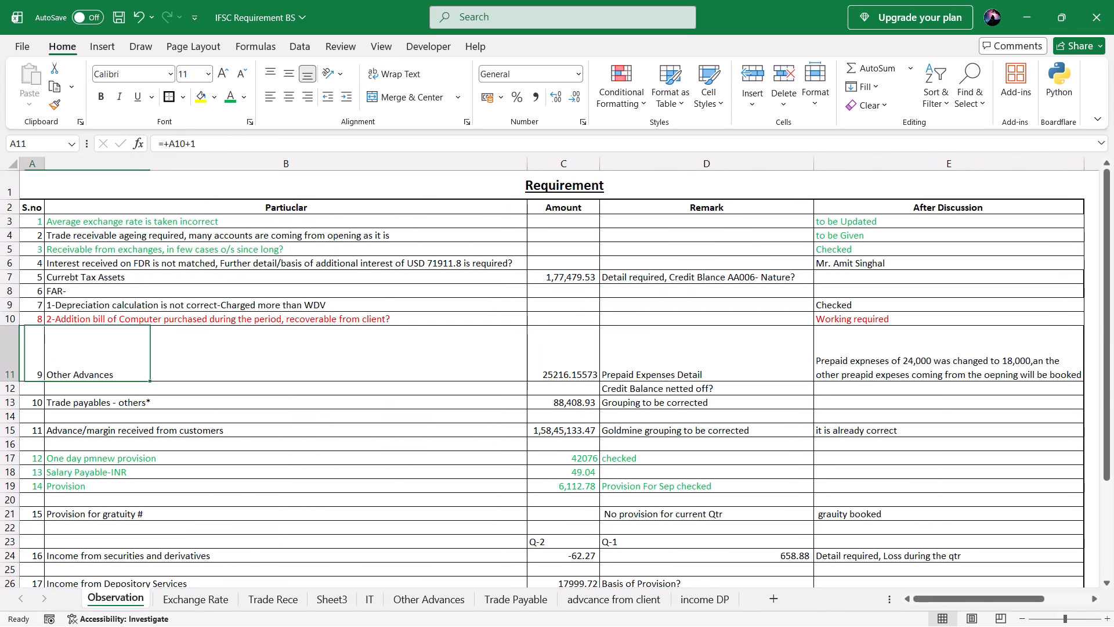
key(Left)
key(shift+Right)
key(shift+Right)
key(shift+Right)
key(shift+Right)
key(shift+Right)
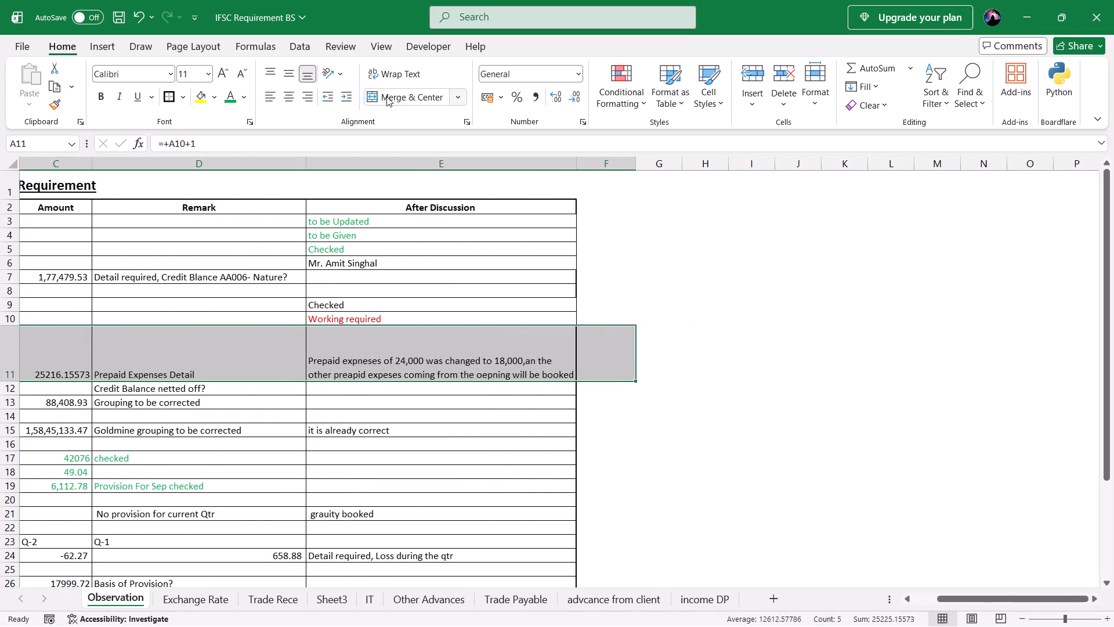
click(284, 79)
click(527, 217)
key(ctrl+s)
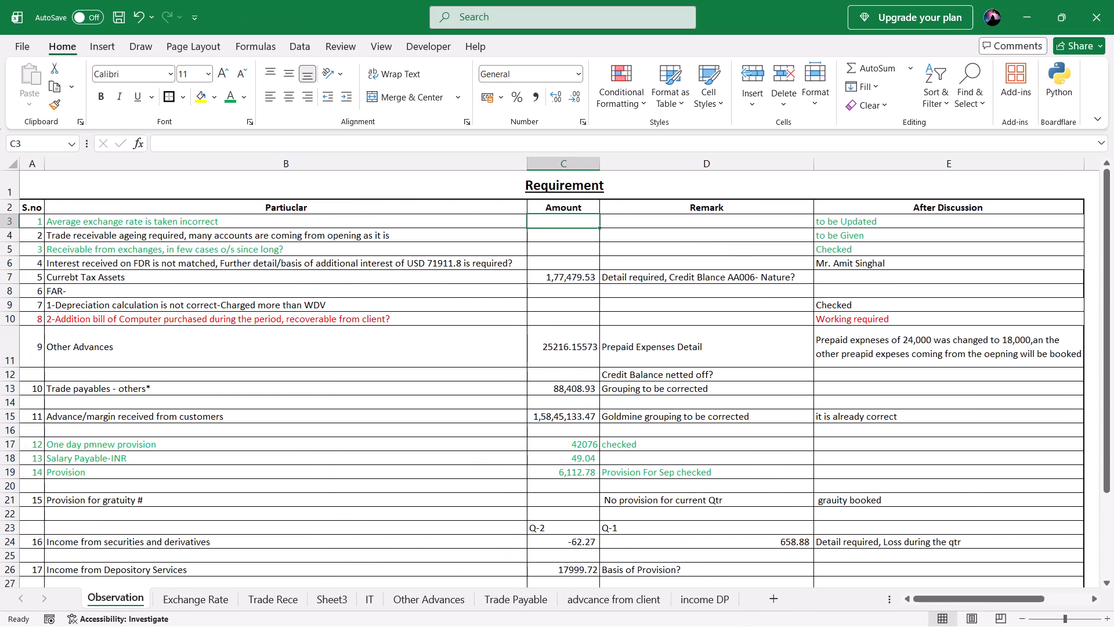
Review the Observation sheet's entries down to the Other Advances row and its After Discussion remark.
key(Right)
key(Down)
key(Down)
key(Down)
key(Right)
key(Down)
key(Down)
key(Down)
key(Down)
key(Down)
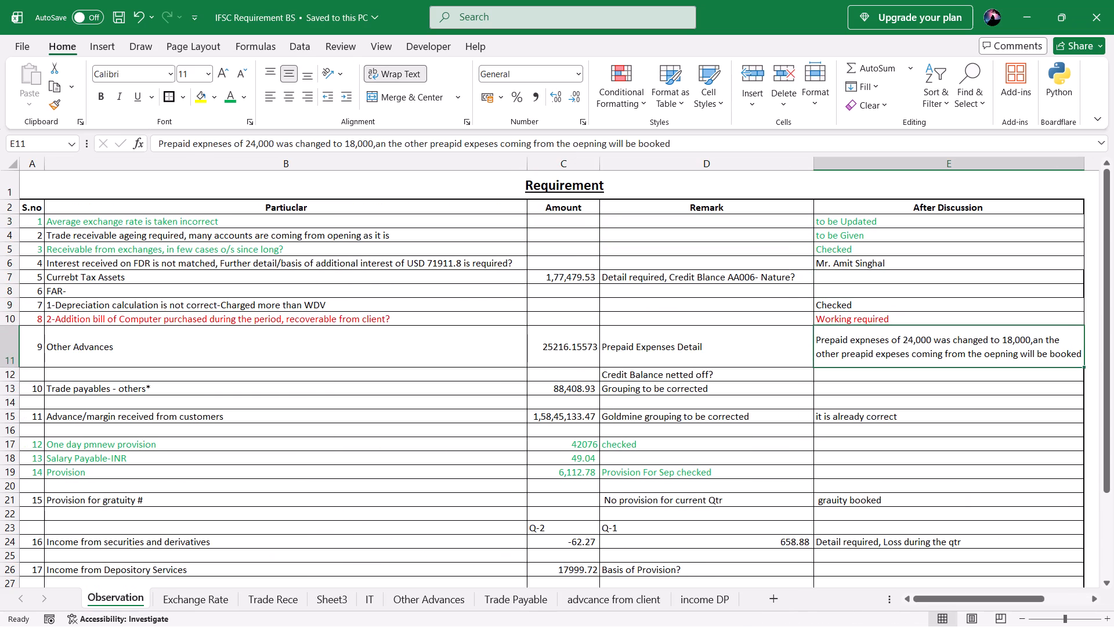
key(Left)
key(Left)
key(Left)
key(Down)
key(Right)
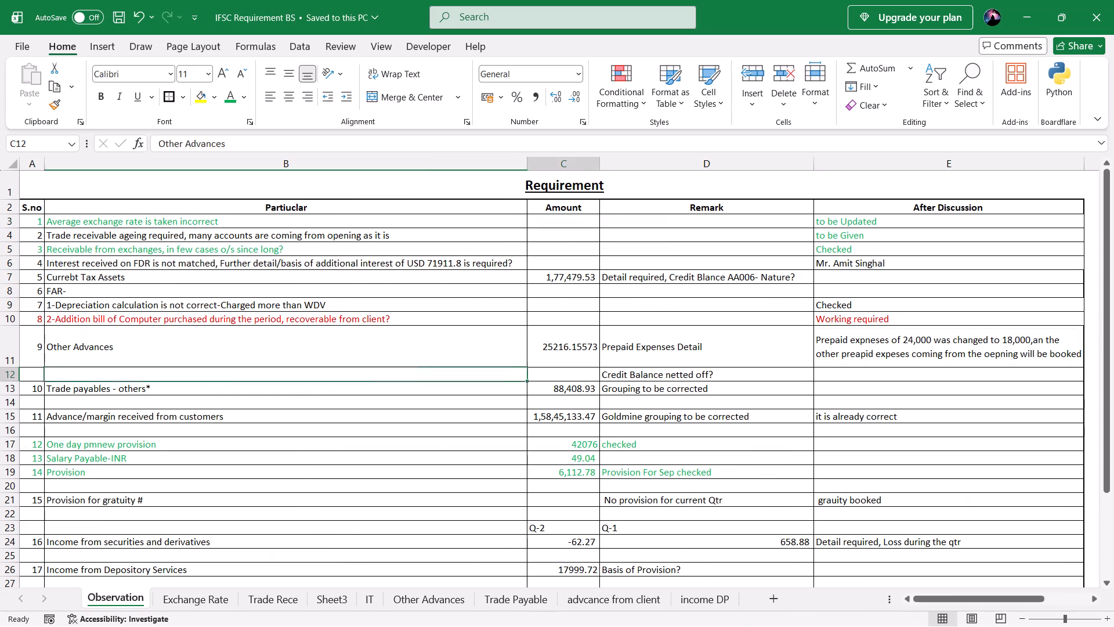
key(Right)
Examine the Other Advances sheet's prepaid expense entries and discussion remarks, checking the neighbouring IT and Trade Payable sheets as well.
key(ctrl+Page_Down)
key(ctrl+Page_Down)
key(ctrl+Page_Down)
key(ctrl+Page_Down)
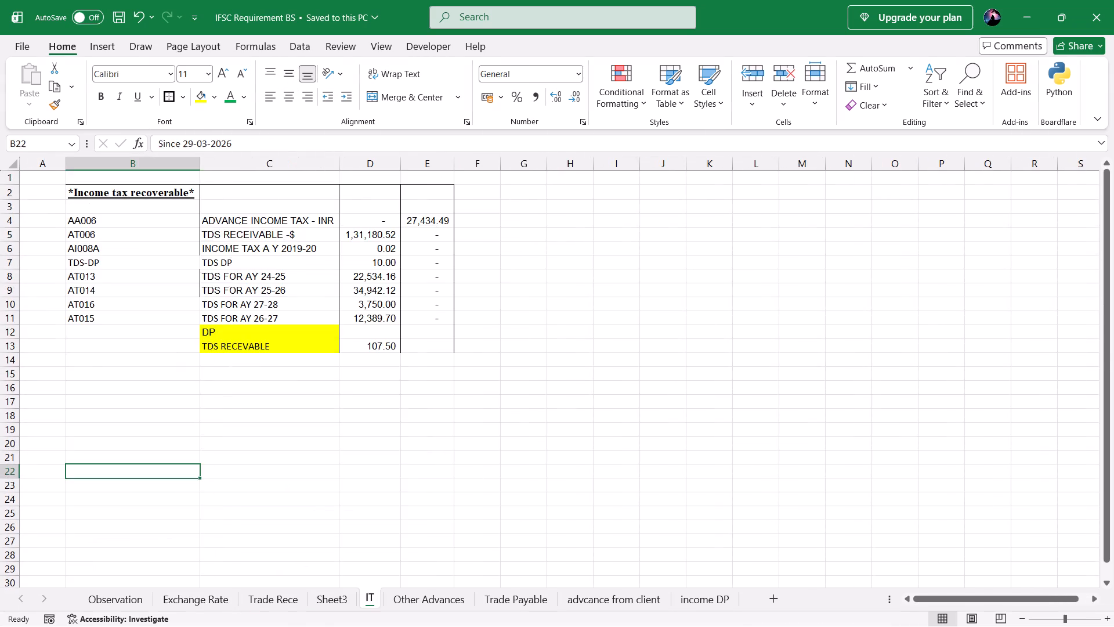
key(ctrl+Page_Down)
key(Down)
key(Down)
key(Up)
key(Up)
key(Left)
key(Right)
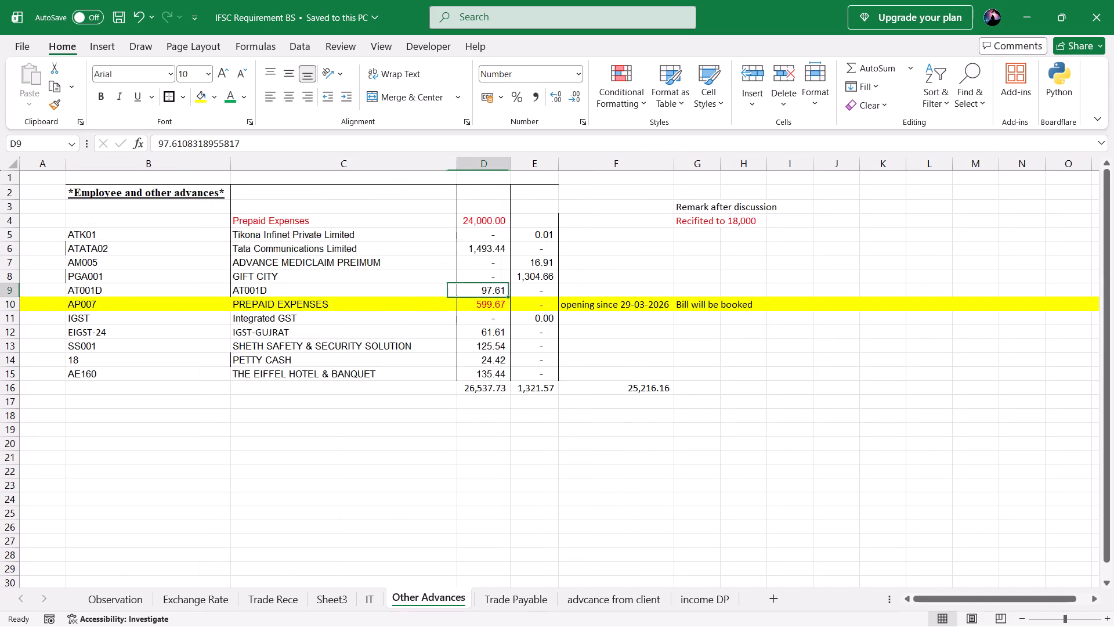
key(ctrl+Page_Up)
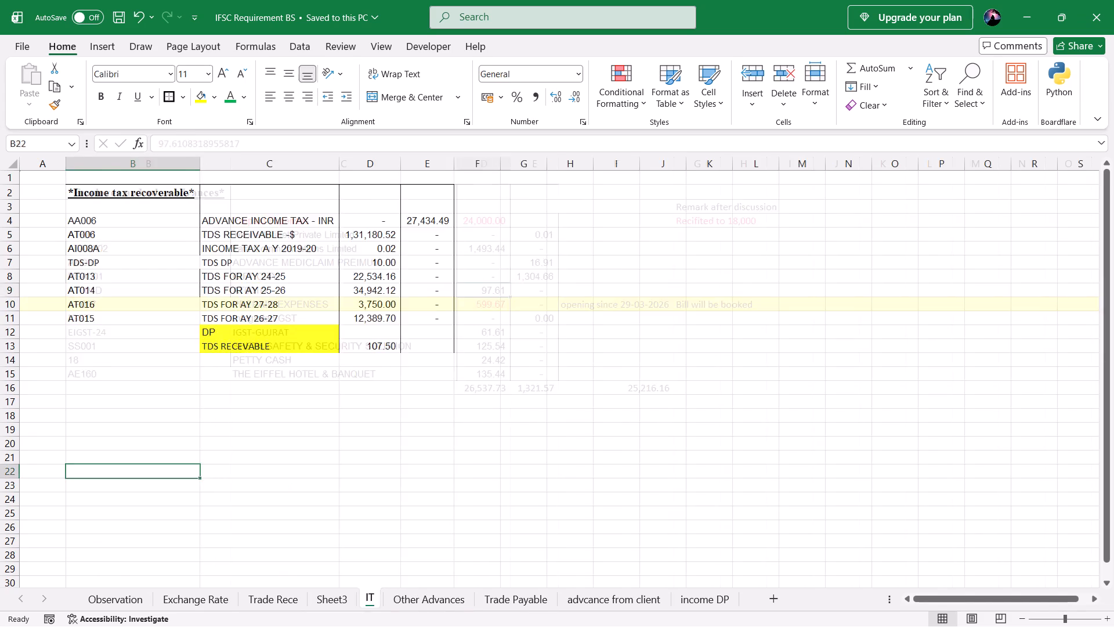
key(ctrl+Page_Down)
key(ctrl+Page_Down)
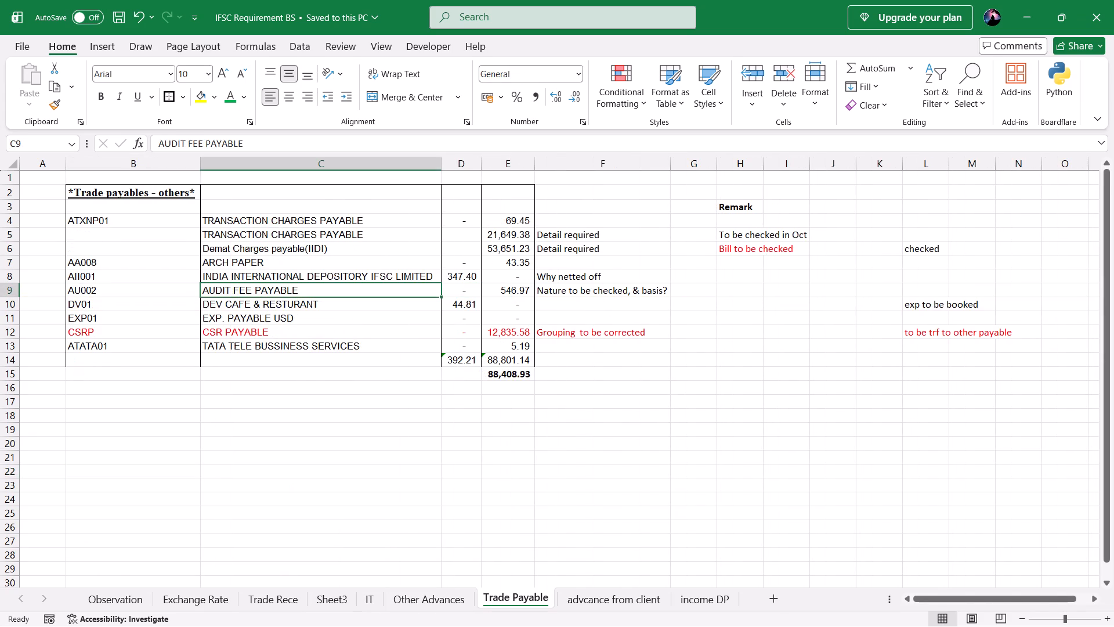
key(ctrl+Page_Up)
key(ctrl+Page_Up)
key(ctrl+Page_Up)
key(ctrl+Page_Up)
key(ctrl+Page_Down)
key(ctrl+Page_Down)
key(ctrl+Page_Down)
key(ctrl+Page_Down)
key(ctrl+Page_Up)
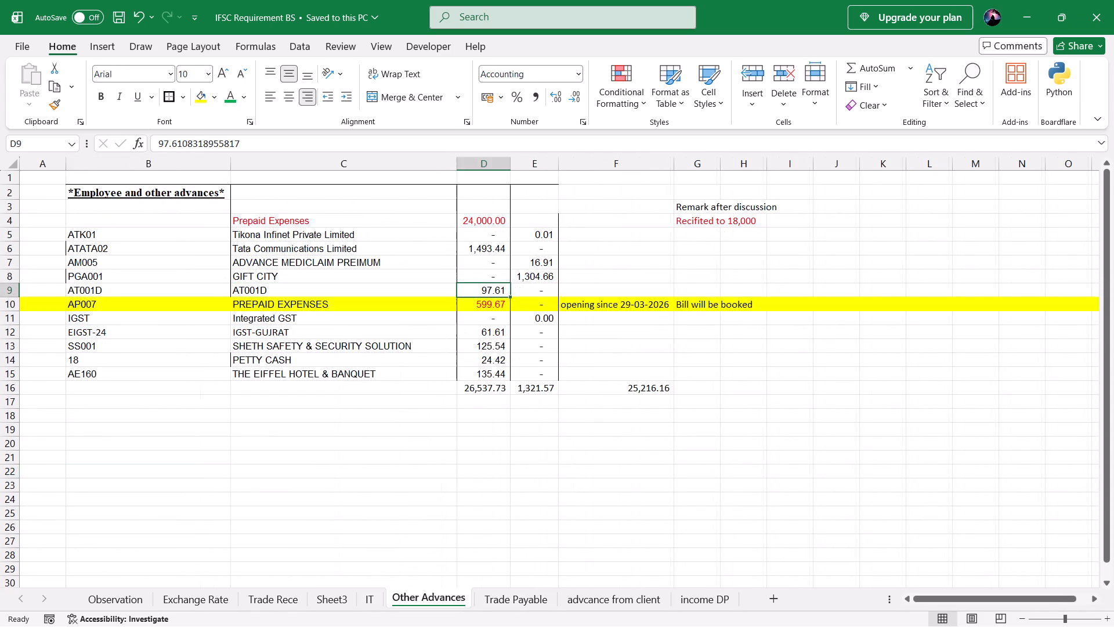
key(Down)
key(Down)
key(Up)
key(Left)
key(Right)
key(Left)
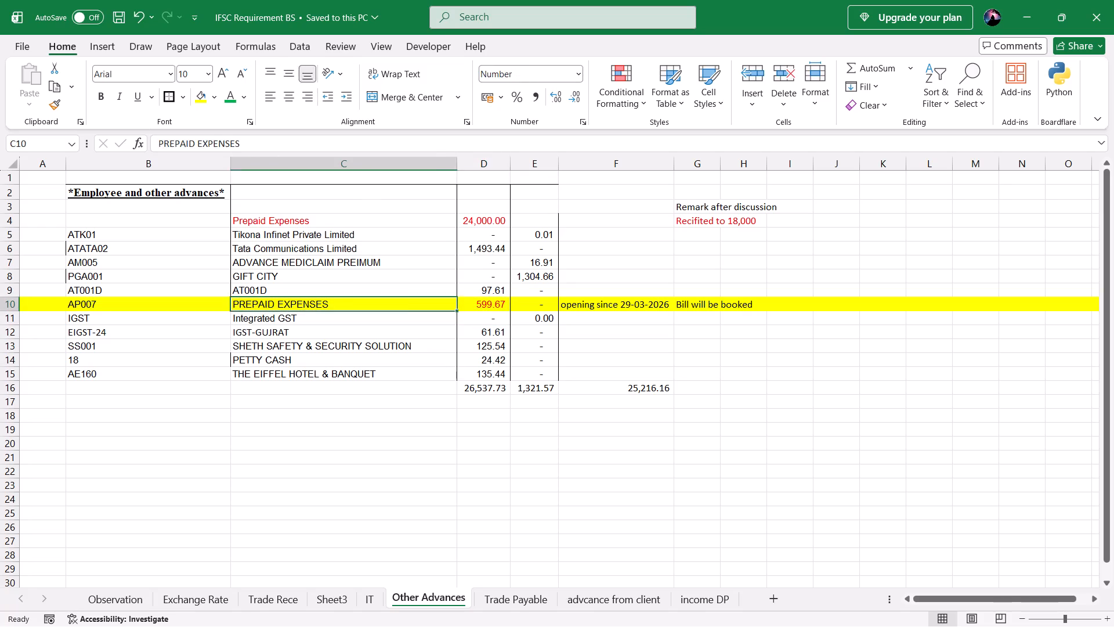
key(Right)
key(Up)
key(Up)
key(Right)
key(Up)
key(Left)
key(Left)
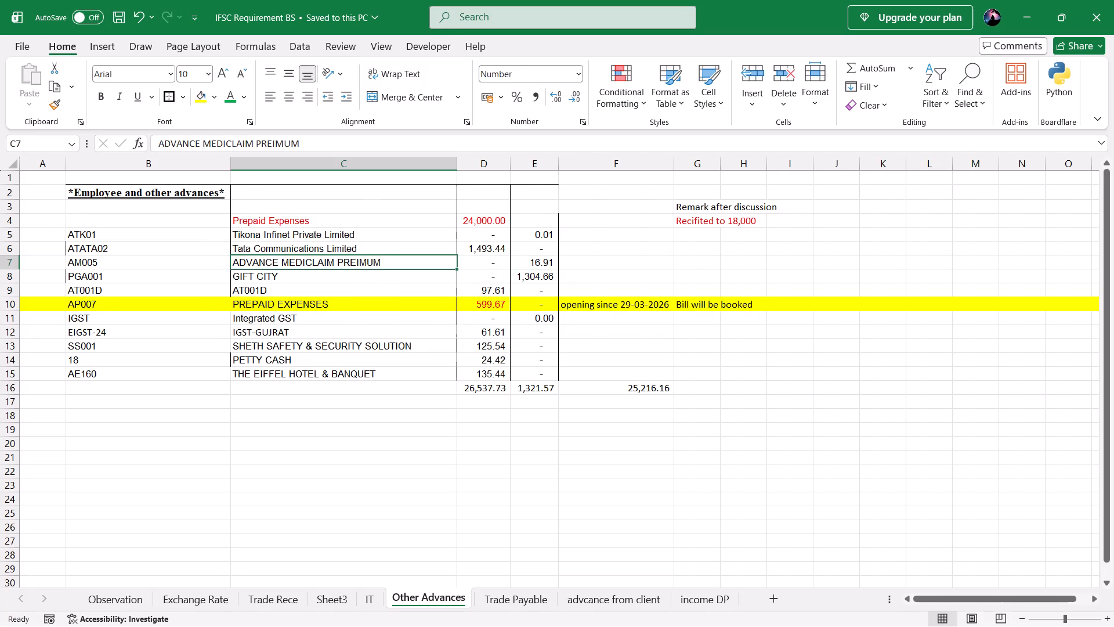
Return to the Observation sheet and trace the "Trade payables - others" amount in C13 to its source cell.
key(ctrl+Page_Up)
key(ctrl+Page_Up)
key(ctrl+Page_Up)
key(ctrl+Page_Up)
key(ctrl+Page_Up)
key(ctrl+Page_Up)
key(Down)
key(Down)
key(Up)
key(Left)
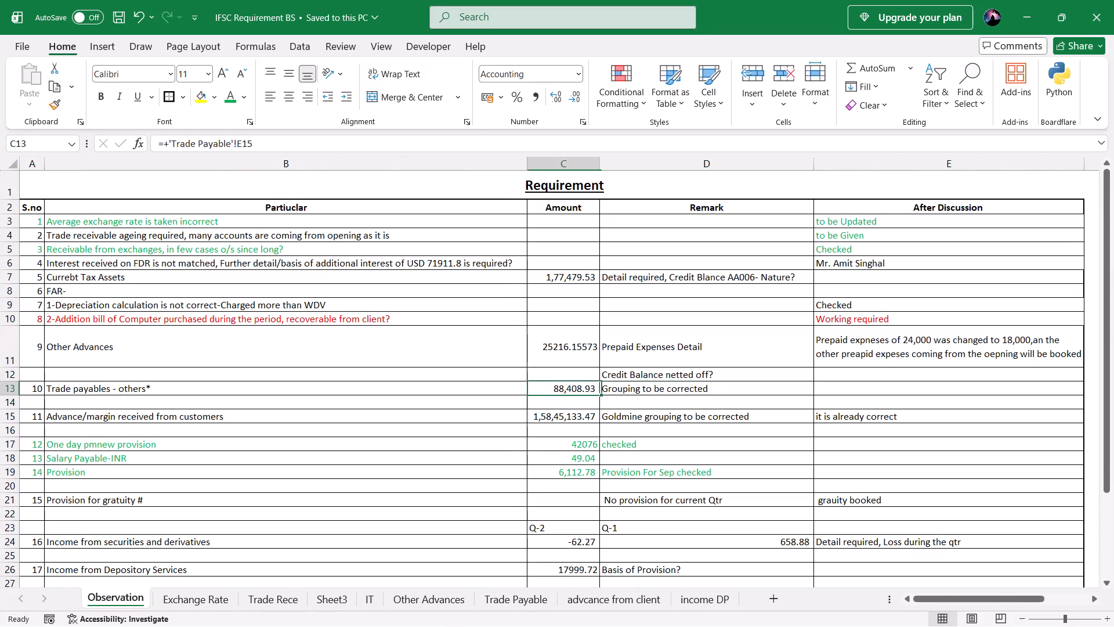
key(Left)
key(Left)
key(Right)
key(Right)
key(Left)
key(Right)
key(ctrl+bracketright)
key(Escape)
key(ctrl+bracketleft)
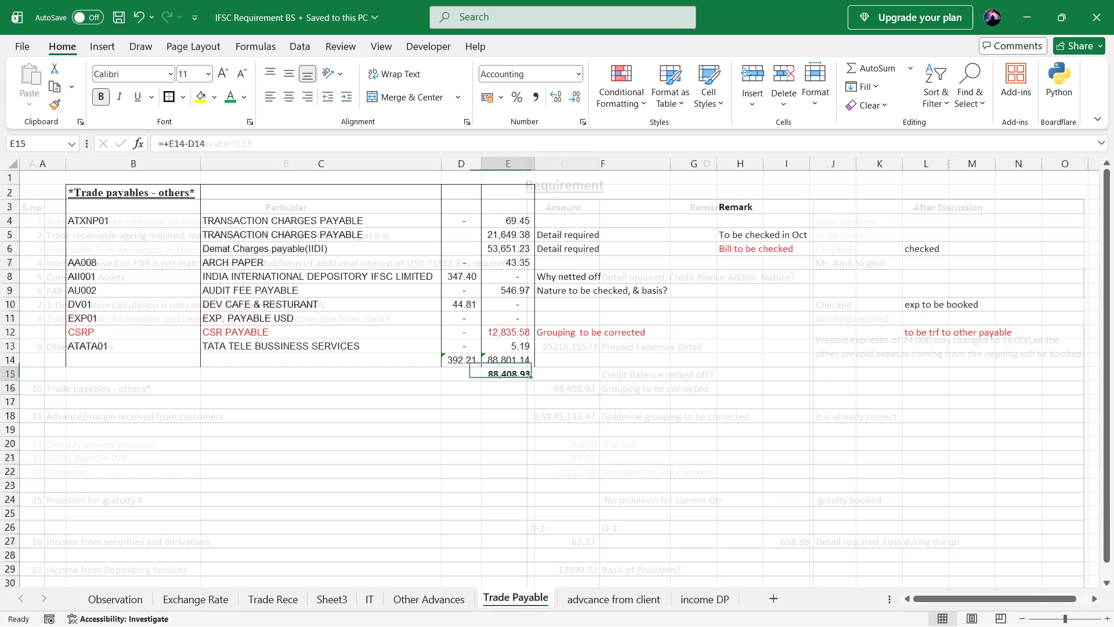
Review the Trade Payable sheet's charges, CSR payable entry and remarks, and return to the Observation sheet.
key(Up)
key(Up)
key(Up)
key(Up)
key(Up)
key(Up)
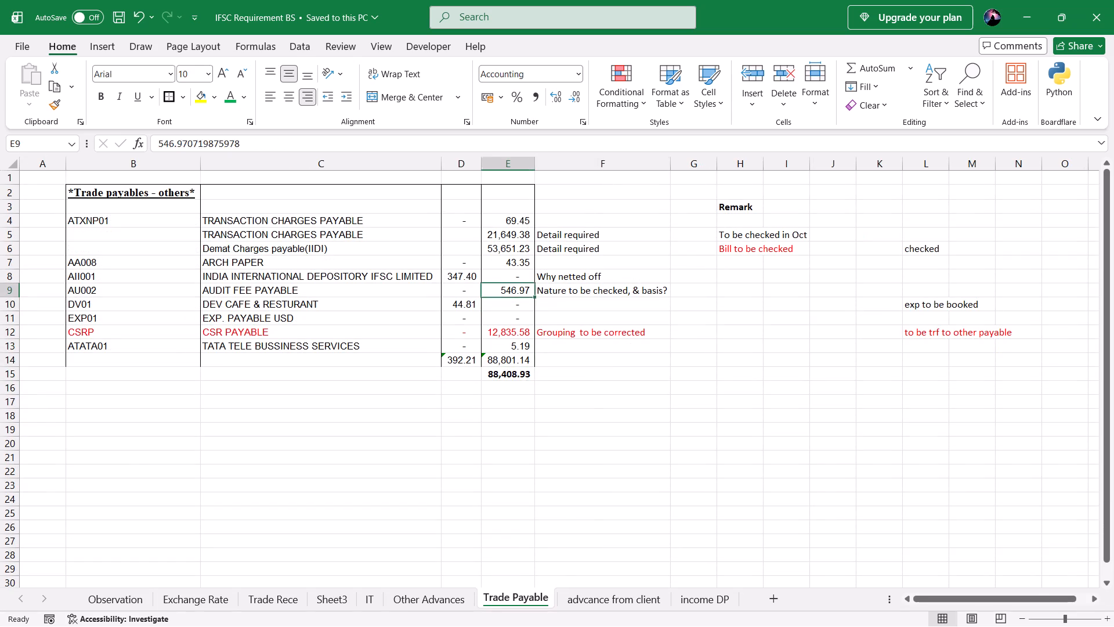
key(Right)
key(Up)
key(Left)
key(Left)
key(Up)
key(Up)
key(Up)
key(Right)
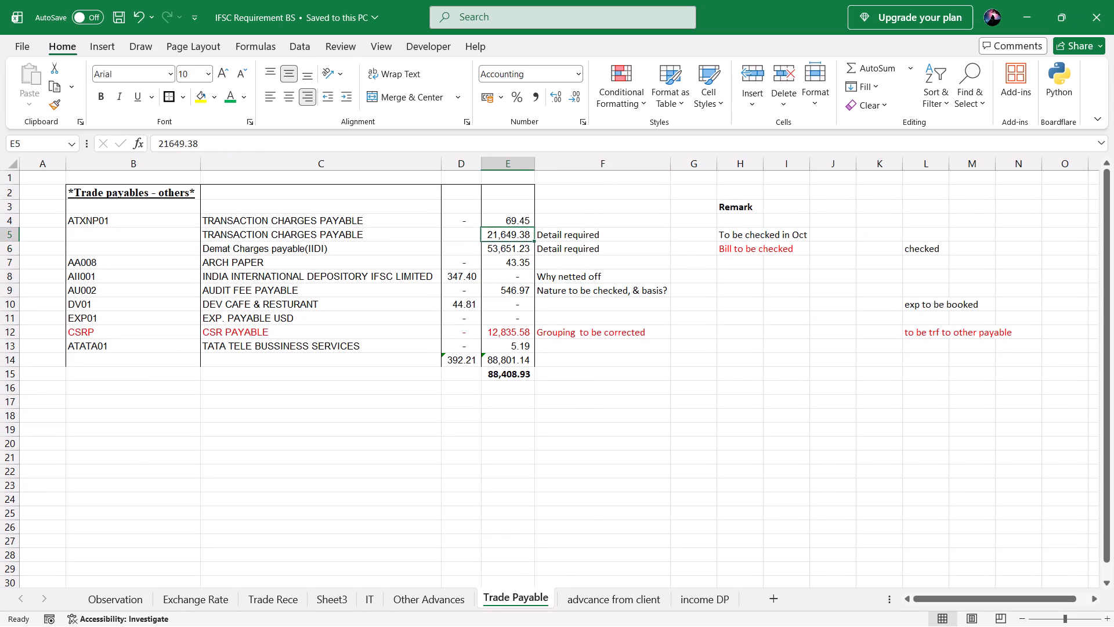
key(Right)
key(Right)
key(Right)
key(Down)
key(Left)
key(Left)
key(Left)
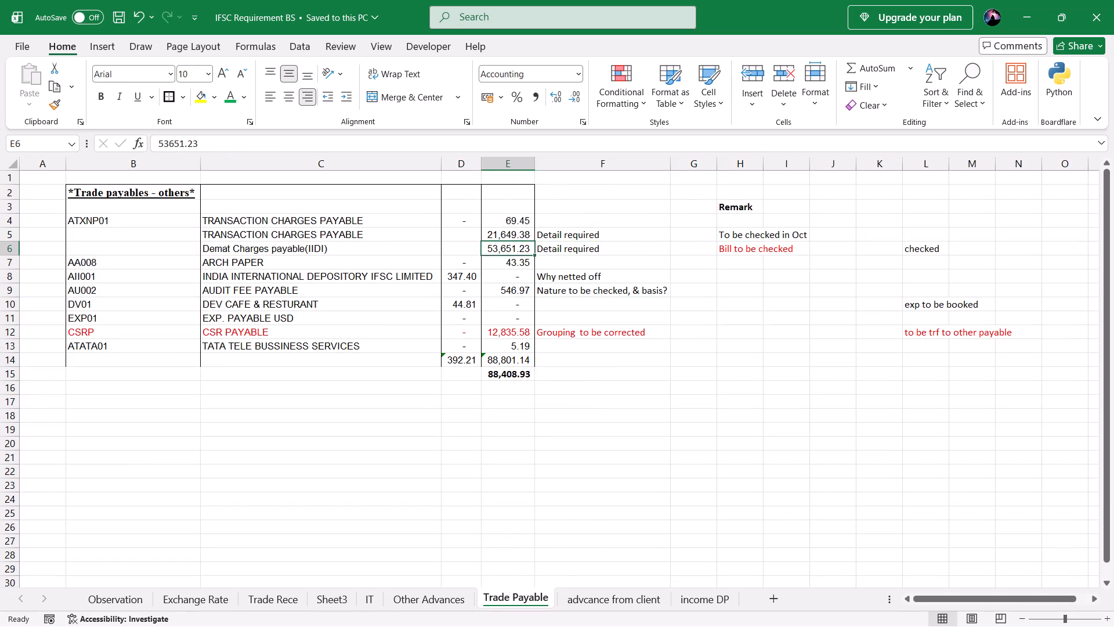
key(Left)
key(Left)
key(Left)
key(Down)
key(Down)
key(Down)
key(Down)
key(Down)
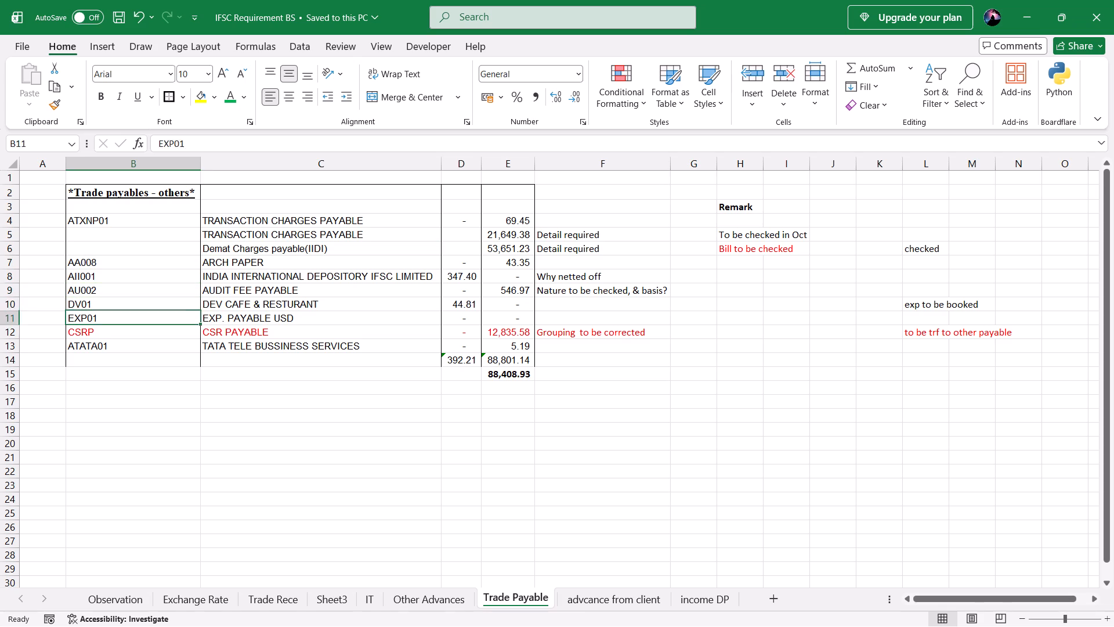
key(Down)
key(Right)
key(Right)
key(Right)
key(ctrl+Page_Up)
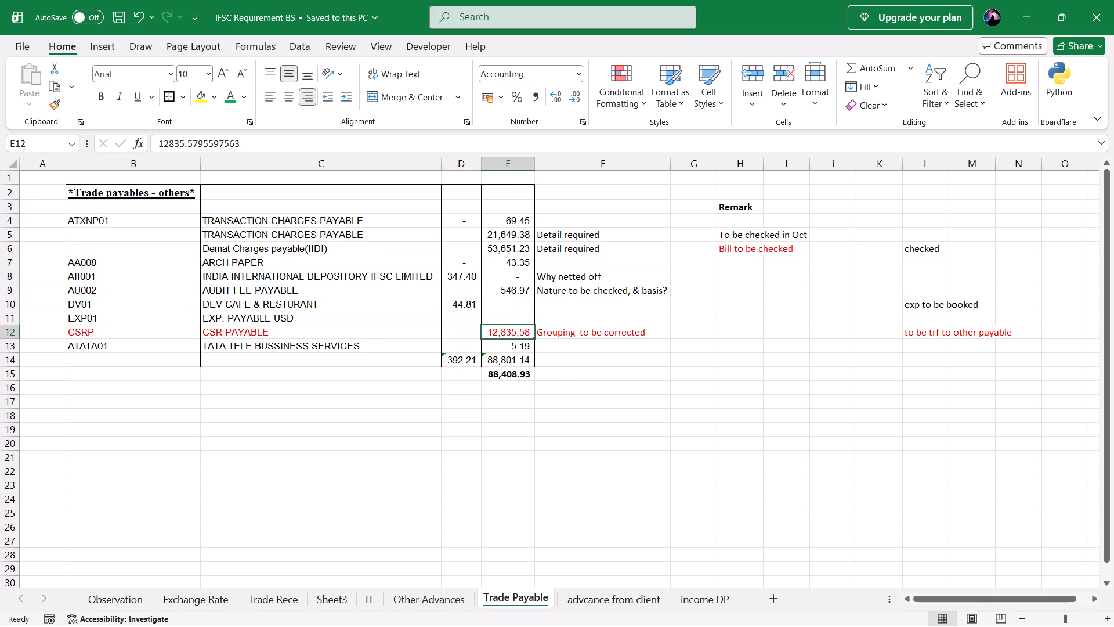
key(ctrl+Page_Up)
key(ctrl+Page_Up)
key(ctrl+Page_Up)
key(ctrl+Page_Up)
key(ctrl+Page_Up)
key(ctrl+Page_Up)
key(ctrl+Page_Up)
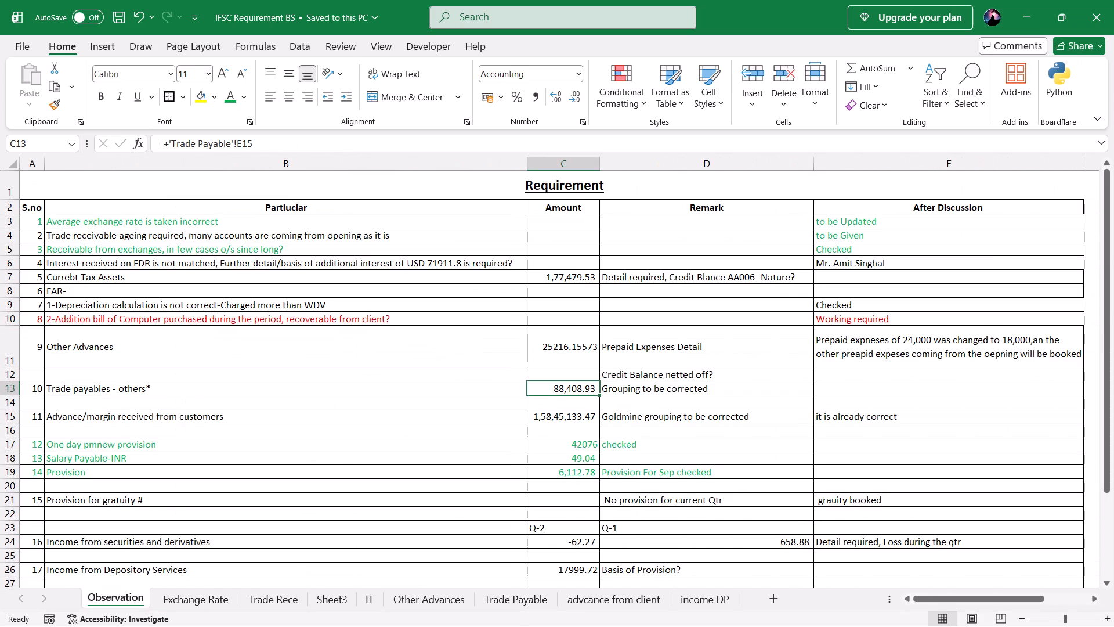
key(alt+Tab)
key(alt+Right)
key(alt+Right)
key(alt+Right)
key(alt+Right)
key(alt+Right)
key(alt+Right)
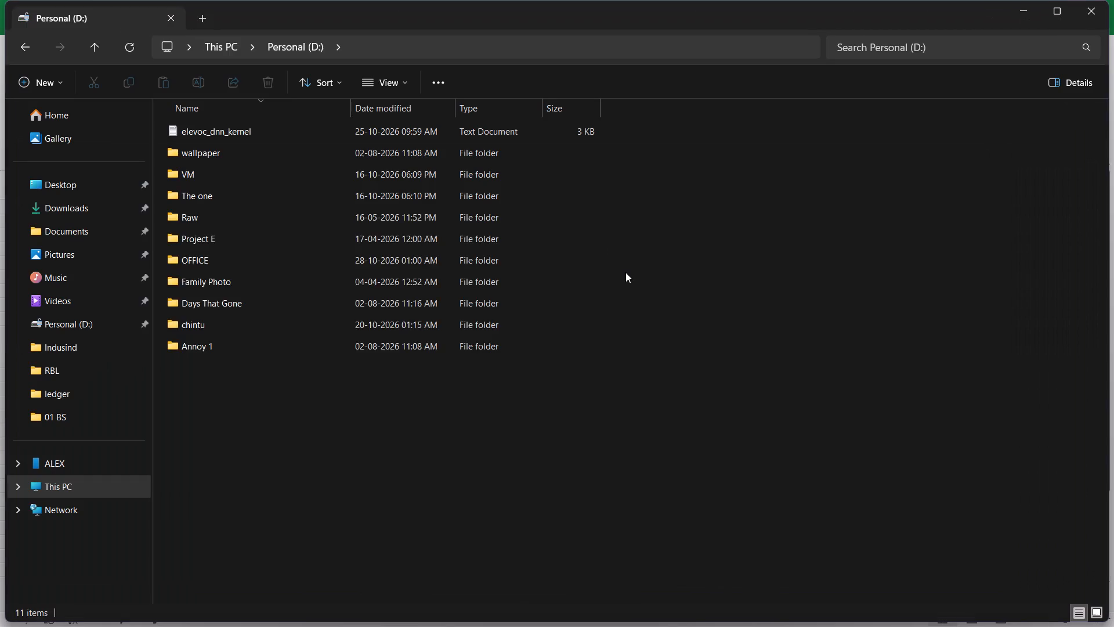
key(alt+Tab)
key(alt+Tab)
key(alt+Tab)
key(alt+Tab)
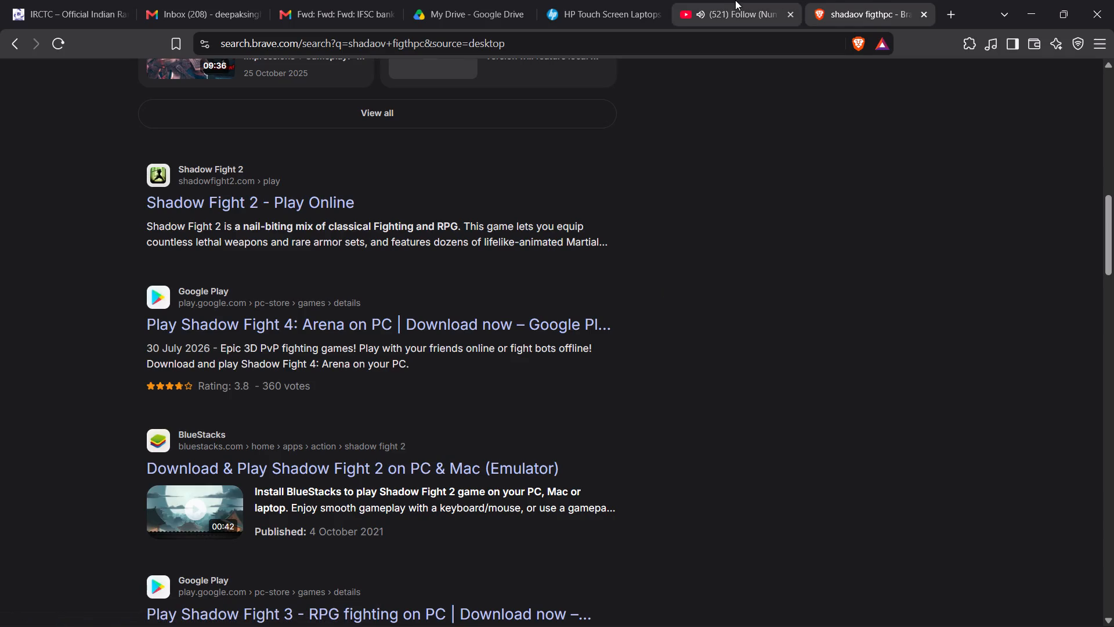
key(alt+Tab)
Enter the After Discussion remark "grouping will be changed" in cell E13 for the "Trade payables - others" row.
key(Right)
key(Right)
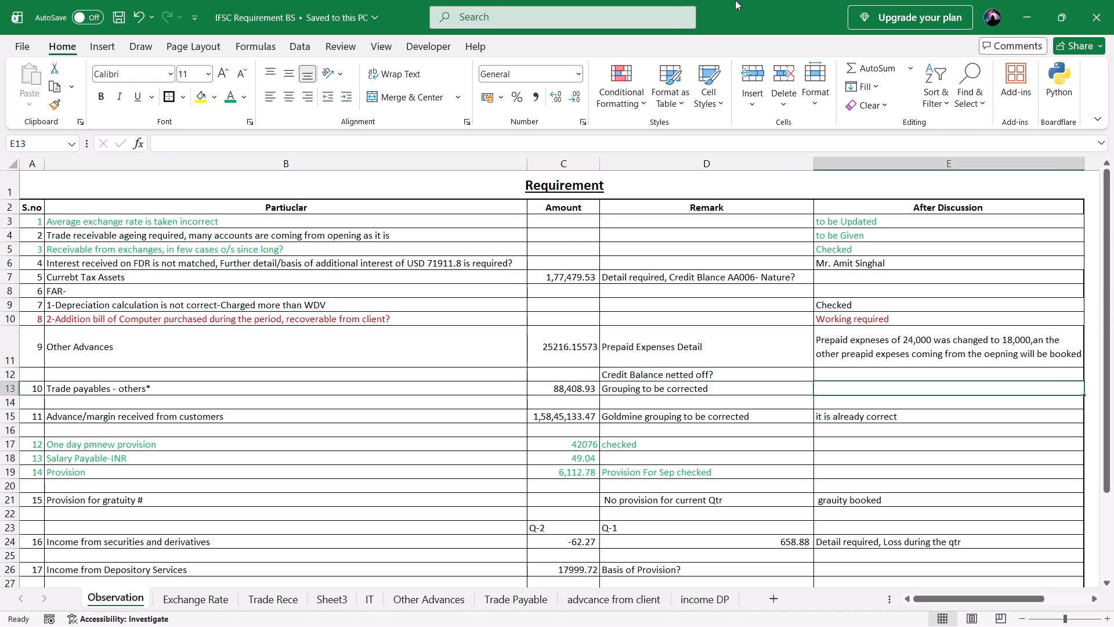
text(groip)
key(BackSpace)
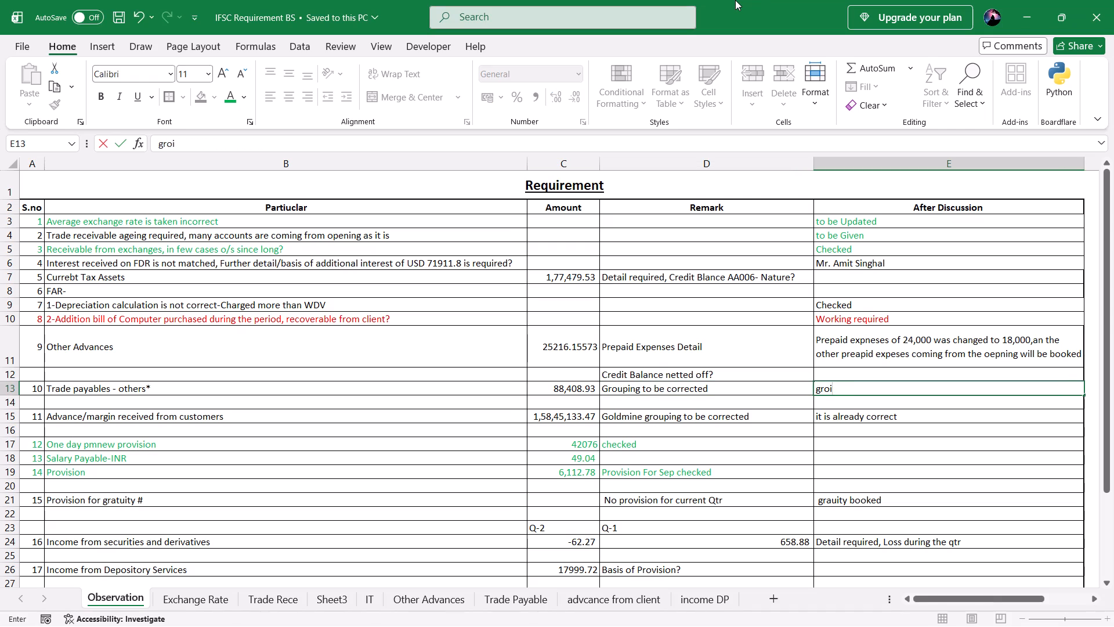
key(BackSpace)
text(uping will be changes)
key(BackSpace)
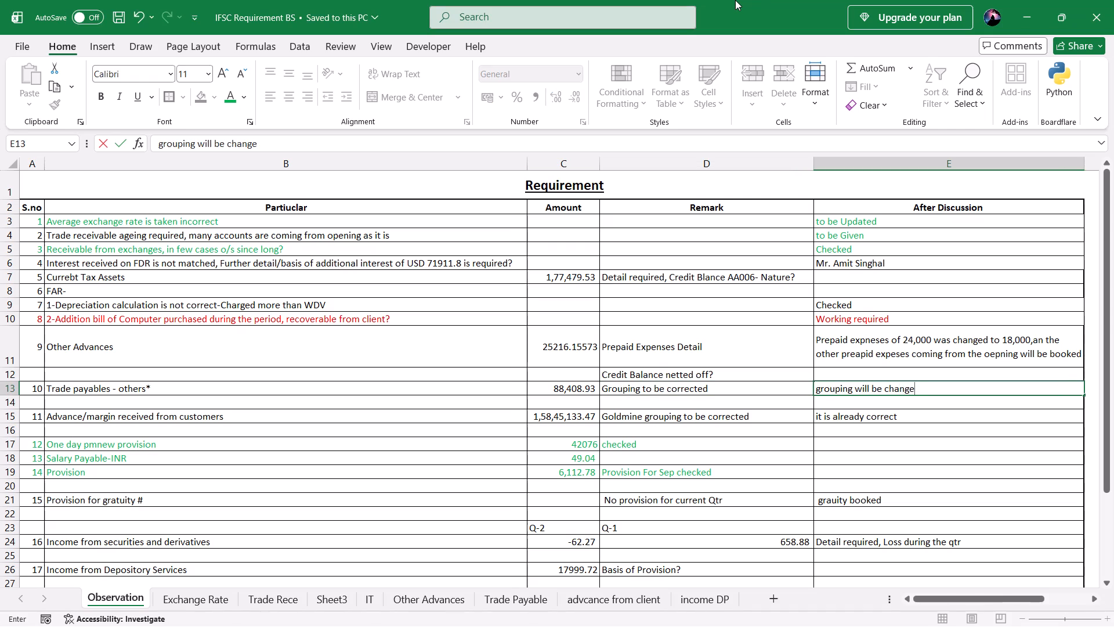
text(d)
key(space)
key(Return)
key(Up)
key(shift+space)
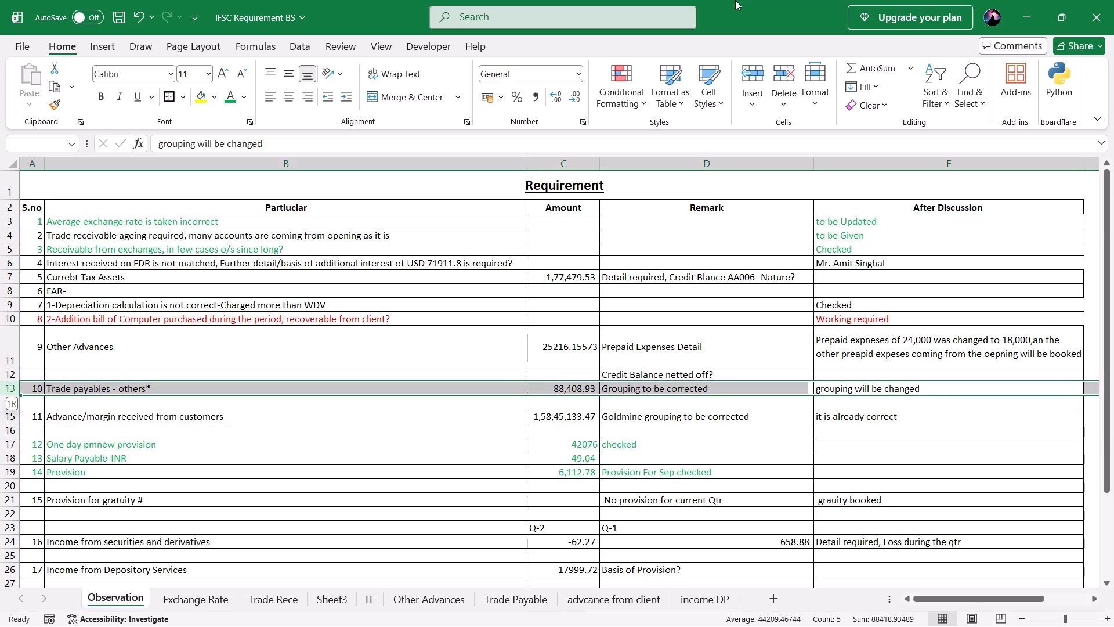
key(Escape)
Highlight the whole computer addition bill row 10 with yellow fill and save the workbook.
click(912, 323)
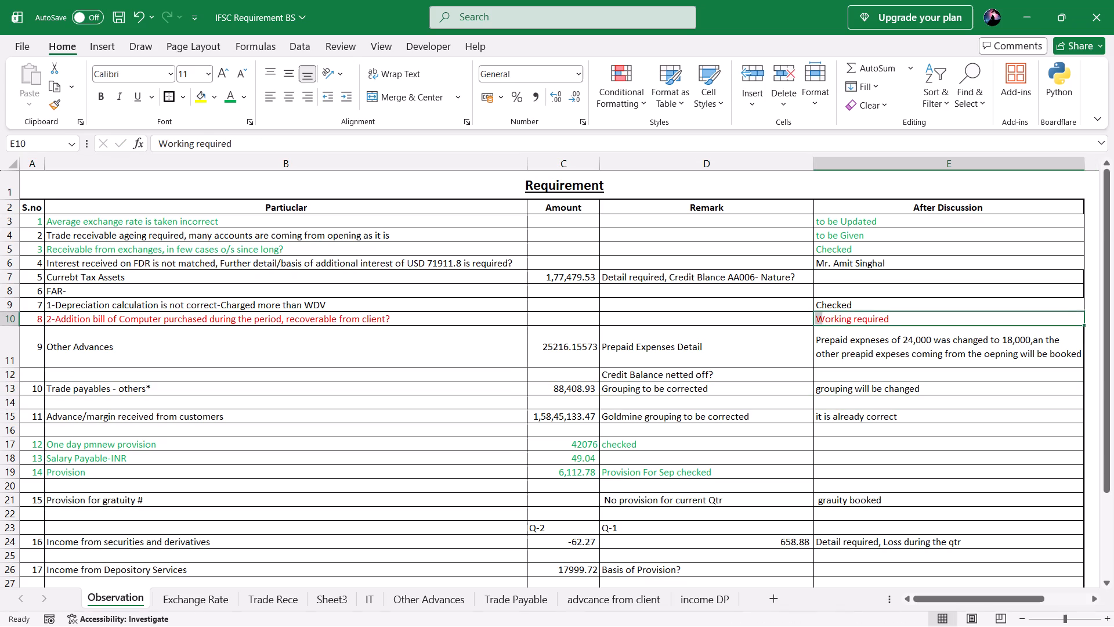
key(shift+space)
click(200, 92)
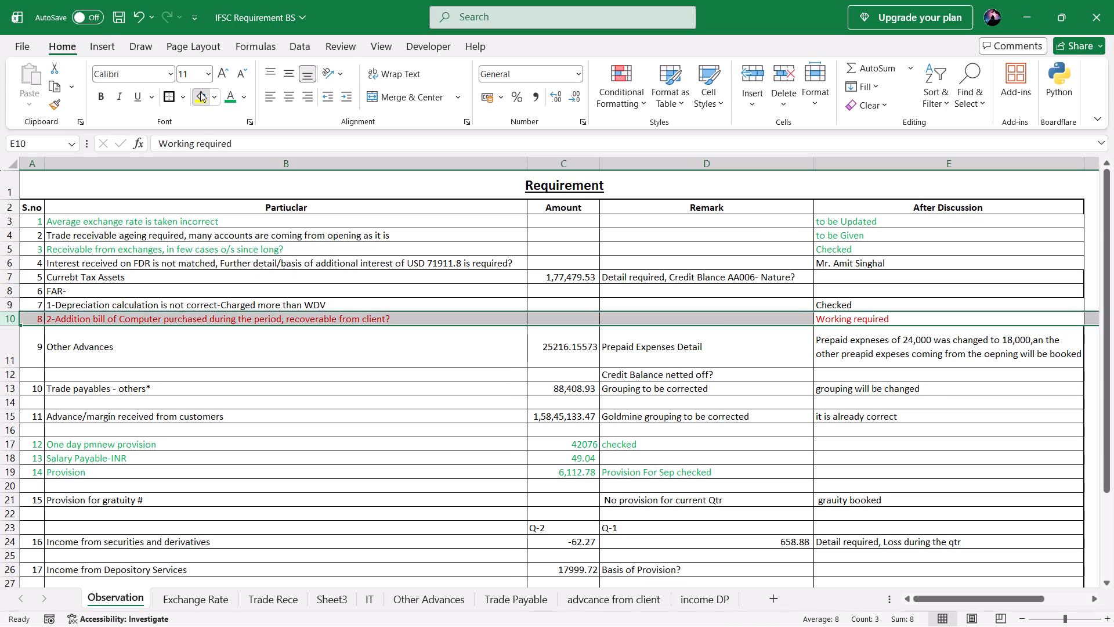
click(308, 408)
key(ctrl+s)
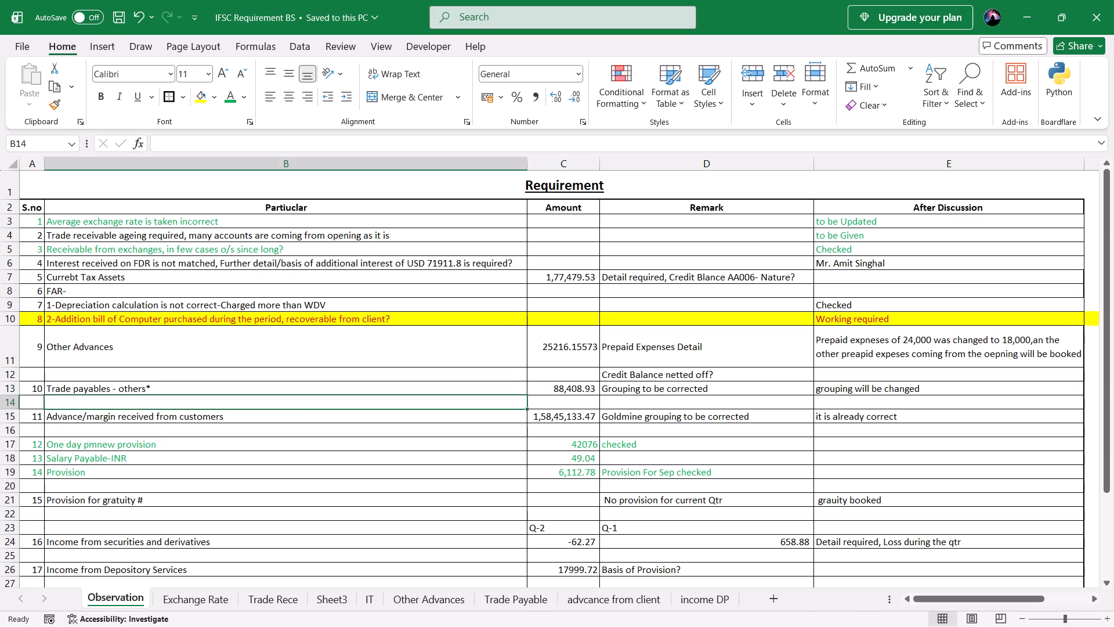
Look over the Observation rows between Salary Payable-INR and Other Advances, including the After Discussion entries.
key(Down)
key(Down)
key(Down)
key(Down)
key(Right)
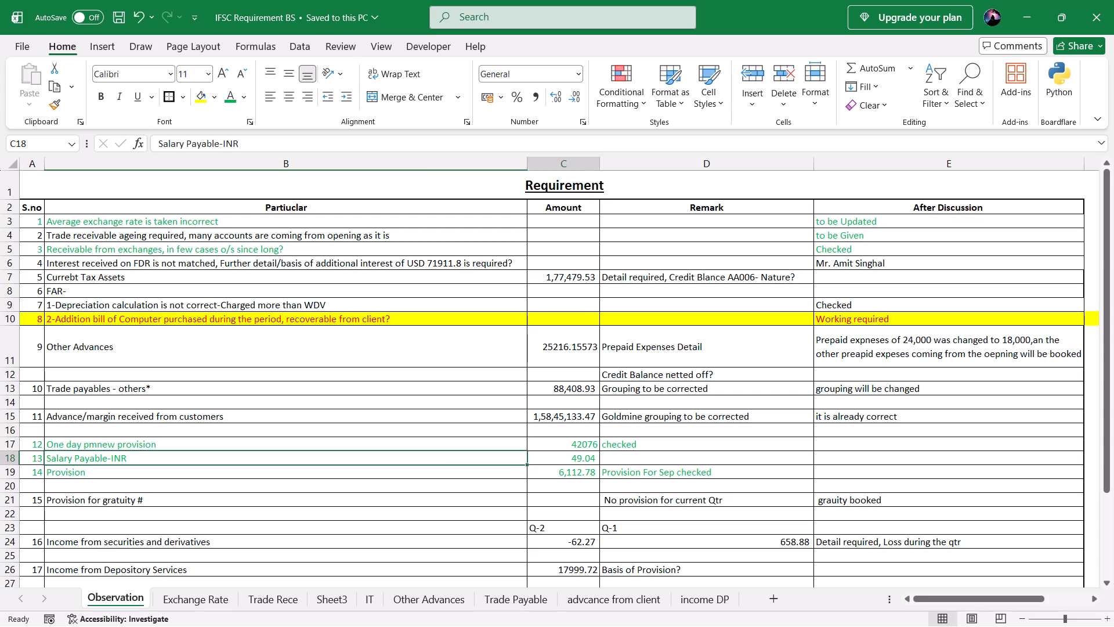
key(Right)
key(Up)
key(Up)
key(Right)
key(Up)
key(Up)
key(Up)
key(Up)
key(Up)
key(Down)
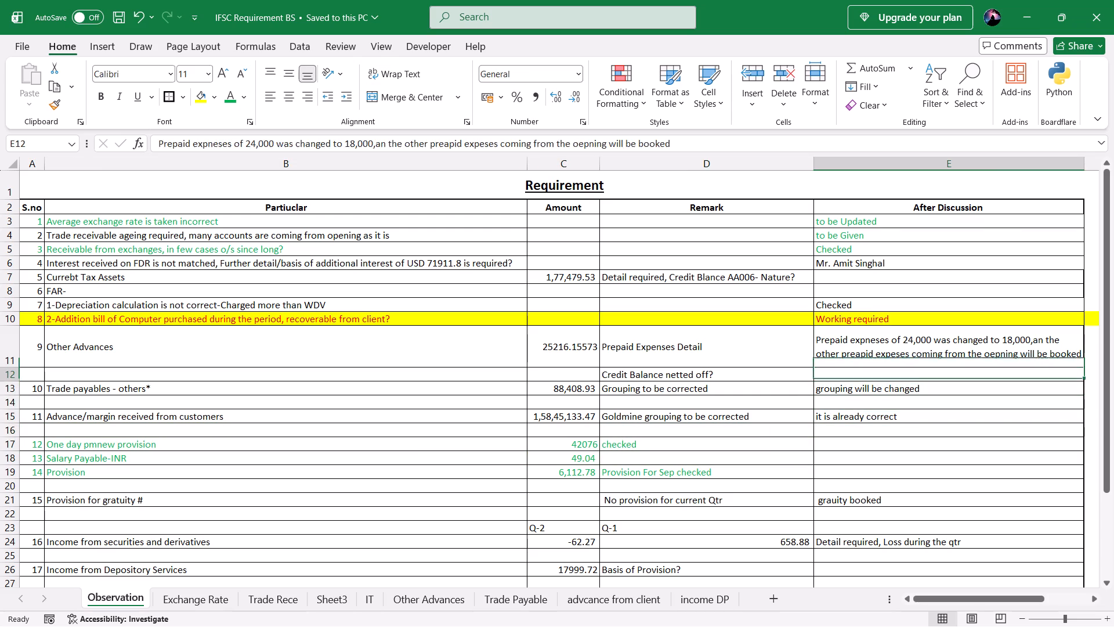
Replace the After Discussion remark in E15 for "Advance/margin received from customers" with "No Correctionn needed as the".
key(Down)
key(Down)
key(Down)
key(Up)
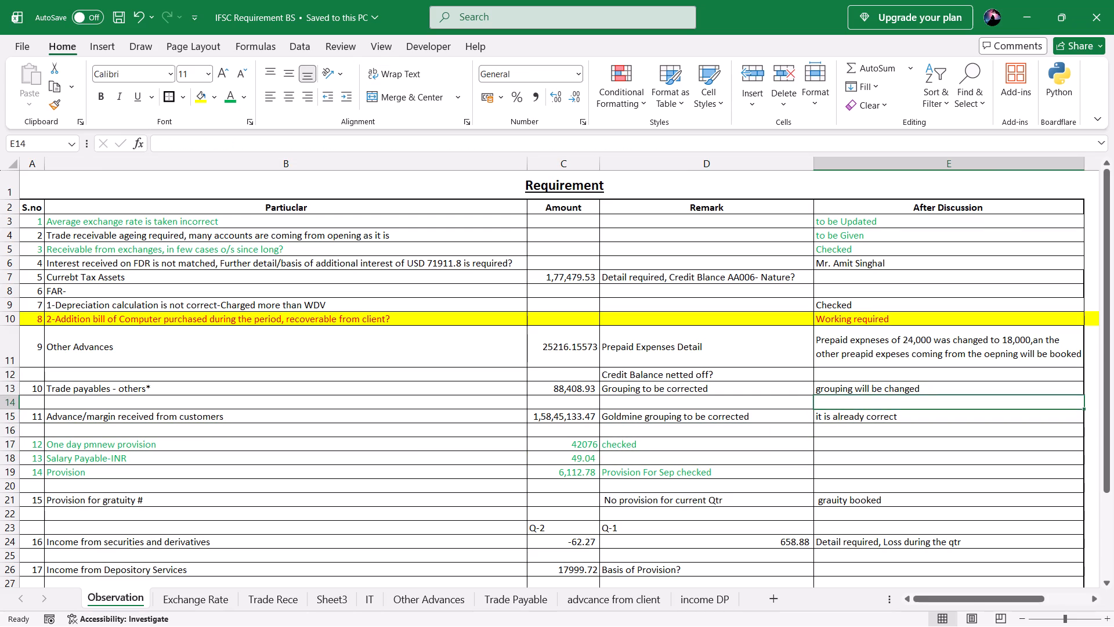
key(Down)
key(Left)
key(Left)
key(Left)
key(Right)
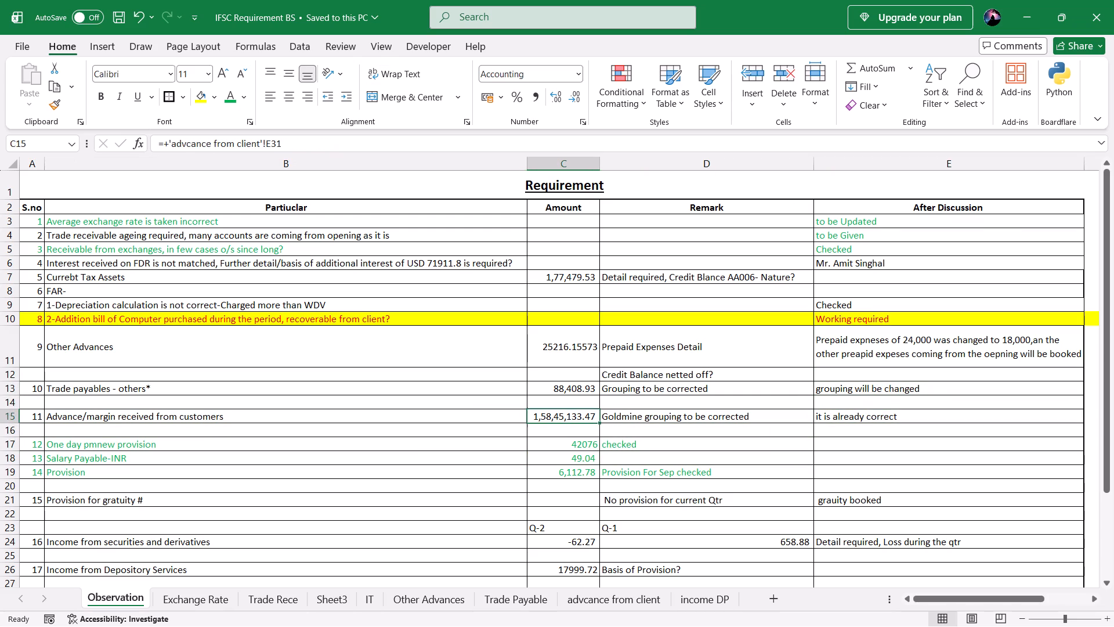
key(Right)
key(Right)
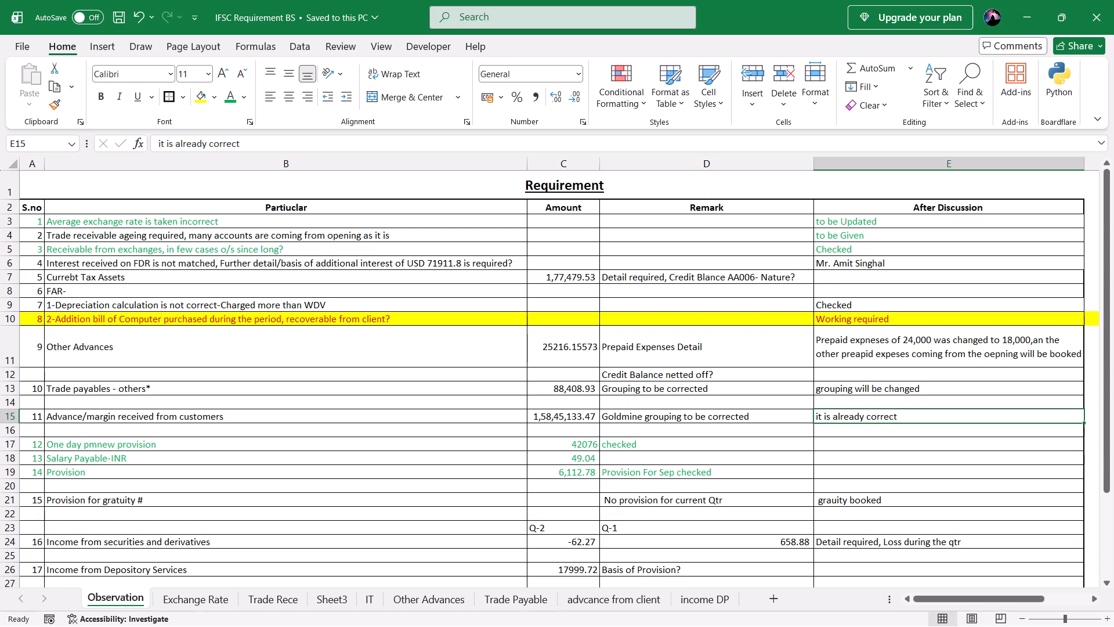
key(shift+space)
click(829, 469)
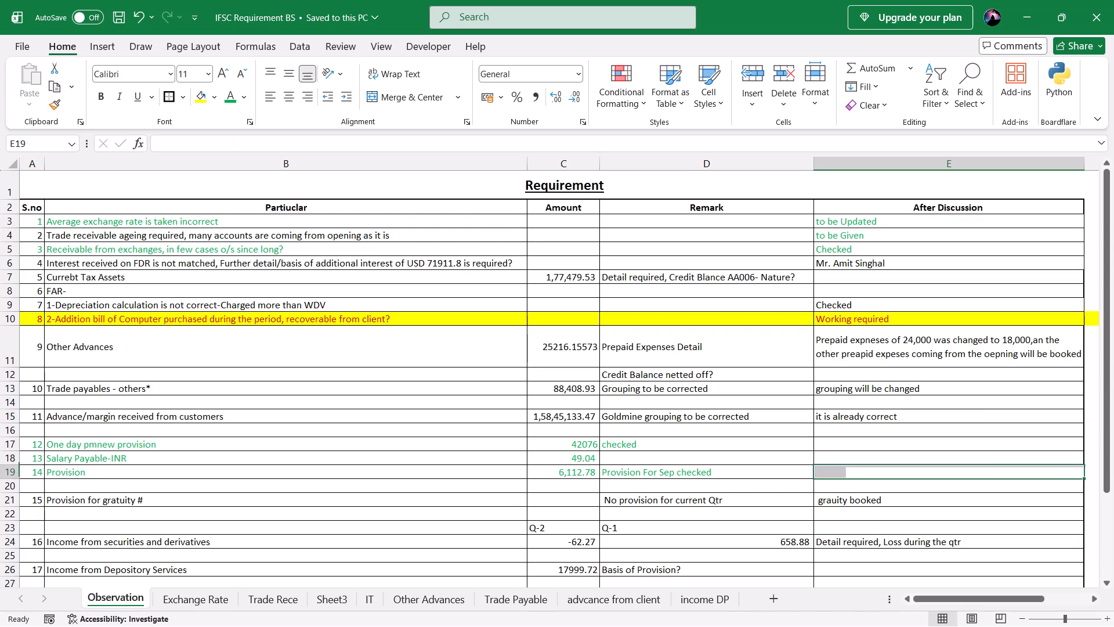
key(Up)
key(Up)
key(Up)
key(Up)
key(Up)
key(Down)
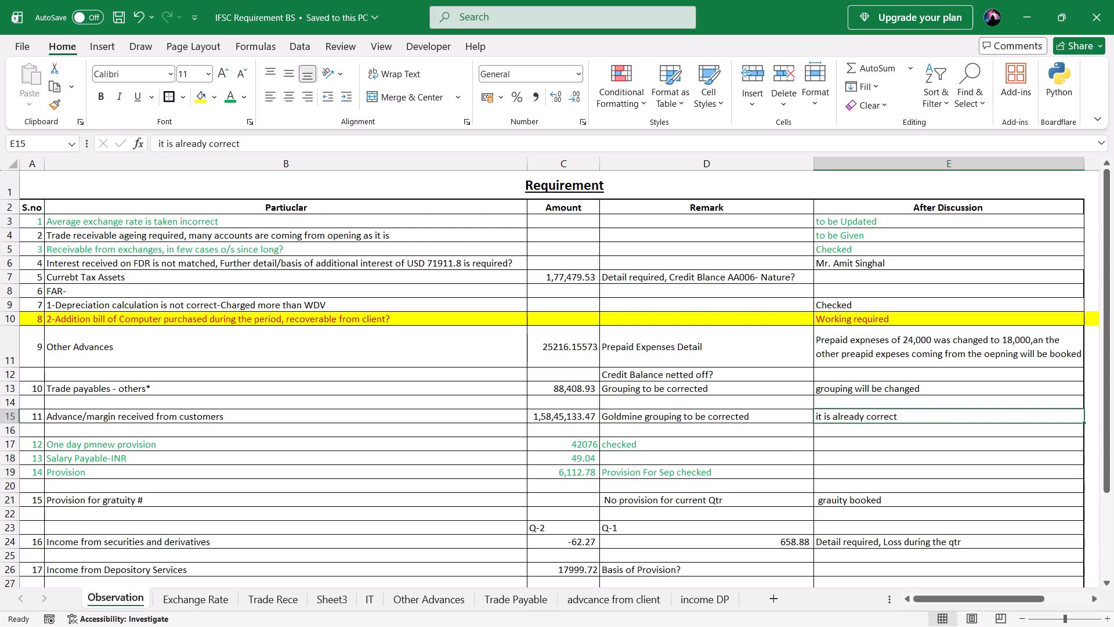
text(No Correctionn needed)
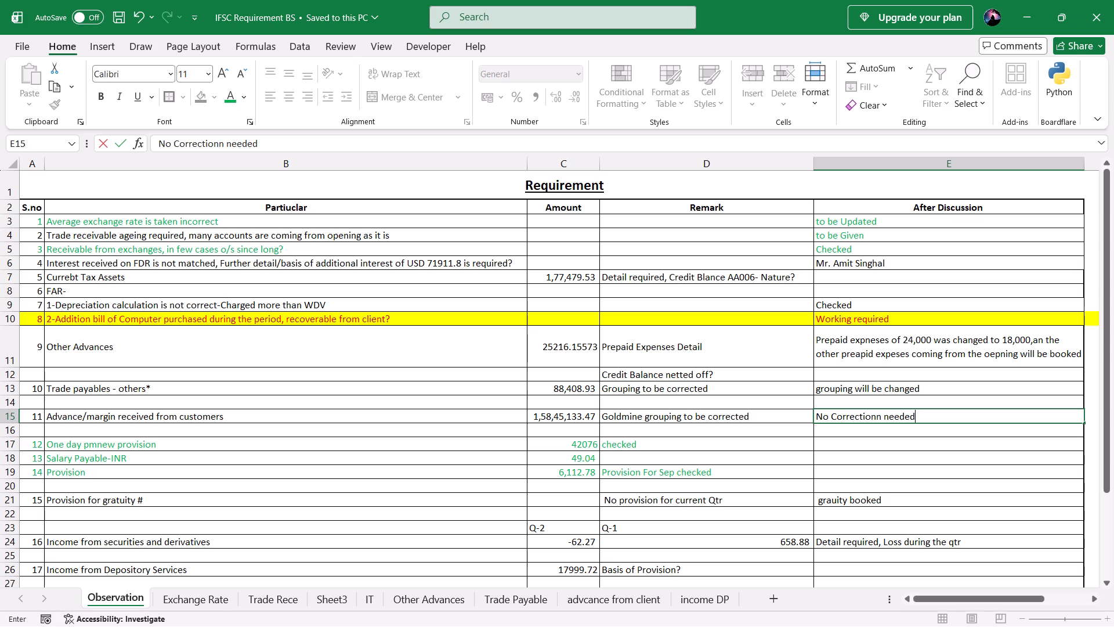
key(space)
text(as the)
key(space)
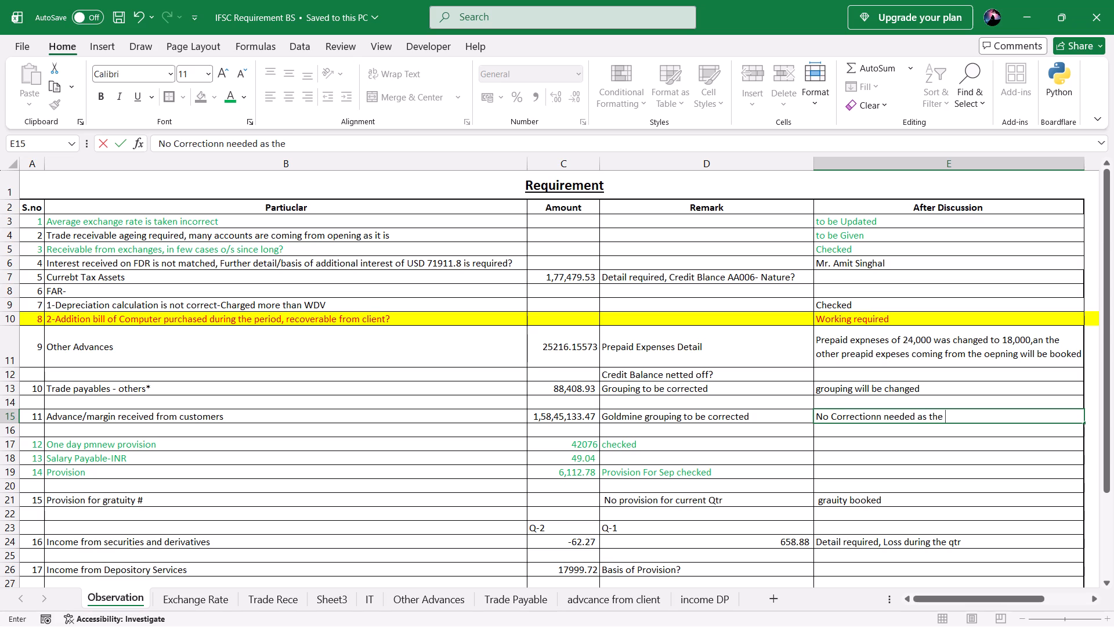
key(alt+Tab)
key(alt+Left)
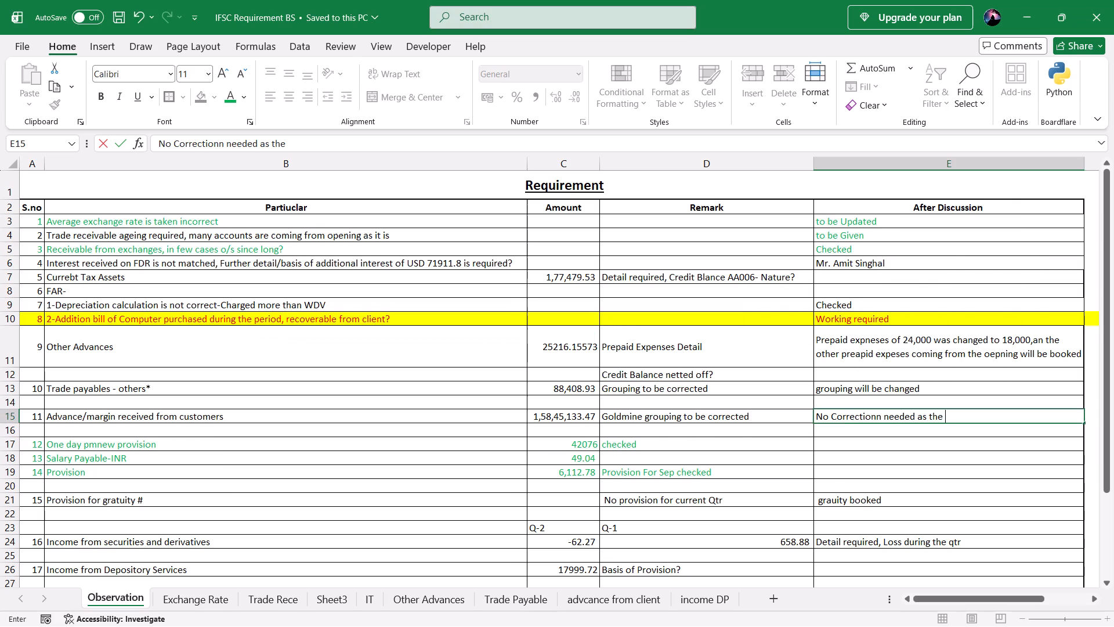
Review the advcance from client sheet's customer advance entries, the filtered Goldmine IFSC accounts and their remarks.
key(ctrl+Page_Down)
key(ctrl+Page_Down)
key(ctrl+Page_Down)
key(ctrl+Page_Down)
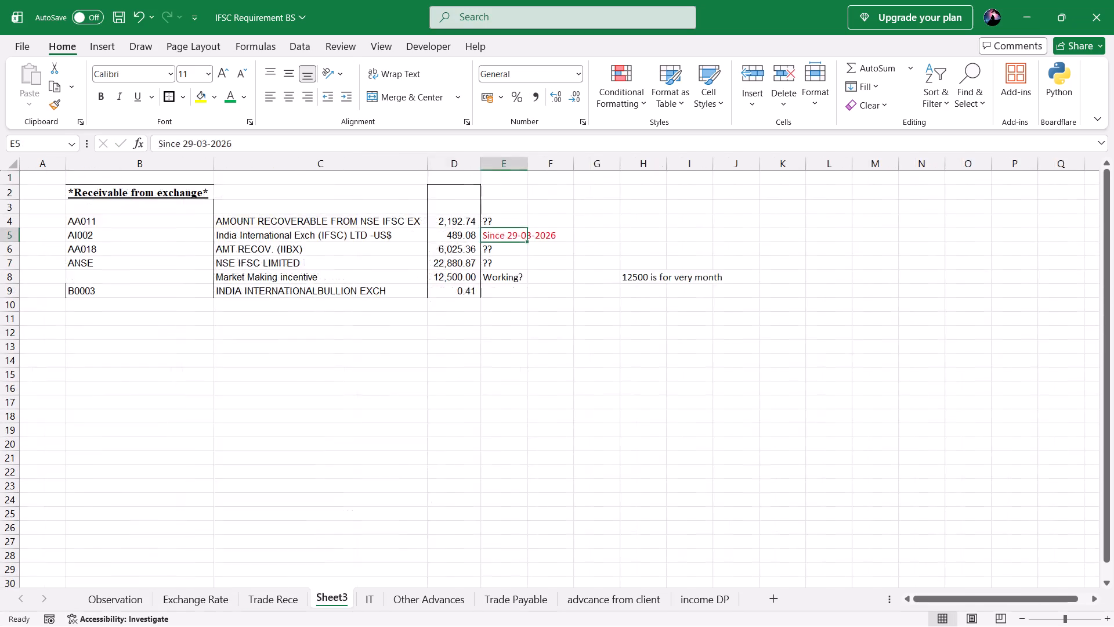
key(ctrl+Page_Down)
key(ctrl+Page_Down)
key(ctrl+Page_Down)
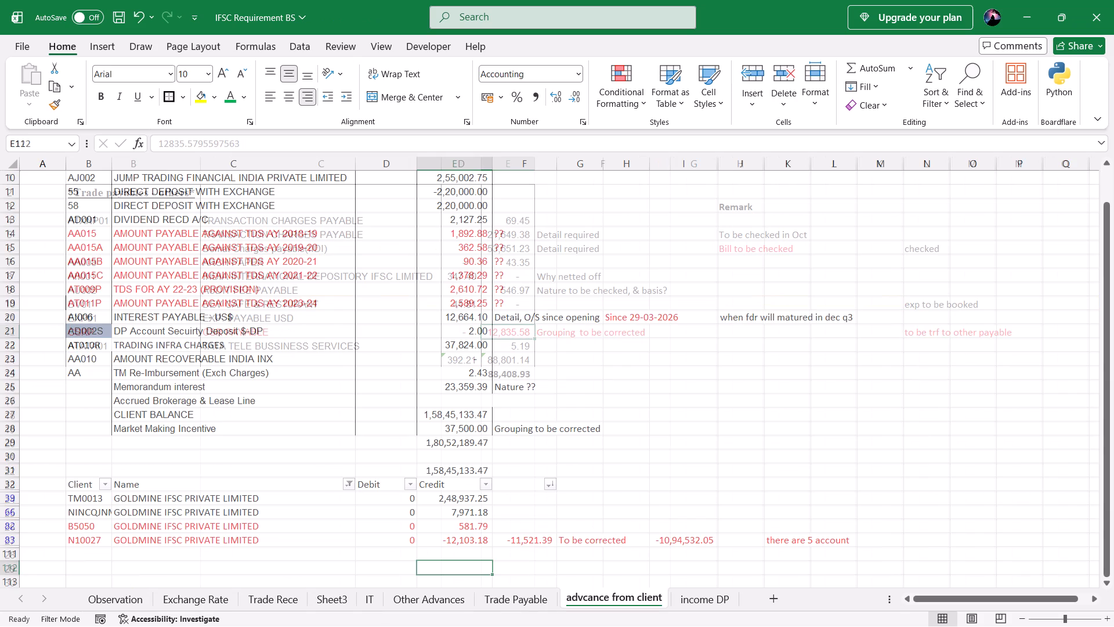
key(Up)
key(Up)
key(Up)
key(Up)
key(Up)
key(Up)
key(Up)
key(Up)
key(Up)
key(Up)
key(Up)
key(Up)
key(Up)
key(Up)
key(Up)
key(Up)
key(Up)
key(Up)
key(Up)
key(Up)
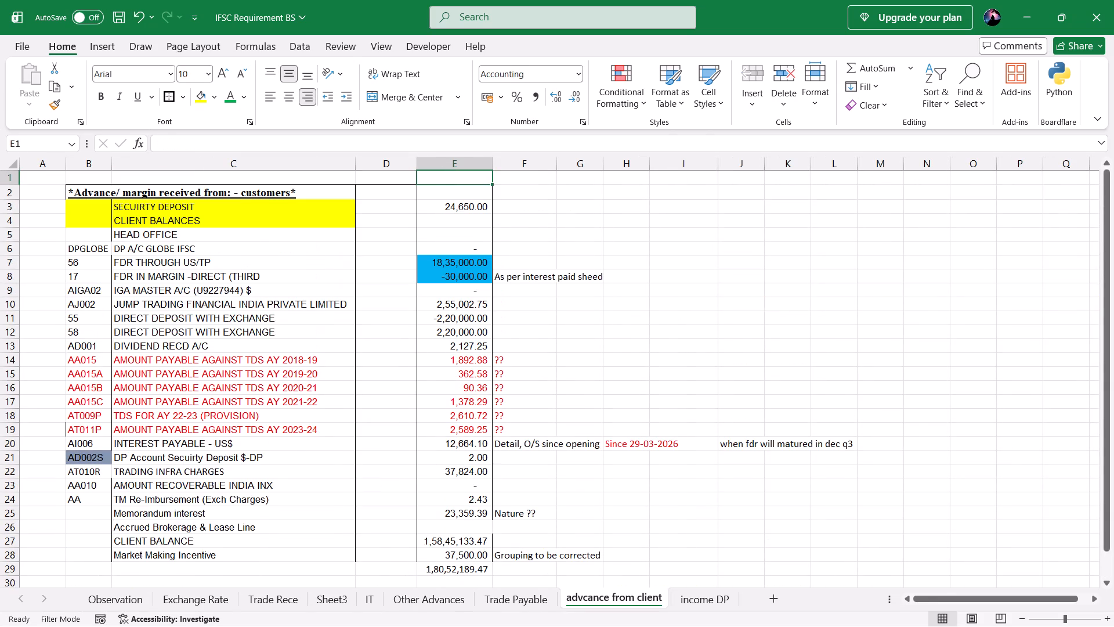
key(Down)
key(Down)
key(Down)
key(Down)
key(Down)
key(Down)
key(Down)
key(Down)
key(Down)
key(Down)
key(Down)
key(Down)
key(Down)
key(Down)
key(Down)
key(Down)
key(Down)
key(Down)
key(Down)
key(Down)
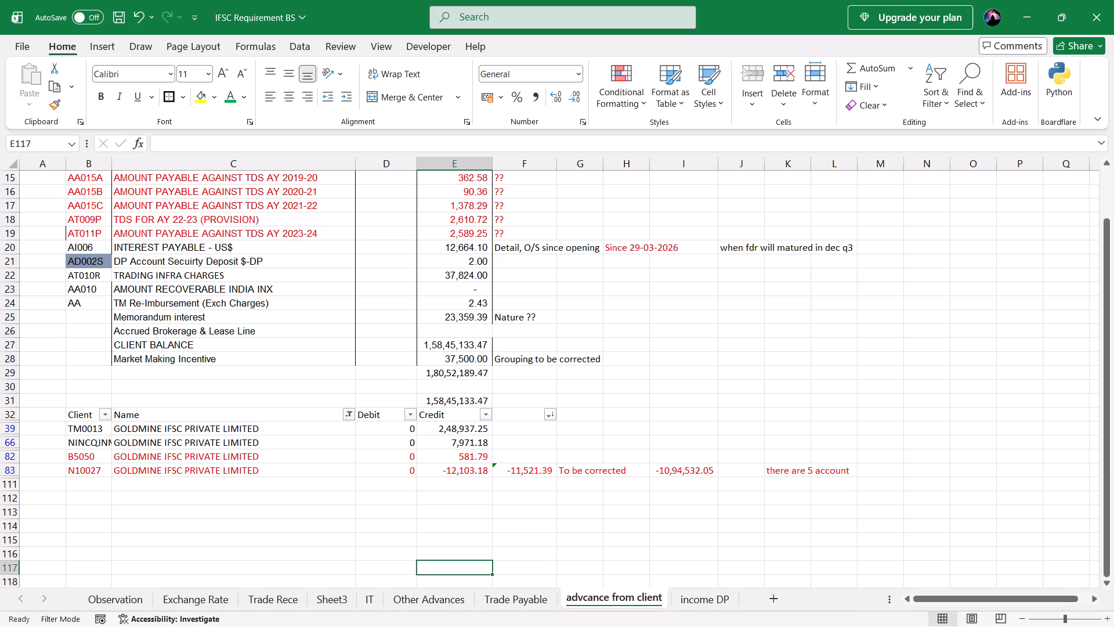
key(Right)
key(Right)
key(Right)
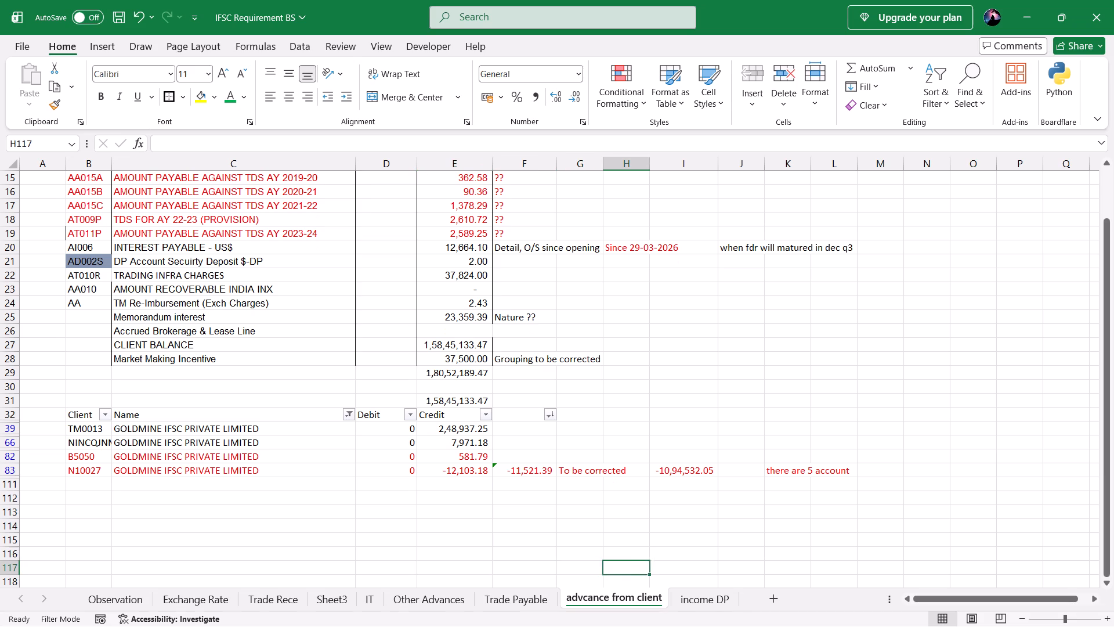
key(Up)
key(Up)
key(Up)
key(Right)
key(Right)
key(Right)
key(Right)
key(Right)
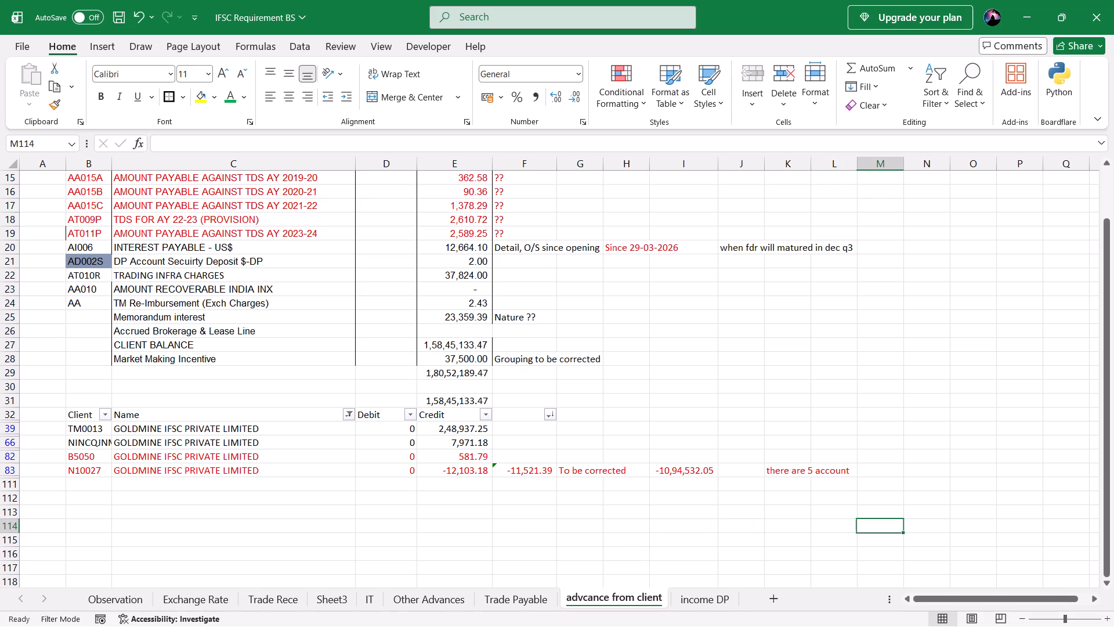
key(Up)
key(Left)
key(Left)
key(Up)
key(Up)
key(Up)
key(Delete)
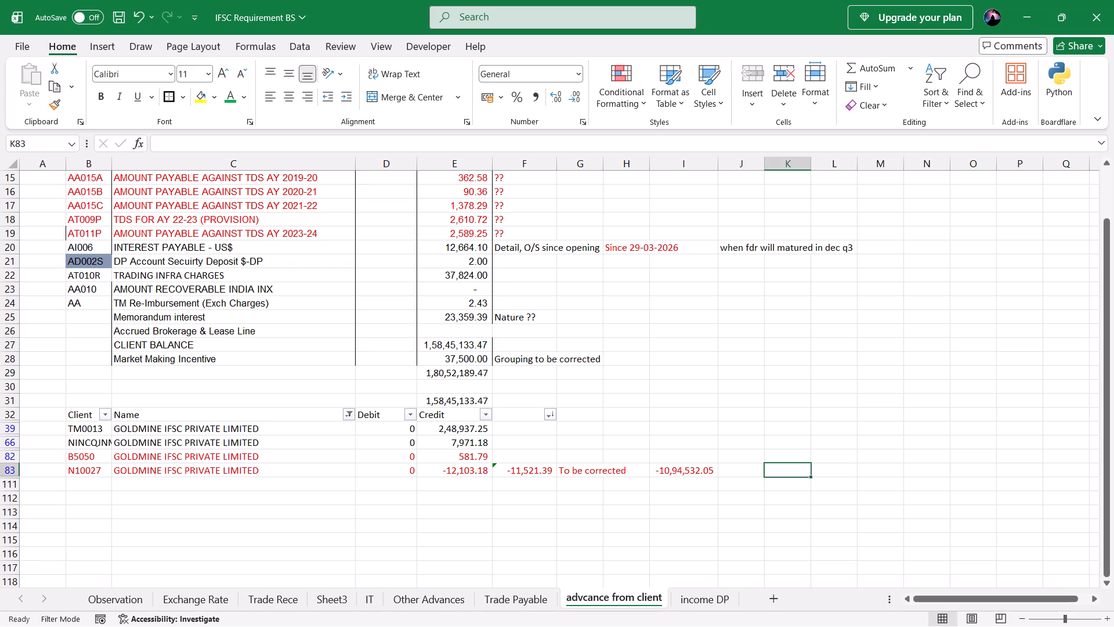
Clear the filter on the client balance list so all clients are listed.
key(alt+a)
key(c)
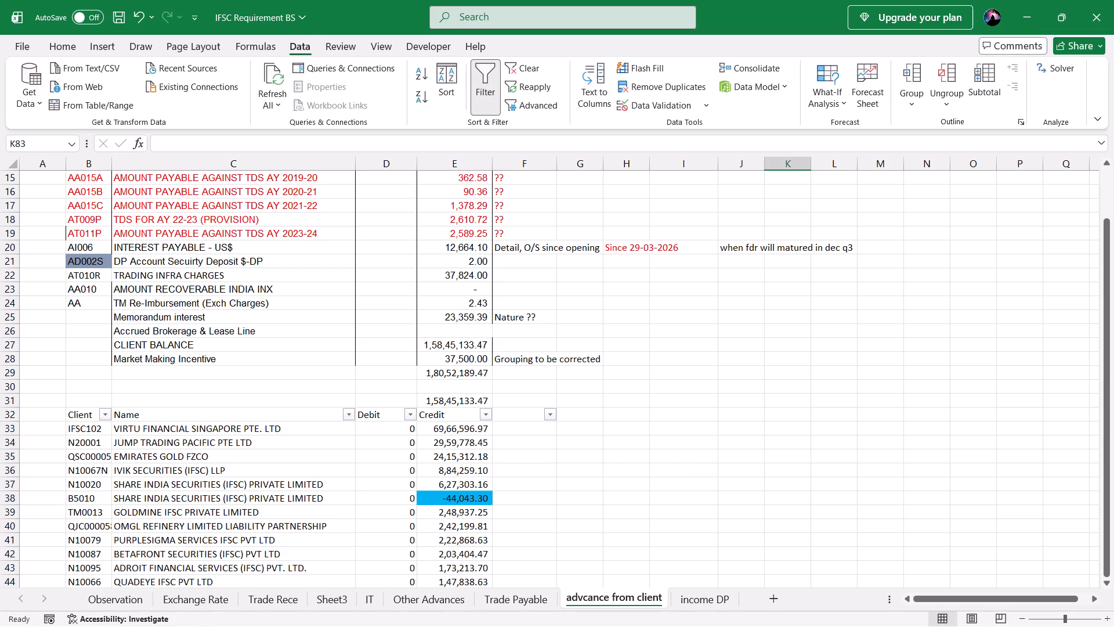
key(Left)
key(Left)
key(Left)
key(Left)
key(Left)
key(Left)
key(Left)
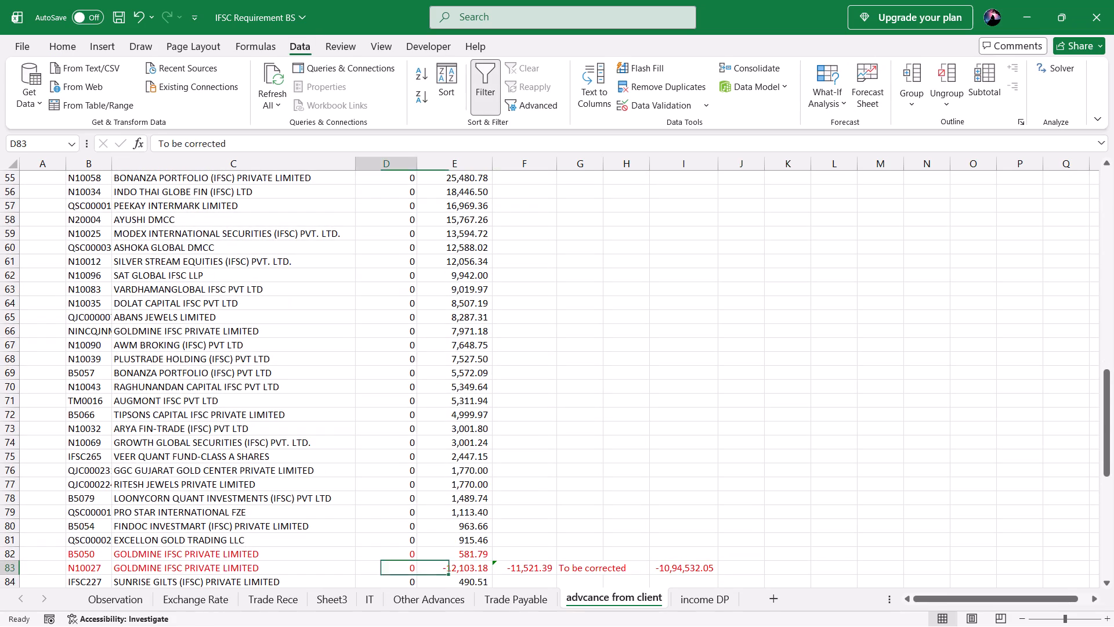
key(Up)
key(Up)
key(Up)
key(Up)
key(Up)
key(Up)
key(Up)
key(Up)
key(Up)
key(Up)
key(Up)
key(Up)
key(Up)
key(Up)
key(Up)
key(Up)
key(Up)
key(Up)
key(Up)
key(Up)
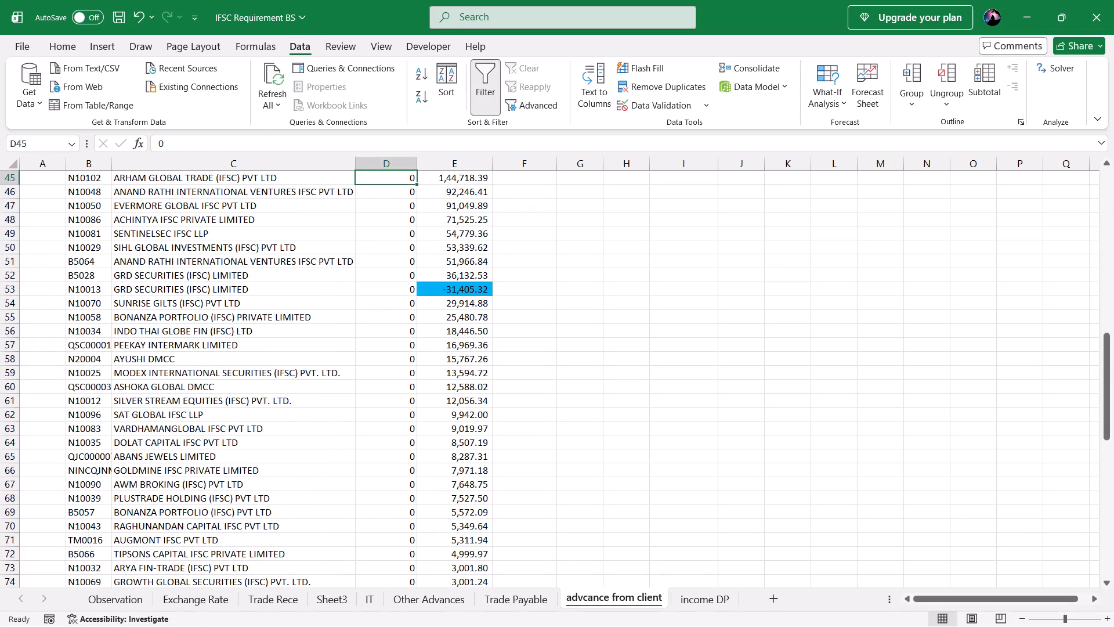
Examine the two GRD Securities (IFSC) Limited accounts in rows 52 and 53, checking their combined credit balance.
key(Down)
key(Down)
key(Down)
key(Down)
key(Down)
key(Down)
key(Left)
key(Down)
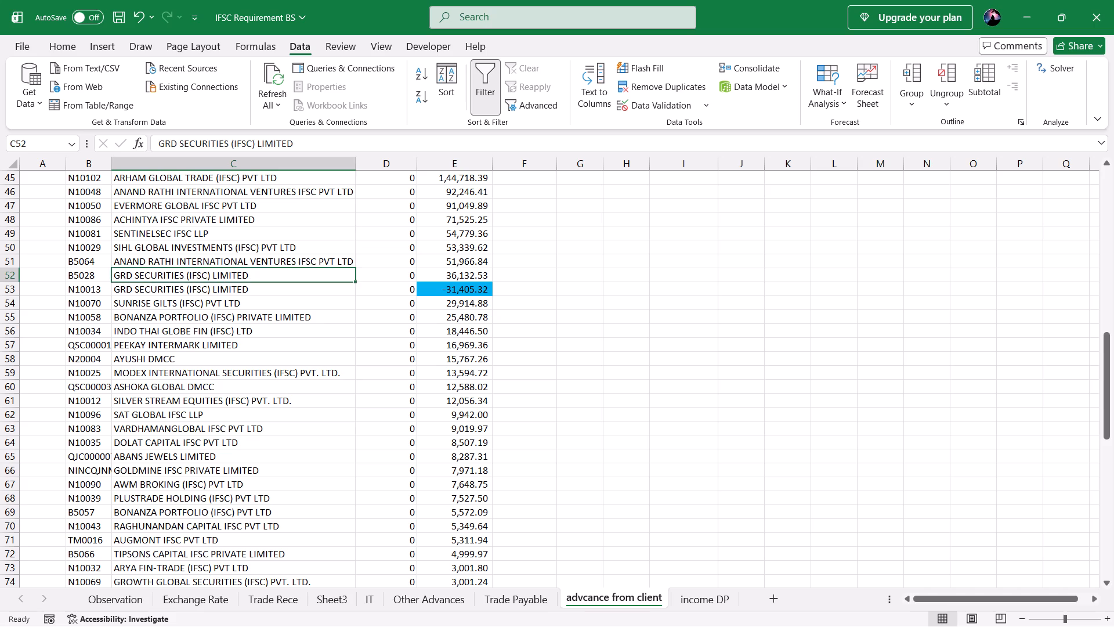
key(Right)
key(Right)
key(shift+Down)
key(Up)
key(Up)
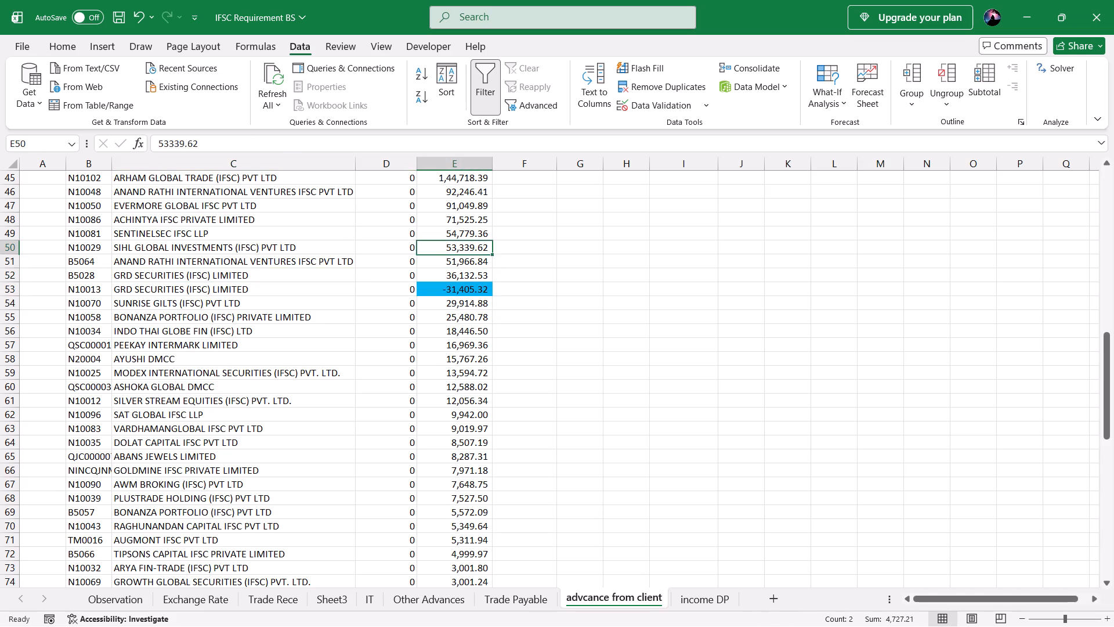
key(Down)
key(Left)
key(Left)
key(Down)
key(Down)
key(Down)
key(Down)
key(Up)
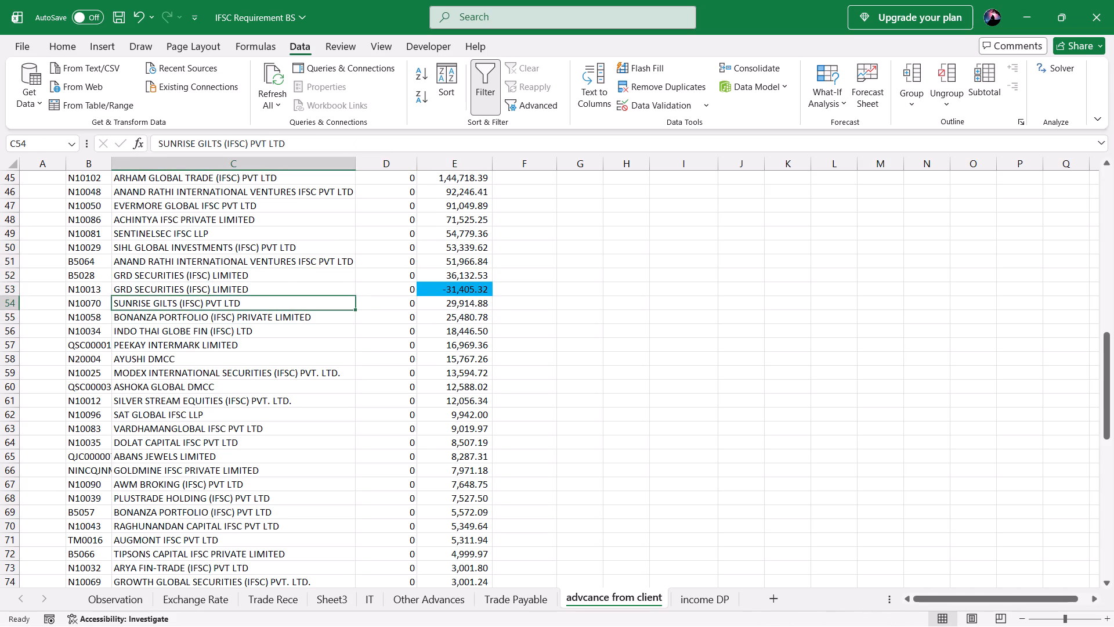
Look through the client balances from Sunrise Gilts in row 54 up to the DP Account deposit row, then back to the list's header.
key(Up)
key(Up)
key(Up)
key(Up)
key(Up)
key(Up)
key(Up)
key(Up)
key(Up)
key(Up)
key(Up)
key(Up)
key(Up)
key(Up)
key(Up)
key(Up)
key(Up)
key(Up)
key(Up)
key(Up)
key(Up)
key(Up)
key(Up)
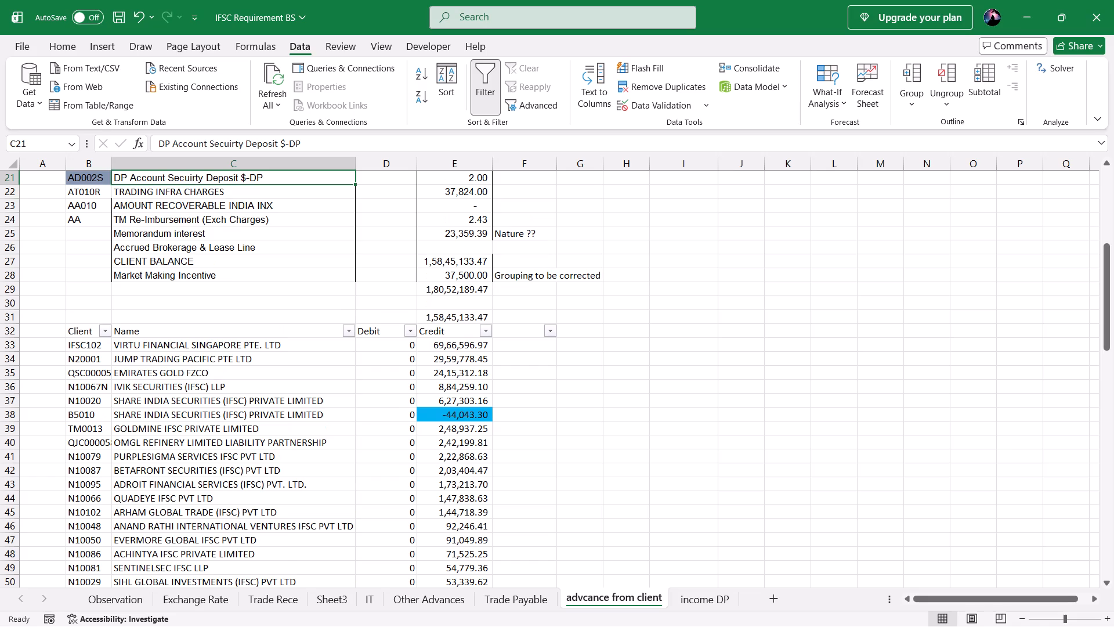
key(Down)
key(Down)
key(Down)
key(Down)
key(Down)
key(Down)
key(Down)
key(Down)
key(Down)
key(Down)
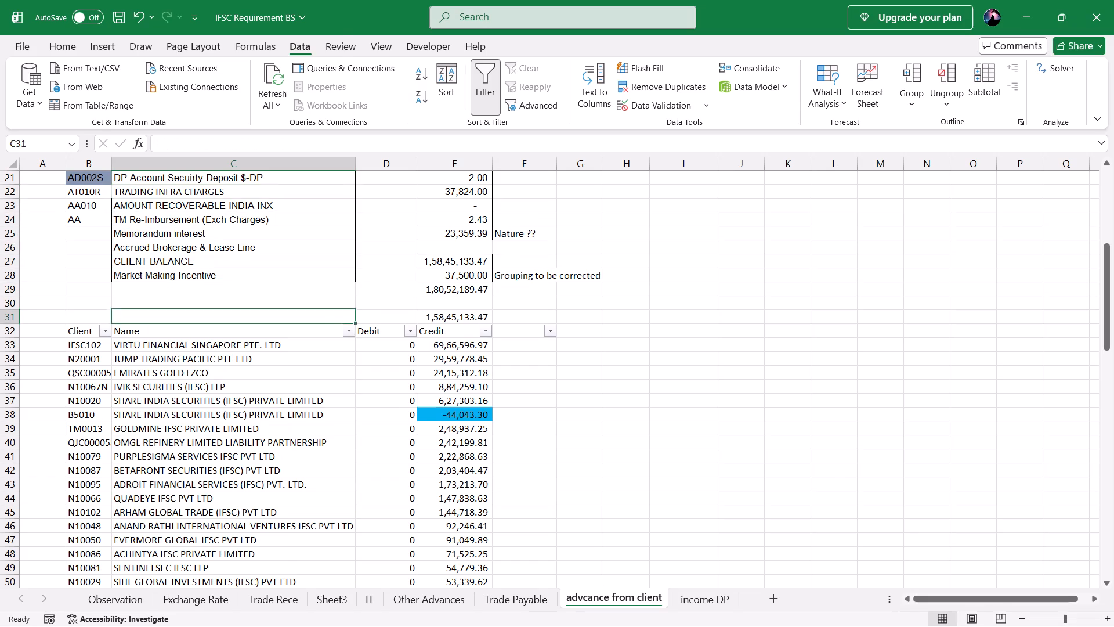
Open the Name column's filter on the client balance list and look through its options.
key(Down)
key(alt+Down)
key(Down)
key(Down)
key(Down)
key(Down)
key(Down)
key(Down)
key(Down)
key(Down)
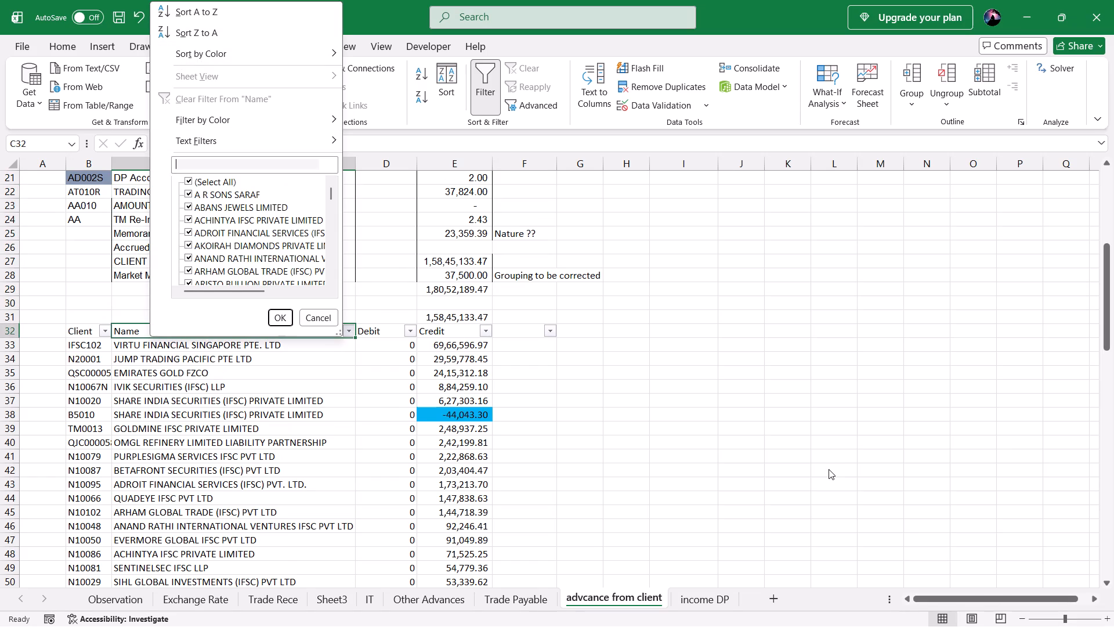
Filter the client balance list by name to Goldmine IFSC Private Limited, using the search "goldmin", and save the workbook.
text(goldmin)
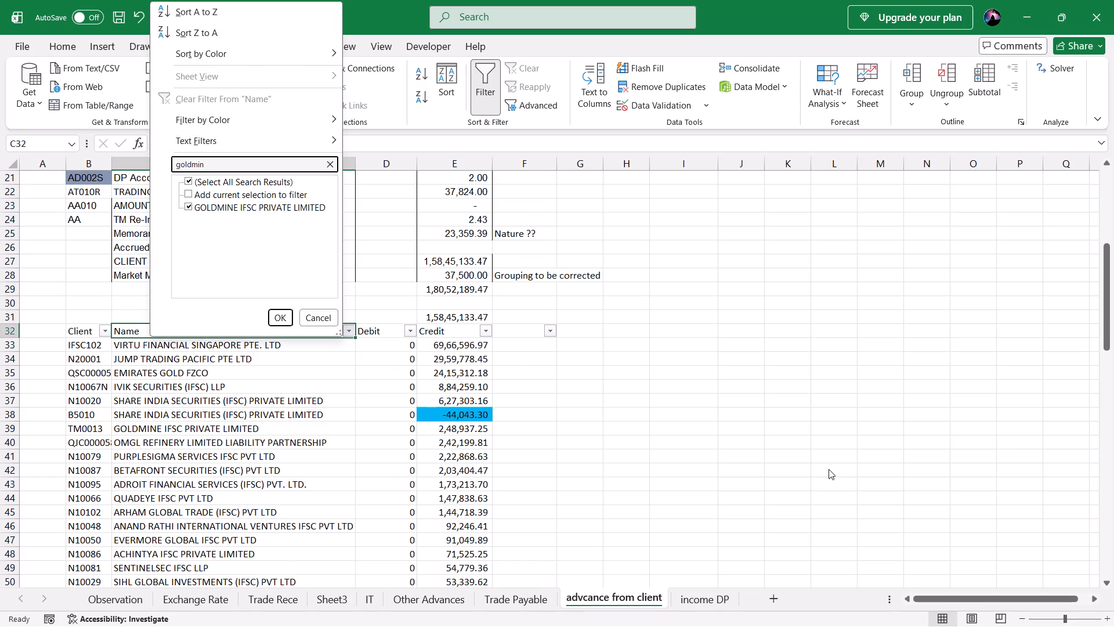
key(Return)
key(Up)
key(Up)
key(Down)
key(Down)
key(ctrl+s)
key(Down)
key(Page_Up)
Go back to the Observation sheet and look through its After Discussion remarks between rows 19 and 4.
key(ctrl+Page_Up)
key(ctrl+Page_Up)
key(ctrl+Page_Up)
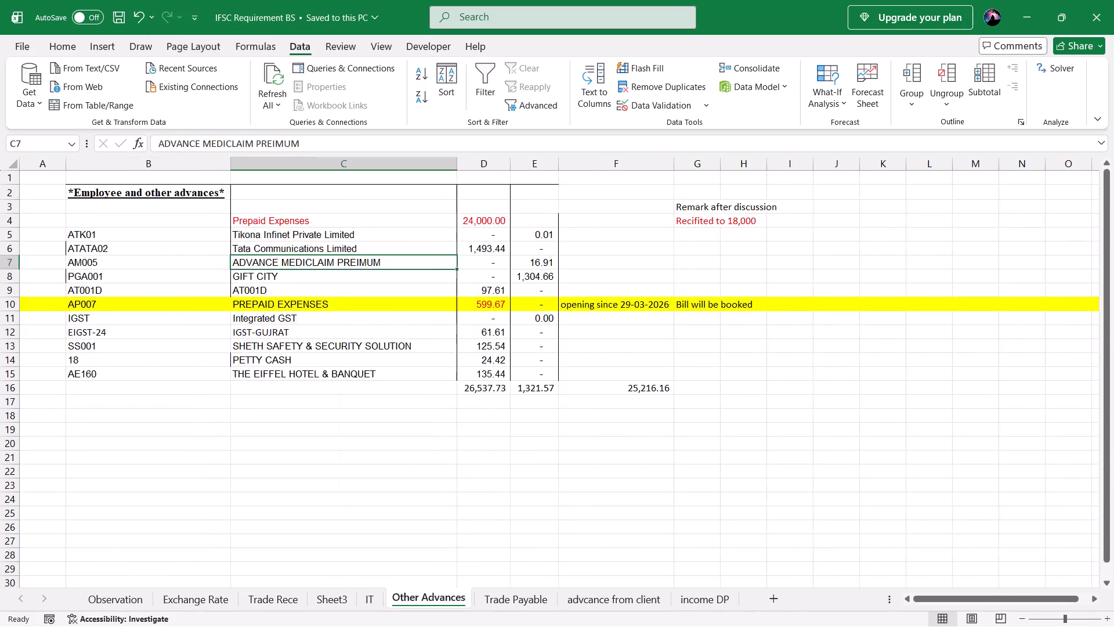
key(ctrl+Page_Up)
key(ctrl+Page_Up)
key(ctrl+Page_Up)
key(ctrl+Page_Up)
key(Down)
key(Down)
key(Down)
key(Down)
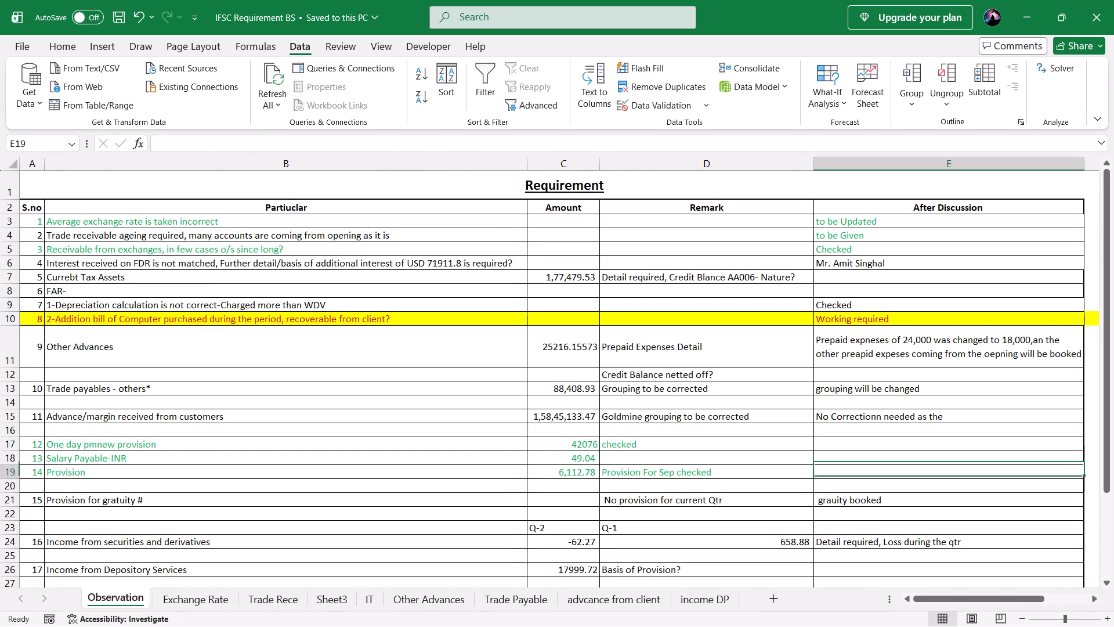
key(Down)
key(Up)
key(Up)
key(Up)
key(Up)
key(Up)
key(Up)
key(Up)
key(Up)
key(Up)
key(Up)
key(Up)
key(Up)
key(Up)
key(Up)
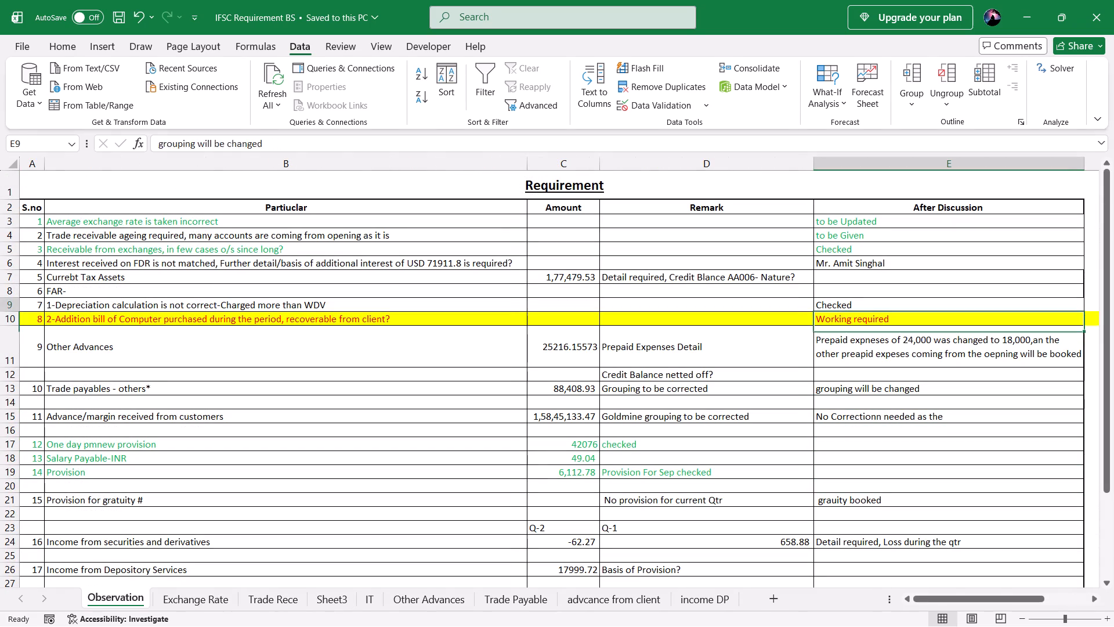
Replace the After Discussion remark for the trade receivable ageing point in row 4 with "Will Provied".
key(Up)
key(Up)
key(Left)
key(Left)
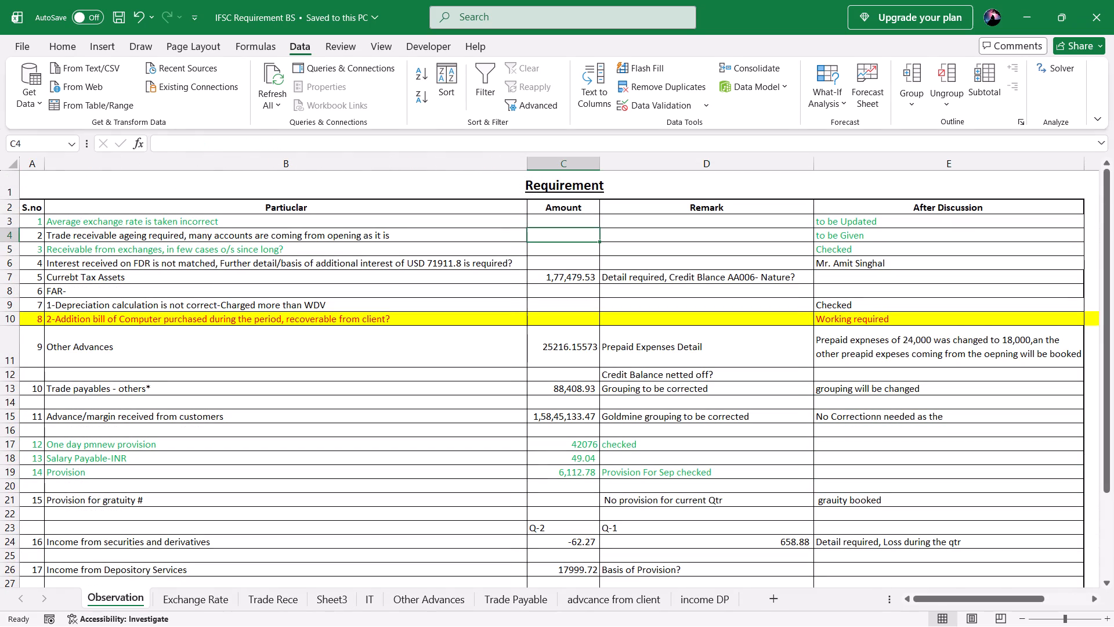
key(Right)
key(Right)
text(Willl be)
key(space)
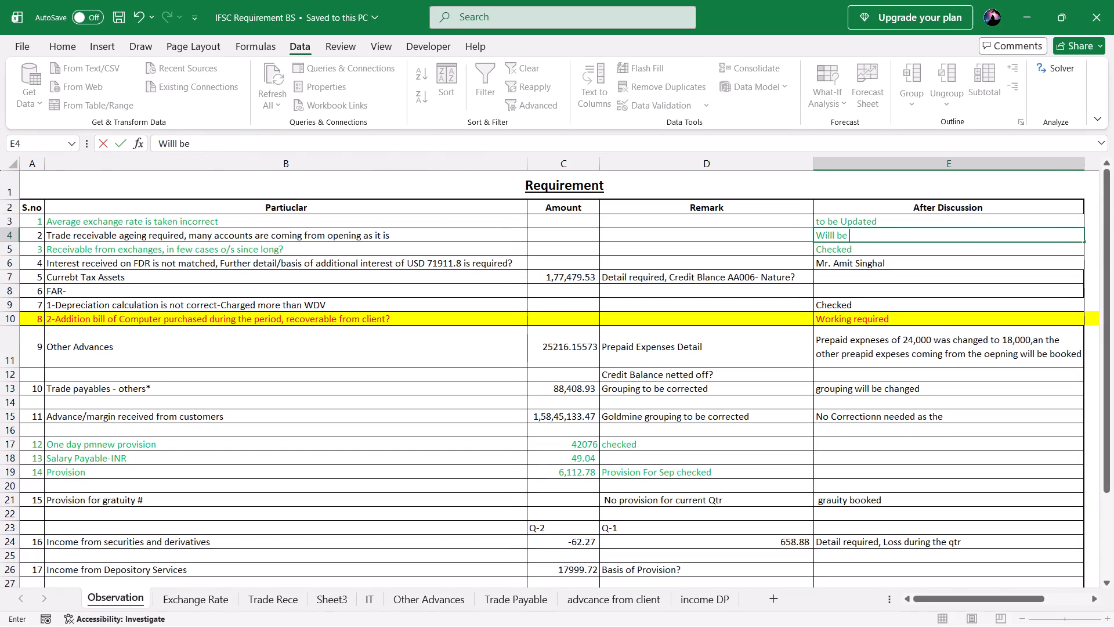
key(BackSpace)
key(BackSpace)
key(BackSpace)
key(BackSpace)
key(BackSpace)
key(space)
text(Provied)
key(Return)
Add "Tio be Discussed" before the name in the After Discussion remark for the FDR interest point in row 6.
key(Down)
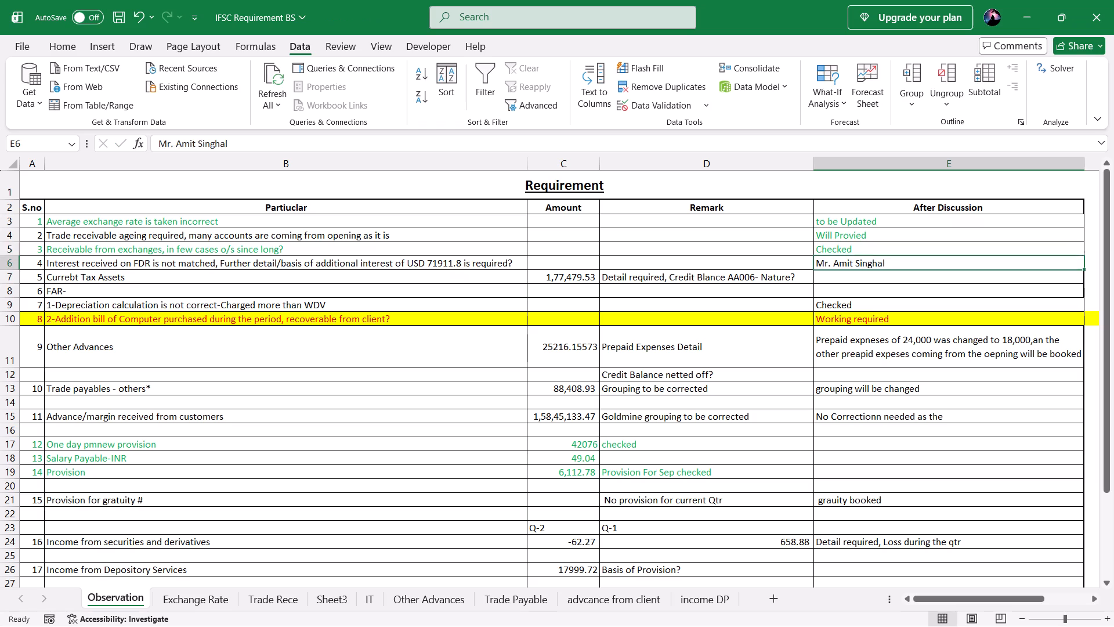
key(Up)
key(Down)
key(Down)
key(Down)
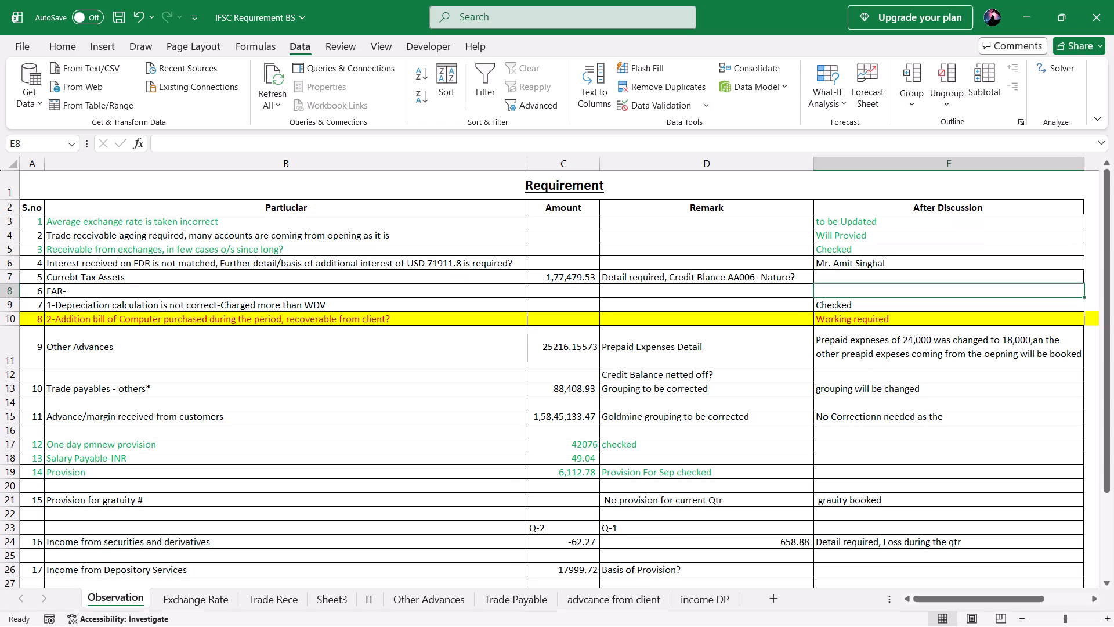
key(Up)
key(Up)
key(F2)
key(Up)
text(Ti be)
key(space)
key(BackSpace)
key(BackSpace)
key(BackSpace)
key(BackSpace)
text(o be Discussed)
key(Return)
Insert a space between "Discussed" and the name in row 6's After Discussion remark.
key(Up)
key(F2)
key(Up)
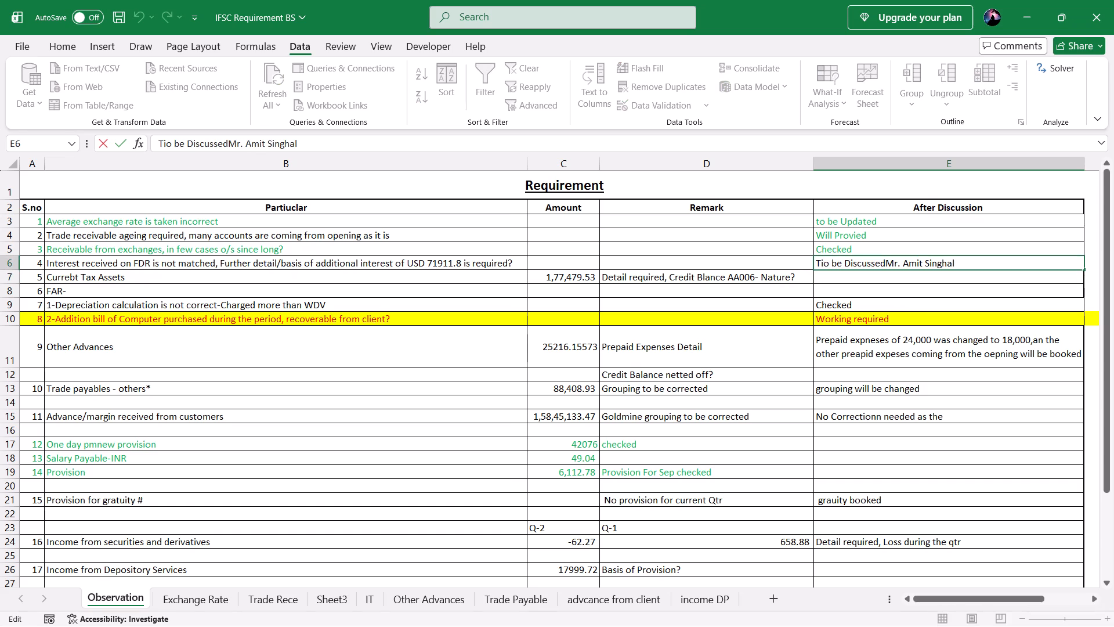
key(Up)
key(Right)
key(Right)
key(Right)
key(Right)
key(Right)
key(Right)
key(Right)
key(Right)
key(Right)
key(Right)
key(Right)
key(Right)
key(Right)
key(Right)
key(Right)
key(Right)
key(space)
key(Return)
Shorten the After Discussion remark for Advance/margin received from customers in row 15 to "No Correctionn needed".
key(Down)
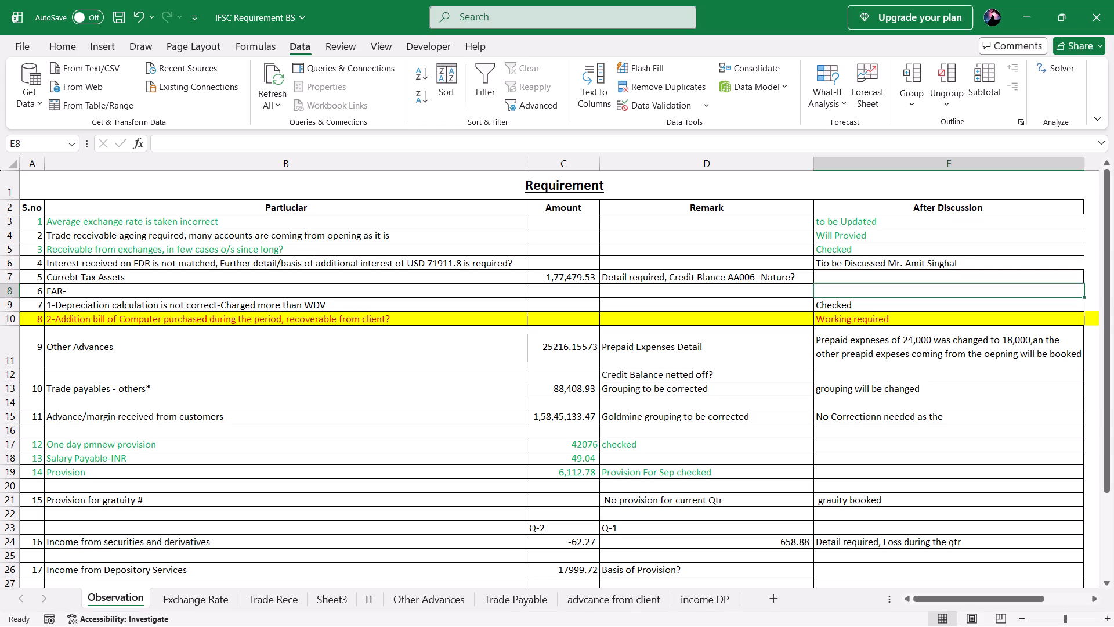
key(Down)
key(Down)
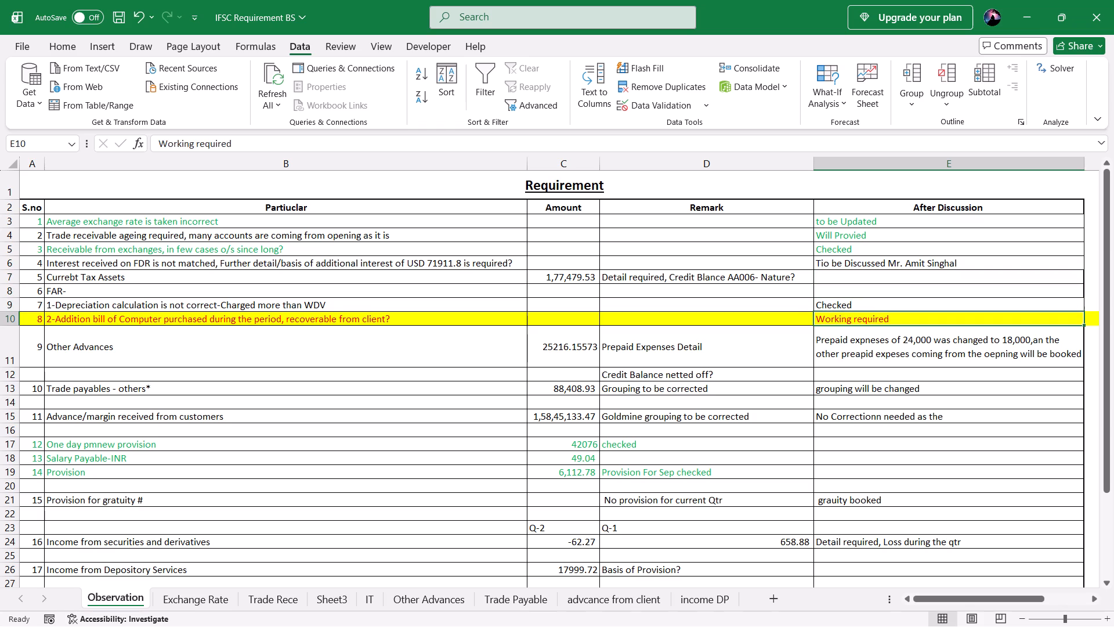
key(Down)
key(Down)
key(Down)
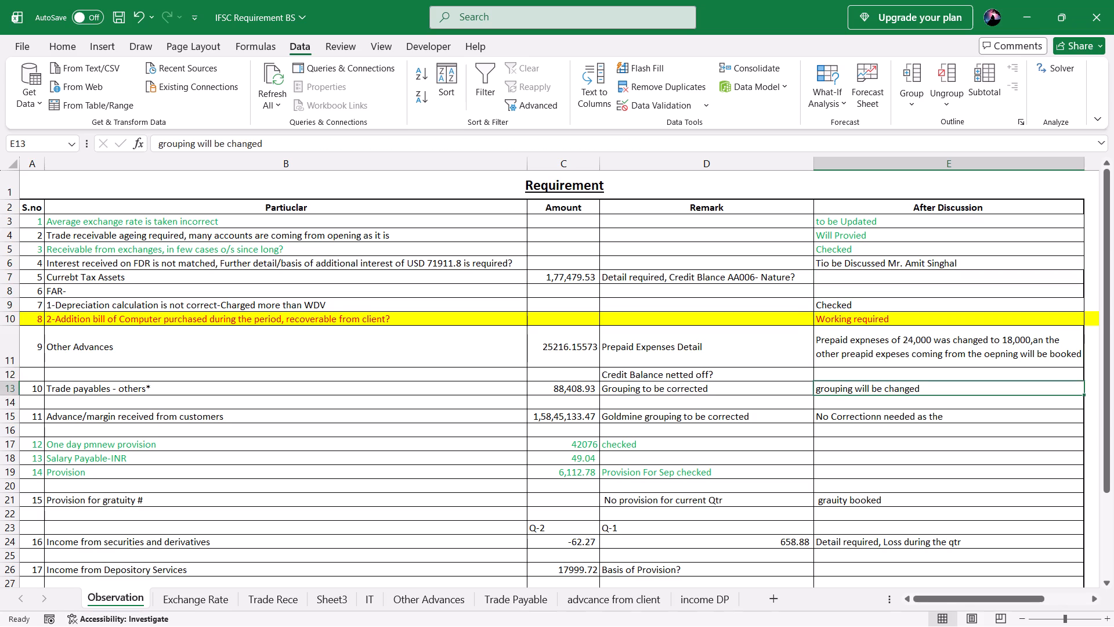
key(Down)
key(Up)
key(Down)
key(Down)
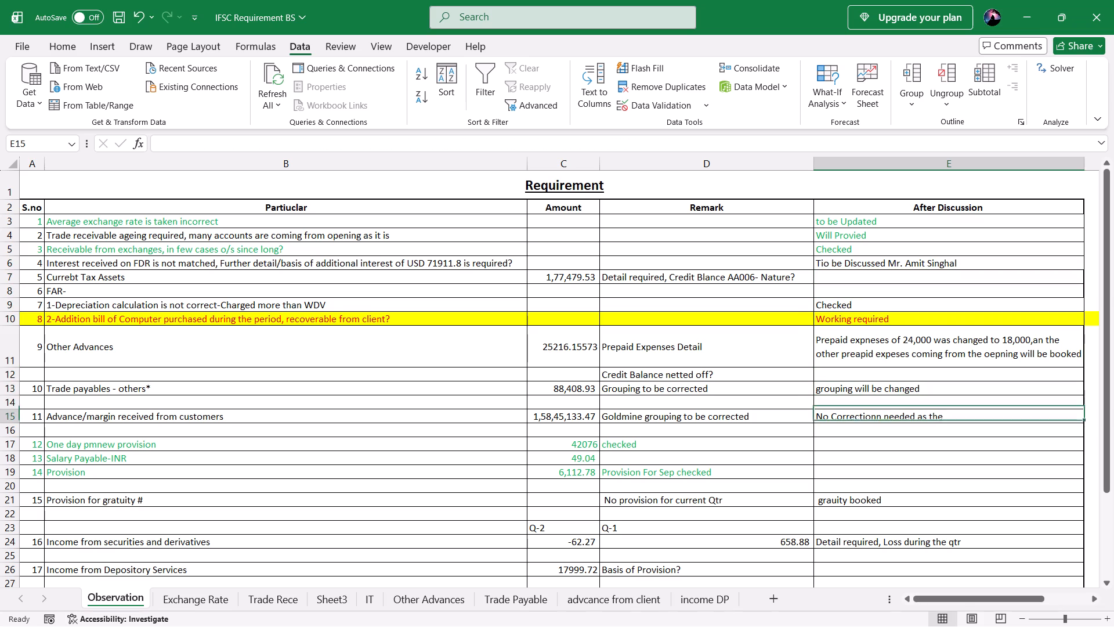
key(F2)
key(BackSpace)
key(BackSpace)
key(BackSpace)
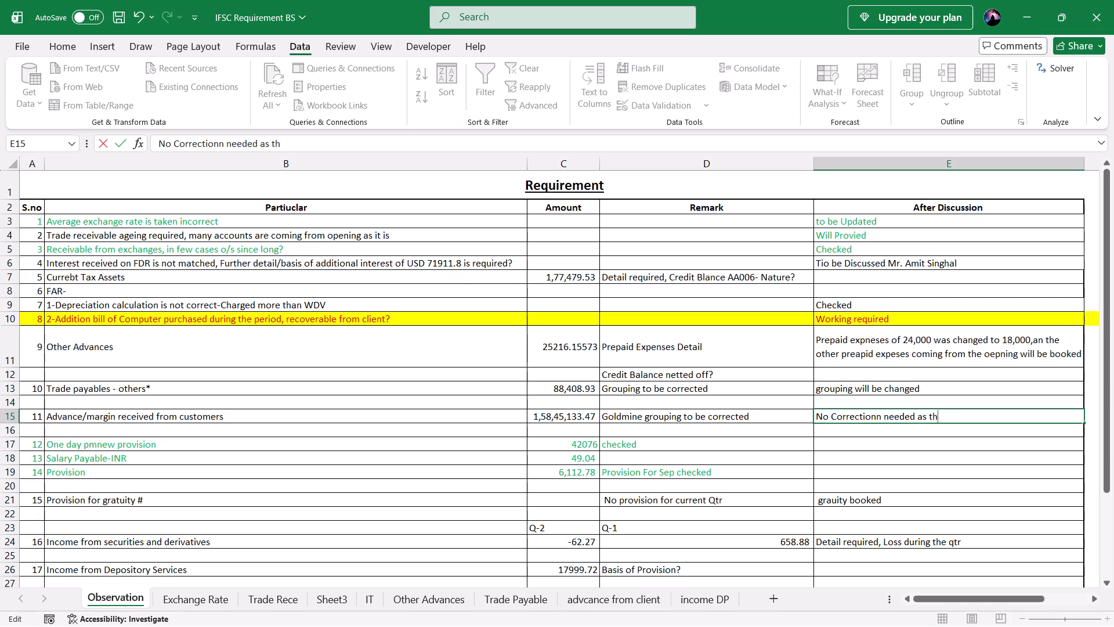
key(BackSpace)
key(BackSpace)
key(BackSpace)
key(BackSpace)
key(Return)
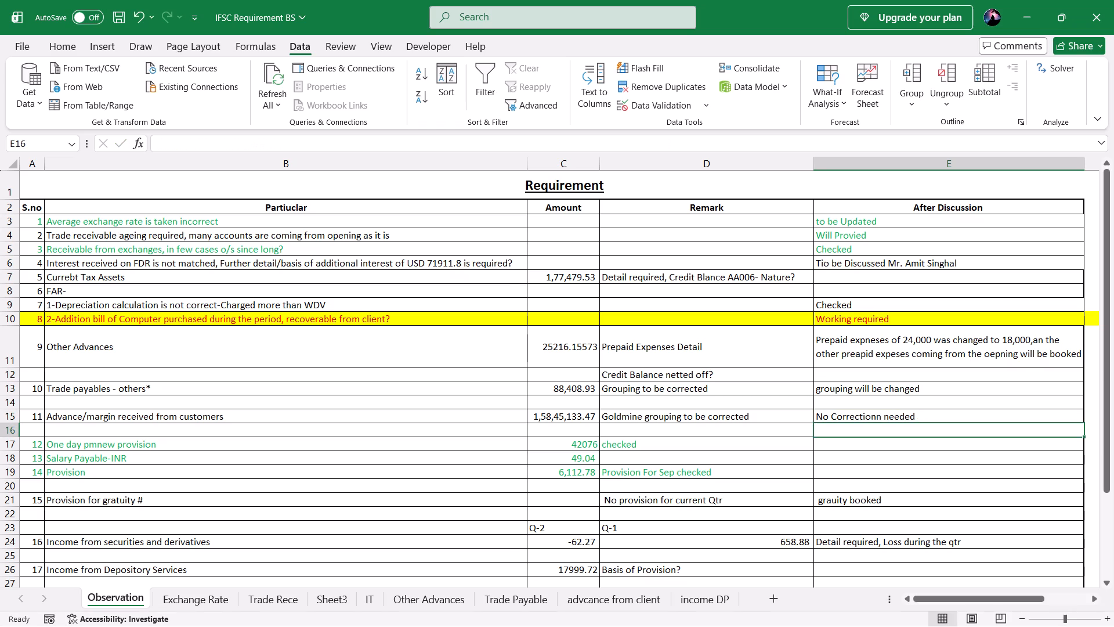
Replace the After Discussion remark for Provision for gratuity in E21 with "Grautity of the Q2 is booked" and save the workbook.
key(Down)
key(Down)
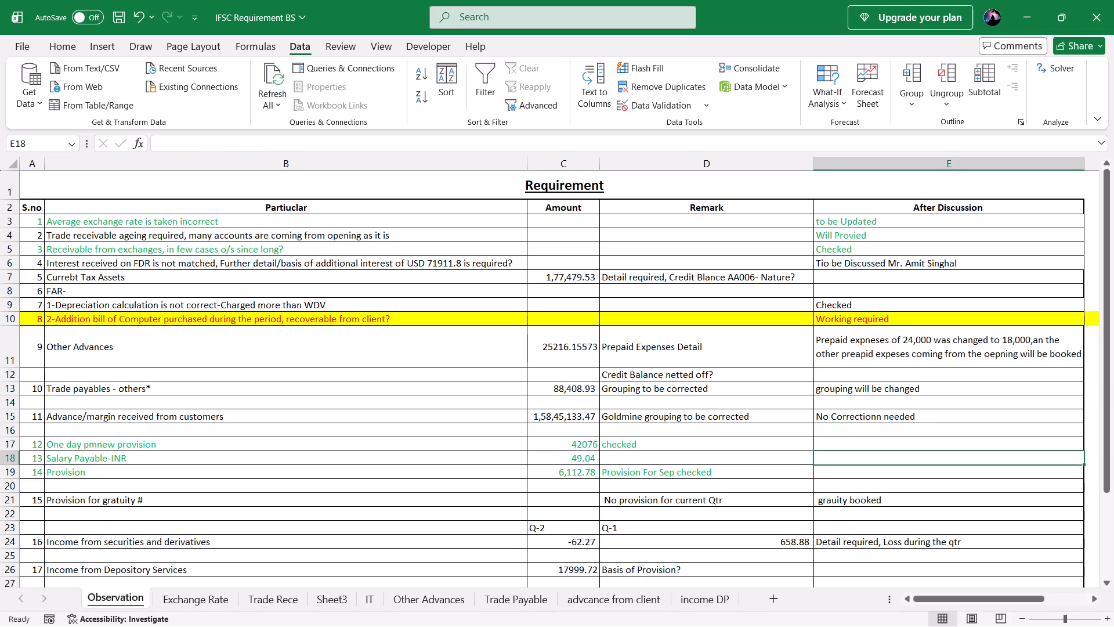
key(Down)
key(Down)
key(Down)
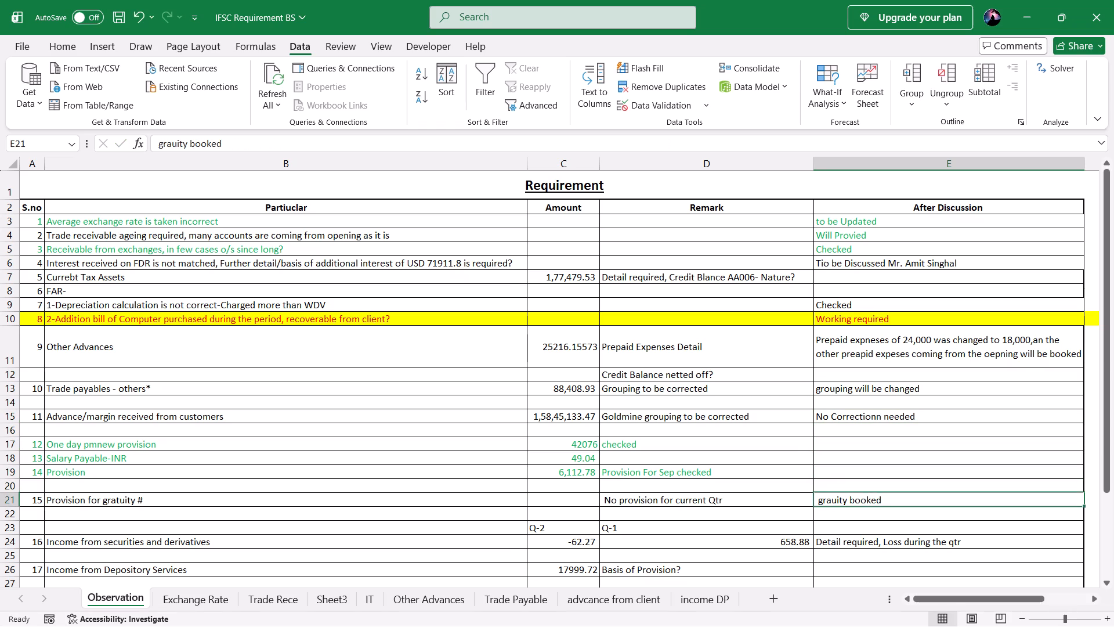
key(shift+f)
key(BackSpace)
text(Grauty)
key(BackSpace)
key(u)
key(BackSpace)
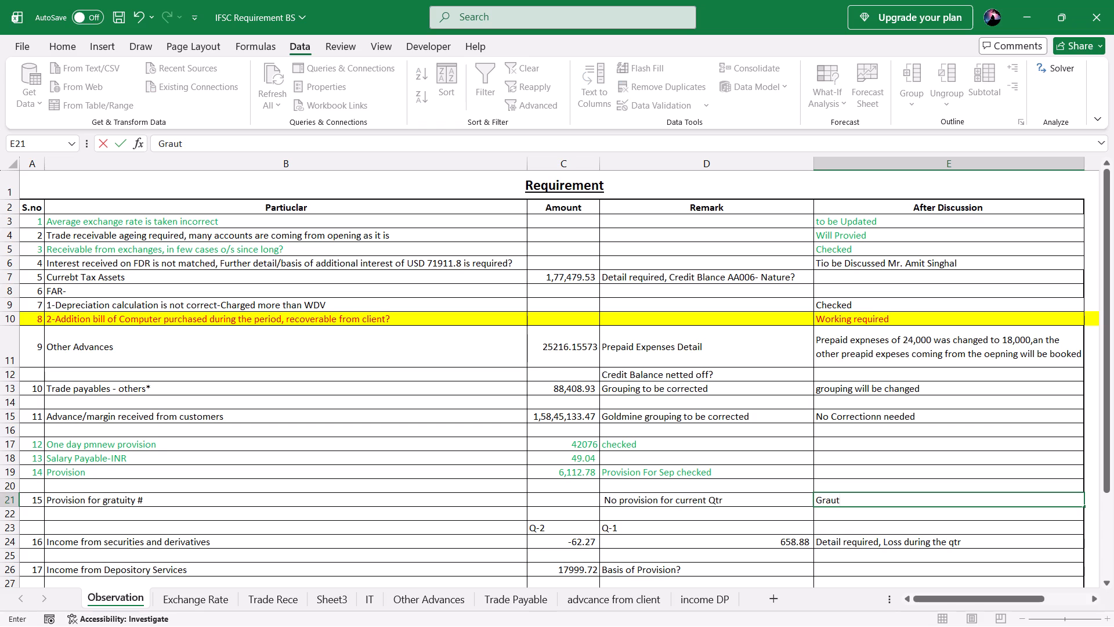
text(iu)
key(BackSpace)
text(ut)
key(BackSpace)
key(BackSpace)
text(yt)
key(BackSpace)
key(BackSpace)
text(ty)
key(space)
key(BackSpace)
key(space)
text(og)
key(space)
key(BackSpace)
key(BackSpace)
text(f the)
key(space)
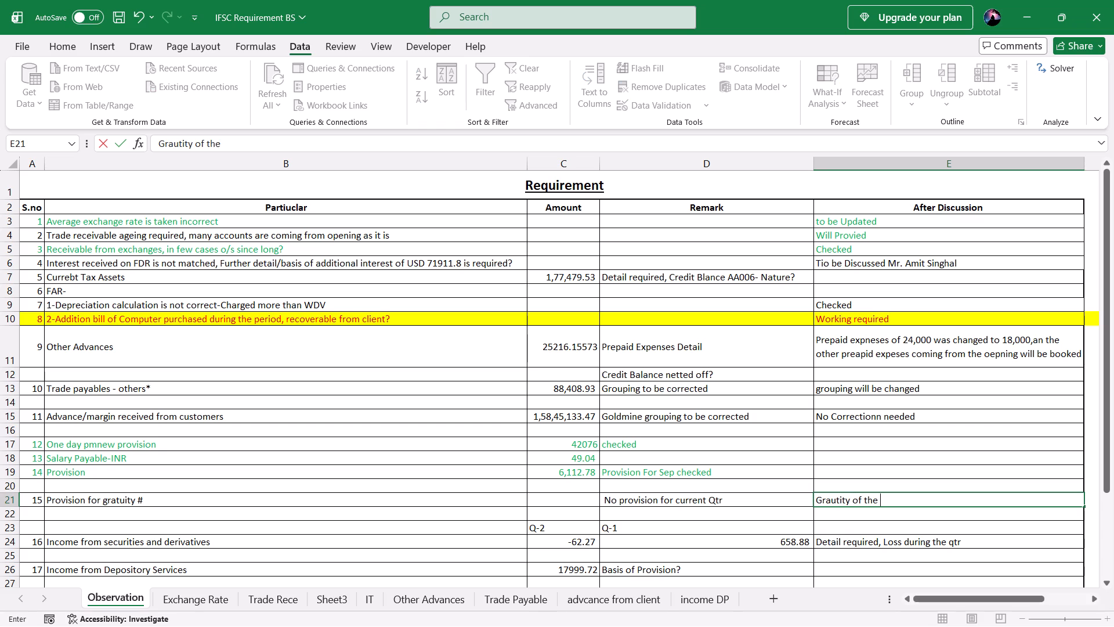
key(BackSpace)
key(BackSpace)
text(is)
key(space)
key(shift+q)
text(@)
key(space)
key(BackSpace)
key(BackSpace)
key(BackSpace)
key(BackSpace)
key(BackSpace)
key(BackSpace)
text(e Q2)
key(space)
text(is)
key(space)
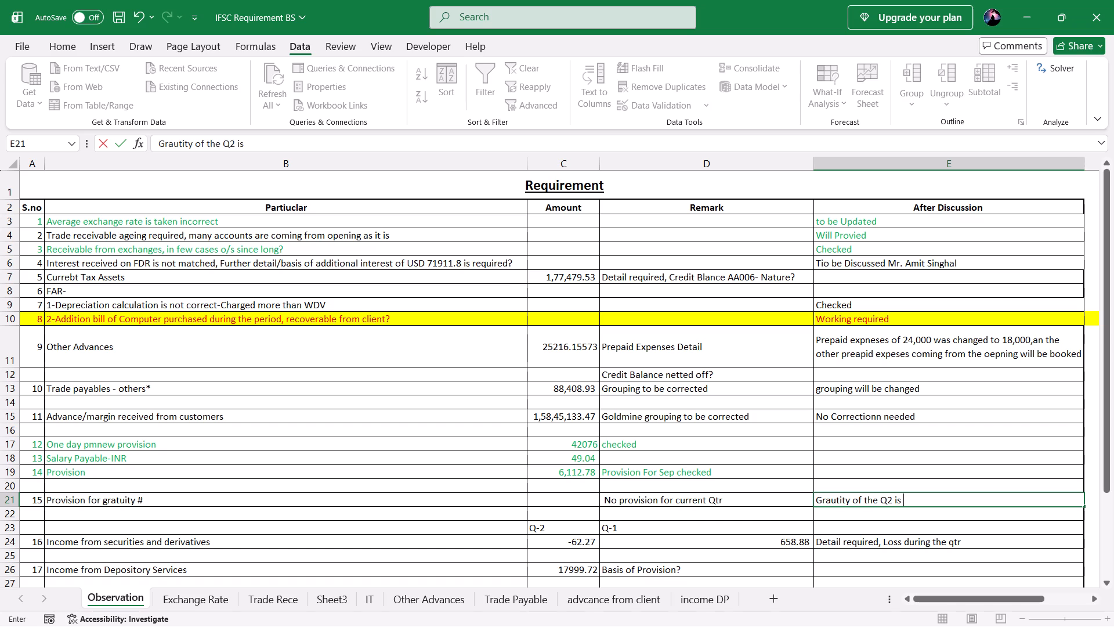
key(b)
key(BackSpace)
text(booked)
key(Return)
key(ctrl+s)
Review the Income from securities and derivatives row, comparing its Q-2 and Q-1 amounts and the existing discussion remark.
key(Down)
key(Left)
key(Left)
key(Left)
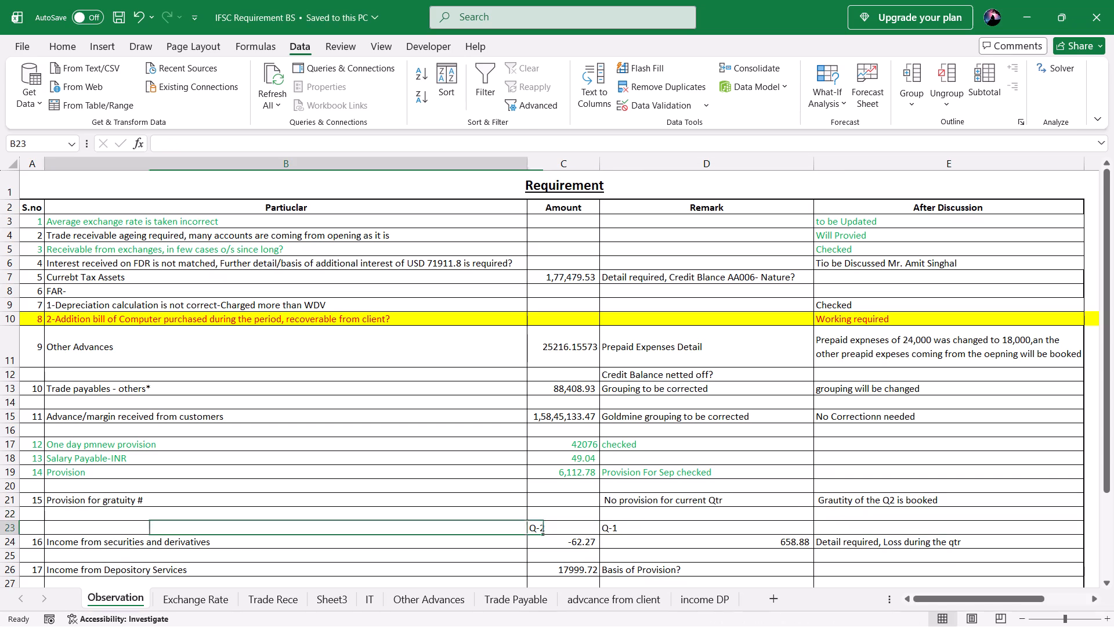
key(Down)
key(Left)
key(Right)
key(Right)
key(Right)
key(Right)
key(Right)
key(Left)
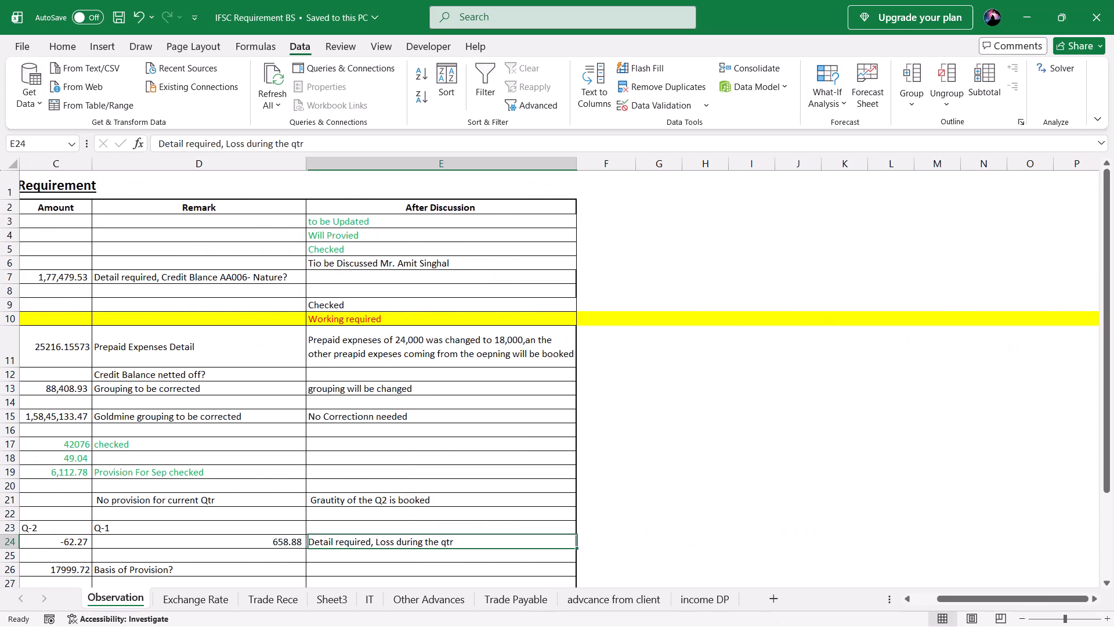
key(Left)
key(Left)
key(Left)
key(Right)
key(Right)
key(Right)
key(Right)
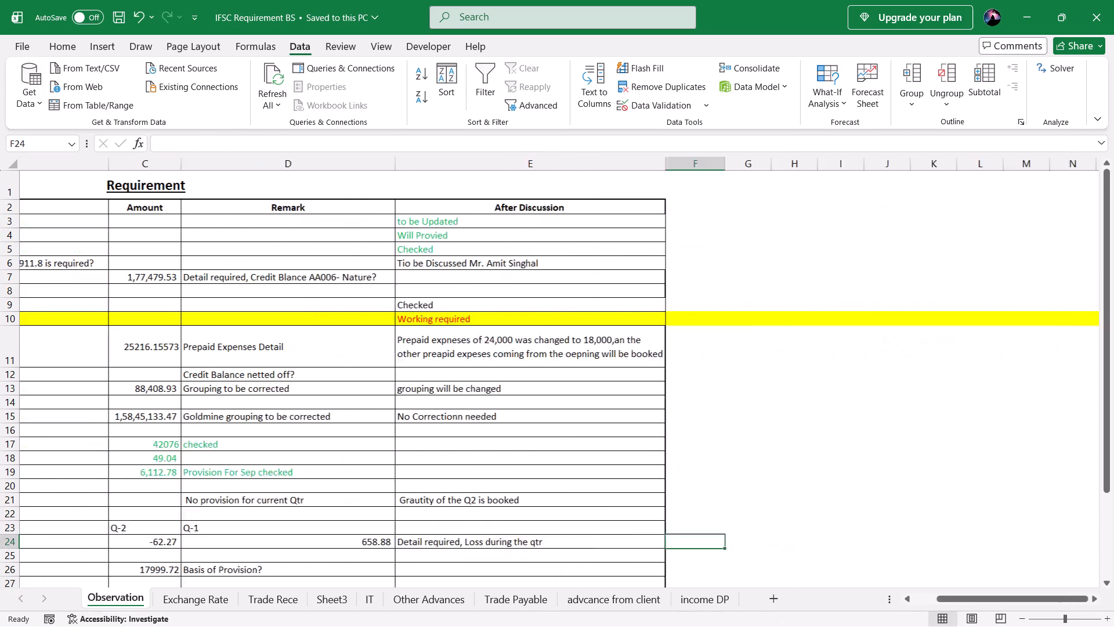
key(Left)
key(Left)
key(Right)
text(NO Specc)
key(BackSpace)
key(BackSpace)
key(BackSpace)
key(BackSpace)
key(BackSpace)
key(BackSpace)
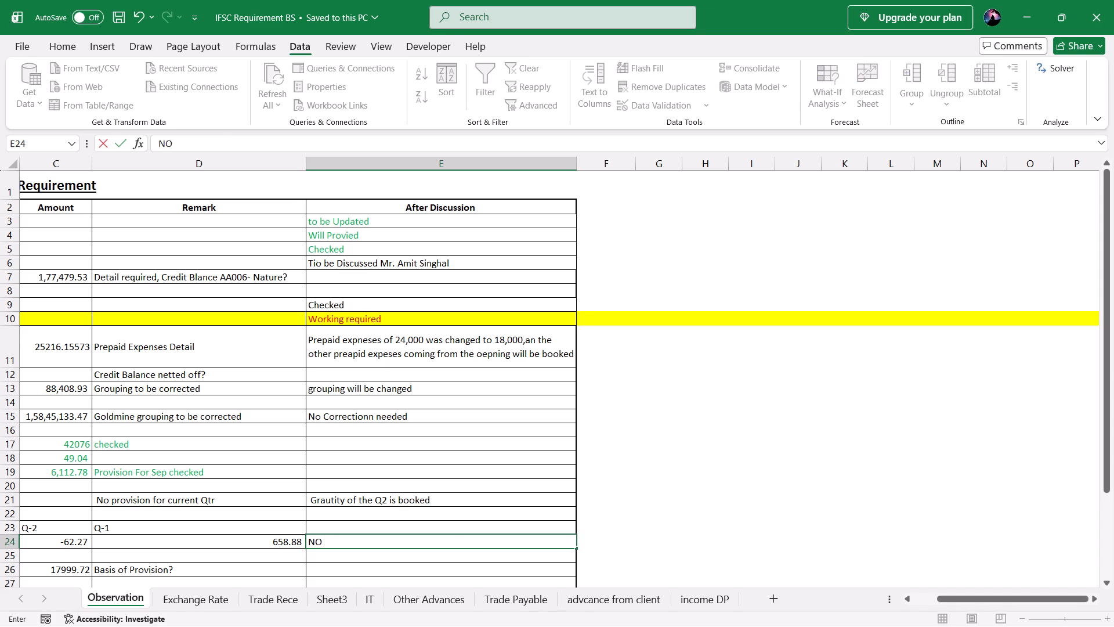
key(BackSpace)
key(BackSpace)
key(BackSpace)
Enter "No detials provied" as the After Discussion remark for Income from securities and derivatives in E24 and save the workbook.
key(Left)
key(Left)
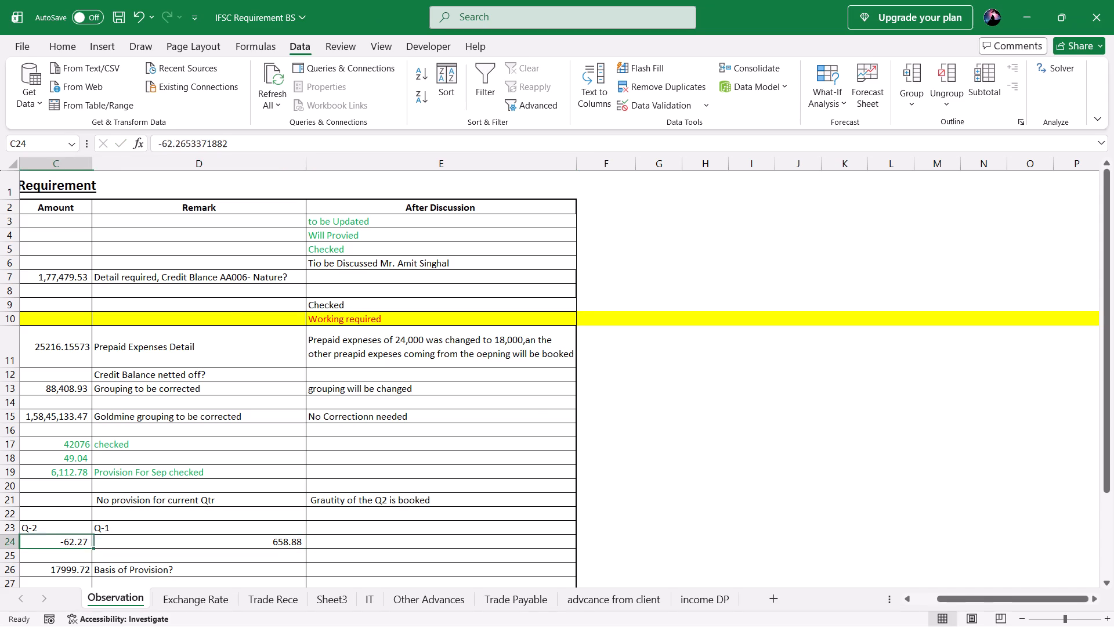
key(Left)
key(Left)
key(Left)
key(Right)
key(Right)
key(Right)
key(Right)
key(Right)
key(Left)
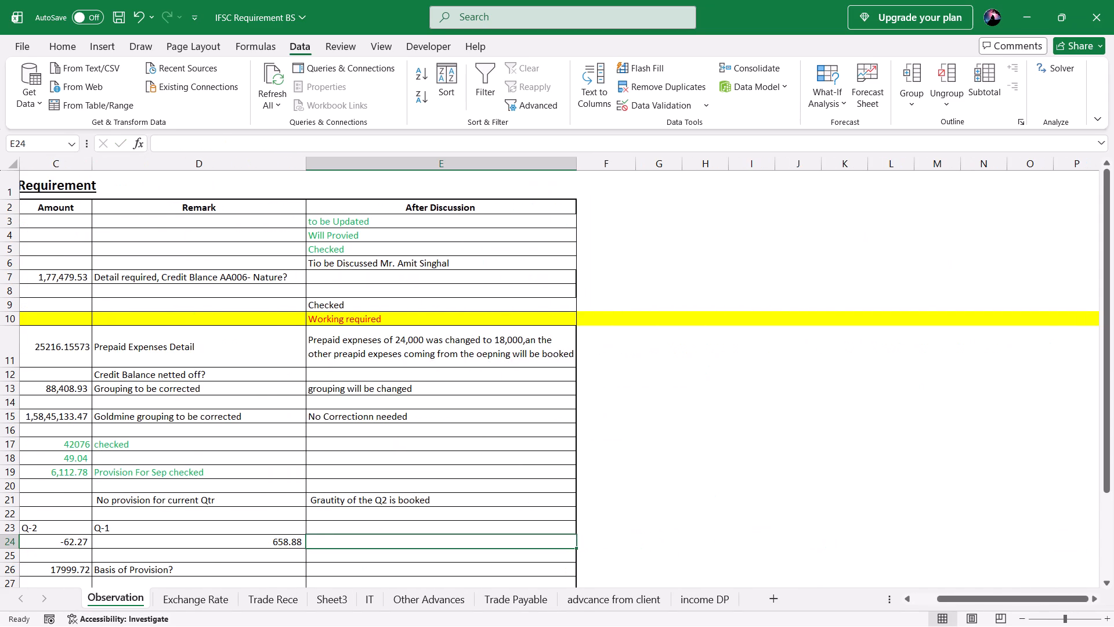
text(No detials provied)
key(Return)
key(ctrl+s)
Review the Income from Depository Services row on the Observation sheet, checking its amount and the Basis of Provision remark.
key(Up)
key(Down)
key(Down)
key(Down)
key(Down)
key(Down)
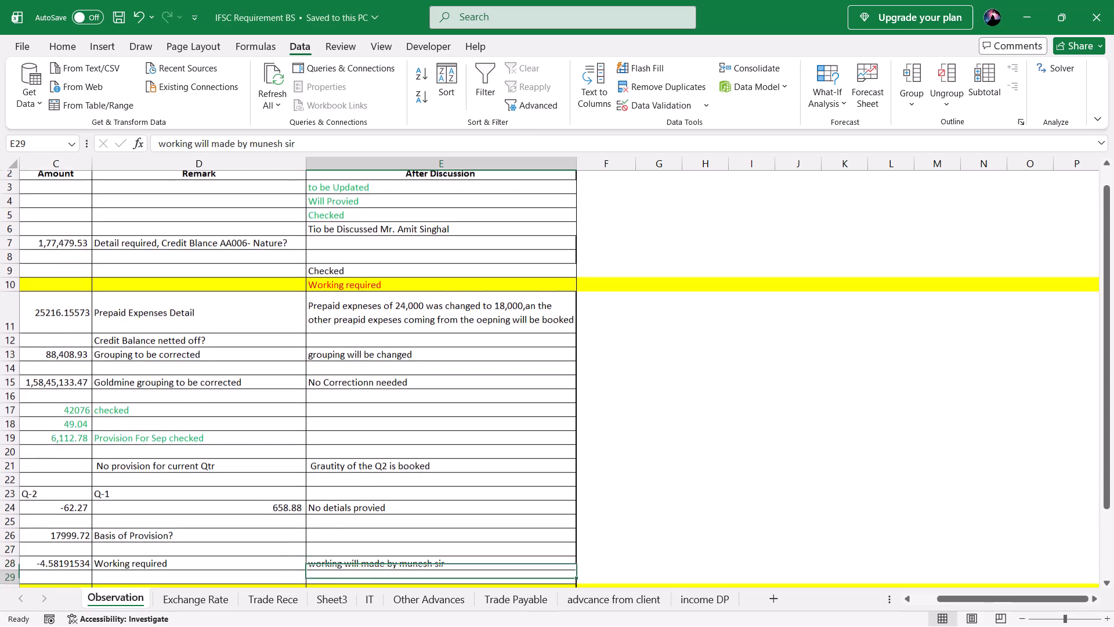
key(Left)
key(Left)
key(Left)
key(Left)
key(Left)
key(Left)
key(Left)
key(Left)
key(Left)
key(Left)
key(Left)
key(Left)
key(Left)
key(Up)
key(Up)
key(Up)
key(Right)
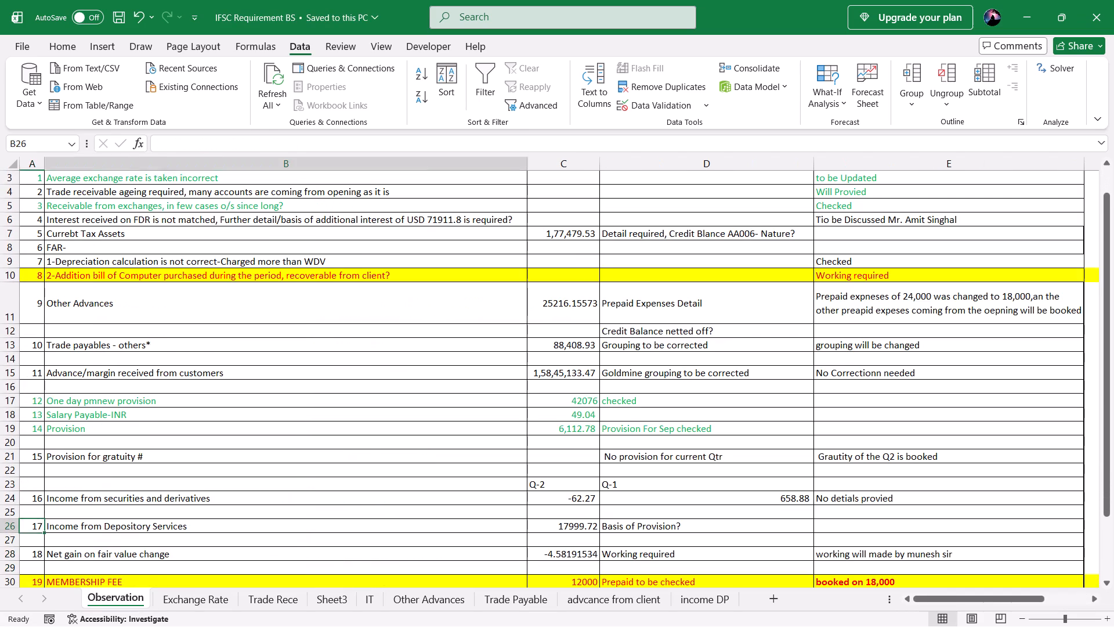
key(Right)
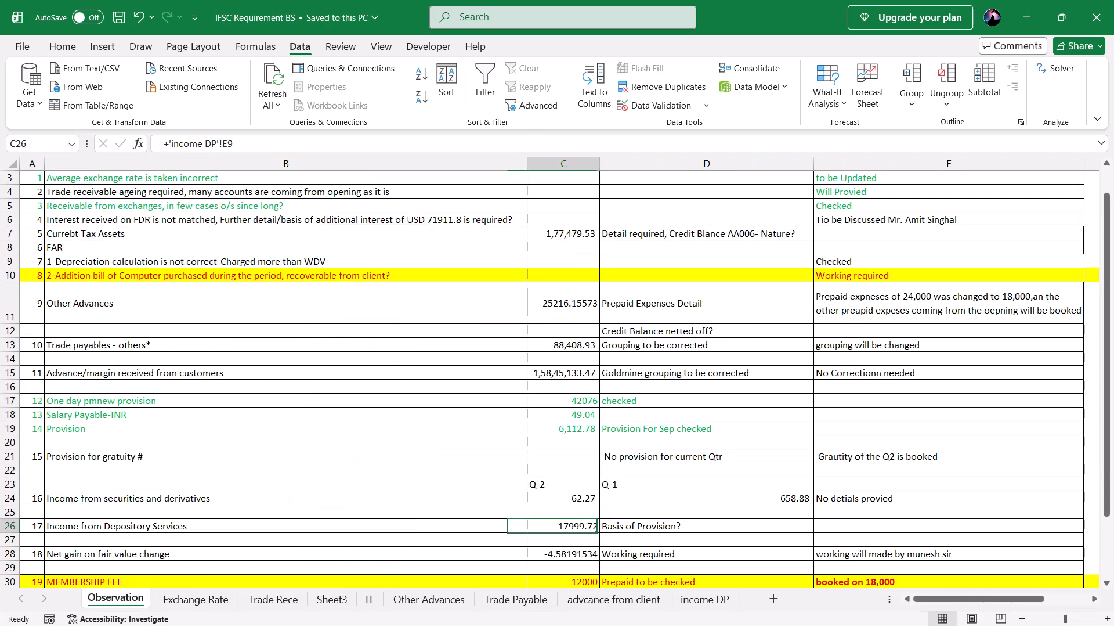
key(Left)
key(Left)
key(Right)
key(Right)
key(Right)
key(Left)
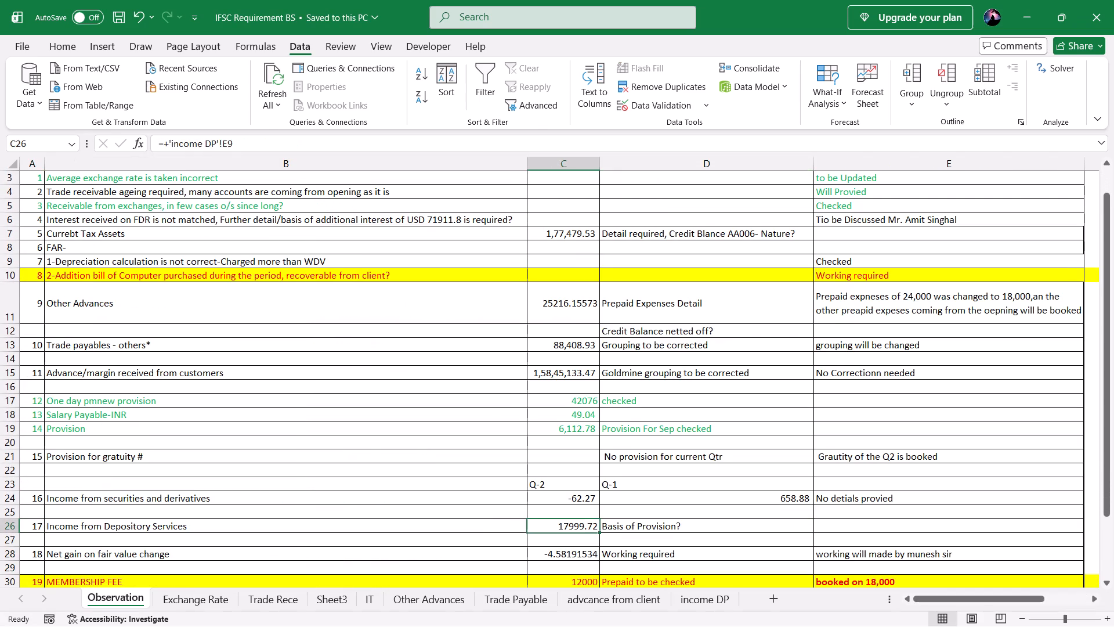
key(Right)
key(Left)
key(Right)
key(Left)
key(Right)
key(Left)
key(Left)
key(Right)
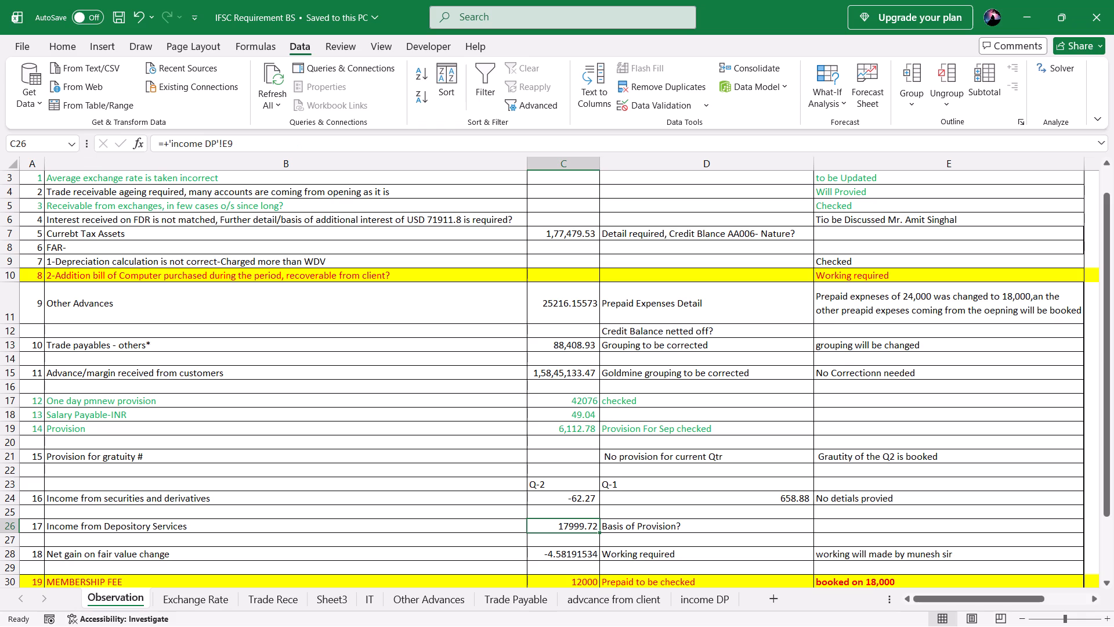
Trace the Income from Depository Services amount to the income DP sheet and examine the provision and DP trail lines with their notes.
key(ctrl+bracketleft)
key(Up)
key(Up)
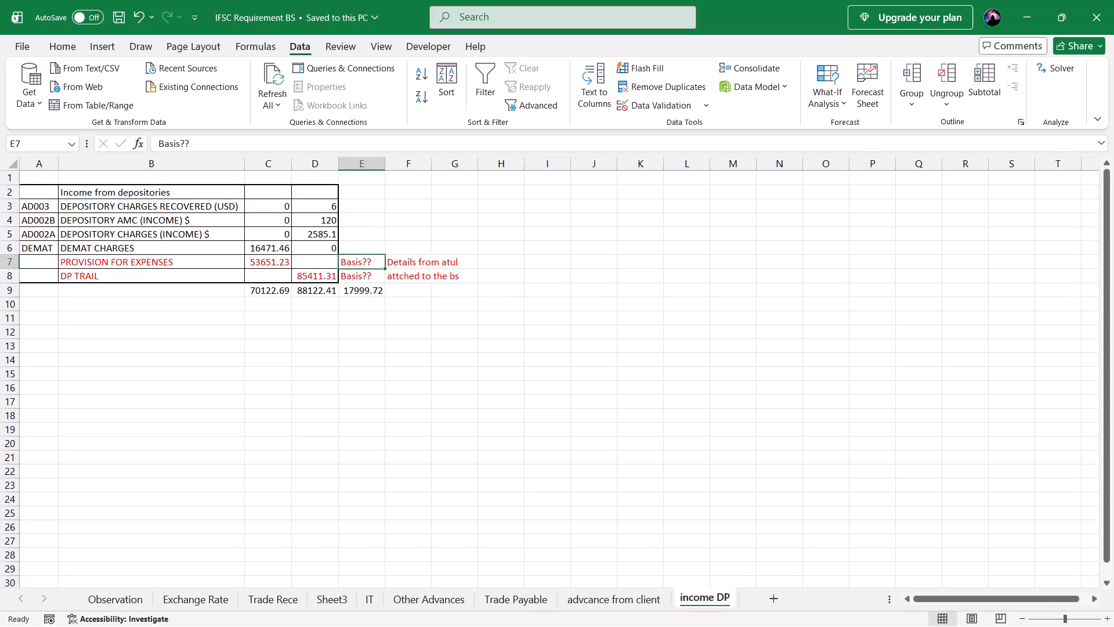
key(Left)
key(Left)
key(Left)
key(Left)
key(Down)
key(Down)
key(Up)
key(Up)
key(Right)
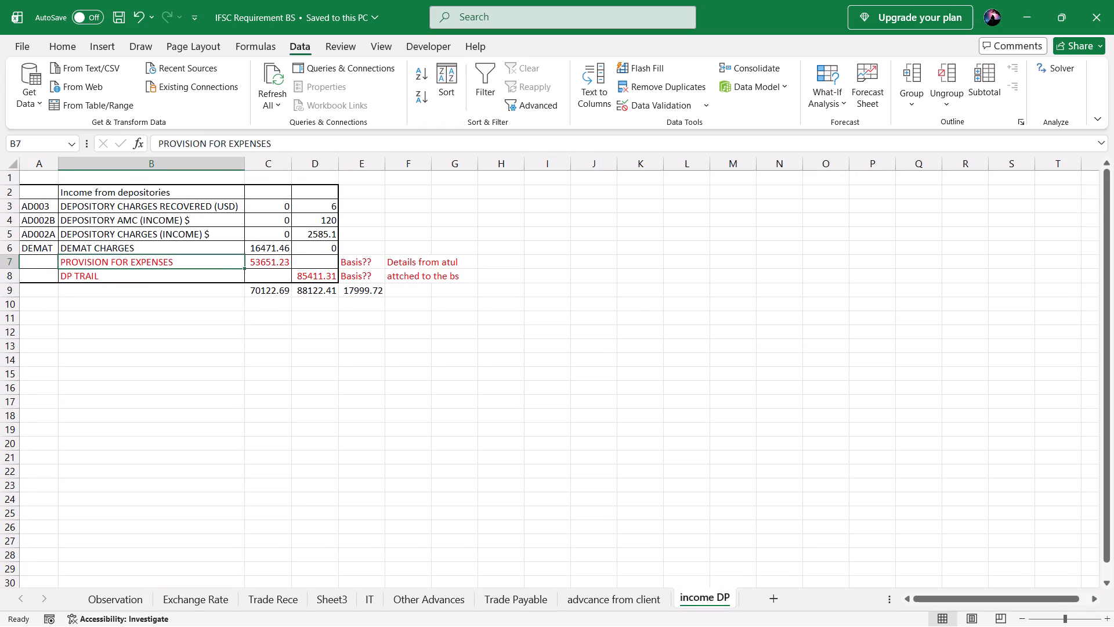
key(Down)
key(Down)
key(Right)
key(Up)
key(Up)
key(Right)
key(Down)
key(Right)
key(Right)
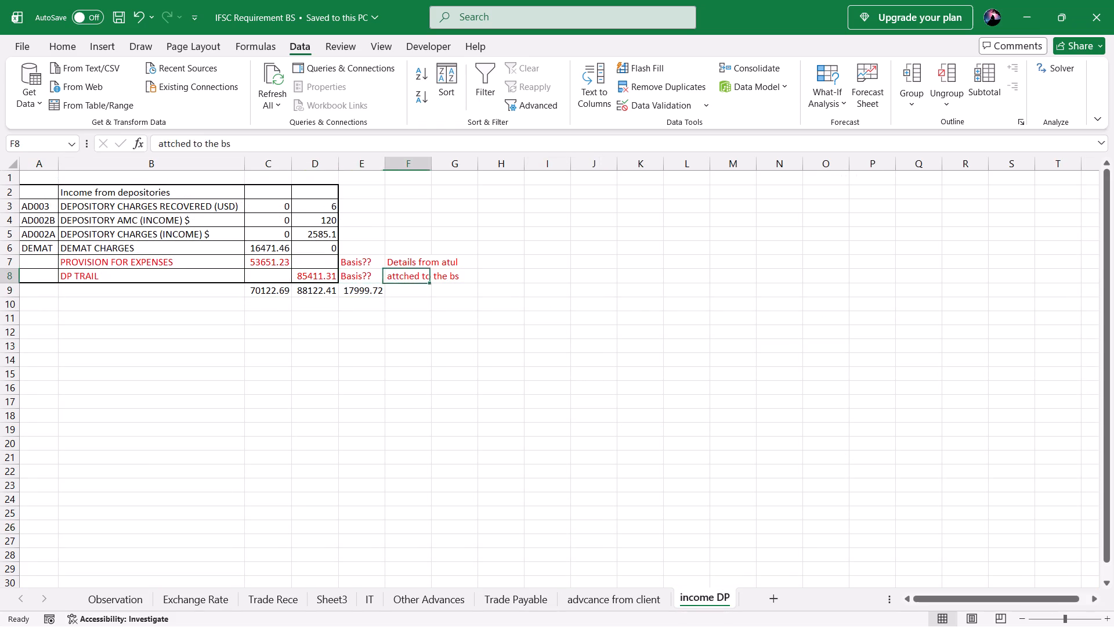
Examine the Provision for Expenses line on the income DP sheet, checking its amount columns and basis note.
key(Left)
key(Left)
key(Left)
key(Left)
key(Left)
key(Left)
key(Right)
key(Right)
key(Up)
key(Left)
key(Right)
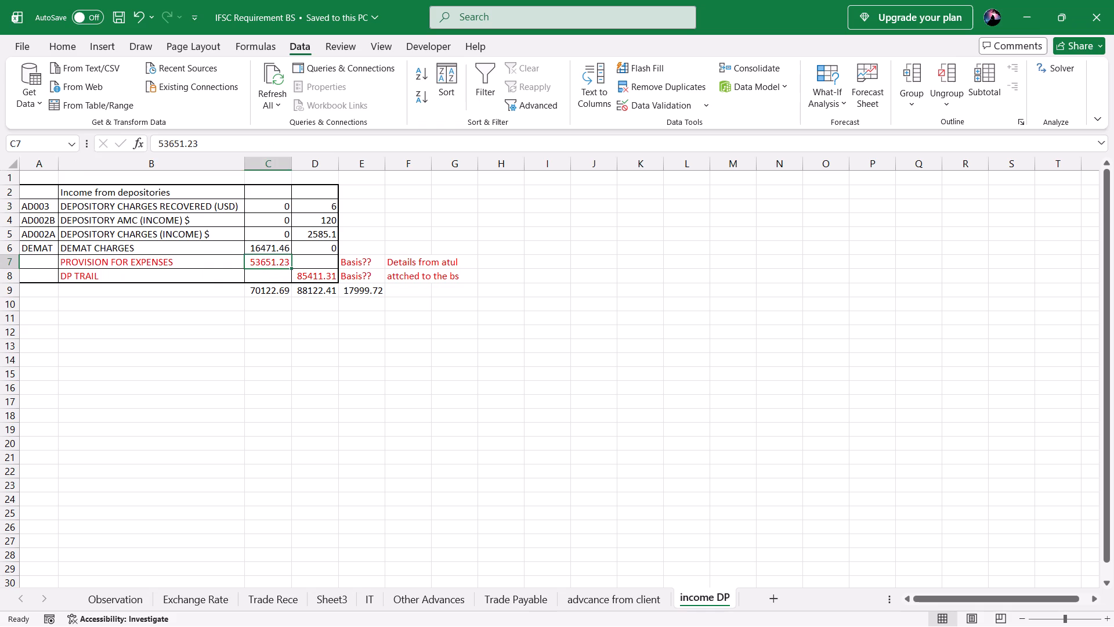
key(Left)
key(Left)
key(Left)
key(Right)
key(Right)
key(Right)
key(Left)
key(Left)
key(Right)
key(Right)
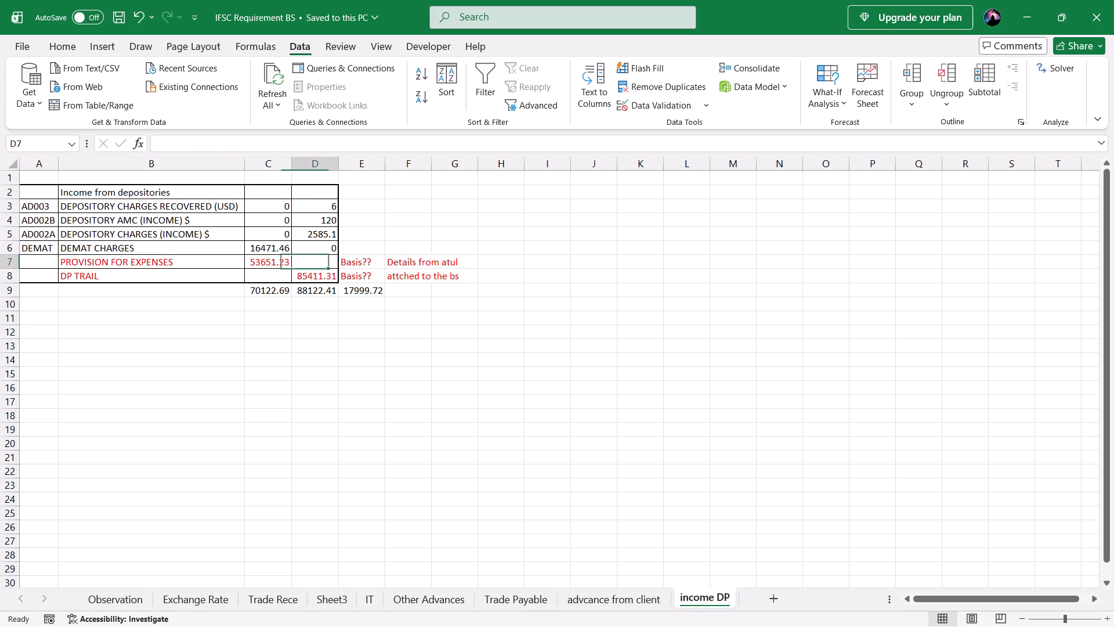
key(Left)
key(Left)
key(Right)
key(Left)
key(Left)
key(Left)
key(Right)
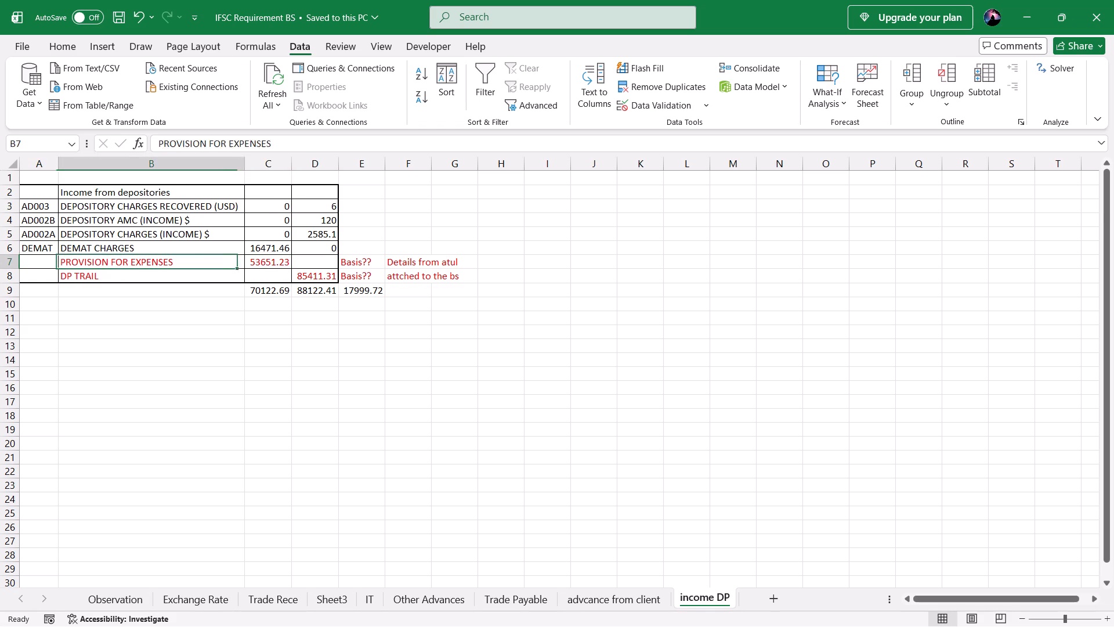
key(Right)
key(Right)
key(Right)
key(Right)
key(Left)
key(Left)
key(Left)
key(Left)
Return to the Observation sheet and look over the rows around Income from Depository Services.
key(ctrl+Page_Up)
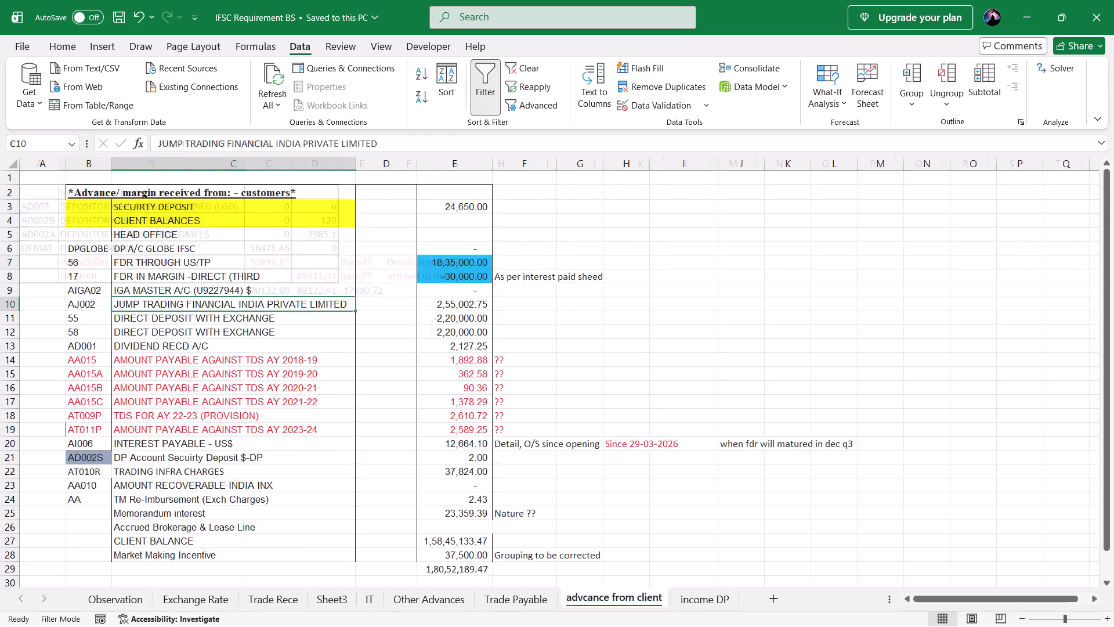
key(ctrl+Page_Up)
key(ctrl+Page_Up)
key(ctrl+Page_Up)
key(ctrl+Page_Up)
key(ctrl+Page_Up)
key(ctrl+Page_Up)
key(ctrl+Page_Up)
key(ctrl+Page_Up)
key(ctrl+Page_Up)
key(ctrl+Page_Up)
key(Down)
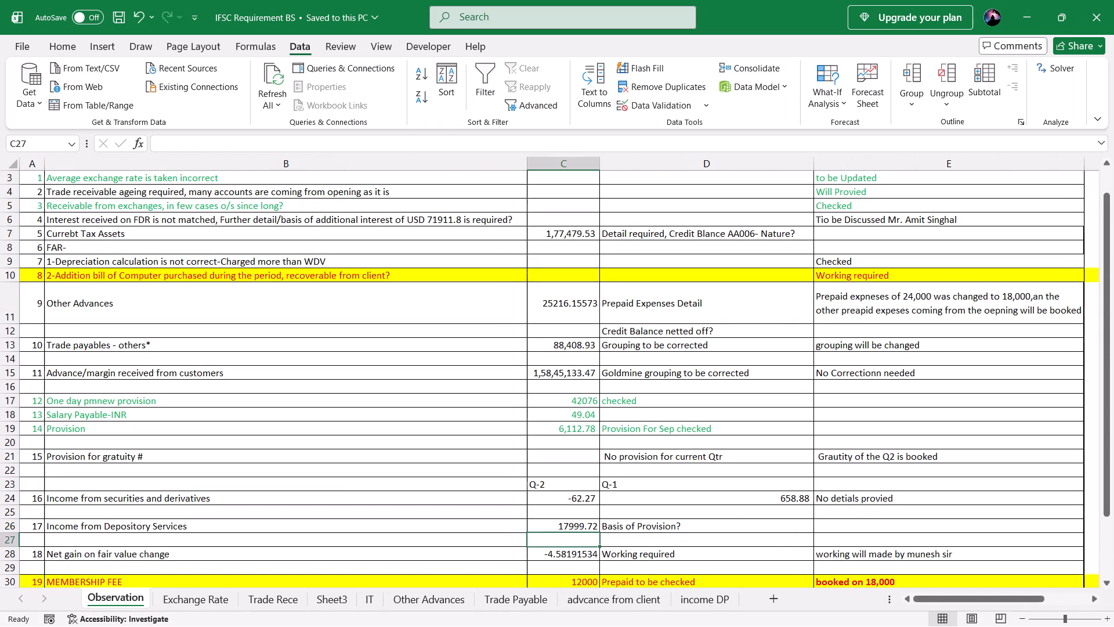
key(Down)
key(Down)
key(Down)
key(Down)
key(Up)
key(Up)
key(Up)
key(Up)
key(Up)
key(Up)
key(Up)
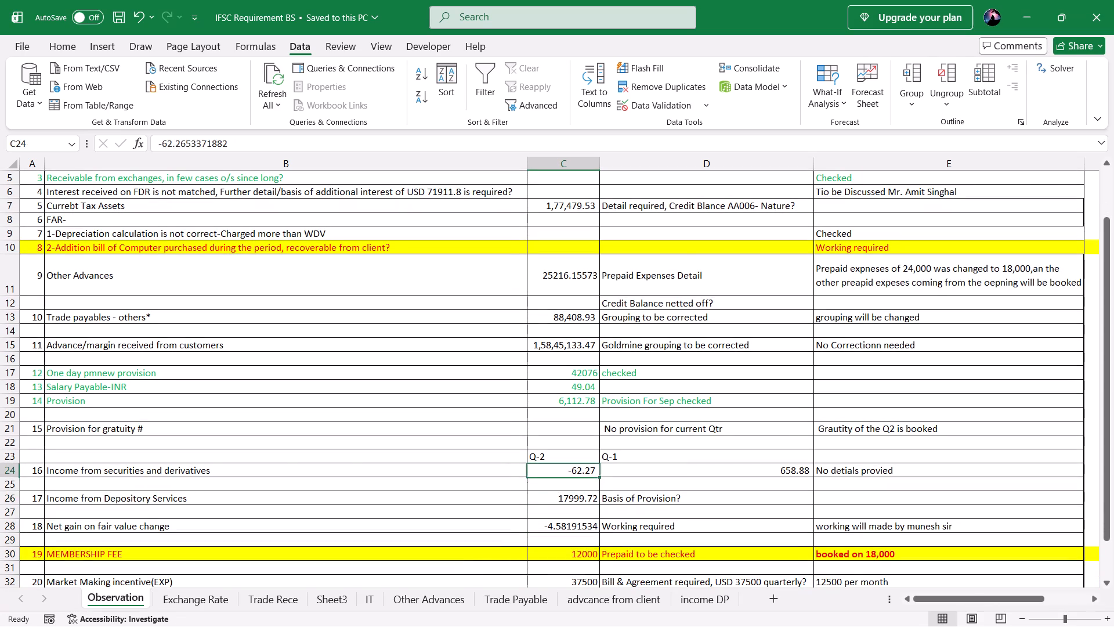
Enter "Ledger of the party provied for the provision" as the After Discussion remark for Income from Depository Services in E26.
key(Down)
key(Down)
key(Right)
key(Right)
key(Right)
key(Left)
text(De)
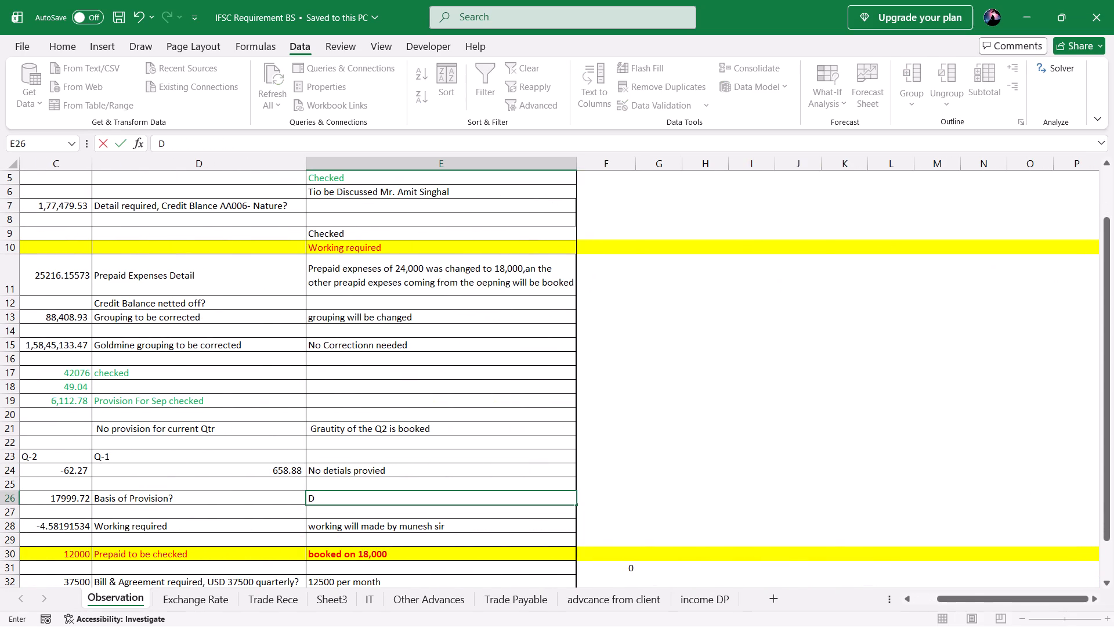
key(BackSpace)
key(BackSpace)
key(BackSpace)
text(LEdger tof)
key(space)
key(BackSpace)
key(BackSpace)
key(BackSpace)
key(BackSpace)
text(of th e)
key(BackSpace)
key(BackSpace)
text(e party p)
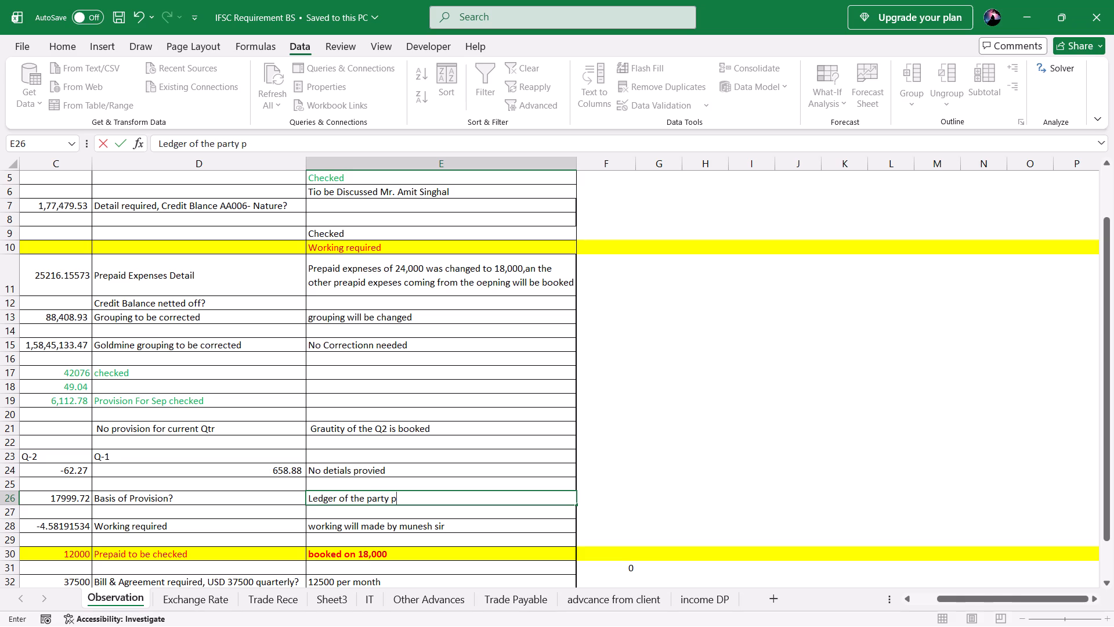
text(rovied for the)
key(space)
text(provisiojn)
key(space)
key(Return)
key(Up)
key(F2)
key(BackSpace)
key(BackSpace)
key(BackSpace)
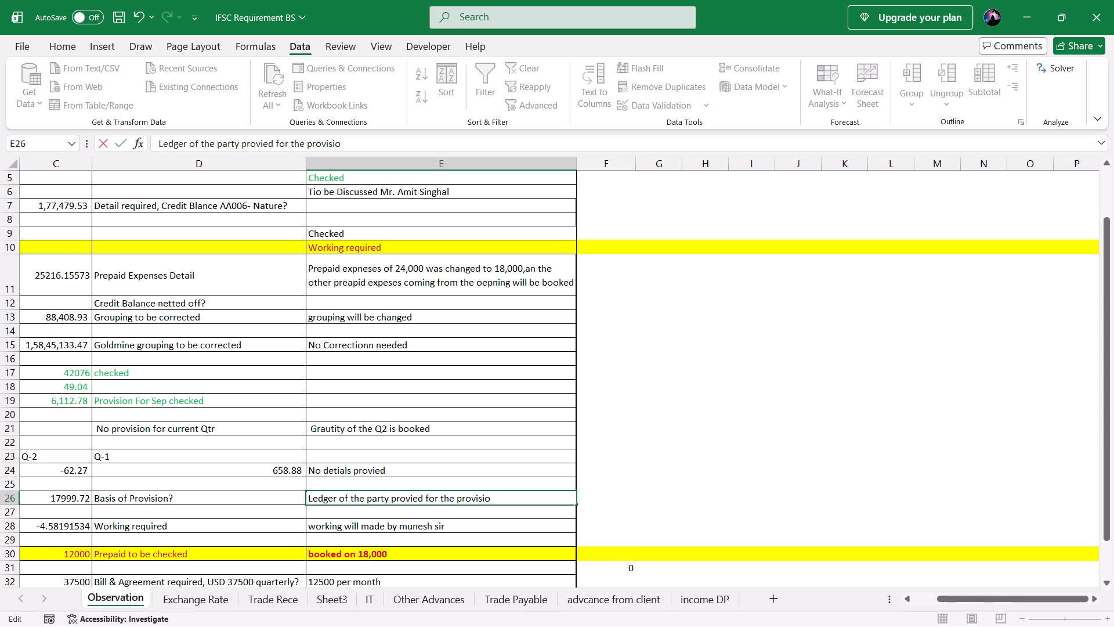
text(on)
key(BackSpace)
key(BackSpace)
key(n)
key(Return)
key(ctrl+a)
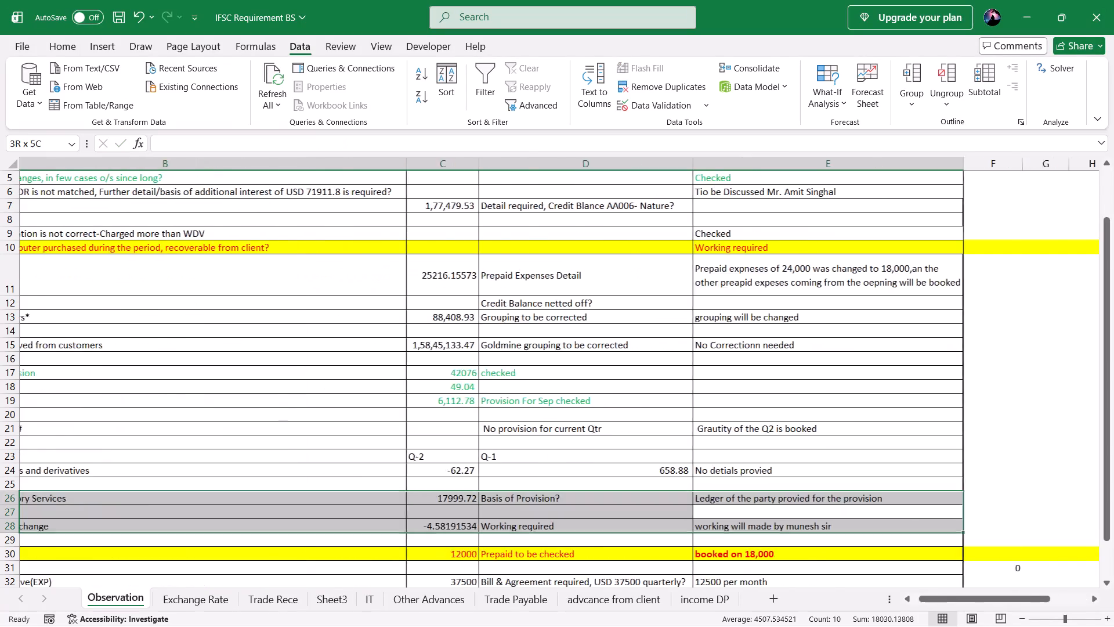
Save the IFSC Requirement BS workbook.
key(ctrl+s)
key(Left)
key(Left)
key(Left)
key(Left)
key(Left)
key(ctrl+s)
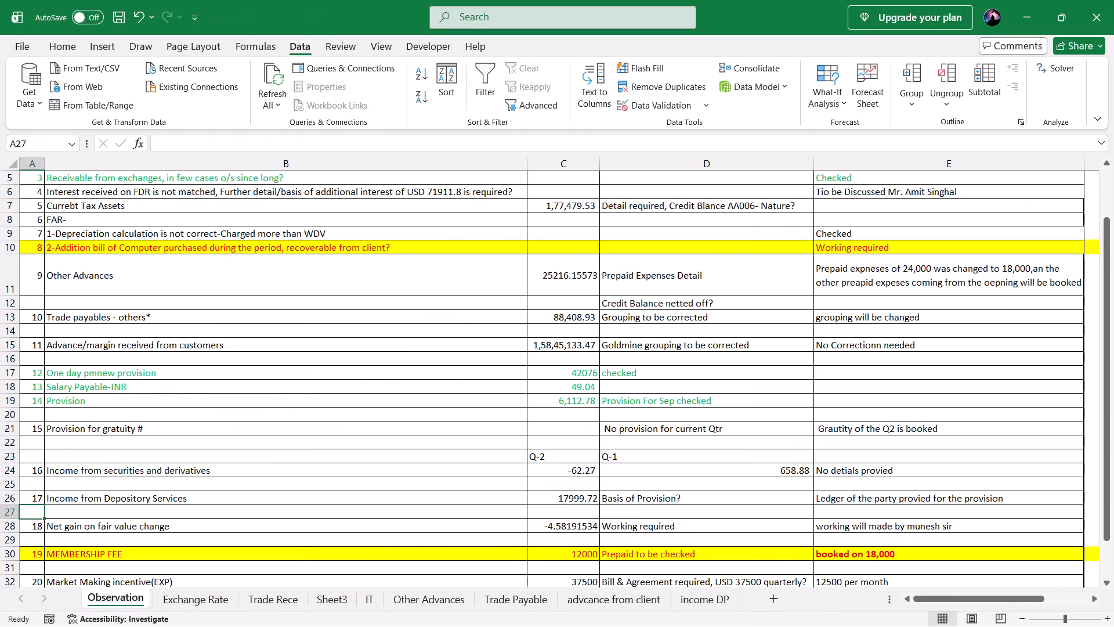
Look over the observation rows from Income from Depository Services back up to the column headings.
key(Down)
key(Left)
key(Right)
key(Left)
key(Right)
key(Down)
key(Right)
key(Up)
key(Up)
key(Up)
key(Up)
key(Up)
key(Up)
key(Up)
key(Up)
key(Up)
key(Up)
key(Up)
key(Up)
key(Up)
key(Up)
key(Up)
key(Up)
key(Up)
key(Up)
key(Up)
key(Up)
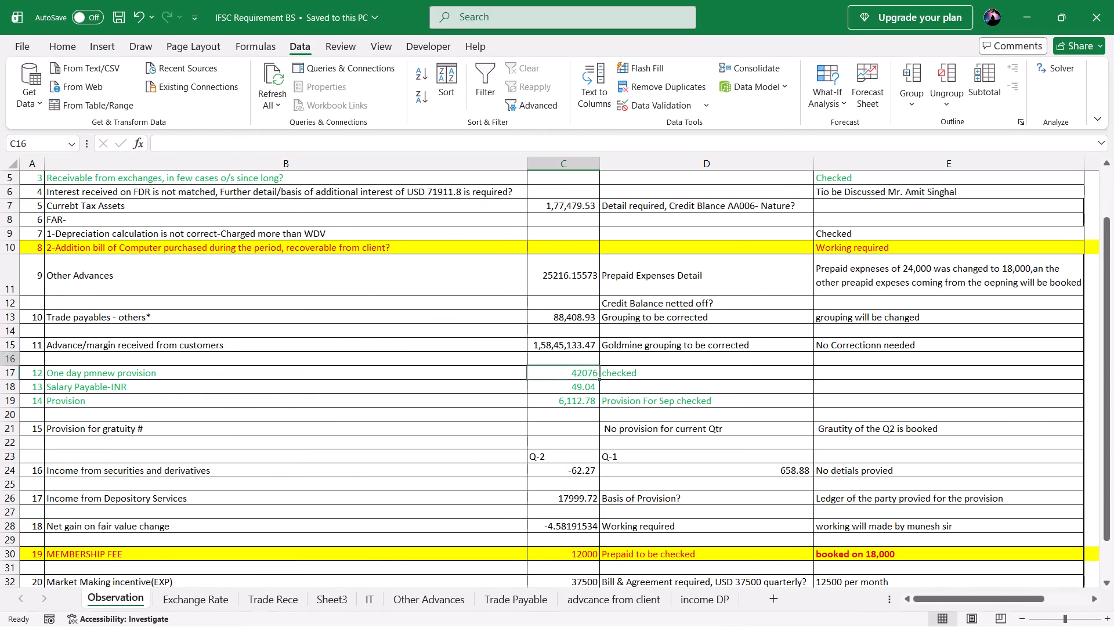
key(Down)
key(Down)
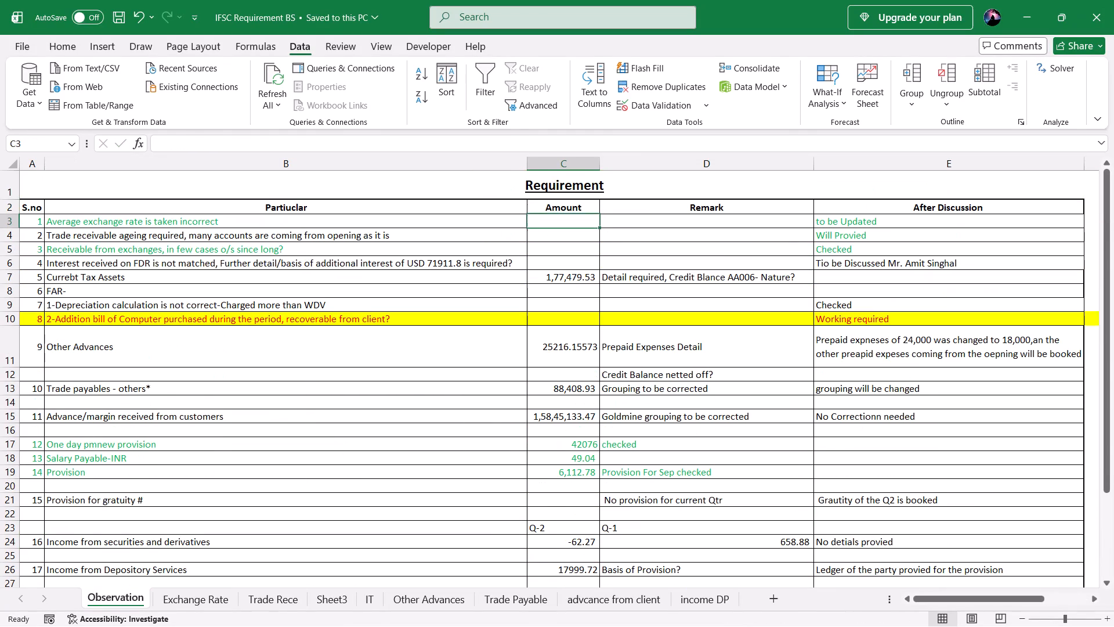
key(Down)
key(Down)
key(Up)
key(Up)
key(Right)
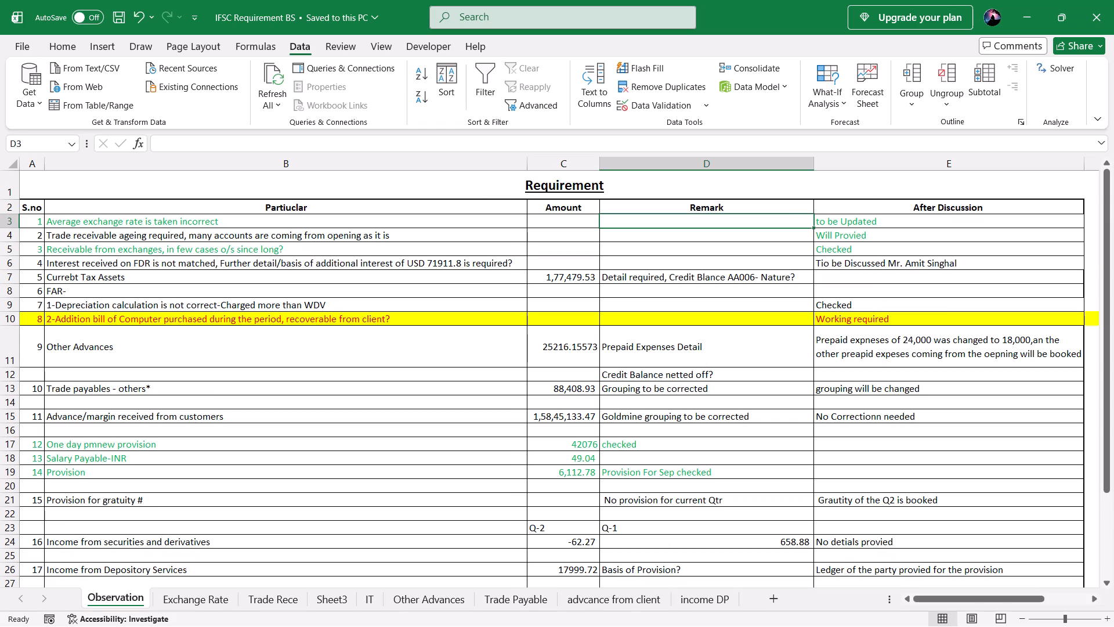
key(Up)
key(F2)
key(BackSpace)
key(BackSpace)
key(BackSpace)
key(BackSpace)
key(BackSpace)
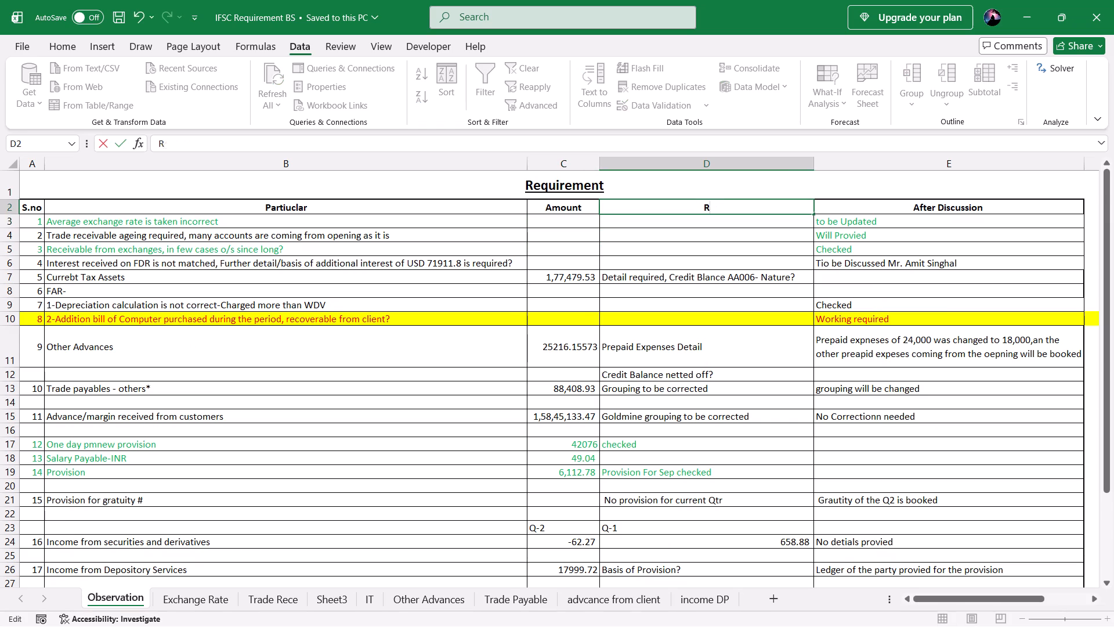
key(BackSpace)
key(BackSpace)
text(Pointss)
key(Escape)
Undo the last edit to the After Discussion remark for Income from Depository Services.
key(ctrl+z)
Correct the E26 After Discussion remark to "Ledger of the party provied for the provision" and save the workbook.
key(Down)
key(Down)
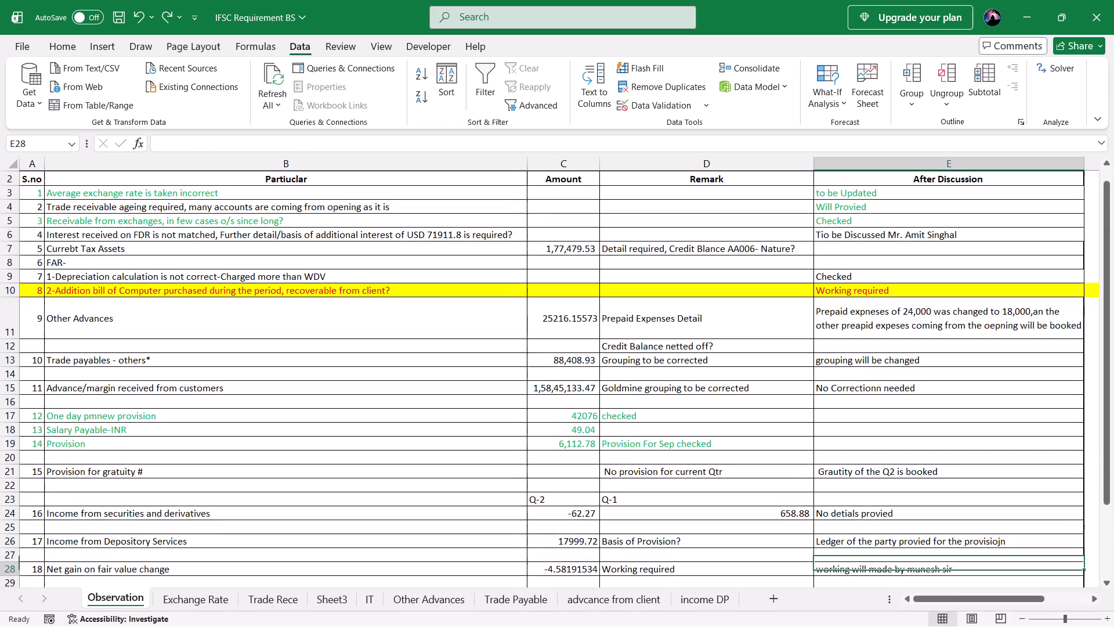
key(Down)
key(Down)
key(Down)
key(Up)
key(Up)
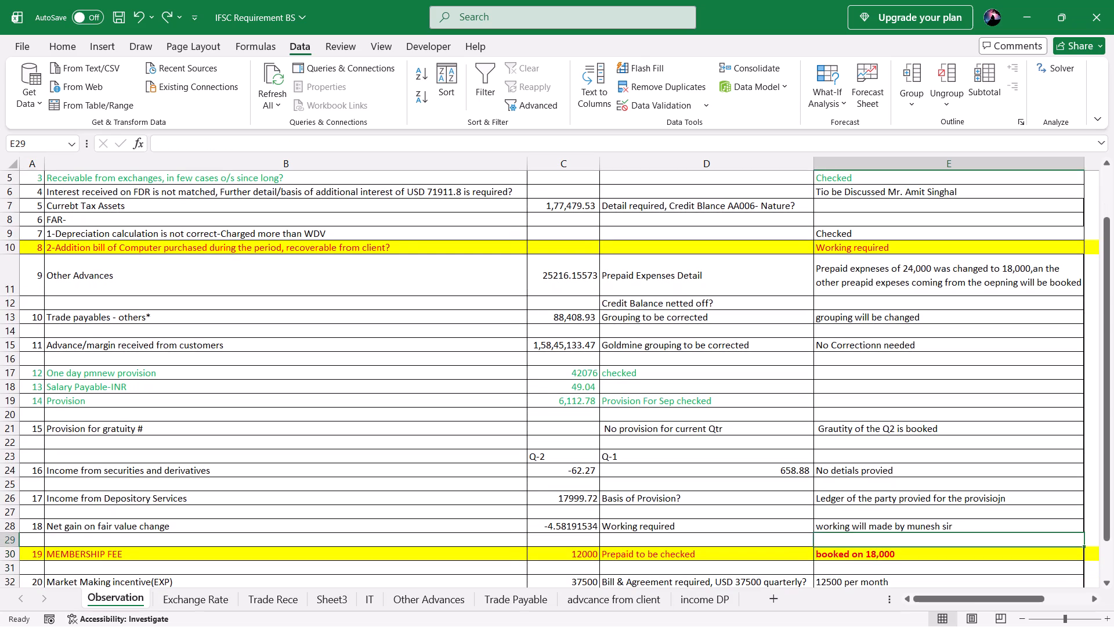
key(Down)
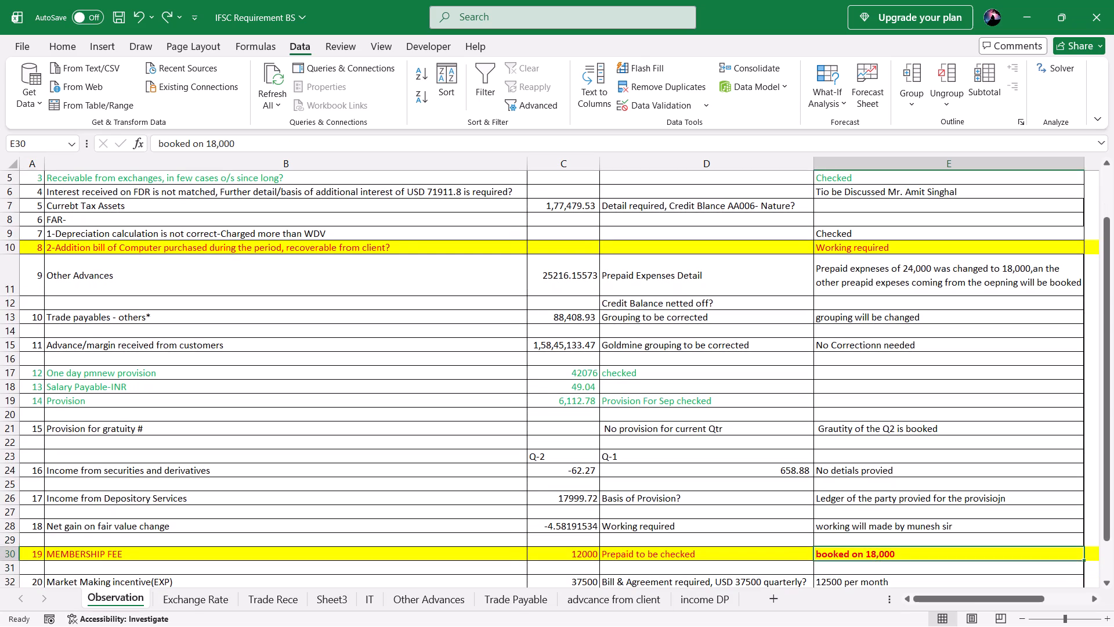
key(Up)
key(Up)
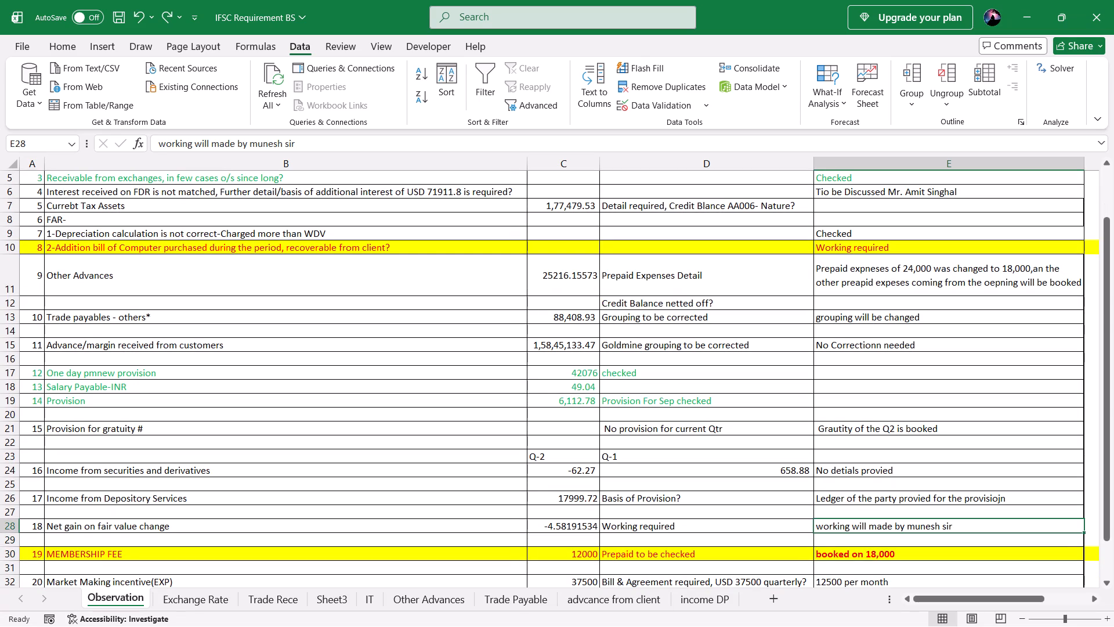
key(Up)
key(Up)
key(Up)
key(Down)
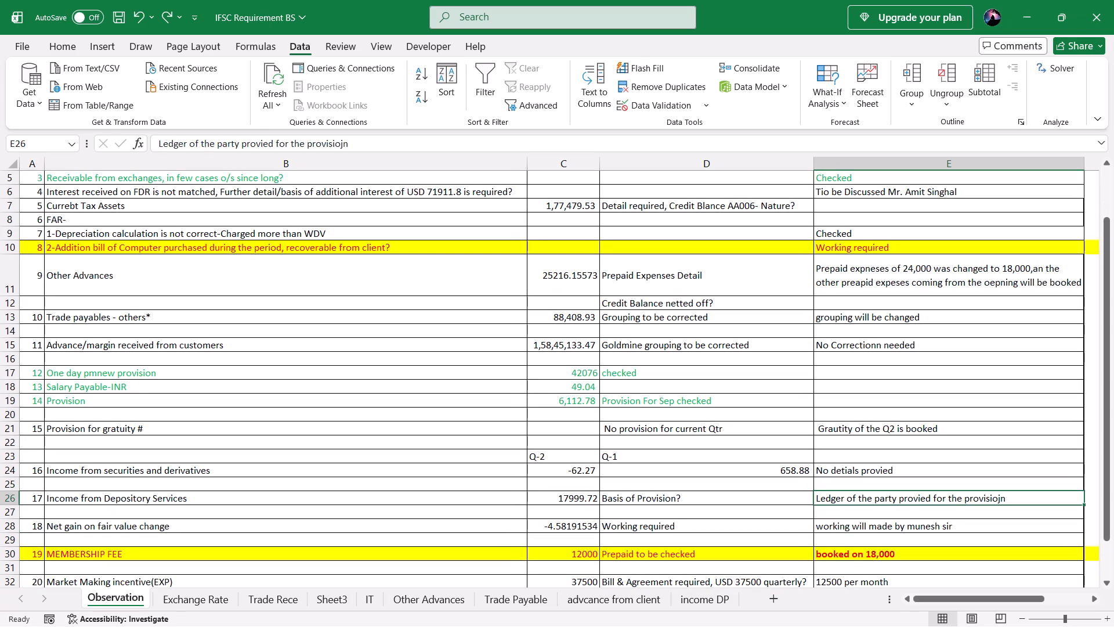
key(F2)
key(BackSpace)
key(BackSpace)
key(BackSpace)
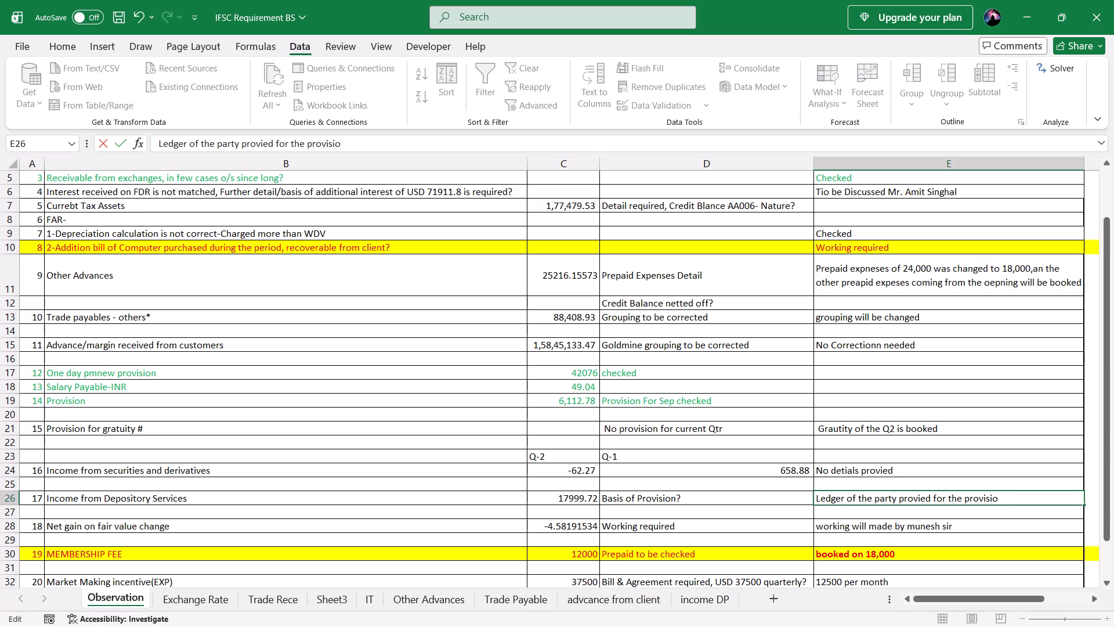
key(n)
key(Return)
key(ctrl+s)
Review the gratuity, income, fair value, membership fee and Market Making incentive observations down to the end of the table.
key(Down)
key(Down)
key(Up)
key(Up)
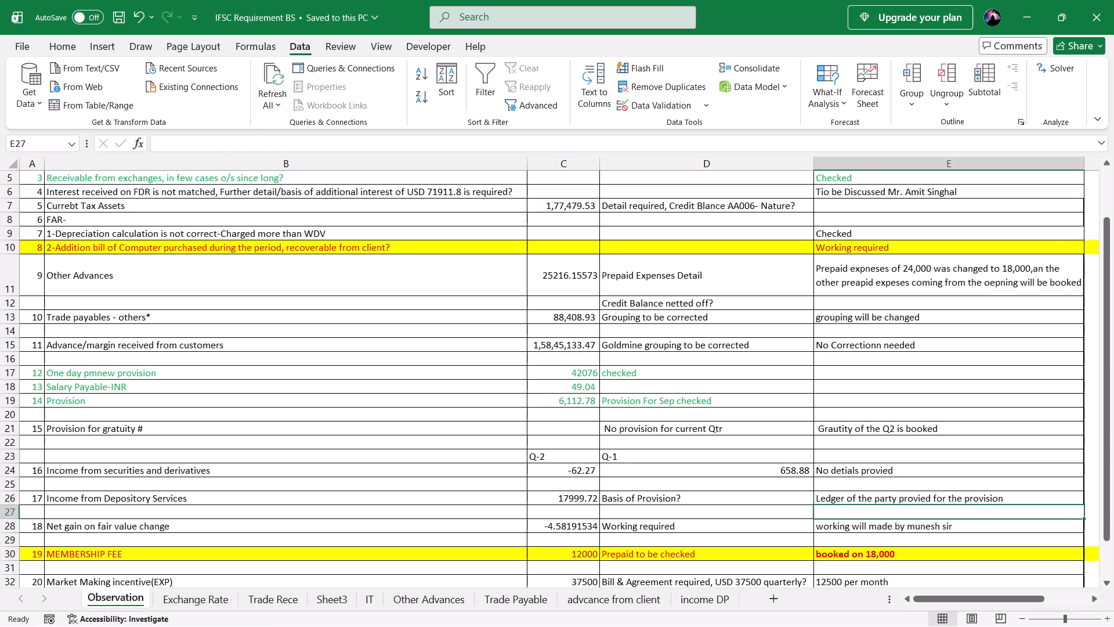
key(Up)
key(Up)
key(Up)
key(Up)
key(Up)
key(Up)
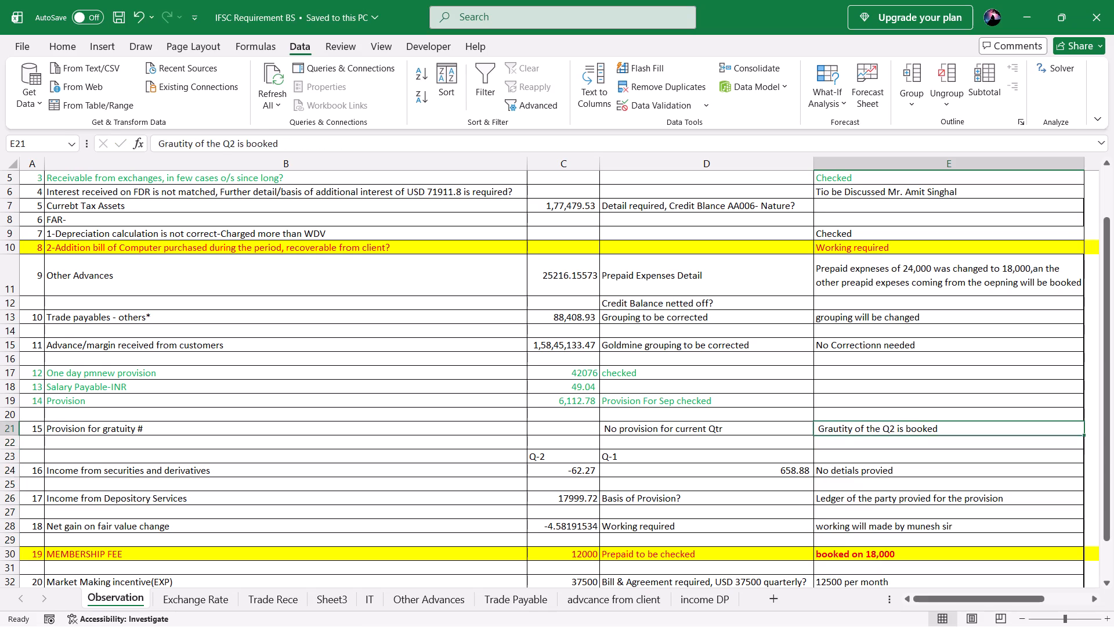
key(Down)
key(Left)
key(Down)
key(Down)
key(Down)
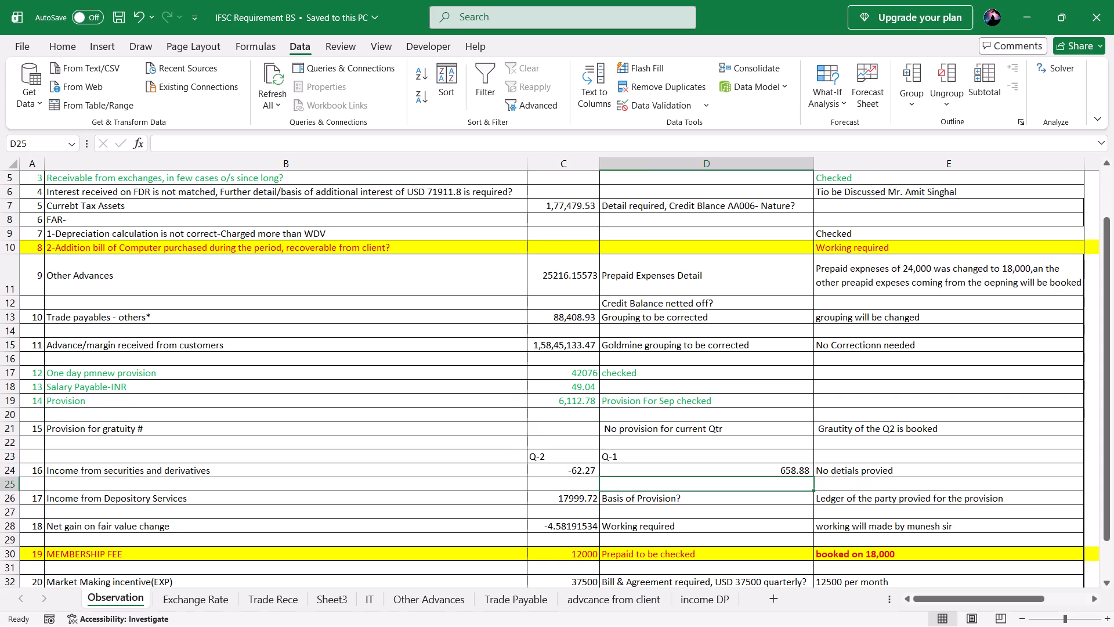
key(Up)
key(Down)
key(Down)
key(Down)
key(Down)
key(Down)
key(Down)
key(Down)
key(Down)
key(Down)
key(Down)
key(Down)
key(Down)
key(Up)
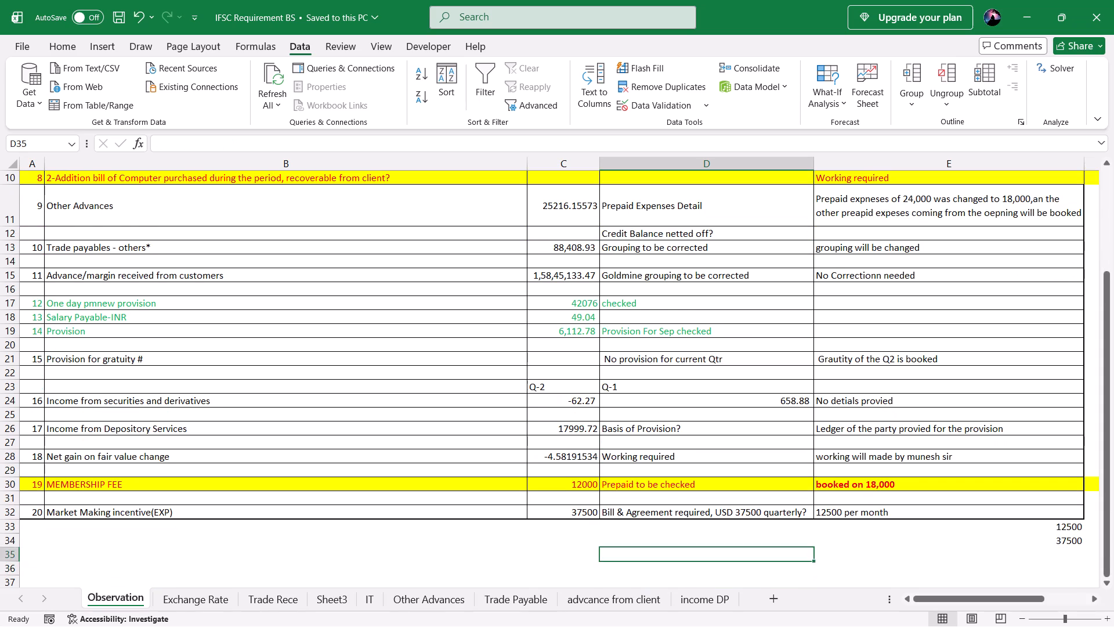
Clear the two stray figures below the After Discussion column in E33:E34.
key(Up)
key(Up)
key(Up)
key(Right)
key(Right)
key(Left)
key(Down)
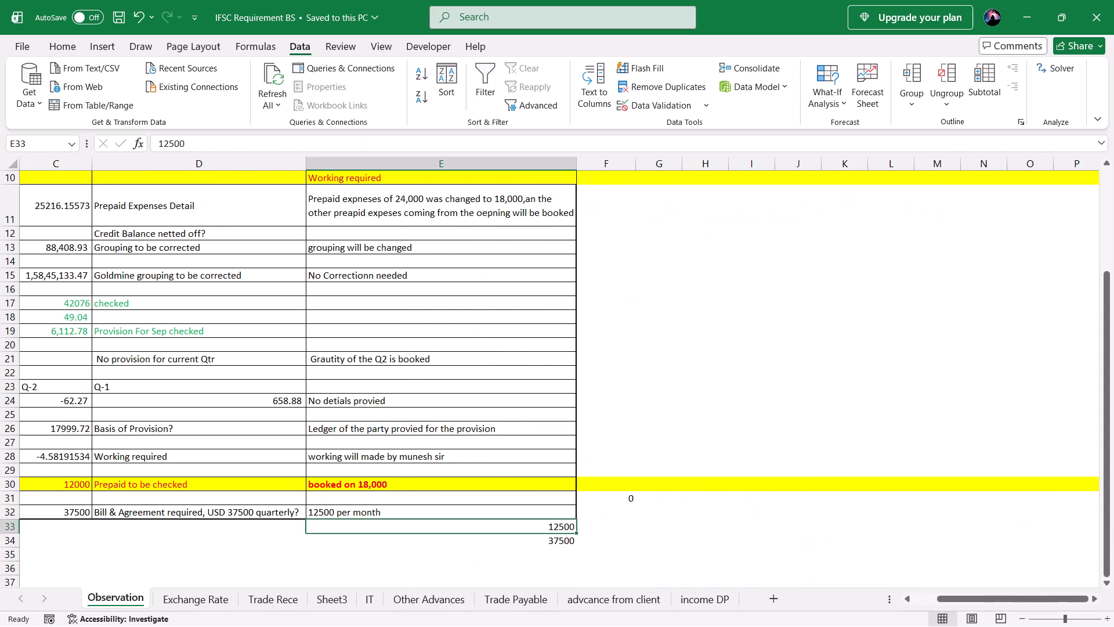
key(ctrl+Down)
key(shift+Up)
key(BackSpace)
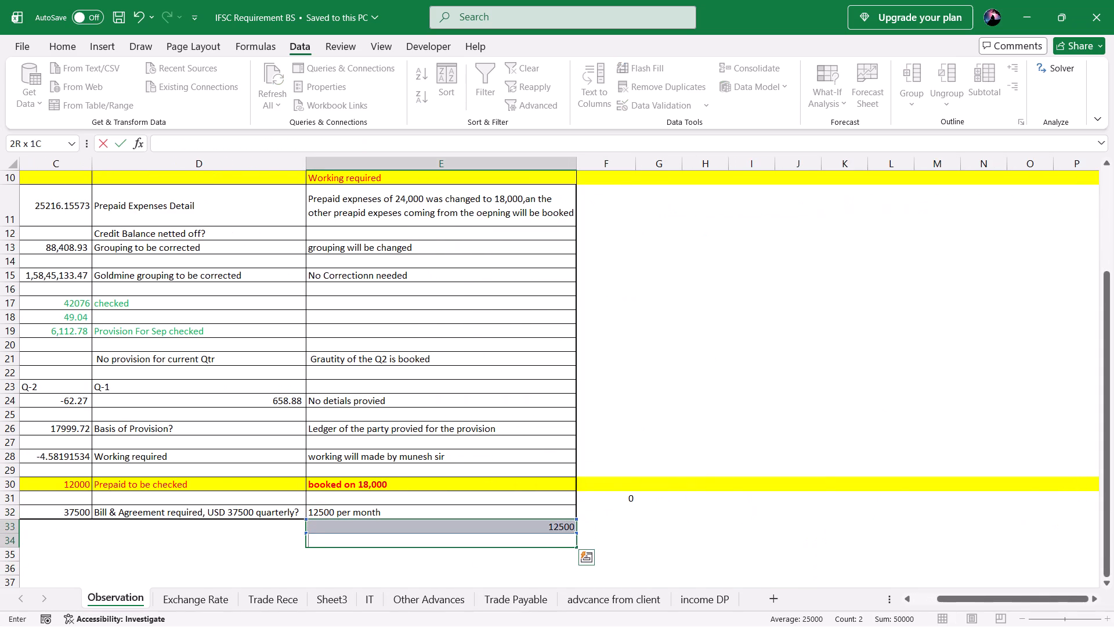
key(BackSpace)
key(Escape)
key(Delete)
Clear the stray 0 beside the table in F31.
key(Right)
key(Right)
key(Up)
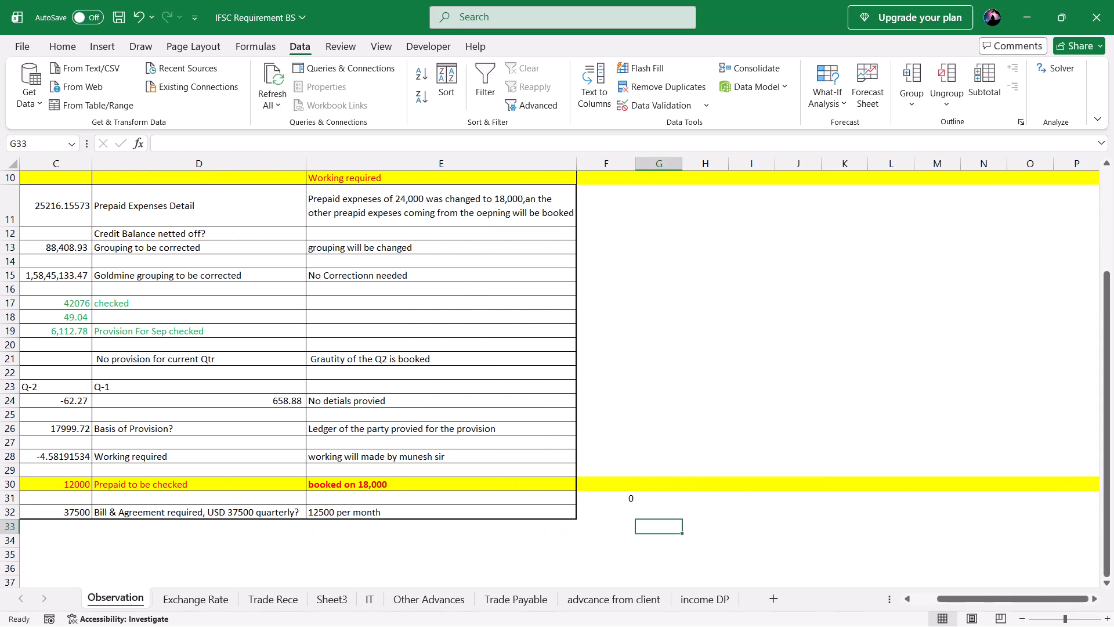
key(Up)
key(Up)
key(Left)
key(Delete)
Replace the Market Making incentive remark in E32 with "no Bill Given, 12,500 Are paid Montly-which make for Q2=37500" and save the workbook.
key(Left)
key(Left)
key(Left)
key(Left)
key(Left)
key(Left)
key(Left)
key(Left)
key(Left)
key(Left)
key(Left)
key(Left)
key(Left)
key(Left)
key(Left)
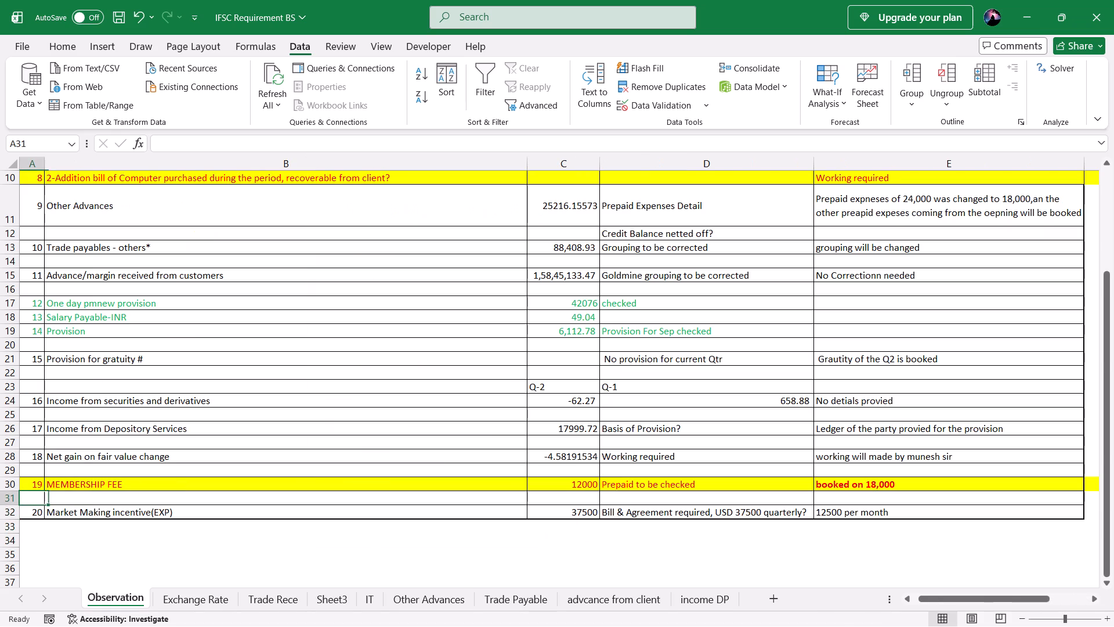
key(Down)
key(Right)
key(Right)
key(Right)
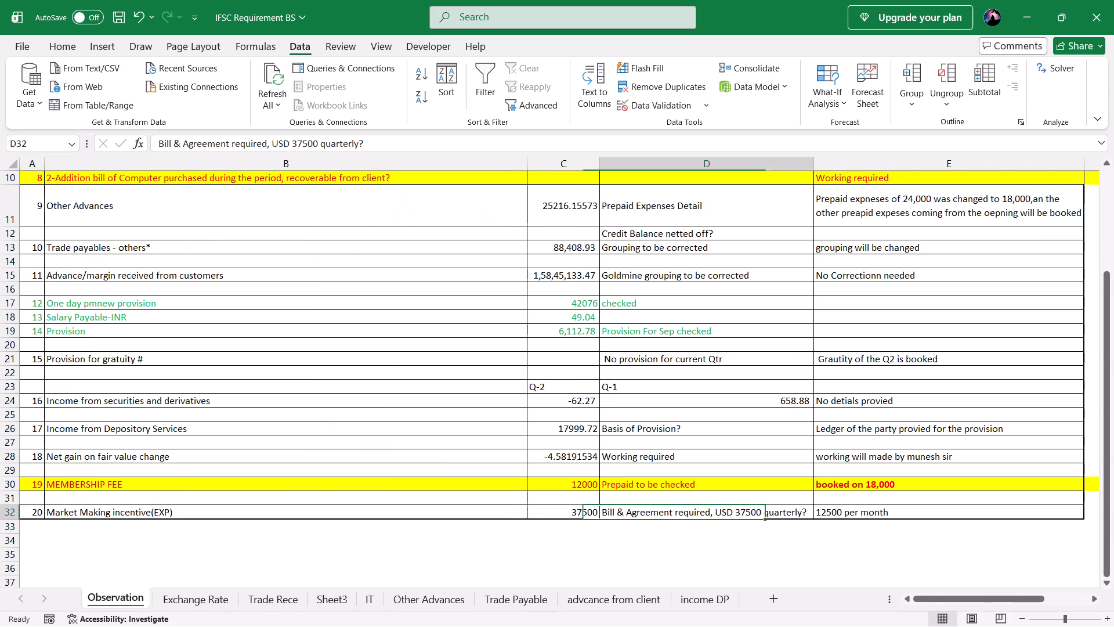
key(Right)
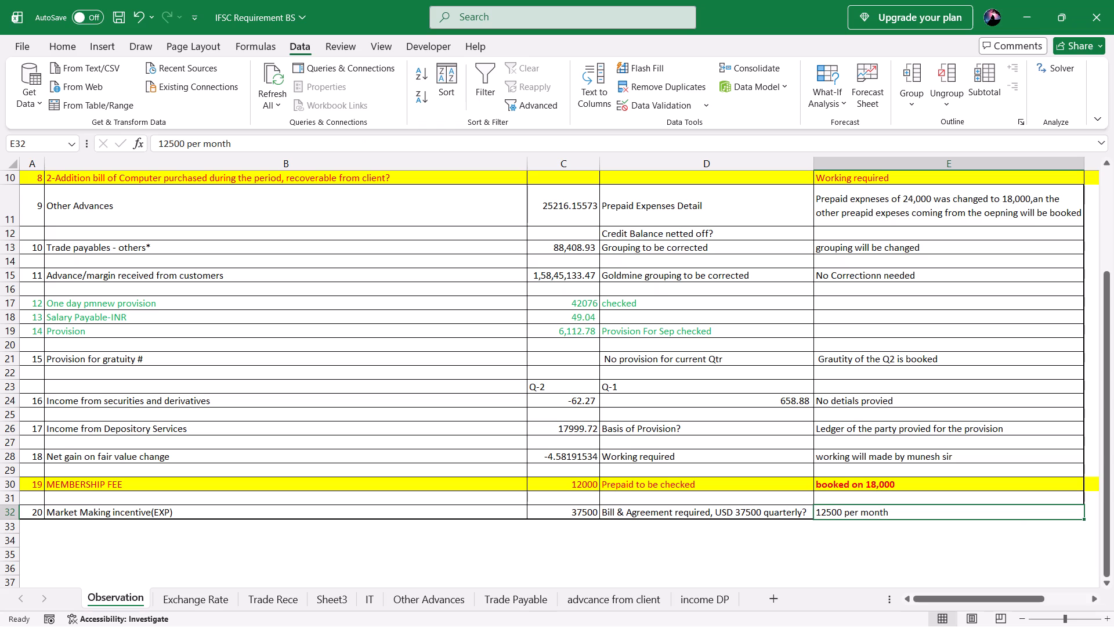
text(no)
key(space)
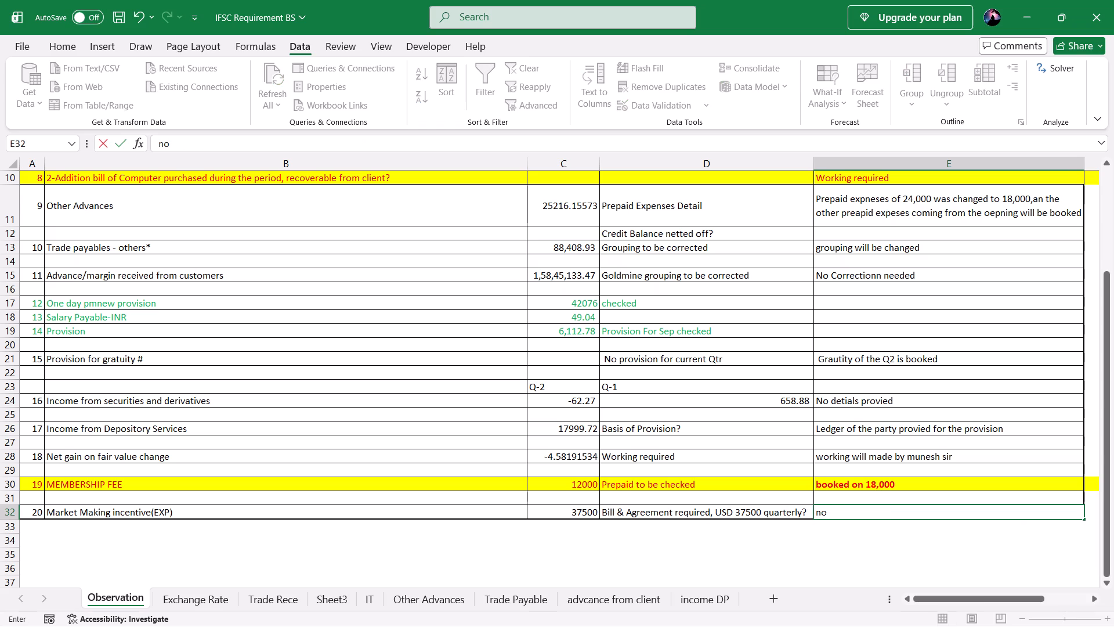
key(shift+p)
key(BackSpace)
text(Bill Given as)
key(space)
key(BackSpace)
key(BackSpace)
key(BackSpace)
key(BackSpace)
text(, 112,500)
key(BackSpace)
key(BackSpace)
key(BackSpace)
key(BackSpace)
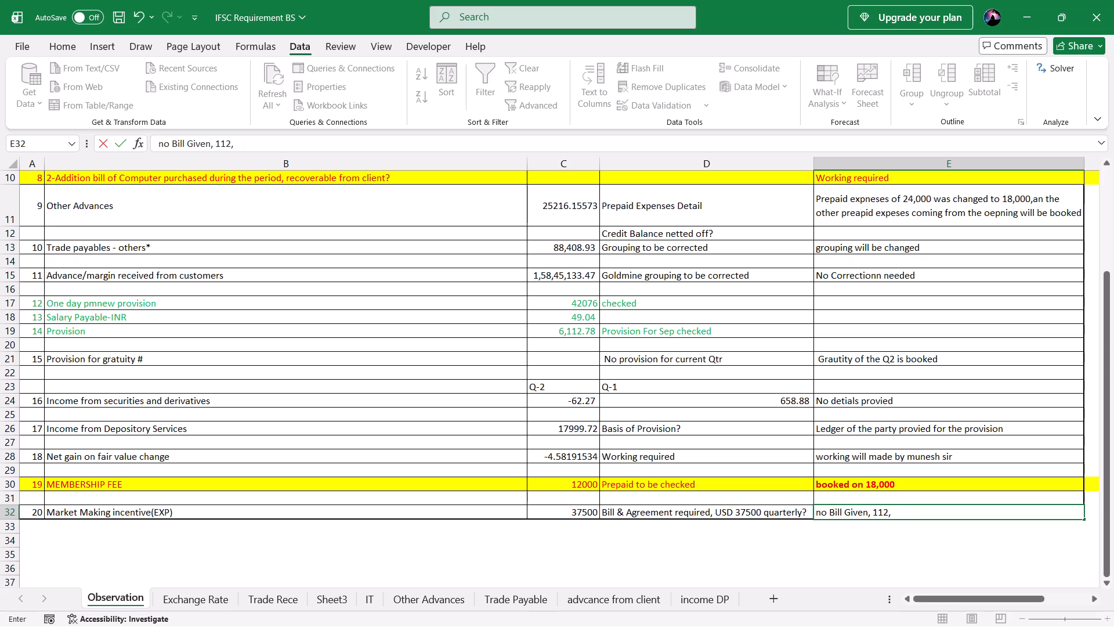
key(BackSpace)
key(BackSpace)
text(2,500)
key(space)
text(Are paid)
key(space)
text(Montly)
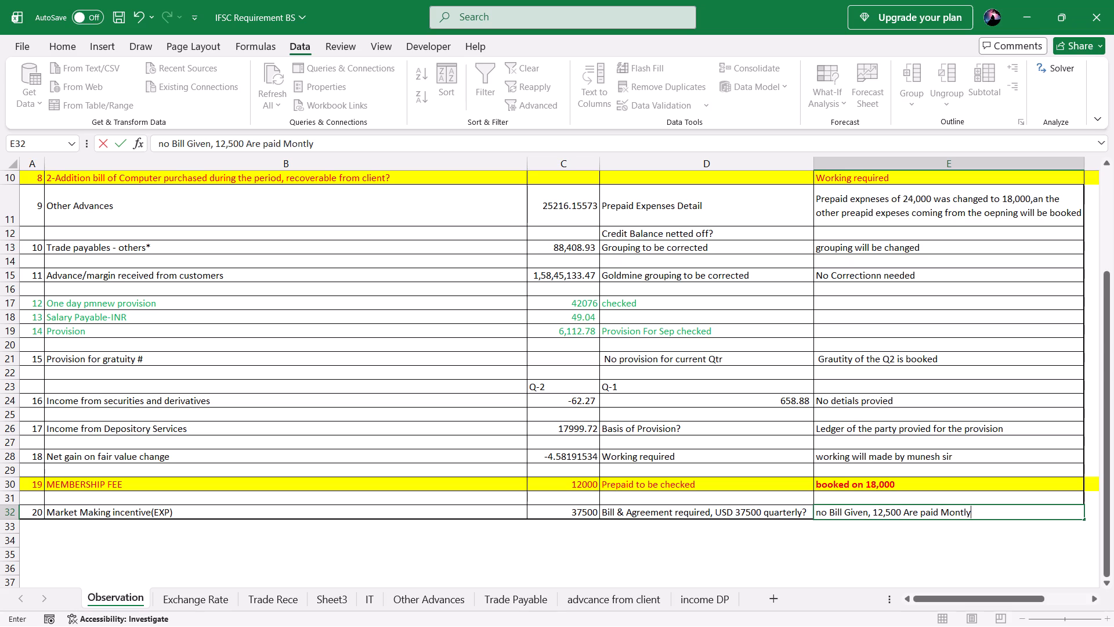
text(-whoch)
key(BackSpace)
key(BackSpace)
key(BackSpace)
text(ich amke for)
key(space)
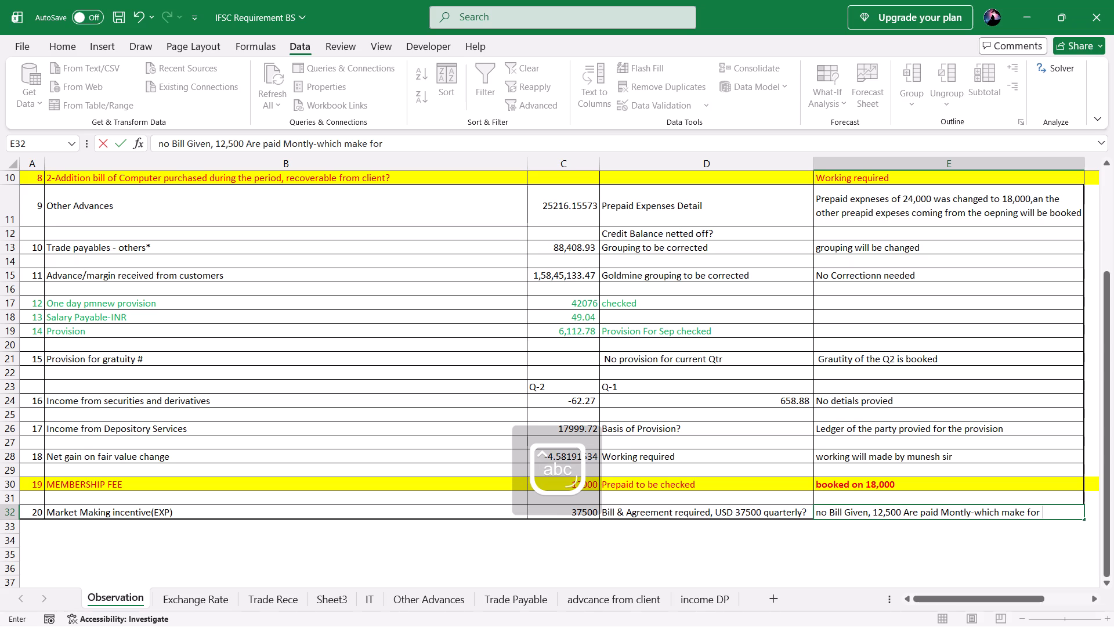
key(shift+q)
key(2)
key(shift+plus)
key(BackSpace)
key(equal)
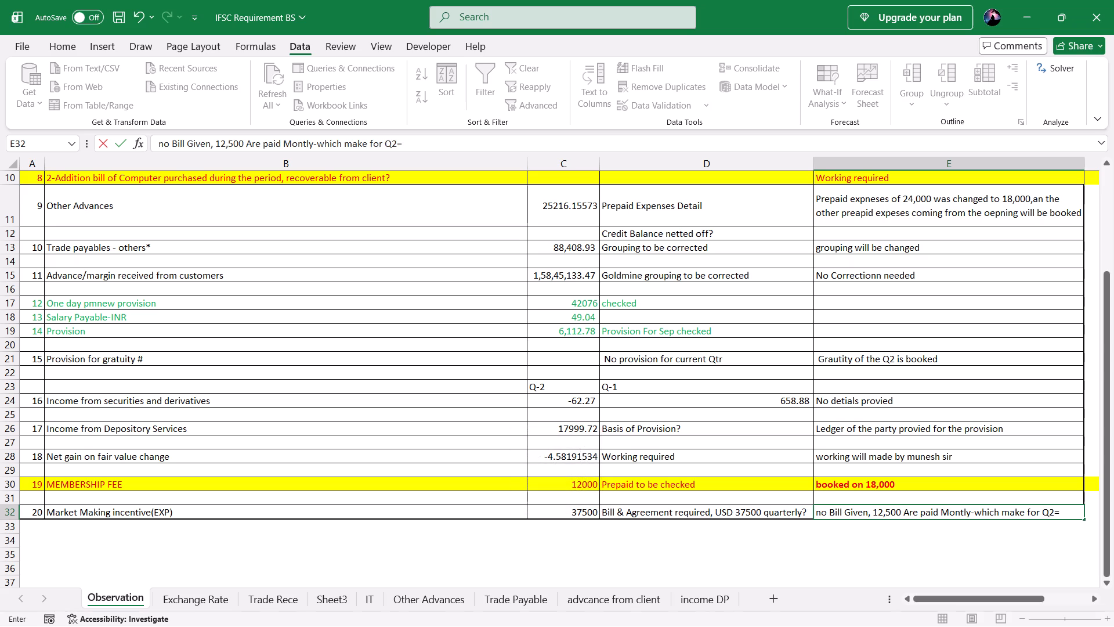
text(37500)
key(Return)
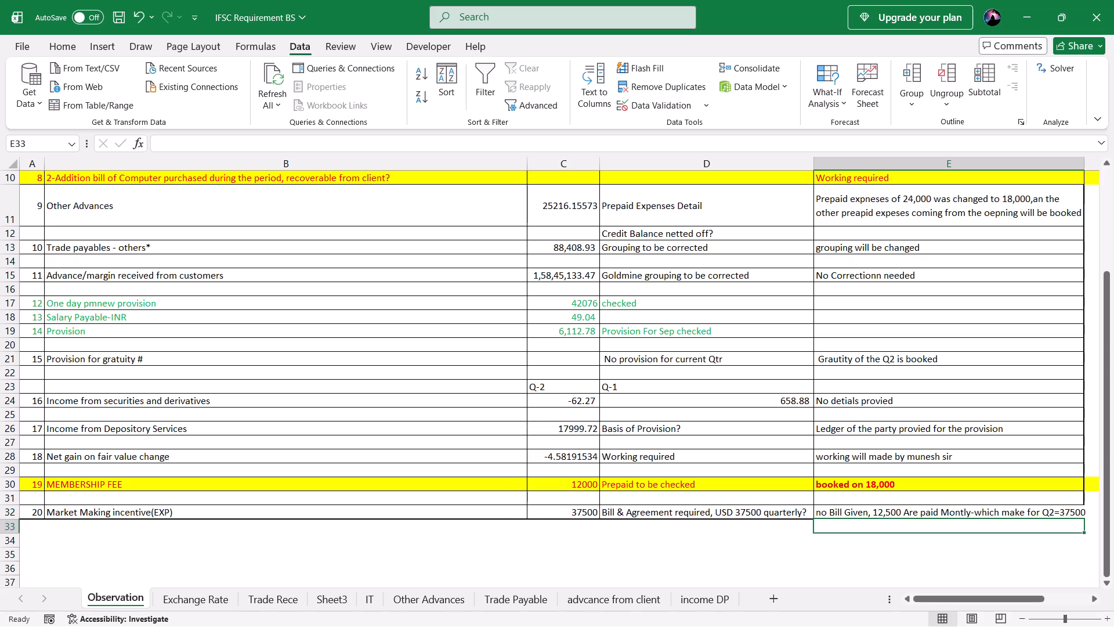
key(ctrl+s)
AutoFit the column widths of the entire Observation sheet and save the workbook.
key(Up)
key(ctrl+a)
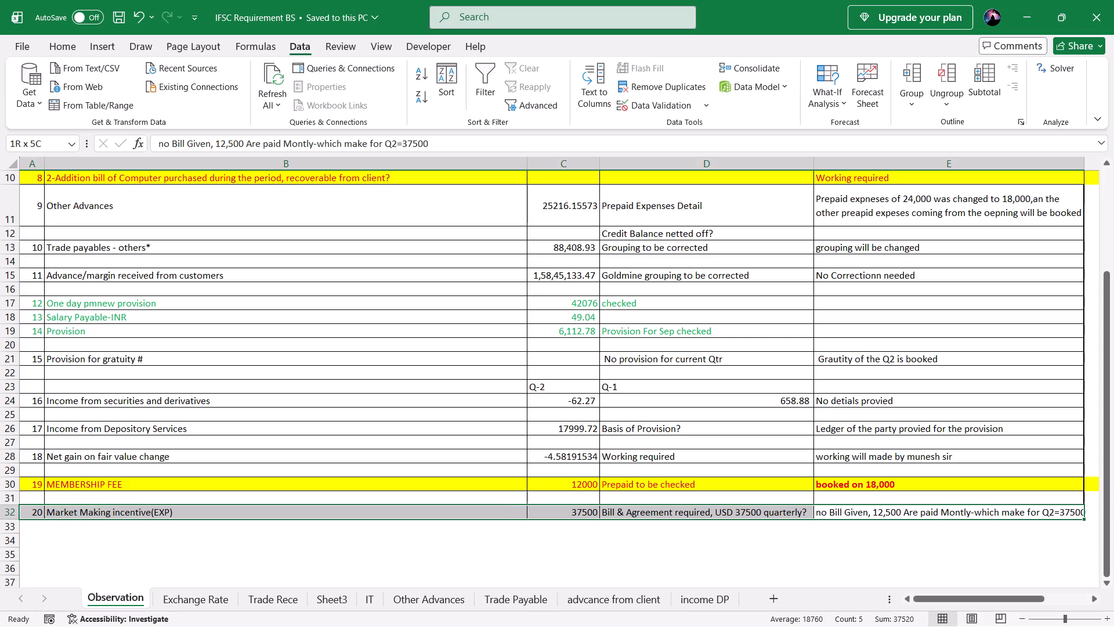
key(ctrl+a)
text(hi)
key(Escape)
key(Escape)
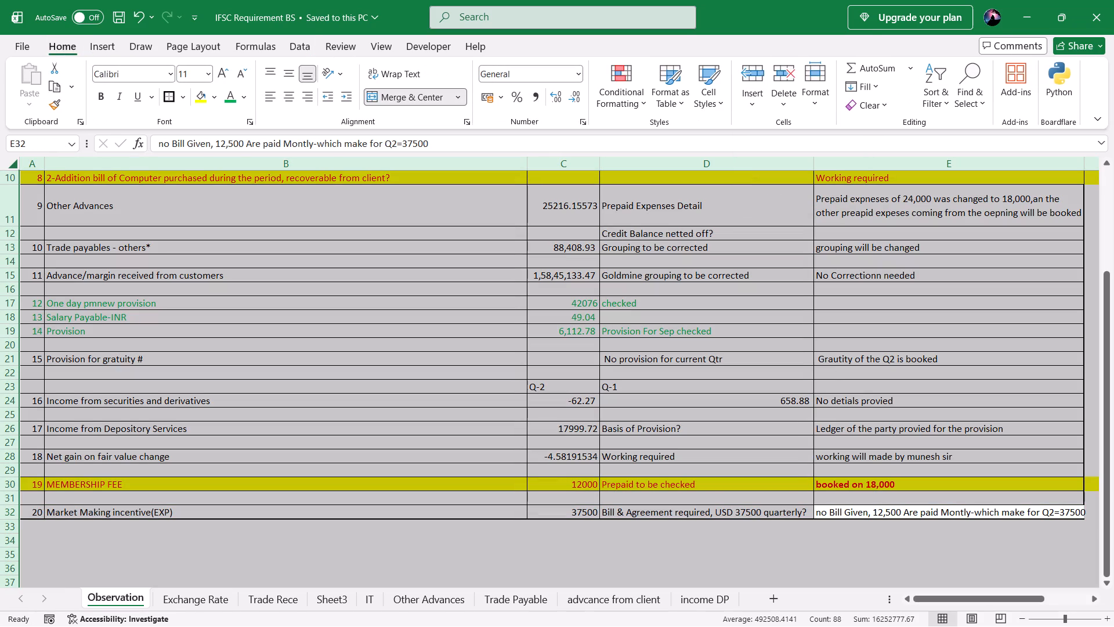
text(hoi)
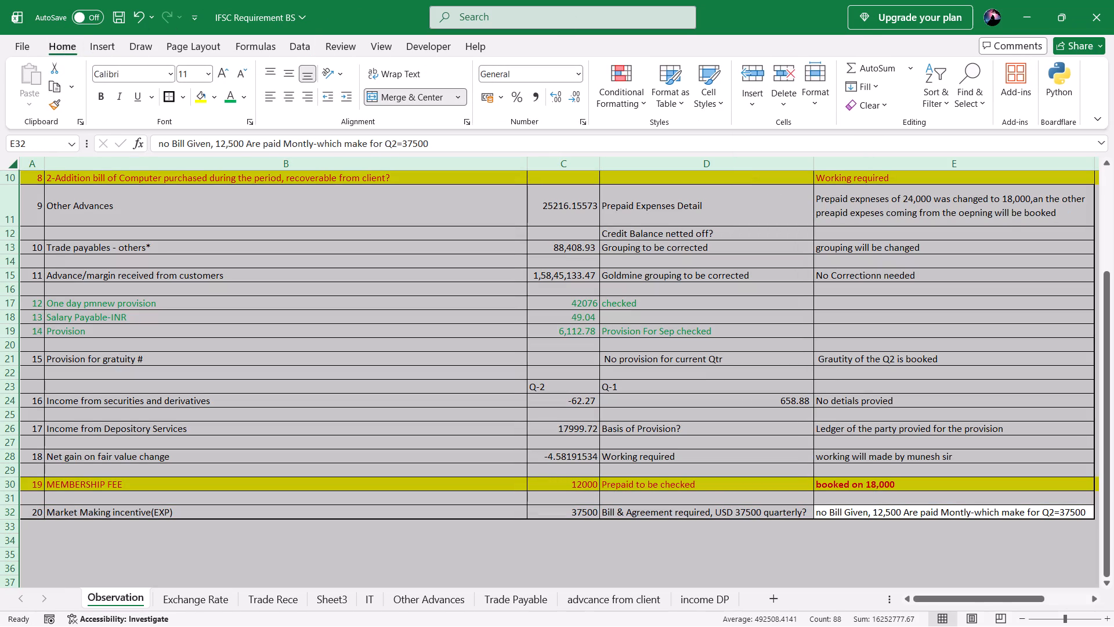
key(Down)
key(ctrl+s)
Set the row height of the entire Observation sheet to 15.
key(Up)
key(Up)
key(Up)
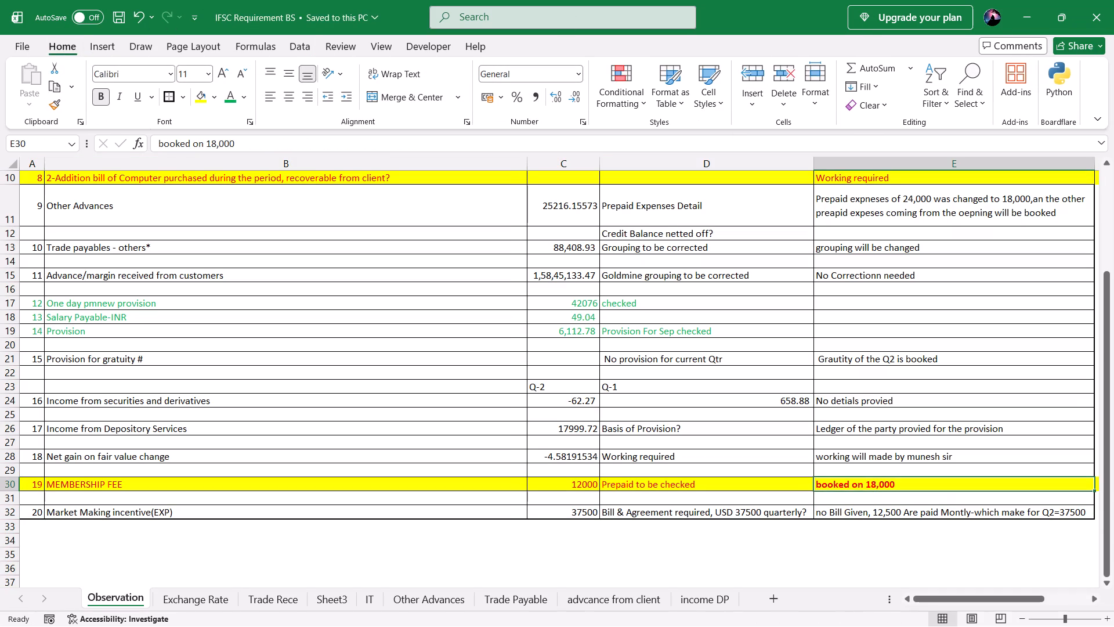
key(Up)
key(Up)
key(Up)
key(Up)
key(Up)
key(Up)
key(Up)
key(Up)
key(Up)
key(Up)
key(Up)
key(Up)
key(Up)
key(Up)
key(Up)
key(Up)
key(Up)
key(Up)
key(Up)
key(Up)
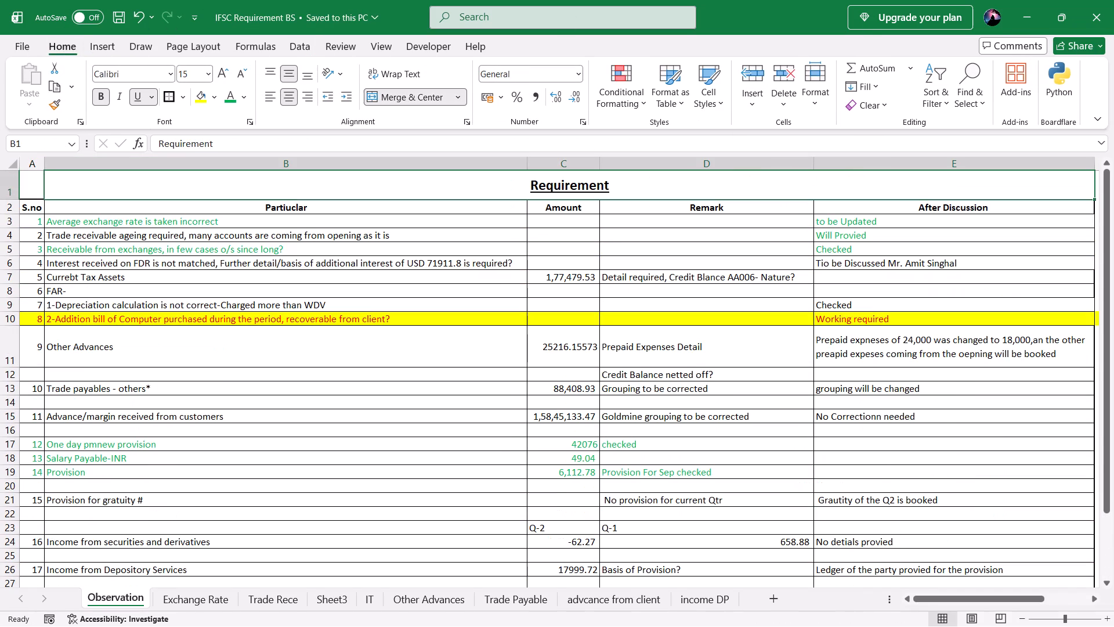
key(ctrl+a)
key(ctrl+a)
key(ctrl+a)
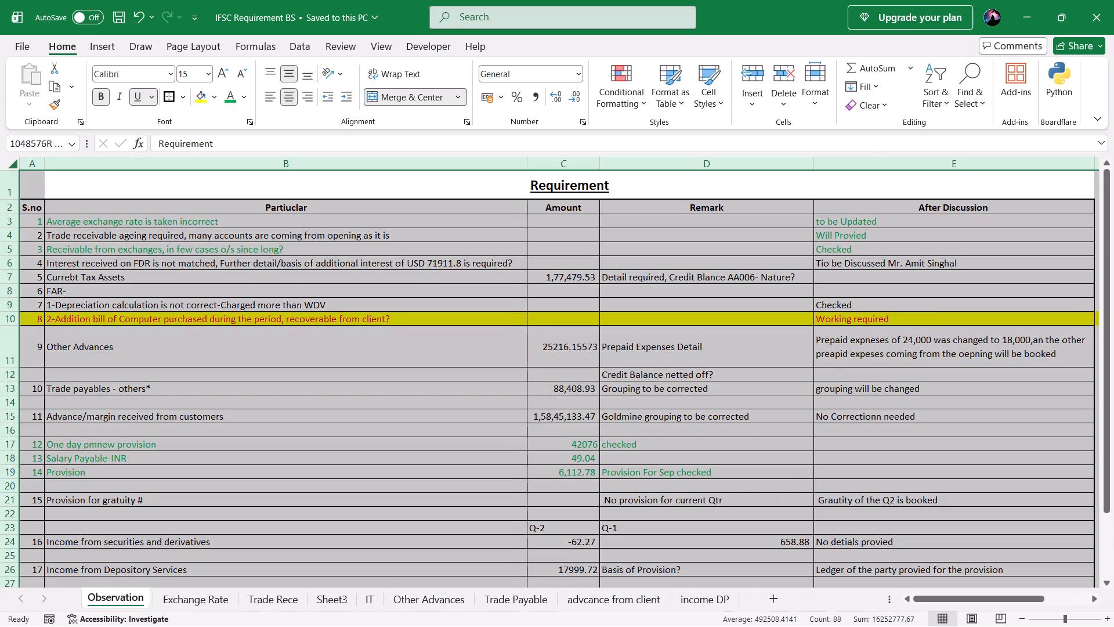
text(ho)
key(h)
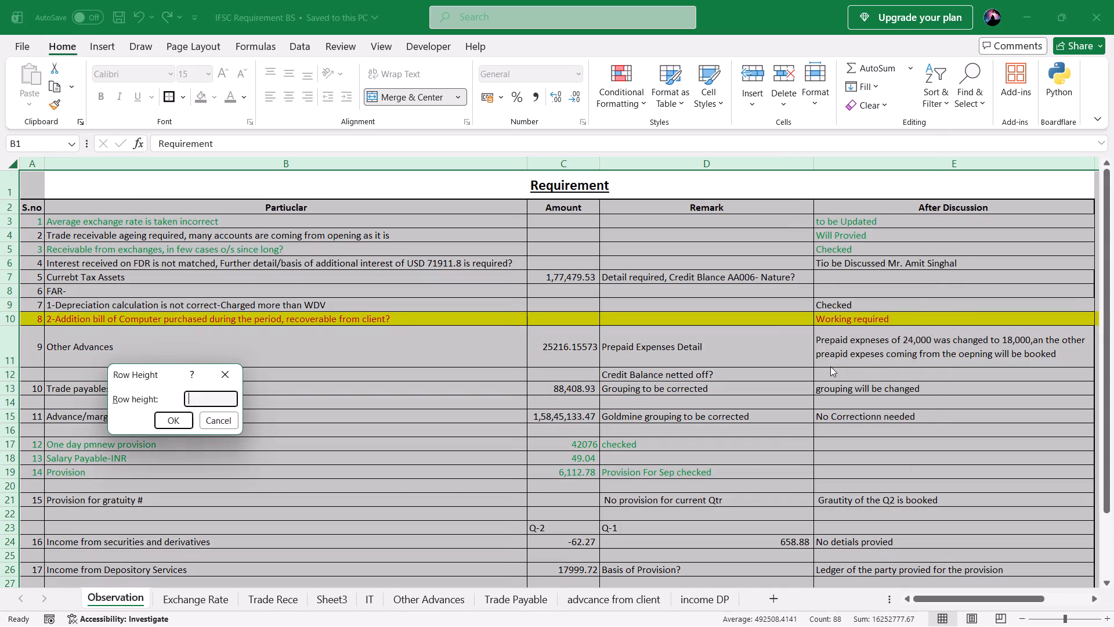
text(15)
key(Return)
Increase the height of row 11 so the two-line prepaid expenses remark fits.
key(Down)
key(Down)
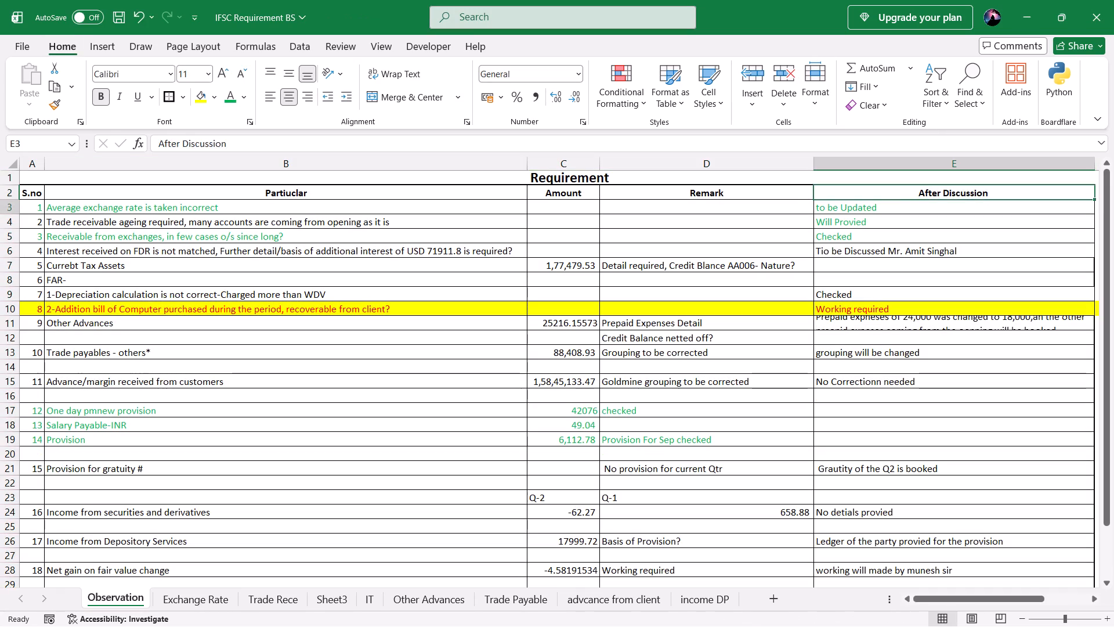
key(Down)
key(Down)
key(Down)
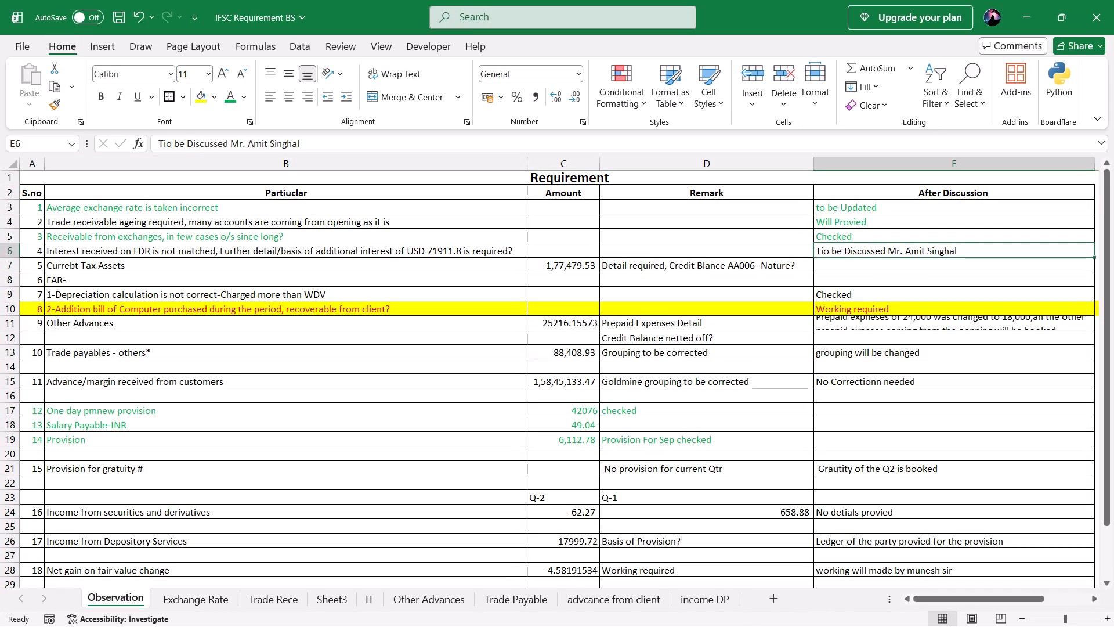
drag(18, 327, 18, 338)
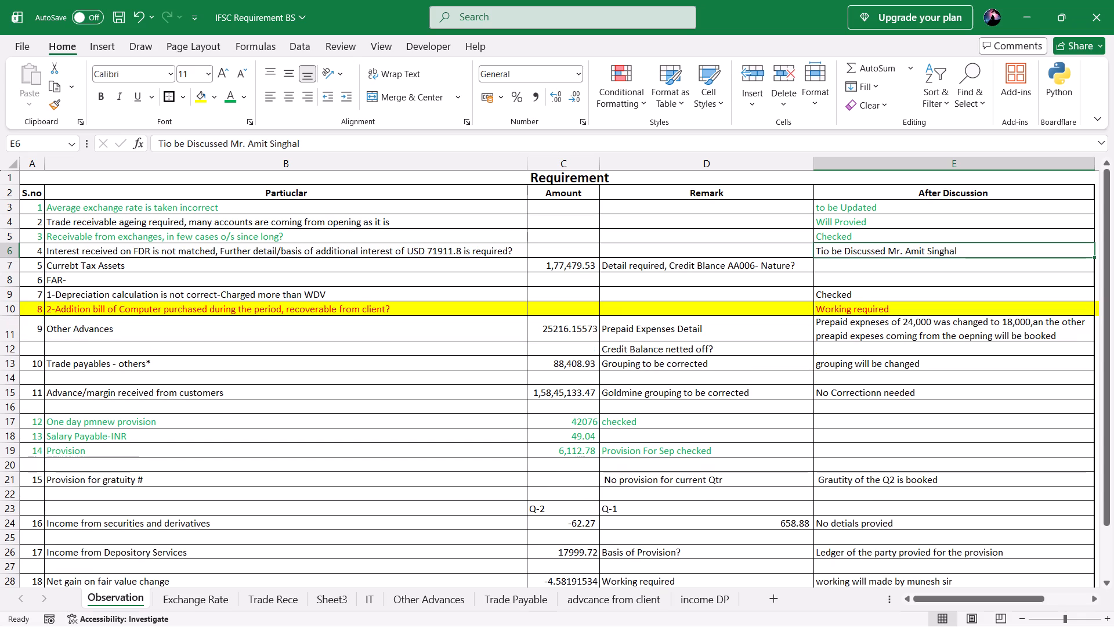
Look over the layout of the observations table after the row and column resizing.
click(93, 397)
scroll(393, 380, down, 6)
scroll(393, 380, up, 5)
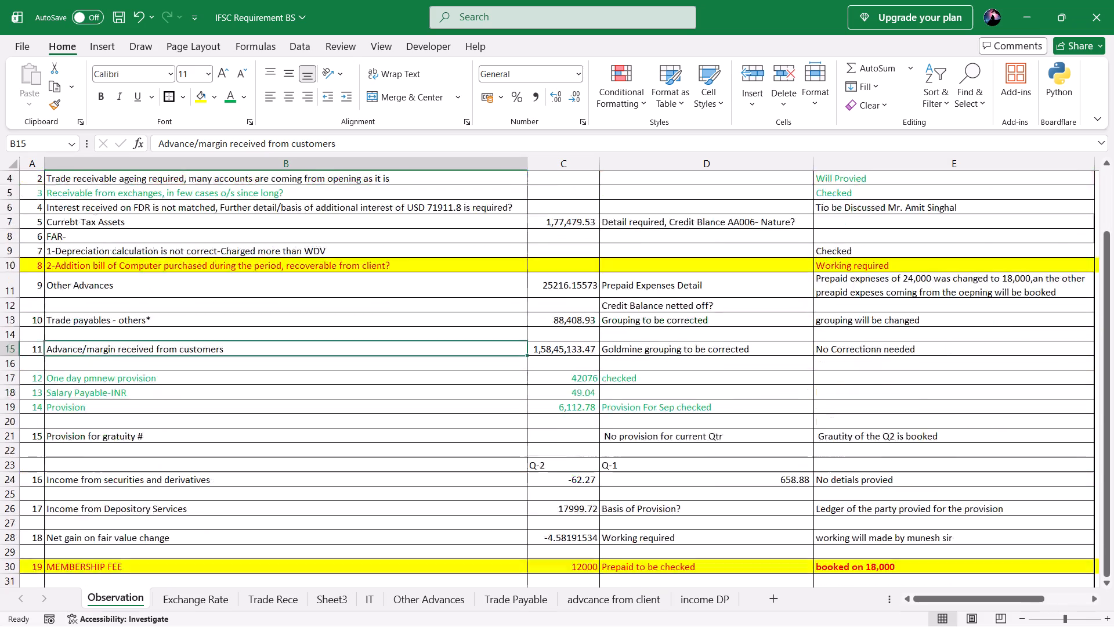
scroll(393, 380, up, 4)
click(275, 344)
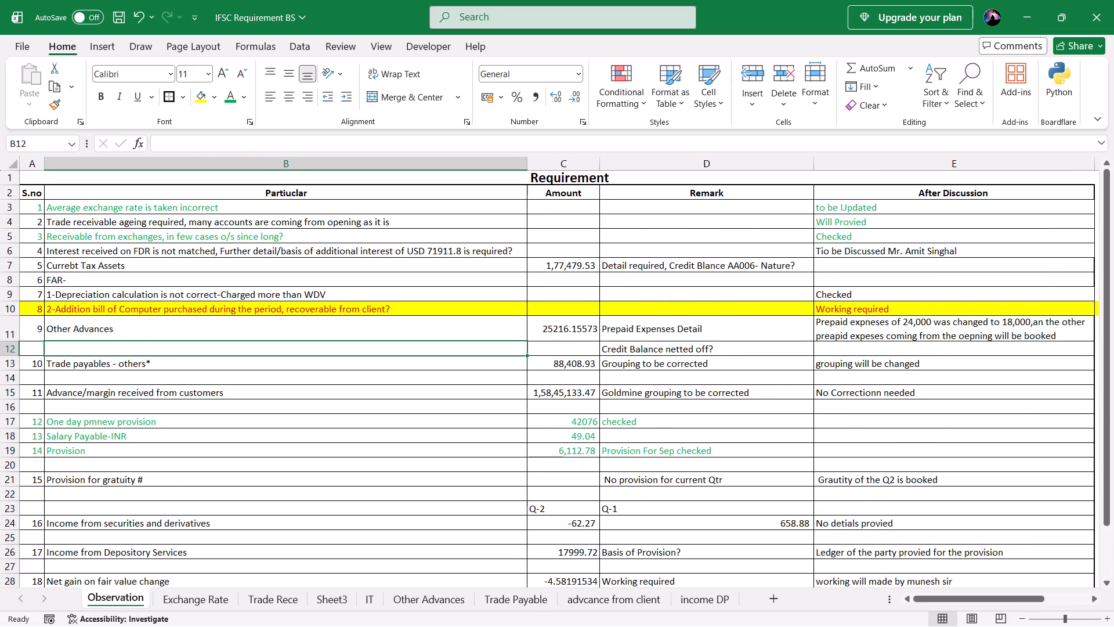
scroll(190, 409, down, 3)
scroll(190, 409, up, 4)
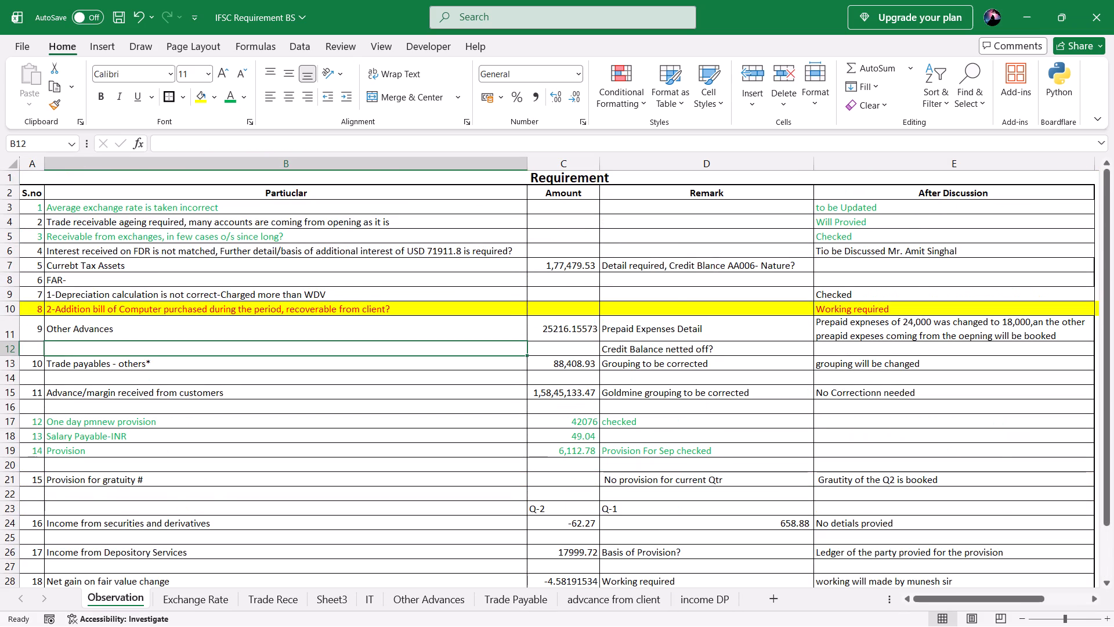
scroll(191, 402, down, 3)
scroll(191, 402, up, 4)
Remove the fill colour from all cells of the Observation sheet.
key(ctrl+a)
key(ctrl+a)
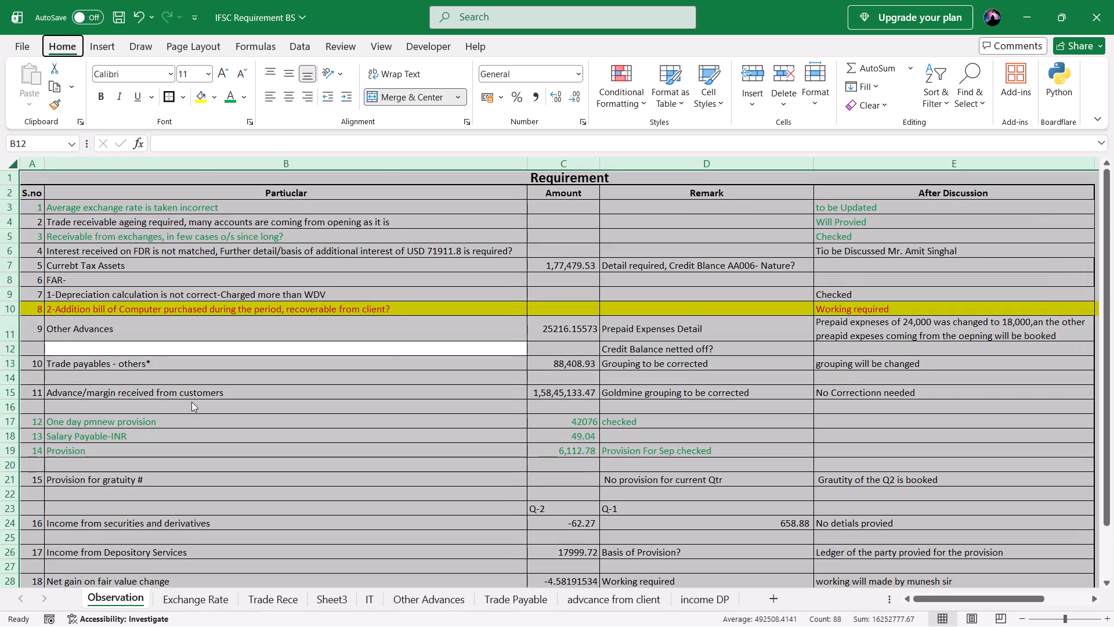
text(hhn)
click(145, 382)
Set the font colour of the entire Observation sheet to black.
scroll(145, 382, down, 5)
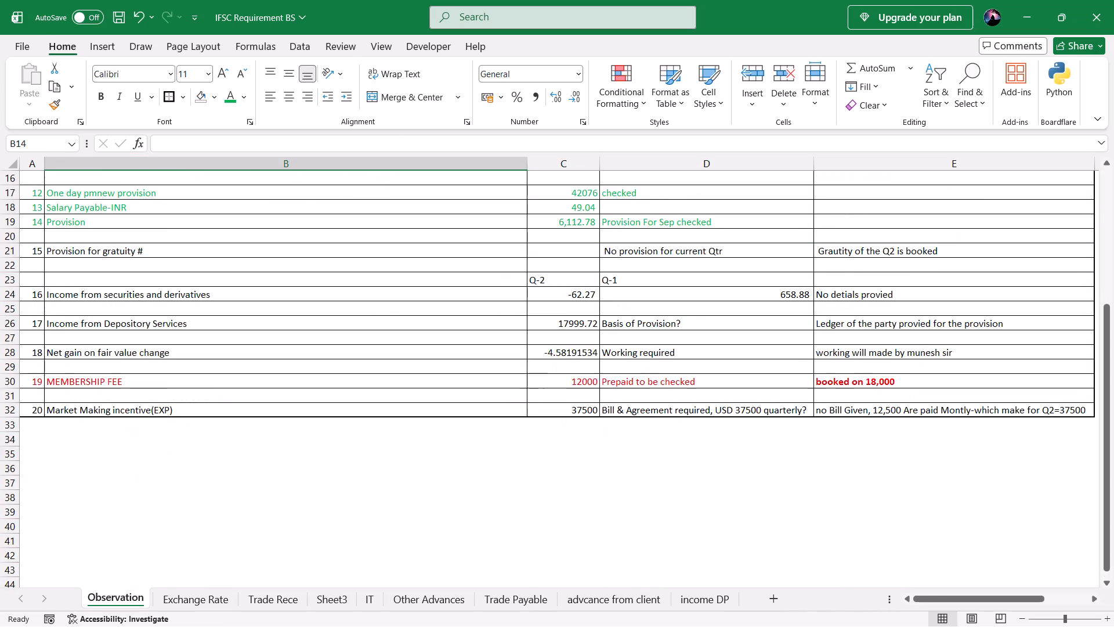
scroll(145, 382, up, 7)
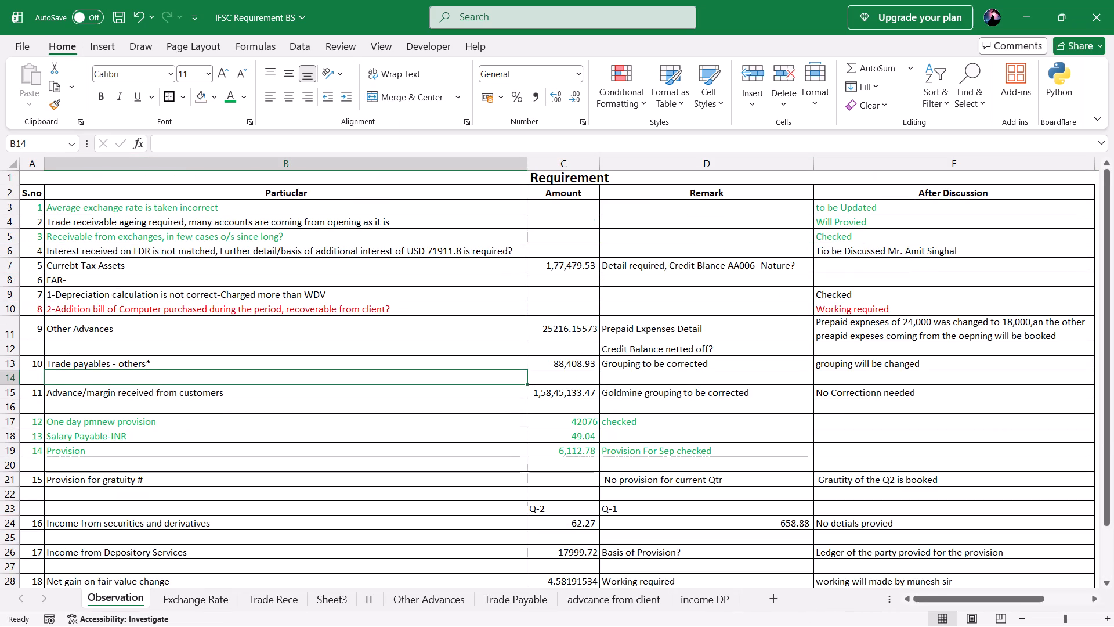
key(ctrl+a)
key(ctrl+a)
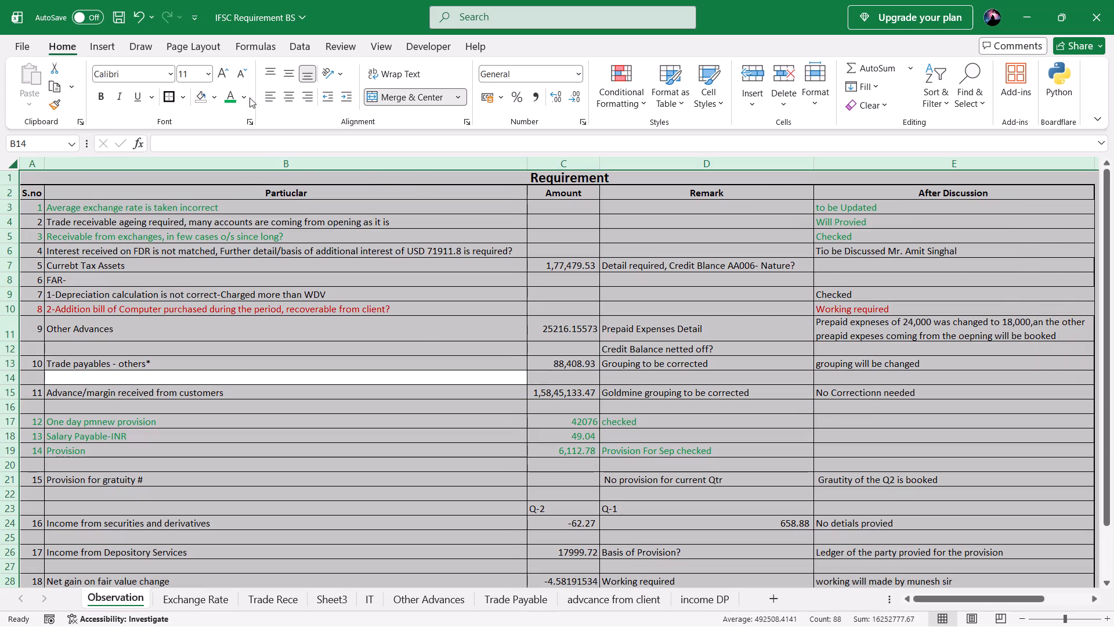
click(247, 97)
click(254, 141)
click(255, 302)
Highlight row 10, the computer addition bill observation marked "Working required", with a yellow fill.
scroll(350, 366, down, 5)
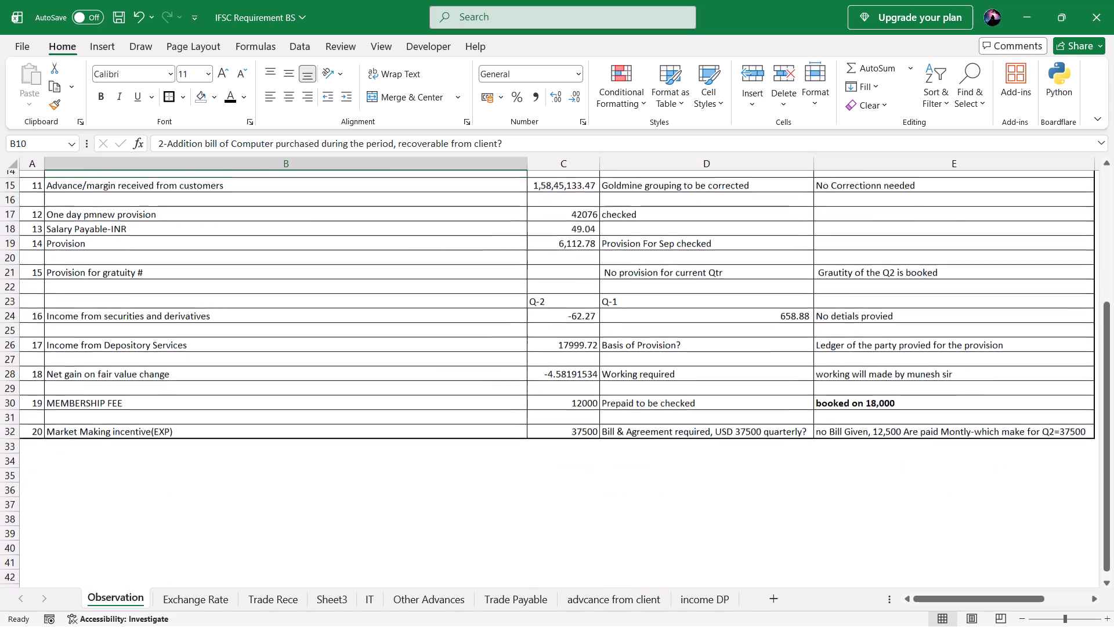
scroll(352, 367, up, 10)
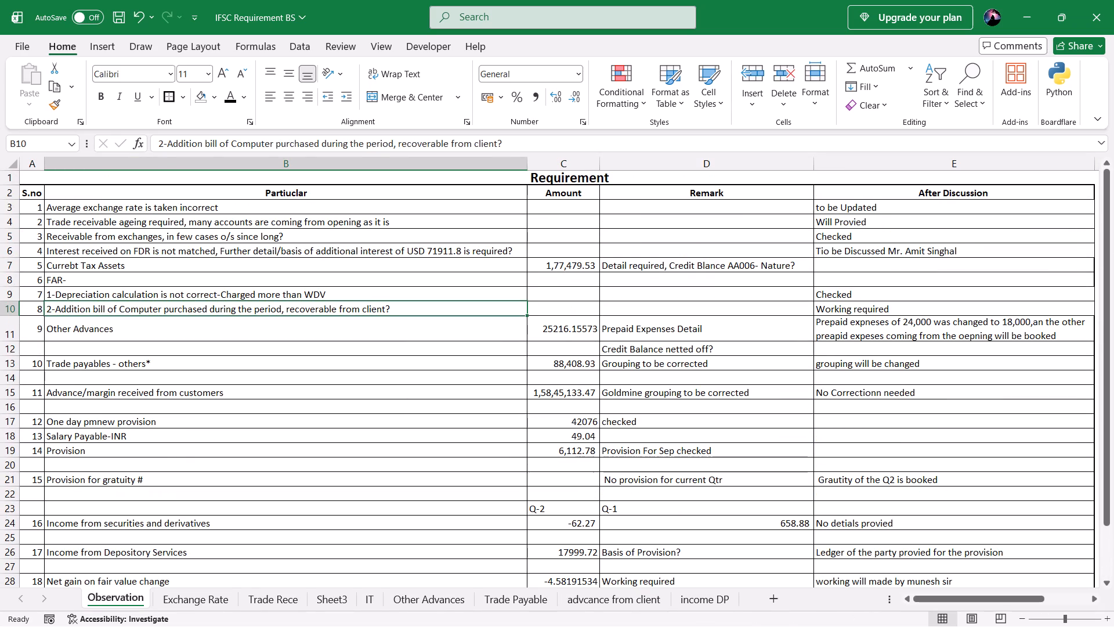
click(853, 298)
click(849, 311)
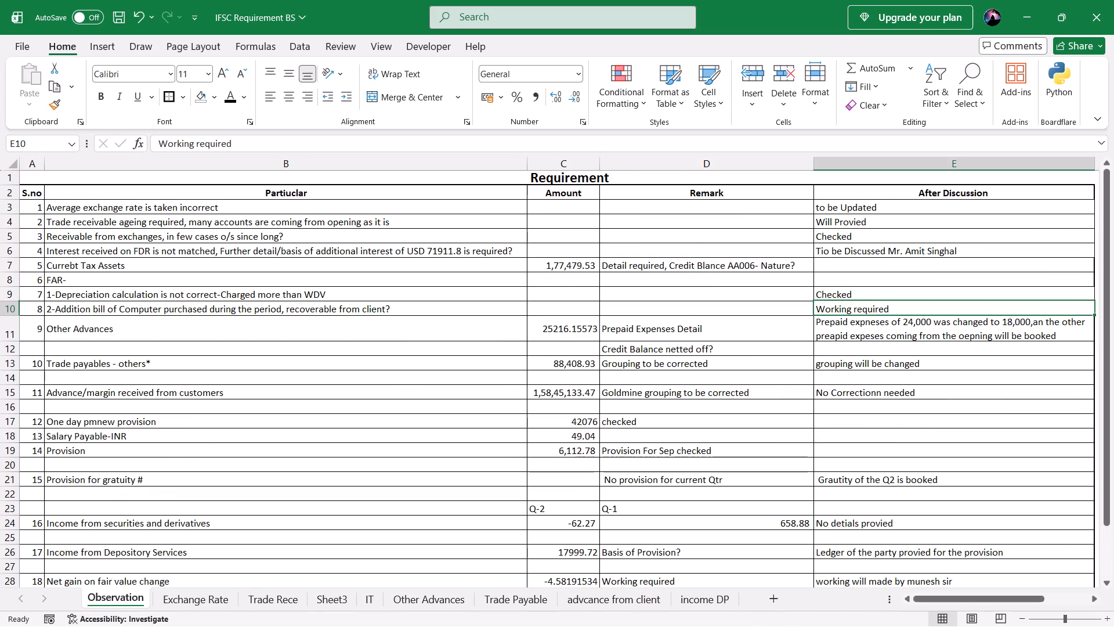
key(shift+space)
click(219, 91)
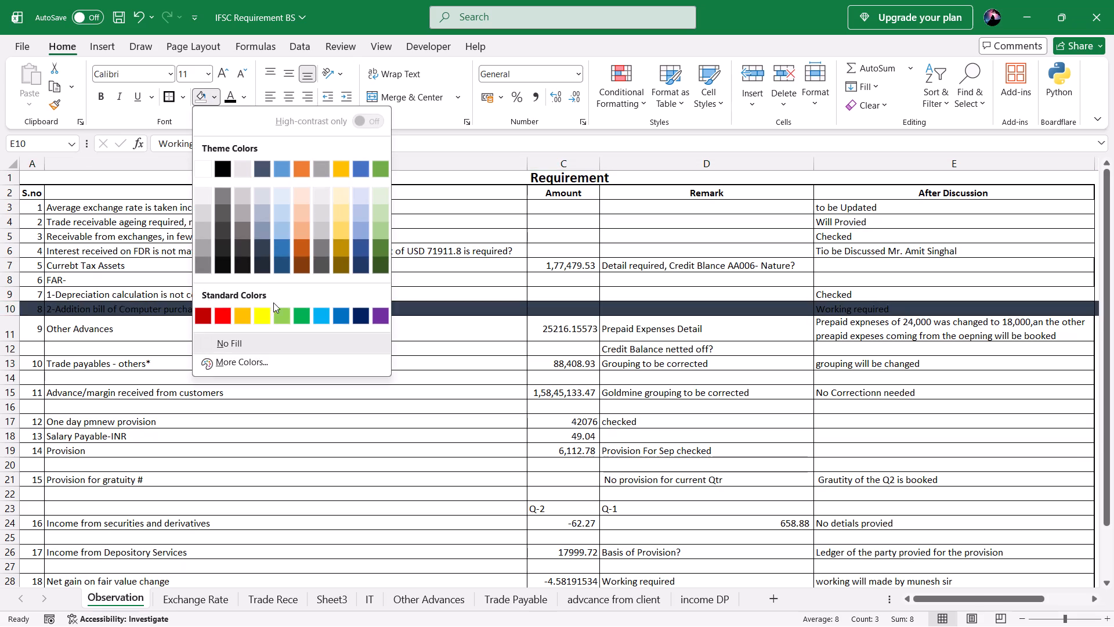
click(264, 316)
Highlight row 24, the "Income from securities and derivatives" observation, with a yellow fill.
scroll(625, 284, down, 2)
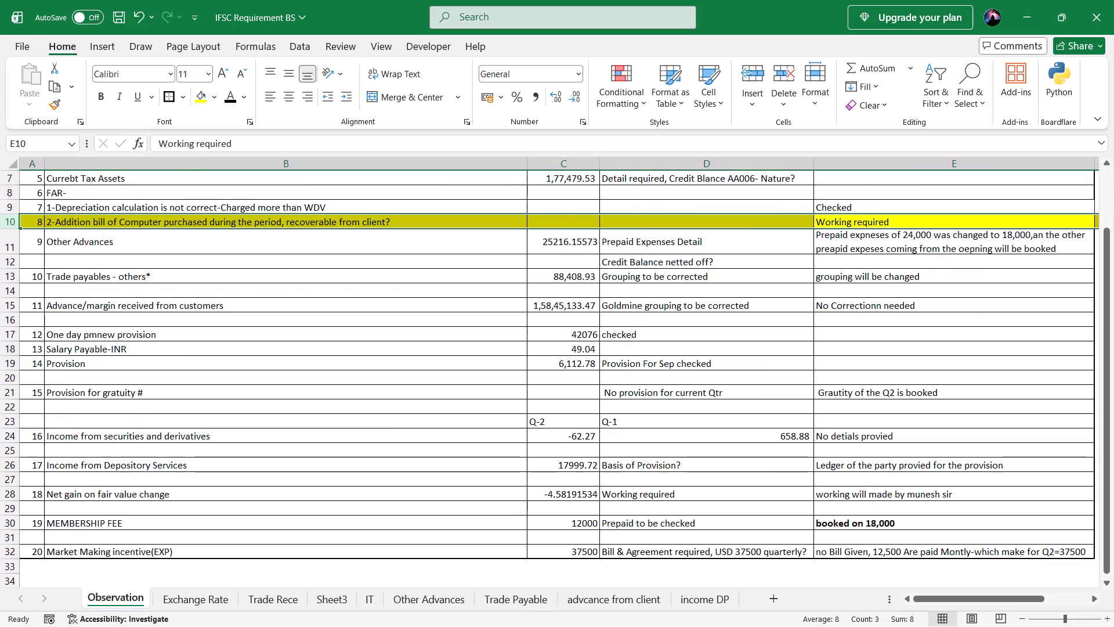
scroll(627, 283, up, 1)
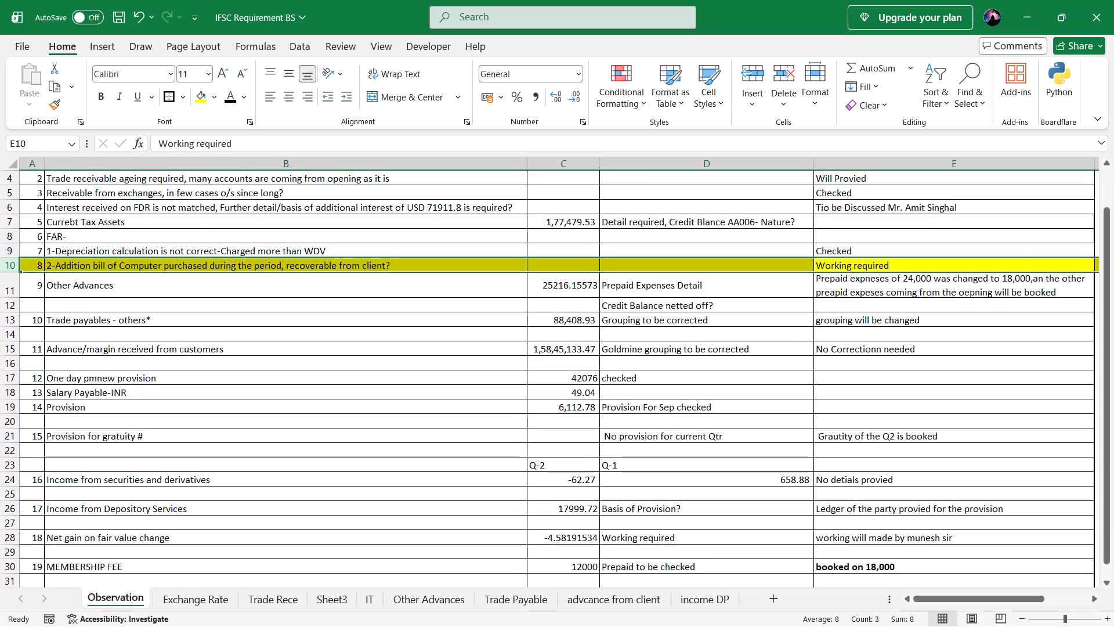
click(860, 478)
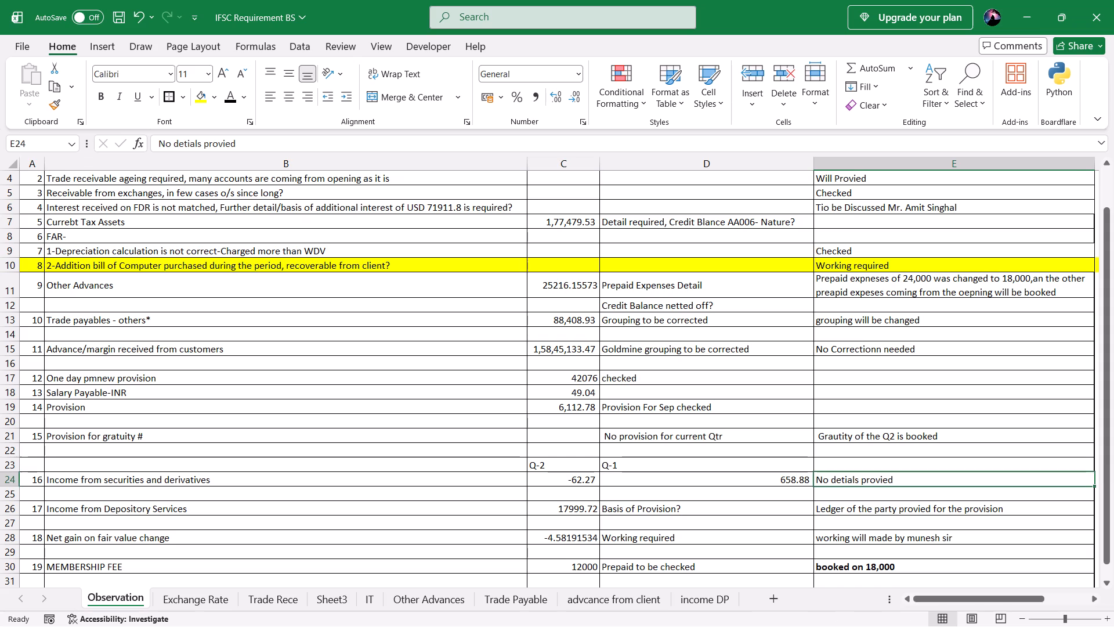
key(shift+space)
click(196, 99)
click(254, 188)
Highlight row 28, the "Net gain on fair value change" observation, with a yellow fill.
scroll(273, 187, down, 3)
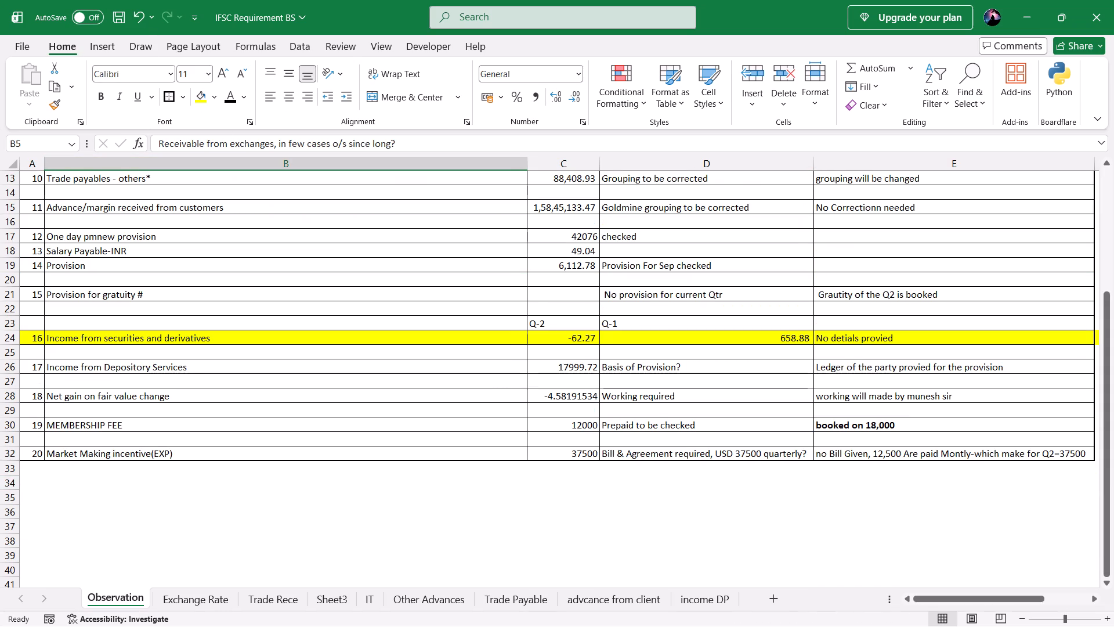
click(273, 400)
key(shift+space)
click(205, 102)
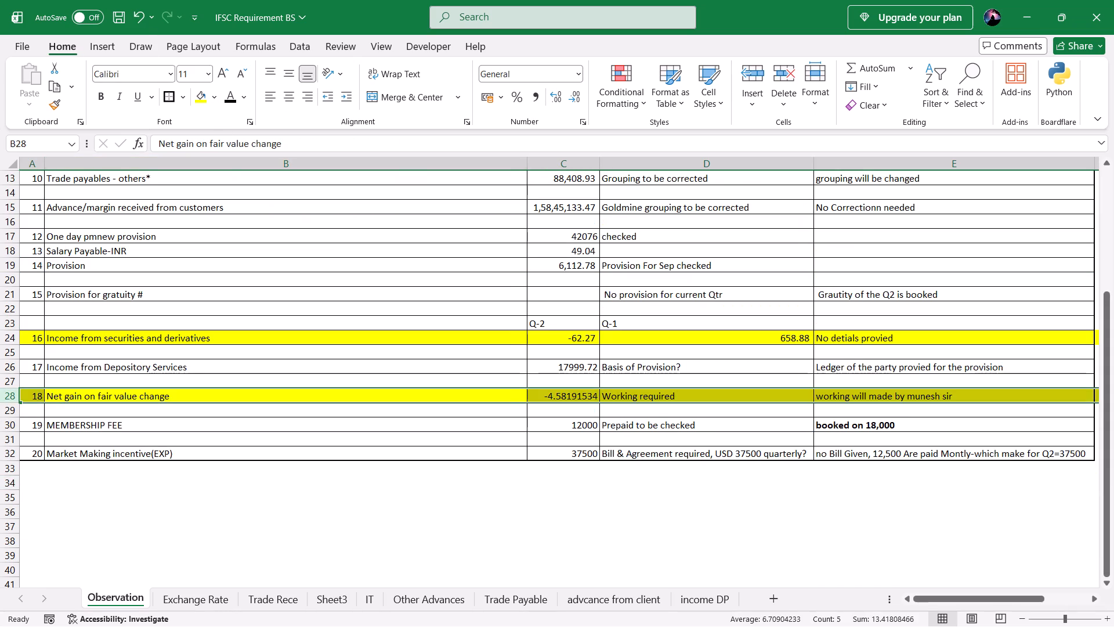
click(379, 359)
Highlight row 32, the "Market Making incentive(EXP)" observation, with a yellow fill and save the workbook.
click(253, 456)
key(shift+space)
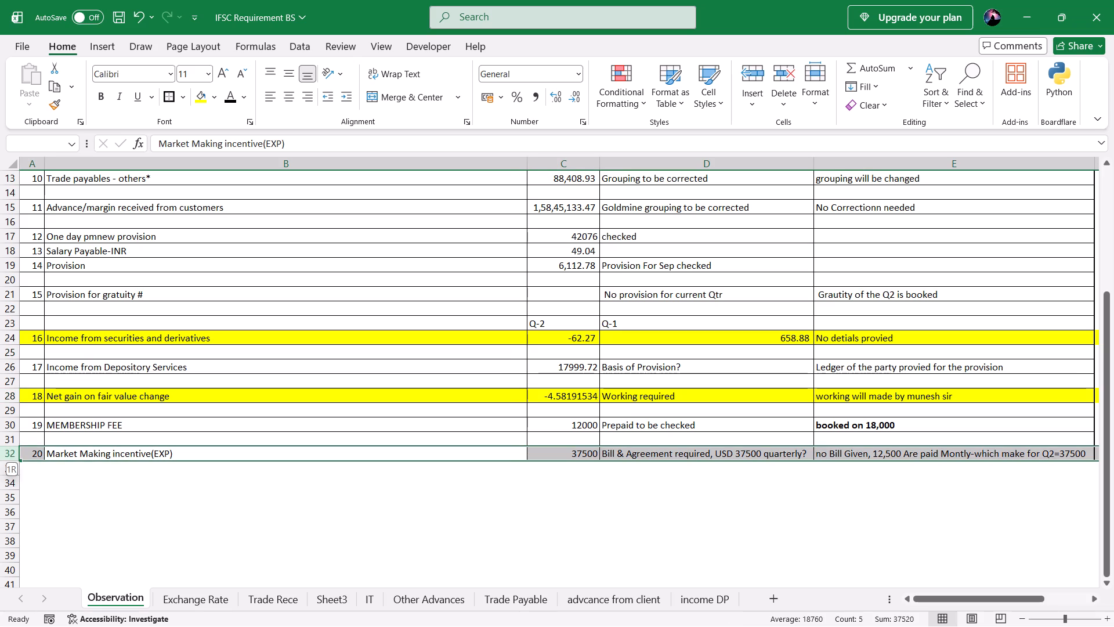
click(203, 91)
key(ctrl+s)
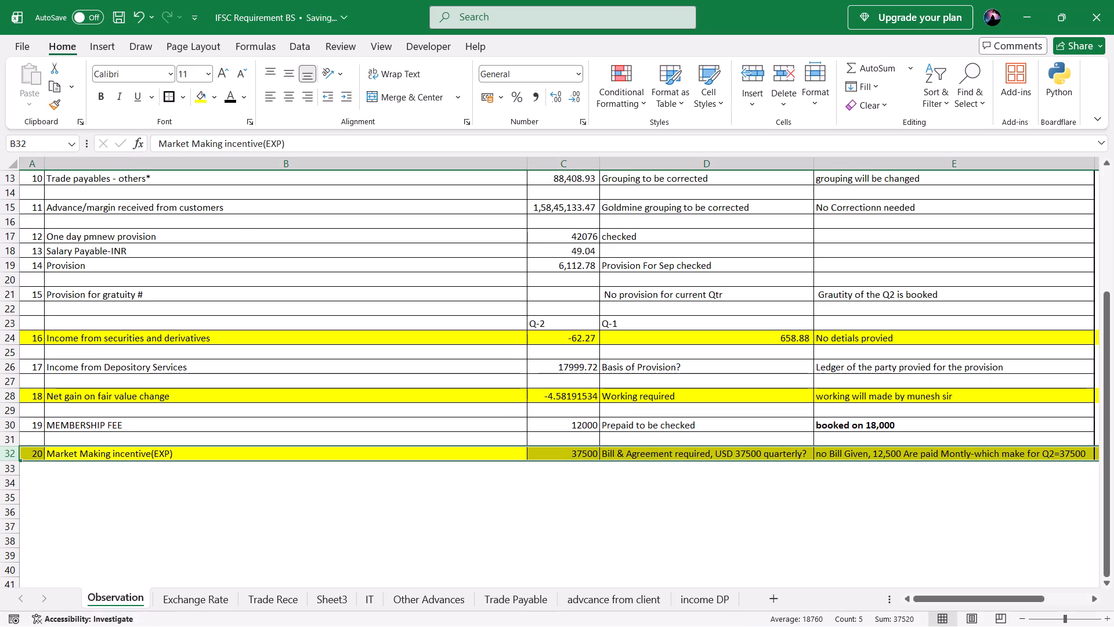
click(301, 275)
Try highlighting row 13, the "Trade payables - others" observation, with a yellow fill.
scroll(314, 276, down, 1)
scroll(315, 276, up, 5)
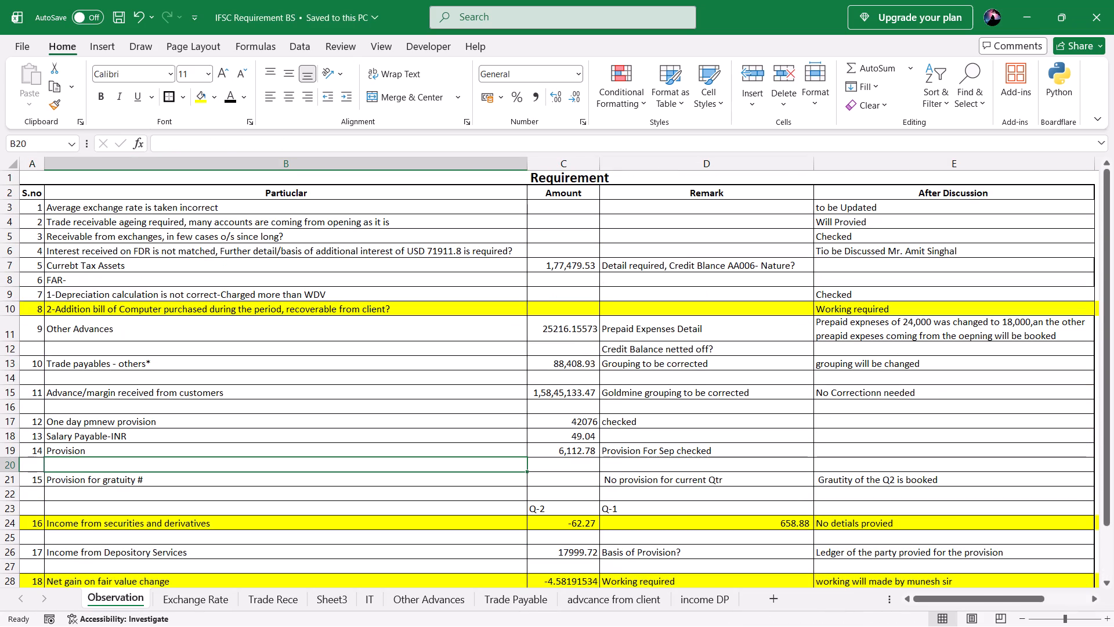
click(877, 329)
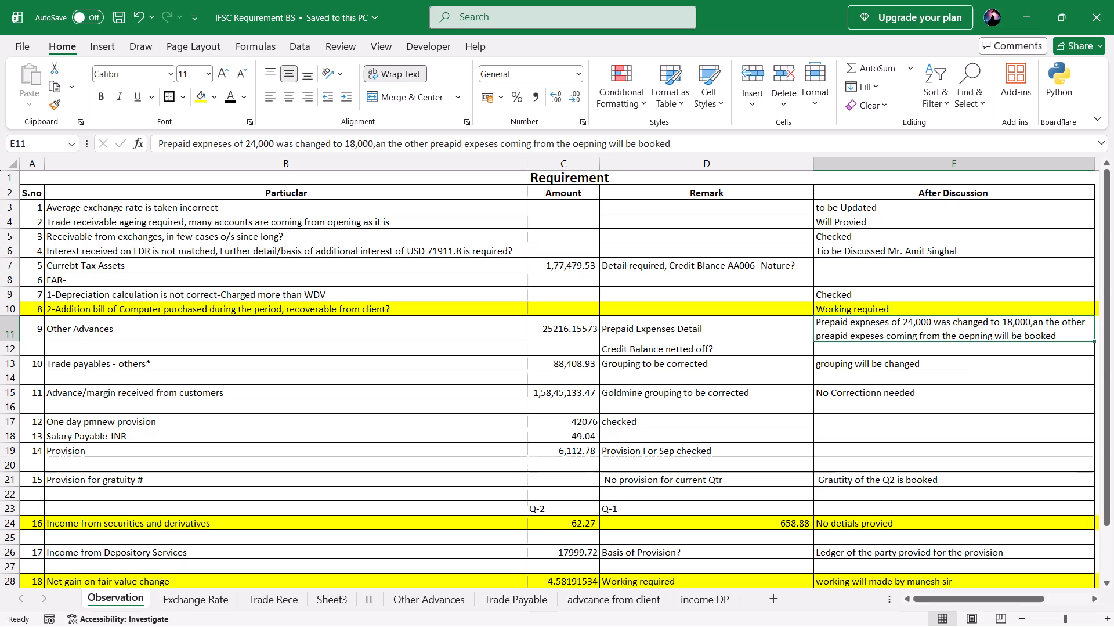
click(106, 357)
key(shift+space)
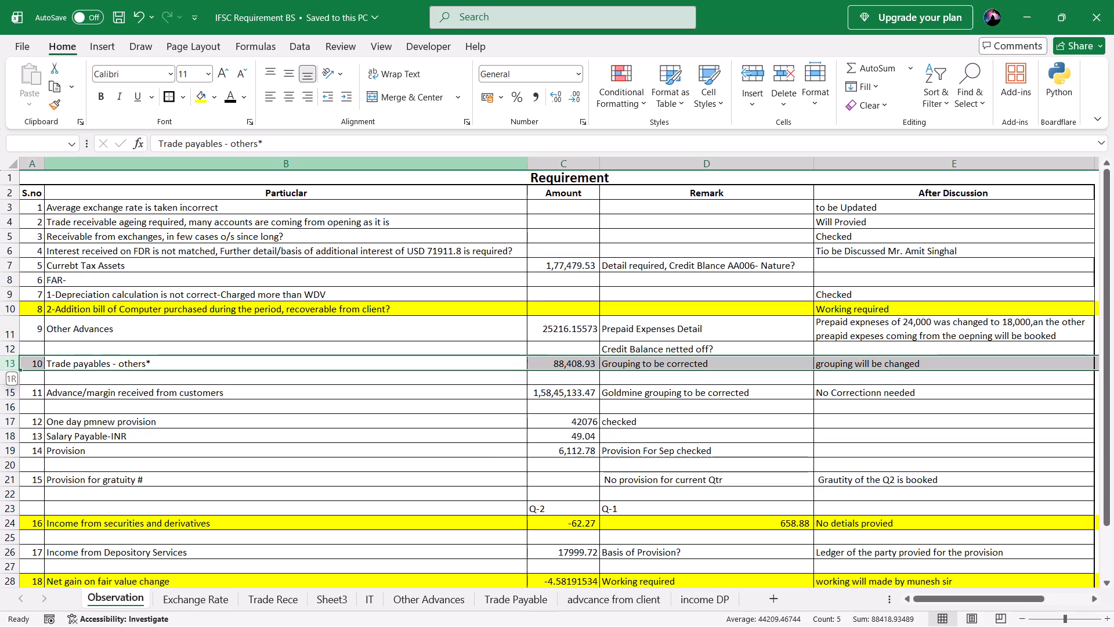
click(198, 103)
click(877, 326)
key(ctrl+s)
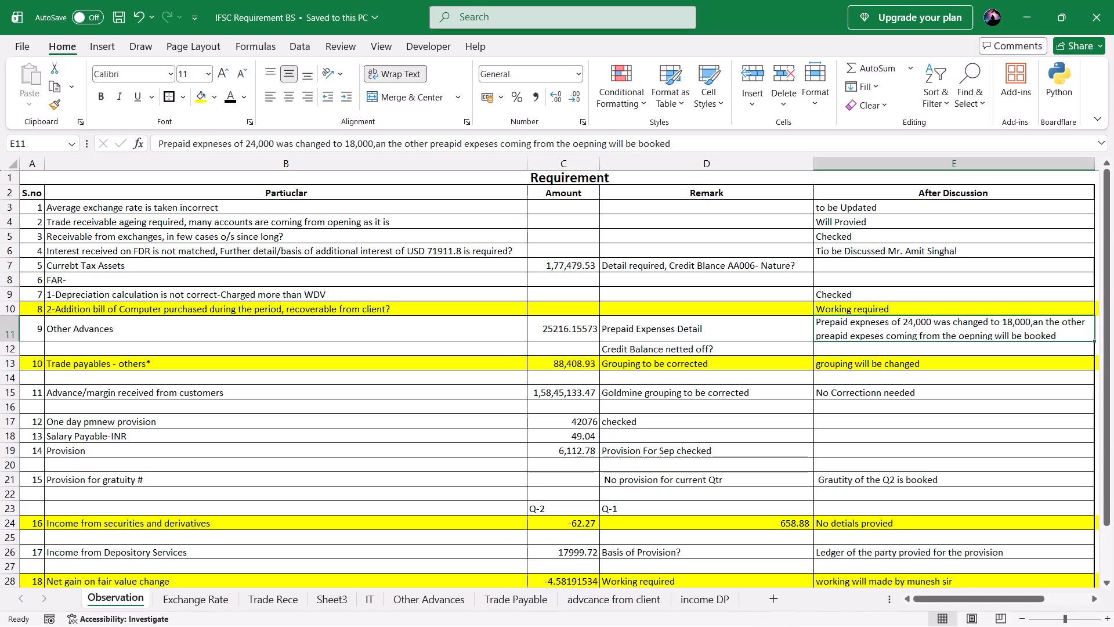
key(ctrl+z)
Highlight row 11, the "Other Advances" observation, with a yellow fill and save the workbook.
click(198, 331)
key(shift+space)
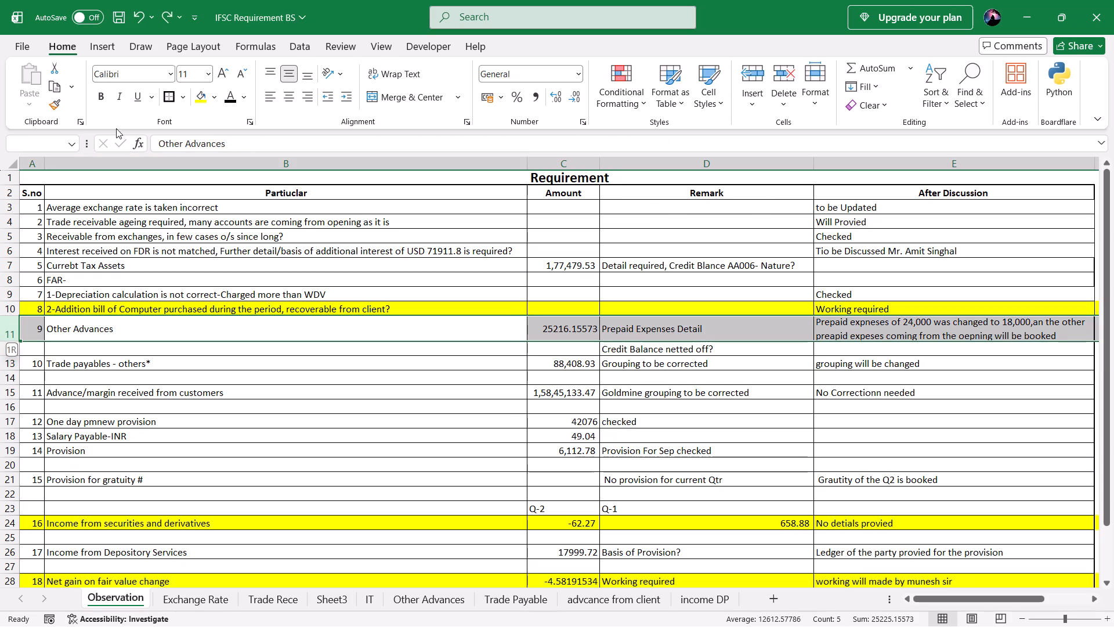
click(188, 93)
click(201, 96)
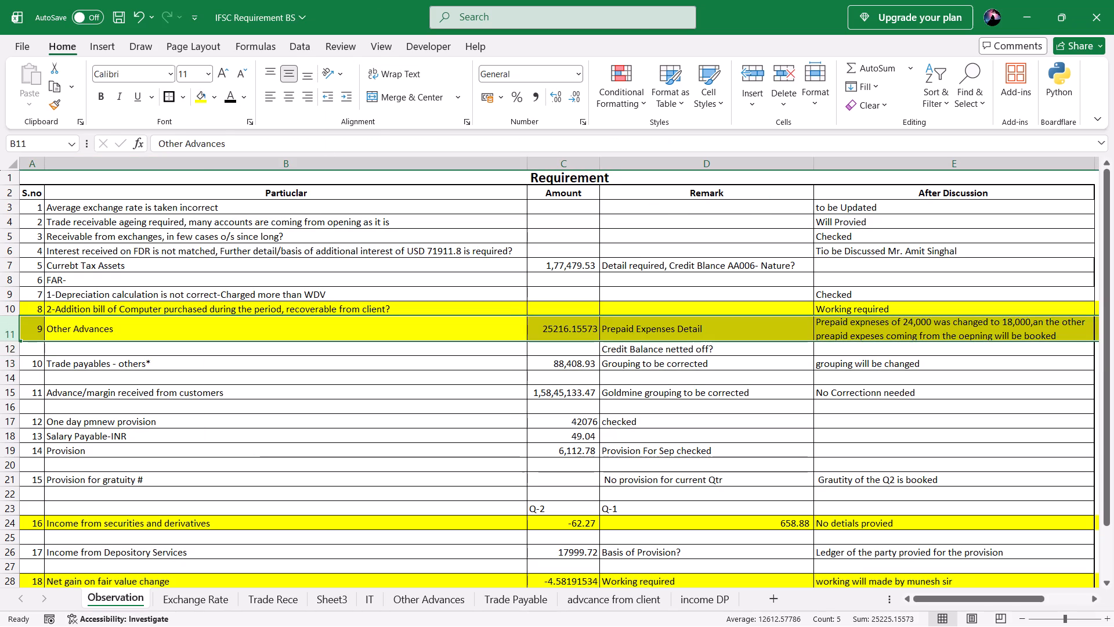
key(ctrl+s)
click(394, 535)
scroll(353, 454, down, 9)
scroll(353, 453, up, 5)
key(ctrl+s)
key(ctrl+s)
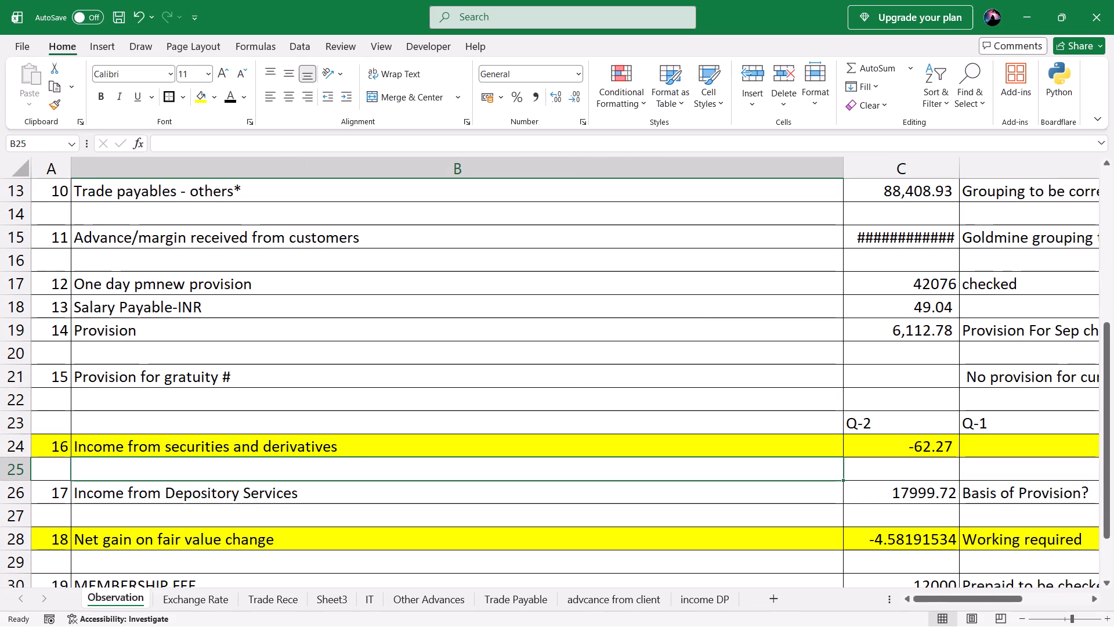
Look through the Exchange Rate and Trade Rece sheets and review the highlighted rows of the Observation sheet.
double_click(175, 587)
scroll(237, 389, up, 5)
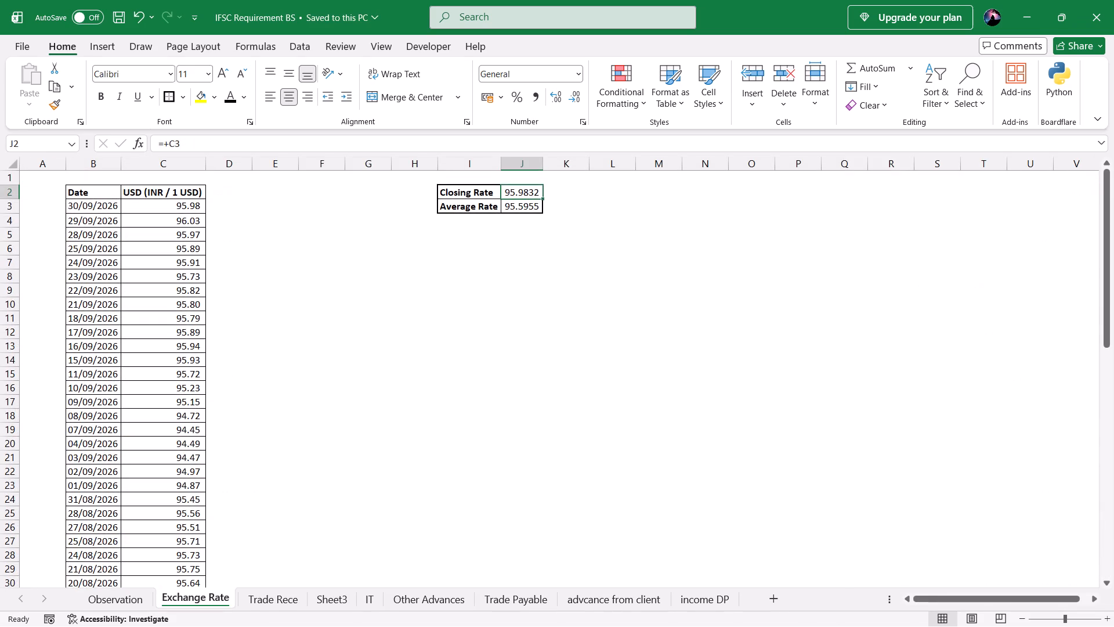
click(261, 594)
scroll(284, 511, up, 5)
scroll(290, 496, down, 6)
click(140, 593)
scroll(161, 476, down, 4)
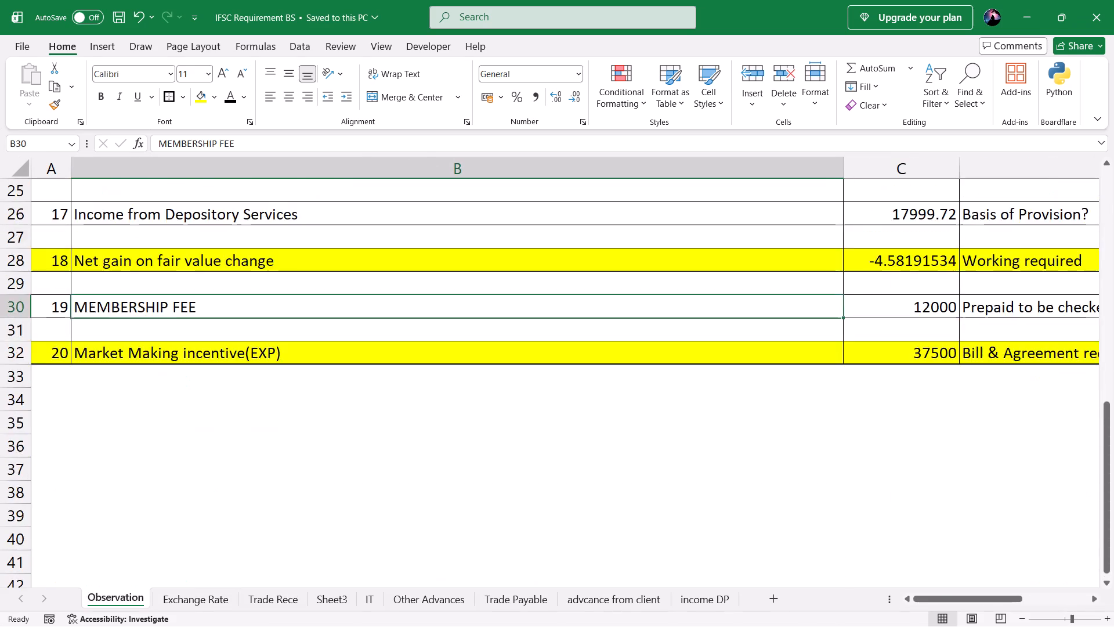
scroll(161, 476, down, 4)
scroll(172, 464, up, 5)
ctrl+scroll(175, 462, down, 3)
ctrl+scroll(175, 462, up, 6)
ctrl+scroll(175, 462, down, 3)
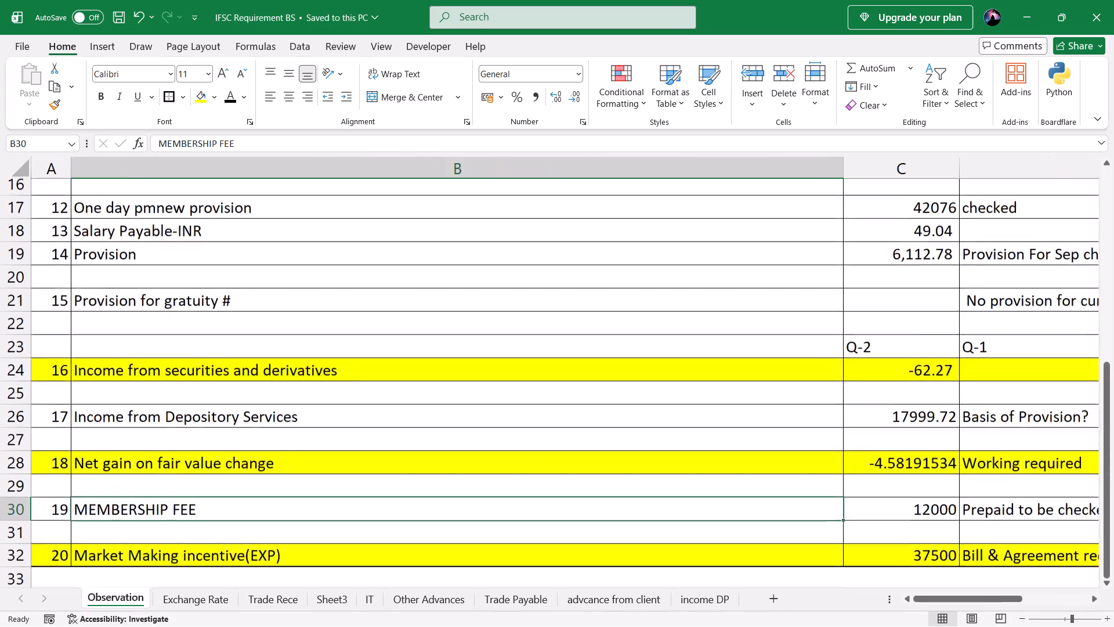
ctrl+scroll(175, 462, down, 5)
ctrl+scroll(177, 460, up, 2)
ctrl+scroll(177, 460, down, 2)
drag(512, 164, 533, 157)
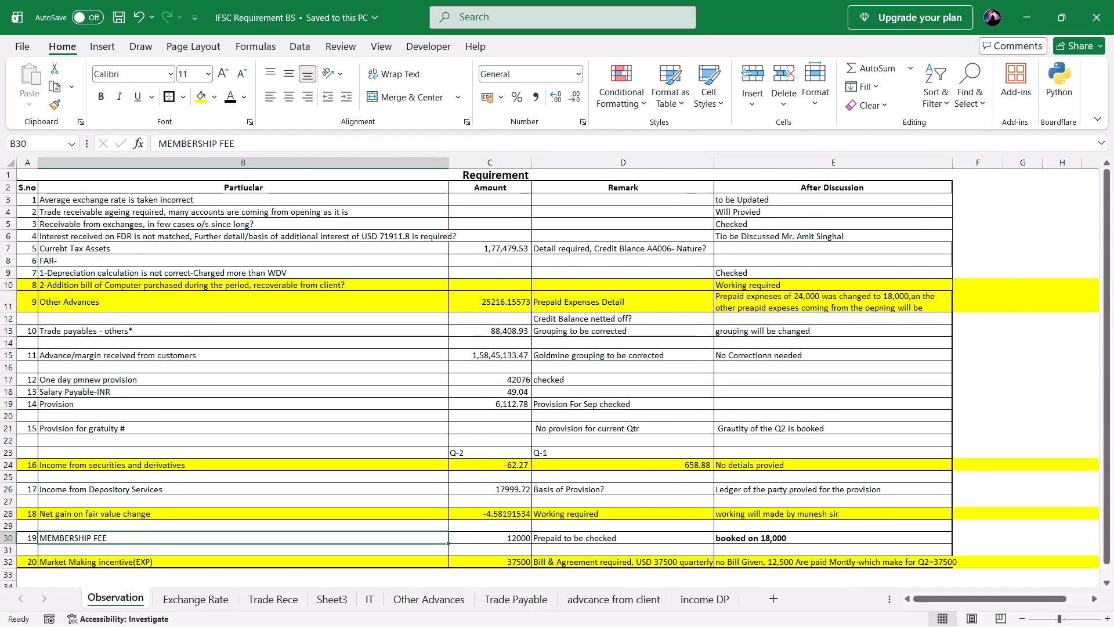
Enter serial number 21 in cell A34, below the last observation of the table.
click(513, 257)
scroll(393, 296, down, 4)
scroll(384, 298, up, 1)
scroll(274, 415, up, 1)
click(42, 514)
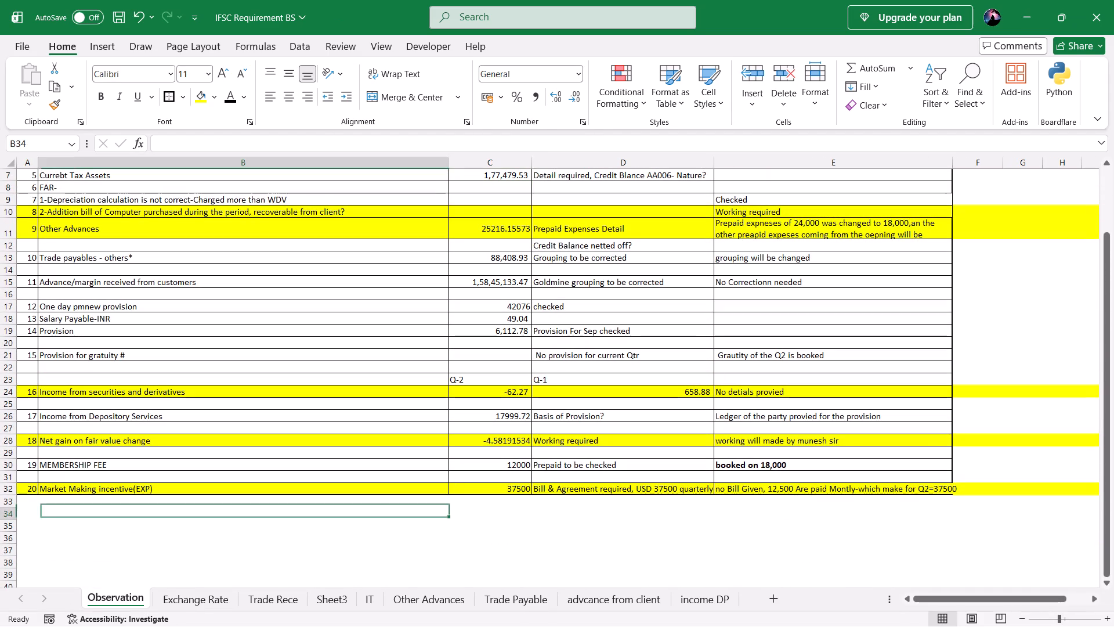
click(31, 500)
click(35, 510)
text(21)
key(Return)
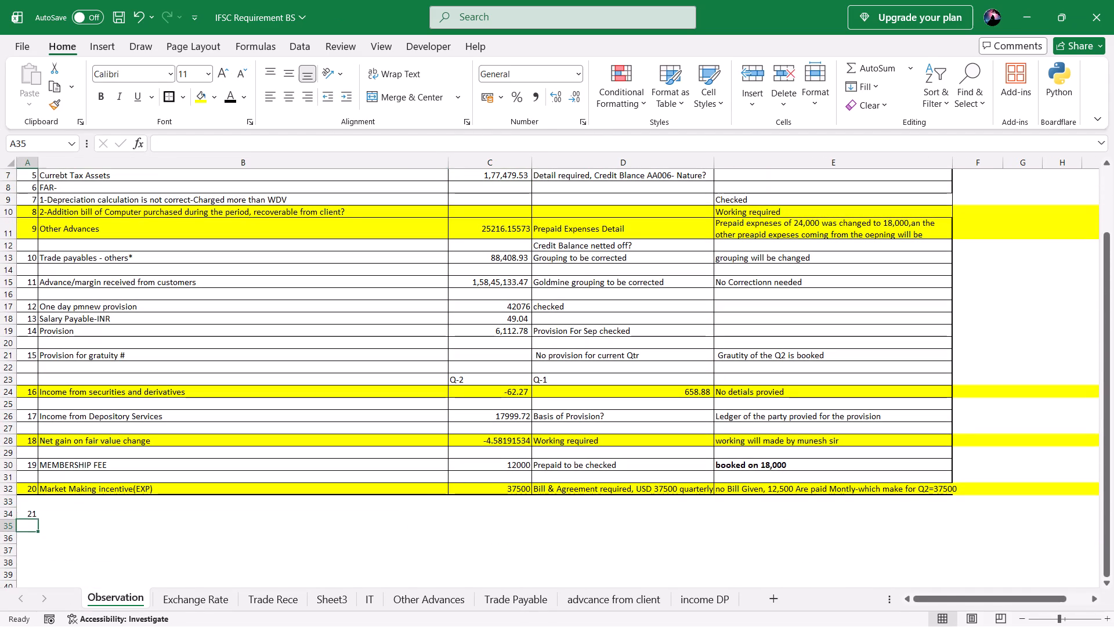
Enter "DFI Working Needed" in cell B34 as the particular for item 21.
key(Right)
key(Right)
key(Left)
key(Left)
key(Right)
key(Up)
text(DFO)
key(shift+BackSpace)
text(I Woroking)
key(space)
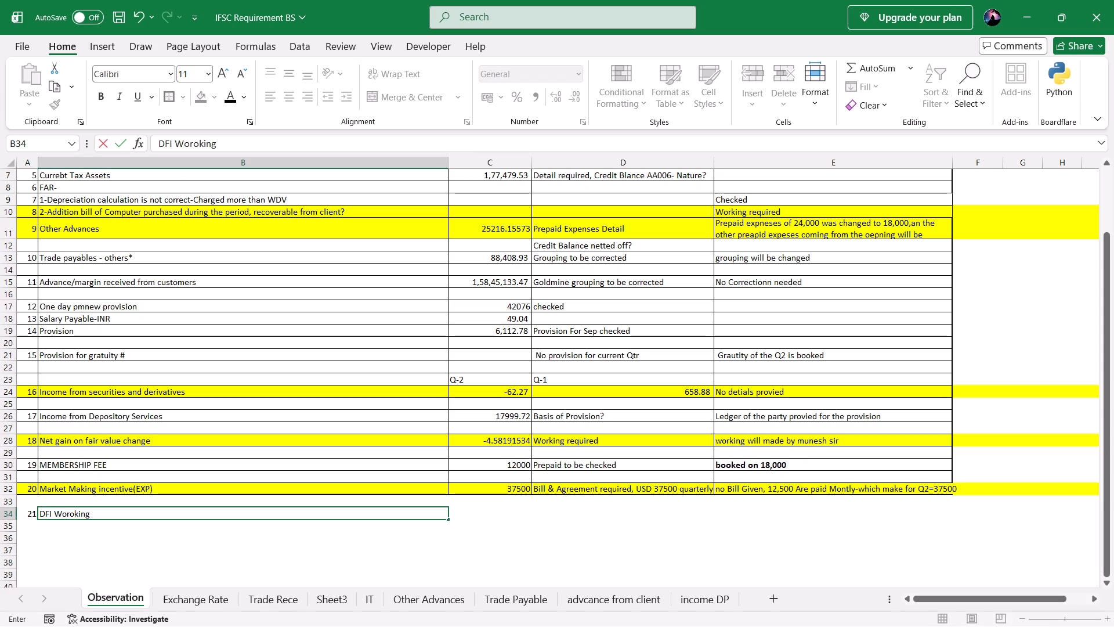
key(BackSpace)
key(BackSpace)
key(BackSpace)
key(BackSpace)
key(BackSpace)
key(BackSpace)
text(king Needed)
key(Return)
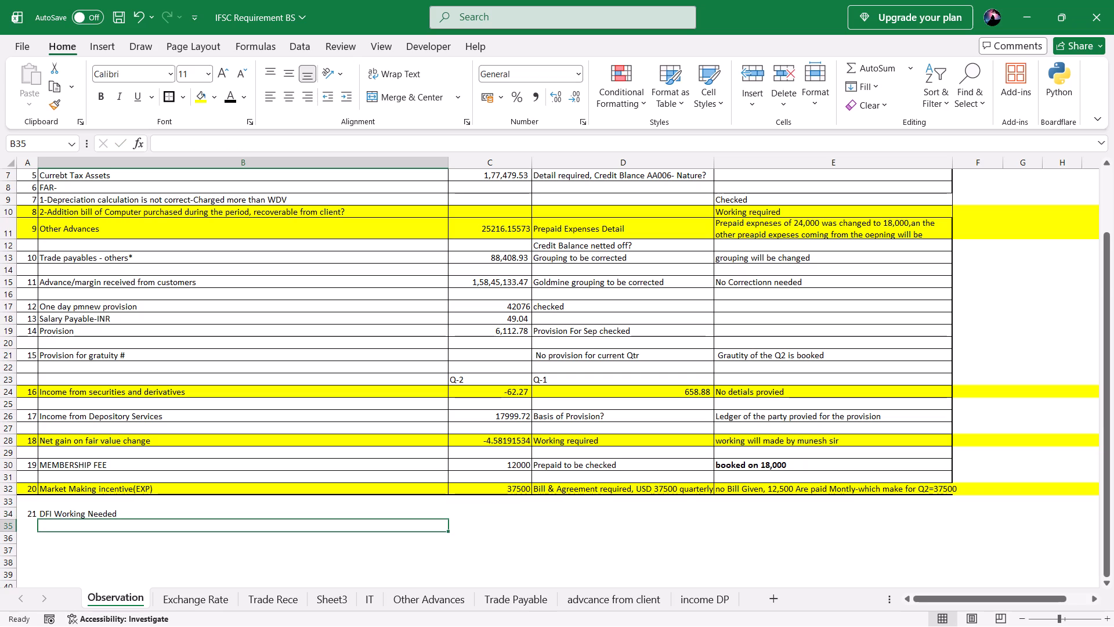
Enter serial number 22 in cell A35.
key(Left)
text(22)
key(Return)
key(Up)
key(Right)
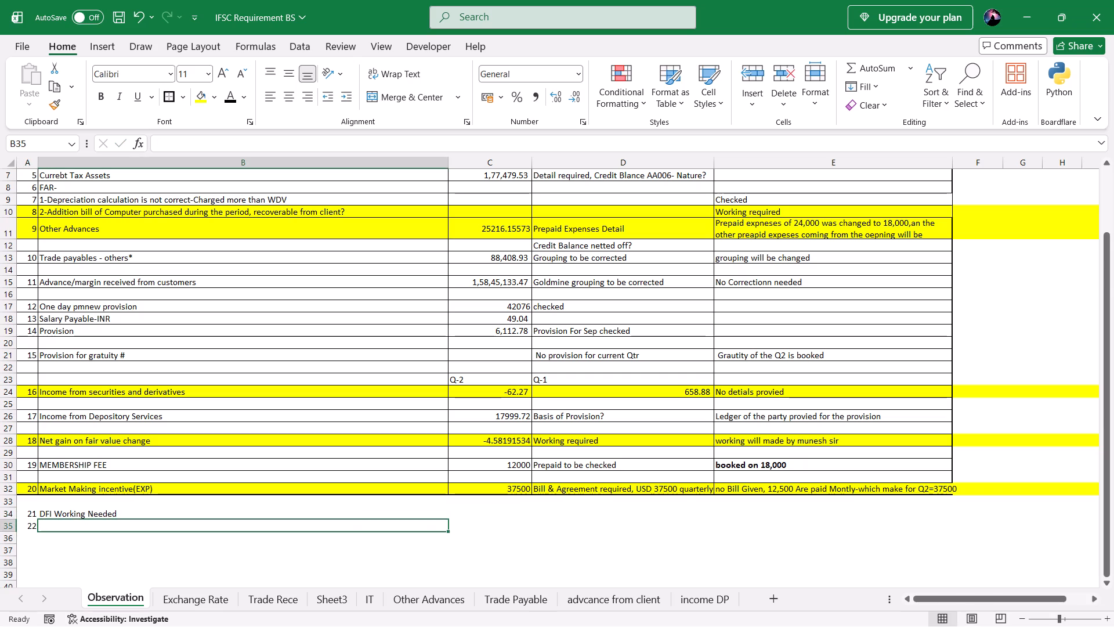
Enter "Bank Detialis of the reaminig Bank" in cell B35 as the particular for item 22 and save the workbook.
text(Bank Detilsa)
key(space)
key(BackSpace)
key(BackSpace)
key(BackSpace)
key(BackSpace)
text(alis)
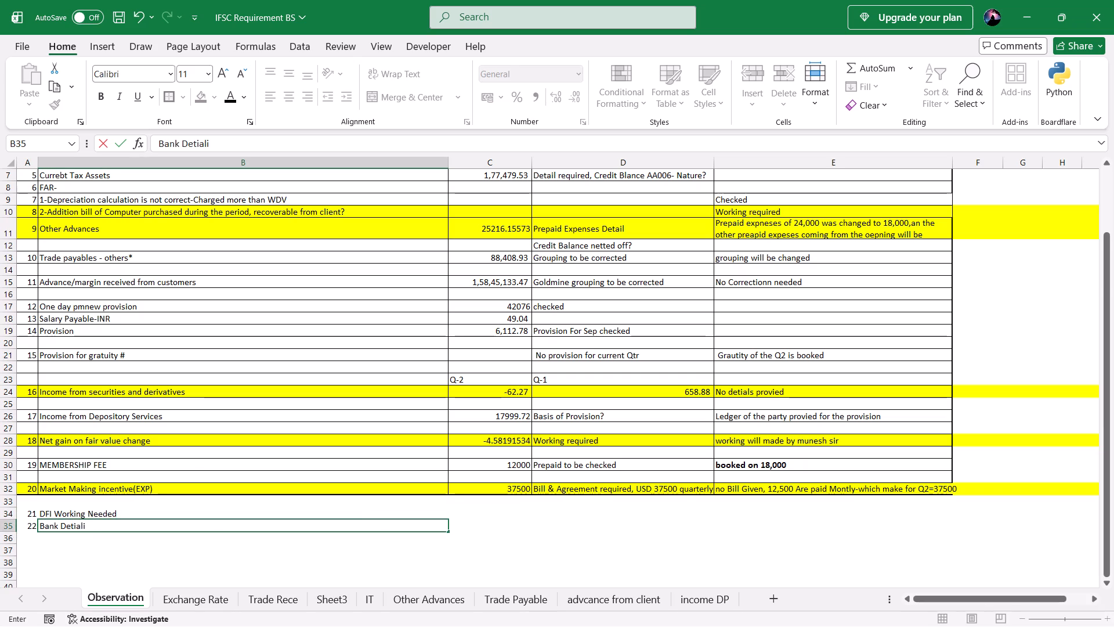
key(space)
text(of teh)
key(BackSpace)
key(BackSpace)
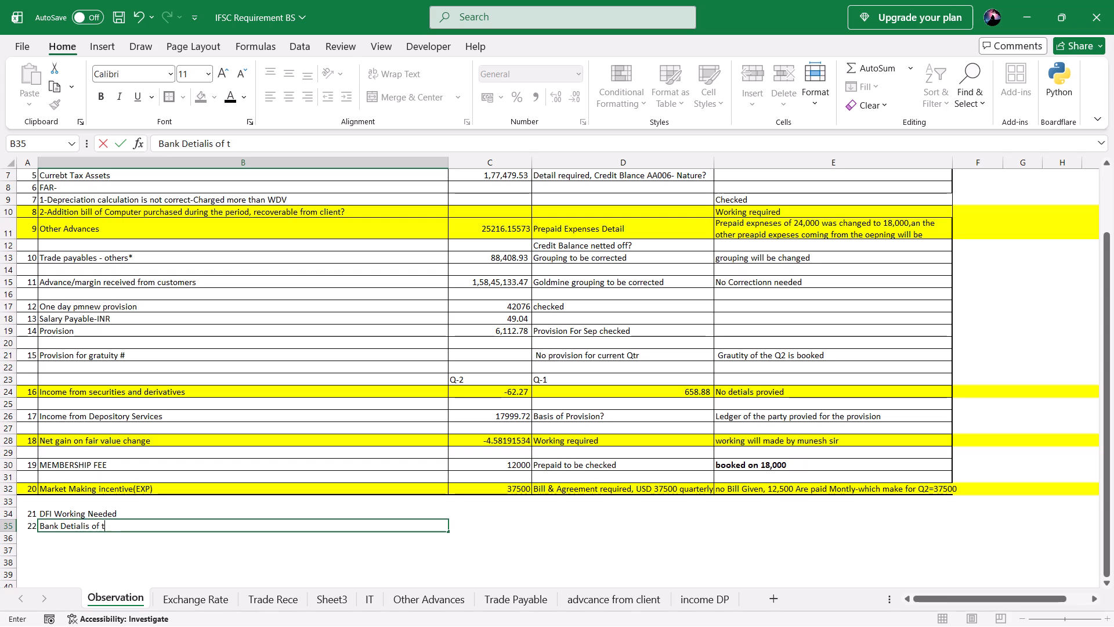
text(he EReaminig)
key(space)
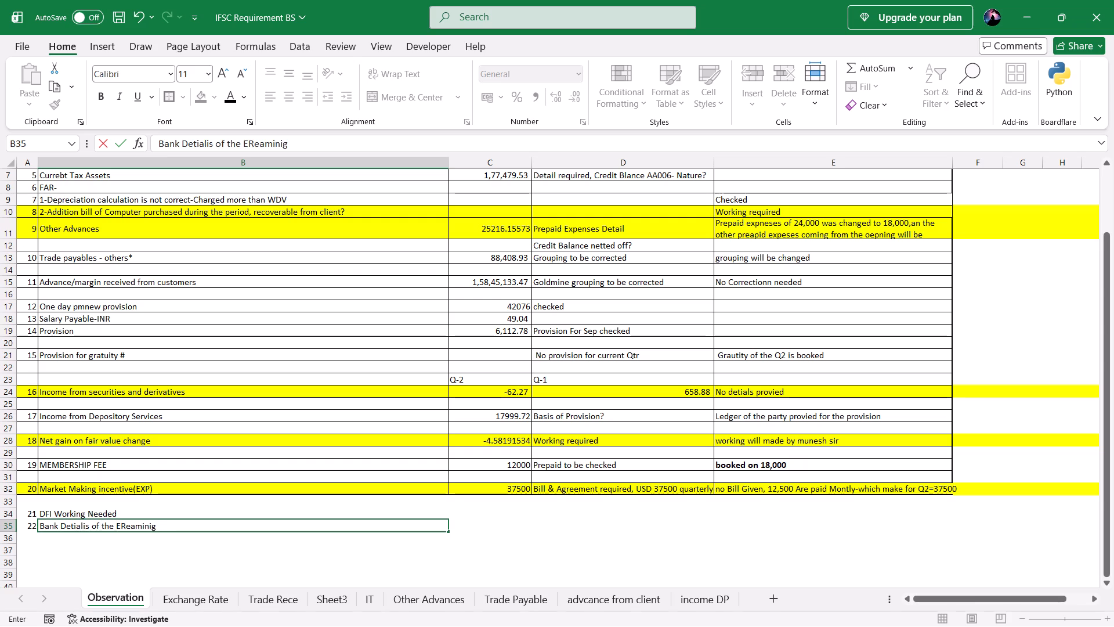
key(BackSpace)
key(BackSpace)
key(BackSpace)
key(BackSpace)
key(BackSpace)
key(BackSpace)
key(BackSpace)
key(BackSpace)
key(BackSpace)
key(BackSpace)
text(reaminig)
key(space)
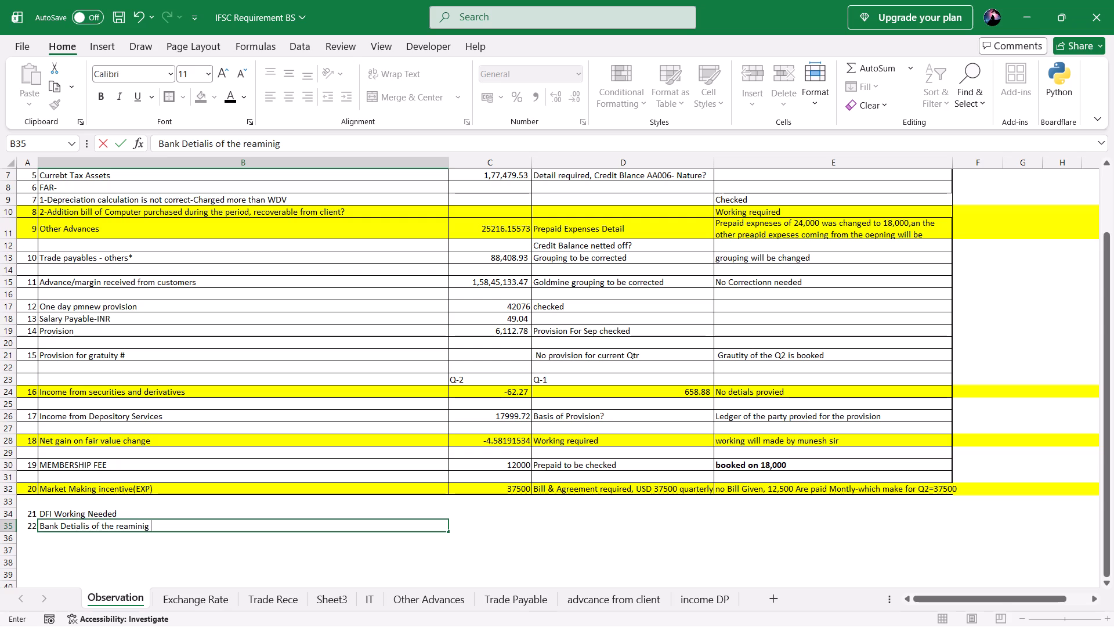
text(Bank)
key(space)
key(Return)
key(ctrl+s)
Enter serial number 23 in cell A36.
key(Left)
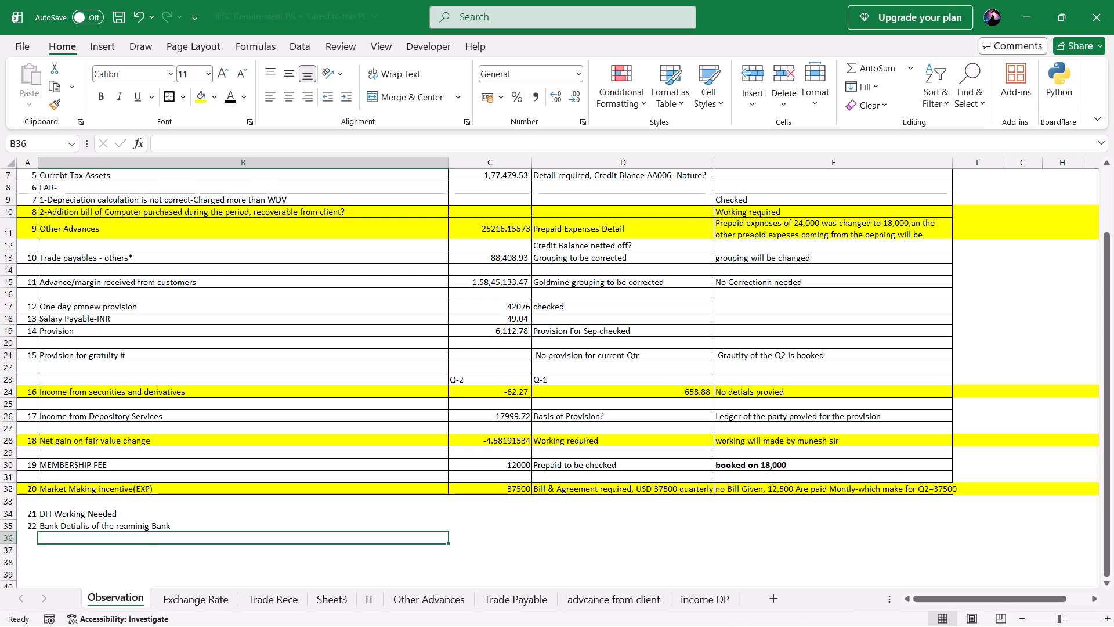
key(Left)
text(23)
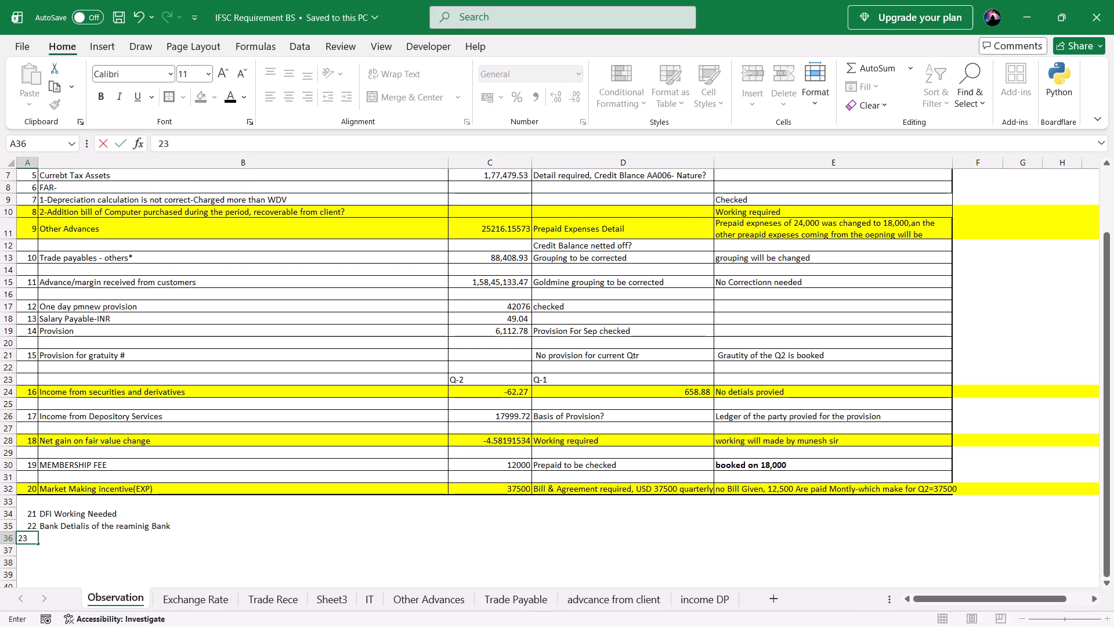
key(Return)
key(Up)
key(Right)
key(Up)
key(Up)
key(Left)
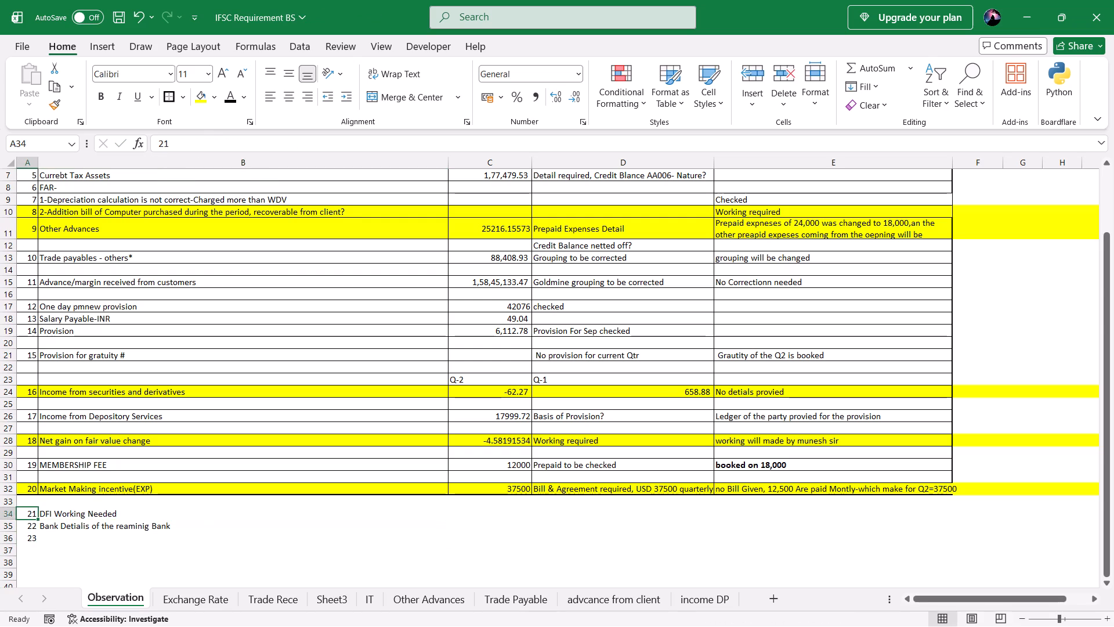
key(Down)
key(Down)
key(Right)
Enter "Securites for trade If there any or not/" in cell B36 as the particular for item 23.
key(shift+s)
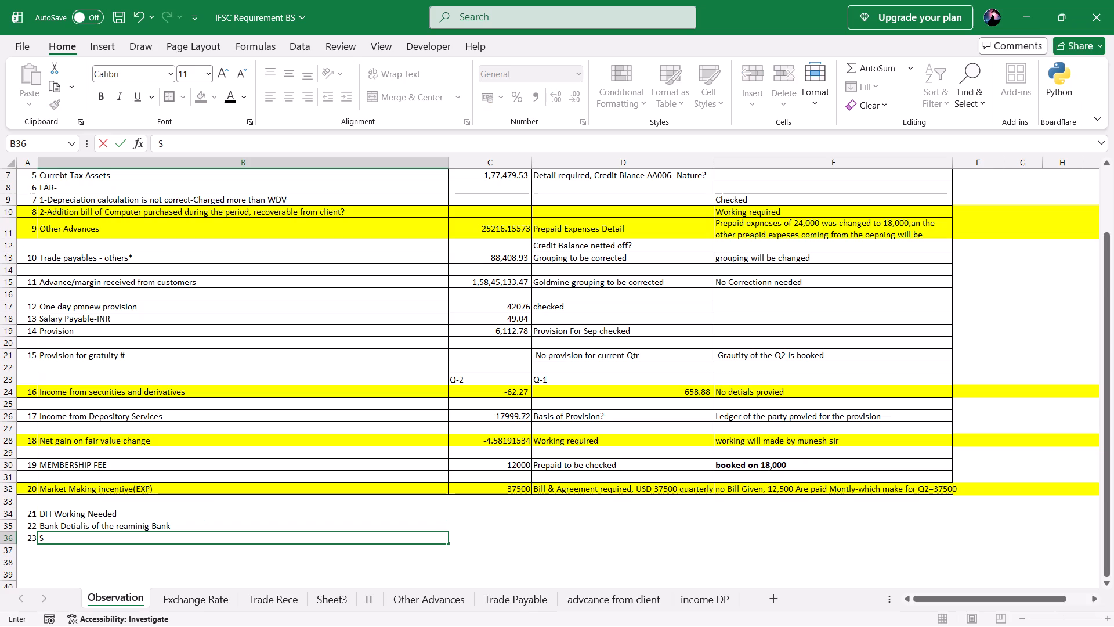
text(ecurites of)
key(space)
key(BackSpace)
key(BackSpace)
key(BackSpace)
text(for trade)
key(space)
text(If ther)
key(space)
key(BackSpace)
text(e any or jot)
key(space)
key(BackSpace)
key(BackSpace)
key(BackSpace)
key(BackSpace)
text(mtp)
key(BackSpace)
key(BackSpace)
key(o)
key(BackSpace)
key(BackSpace)
text(nto)
key(BackSpace)
key(BackSpace)
text(ot/)
key(Return)
Replace the trailing slash in cell B36 with a question mark so the item reads "Securites for trade If there any or not?".
key(Up)
key(F2)
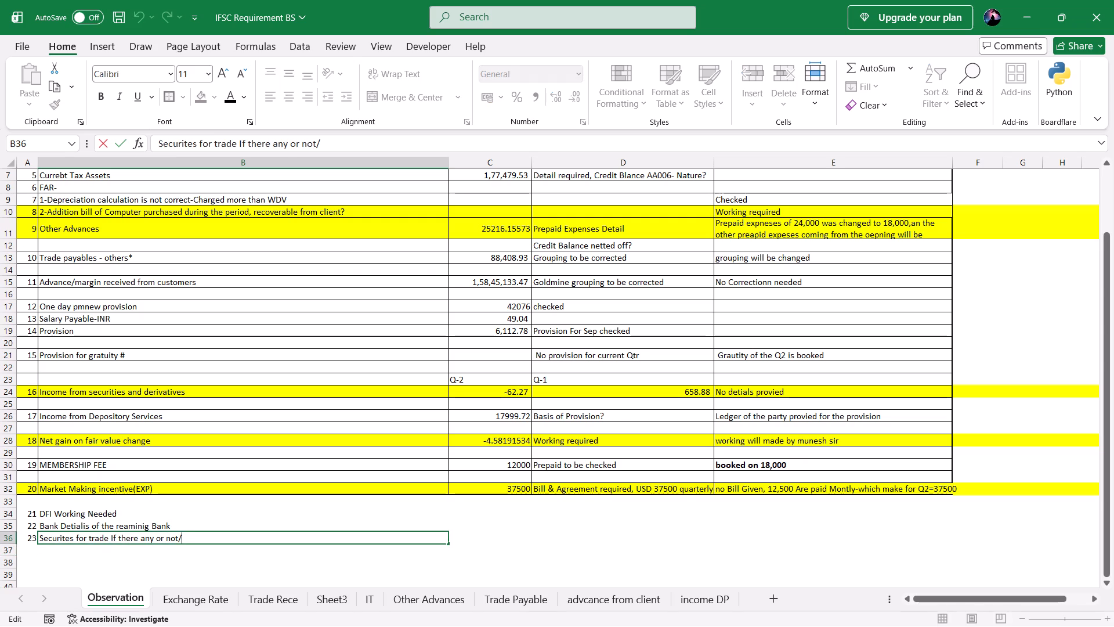
key(BackSpace)
key(slash)
key(Return)
key(Up)
key(F1)
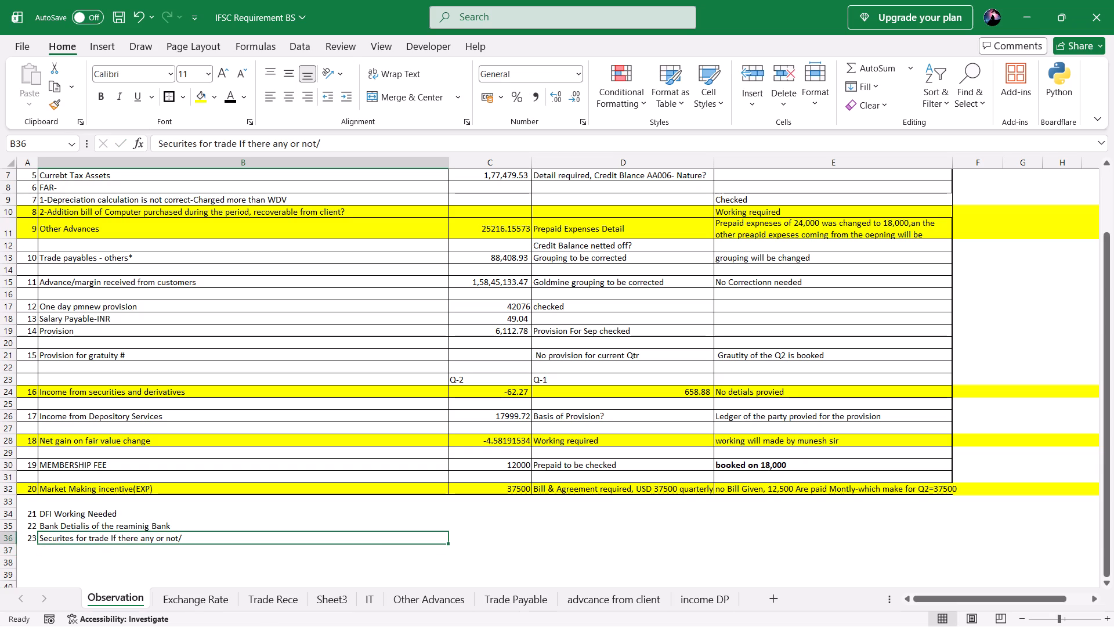
key(BackSpace)
key(F2)
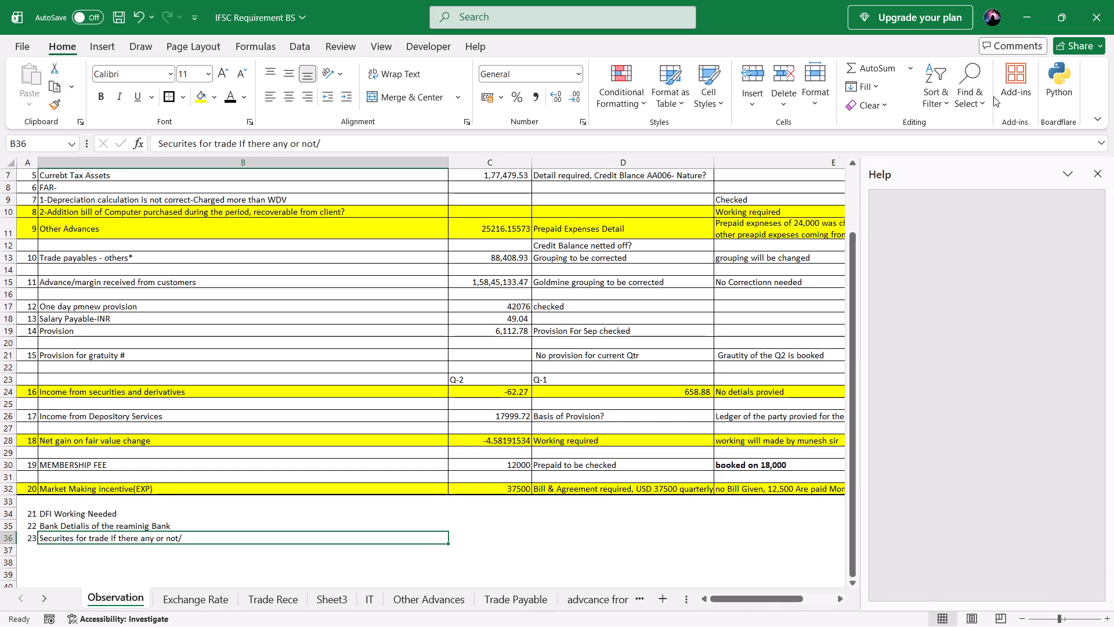
click(1098, 177)
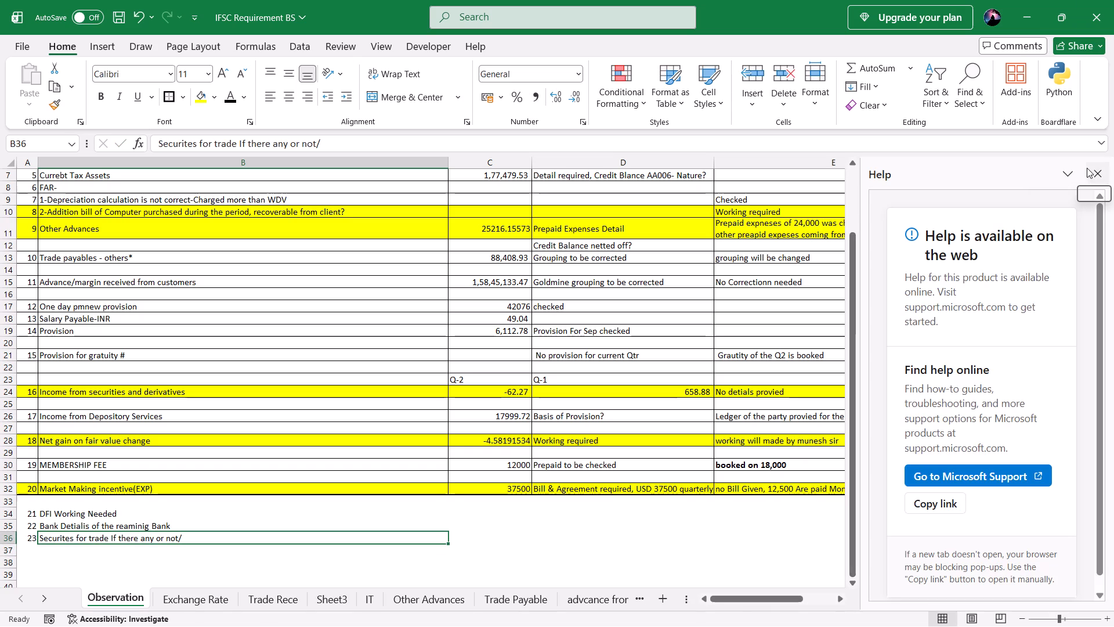
click(1087, 168)
key(F2)
key(BackSpace)
key(shift+question)
key(Return)
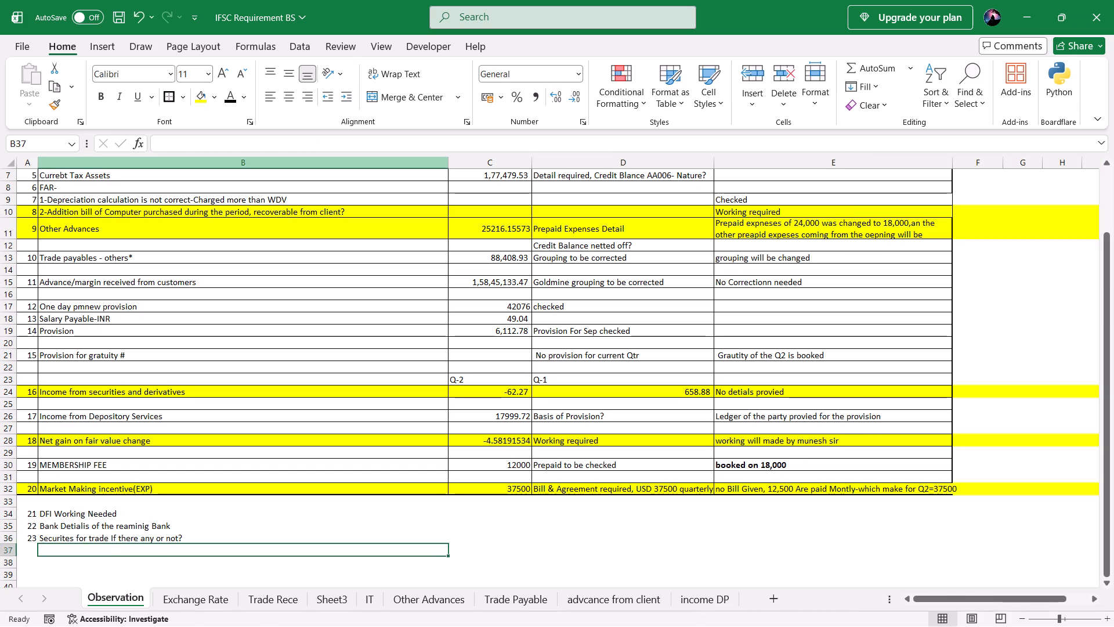
Enter serial number 24 in cell A37.
key(Left)
text(23\4)
key(BackSpace)
key(BackSpace)
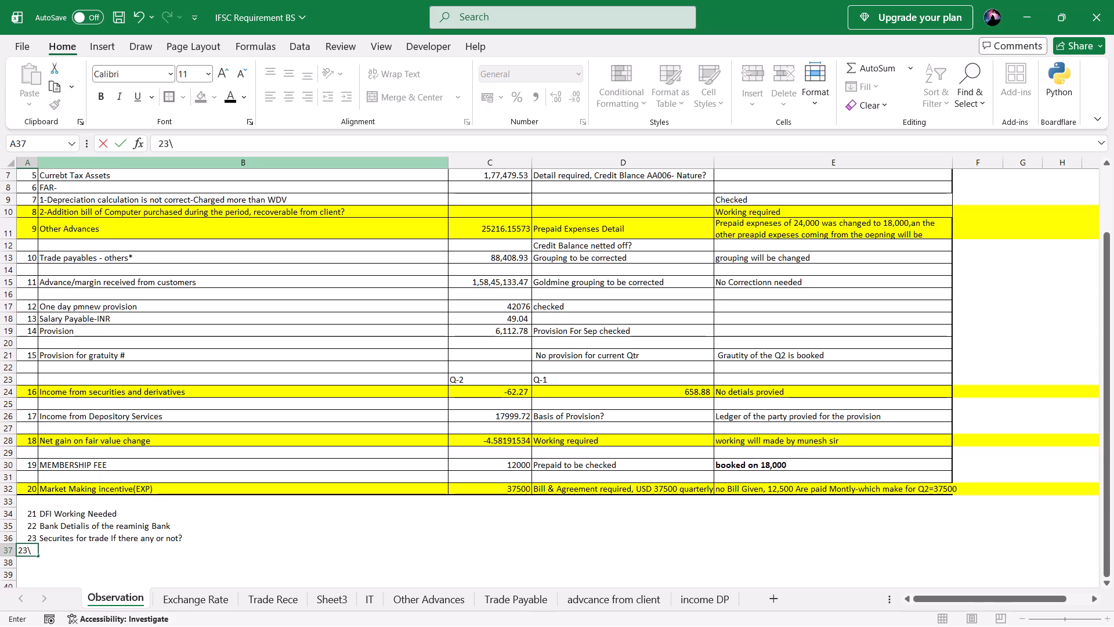
key(BackSpace)
key(4)
key(Return)
Enter "Understand the salary booking and payement" in cell B37 as the particular for item 24 and save the workbook.
key(Up)
key(Right)
text(Explaini)
key(BackSpace)
key(BackSpace)
key(BackSpace)
key(BackSpace)
key(BackSpace)
key(BackSpace)
key(BackSpace)
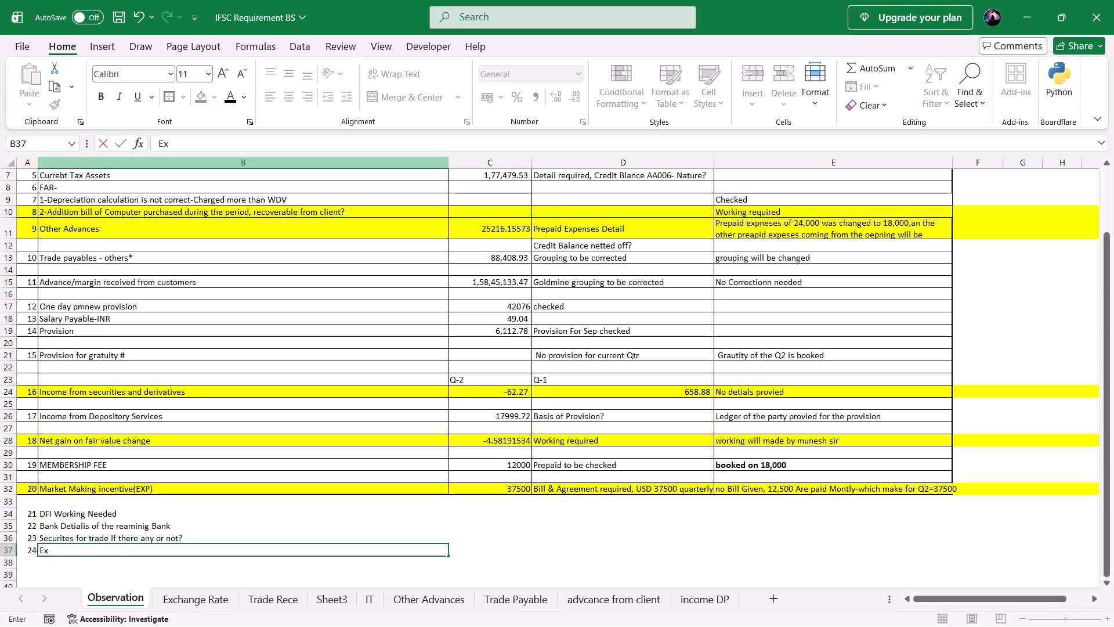
key(BackSpace)
key(BackSpace)
text(Understand th e)
key(BackSpace)
key(BackSpace)
text(e salary booking and payaent=)
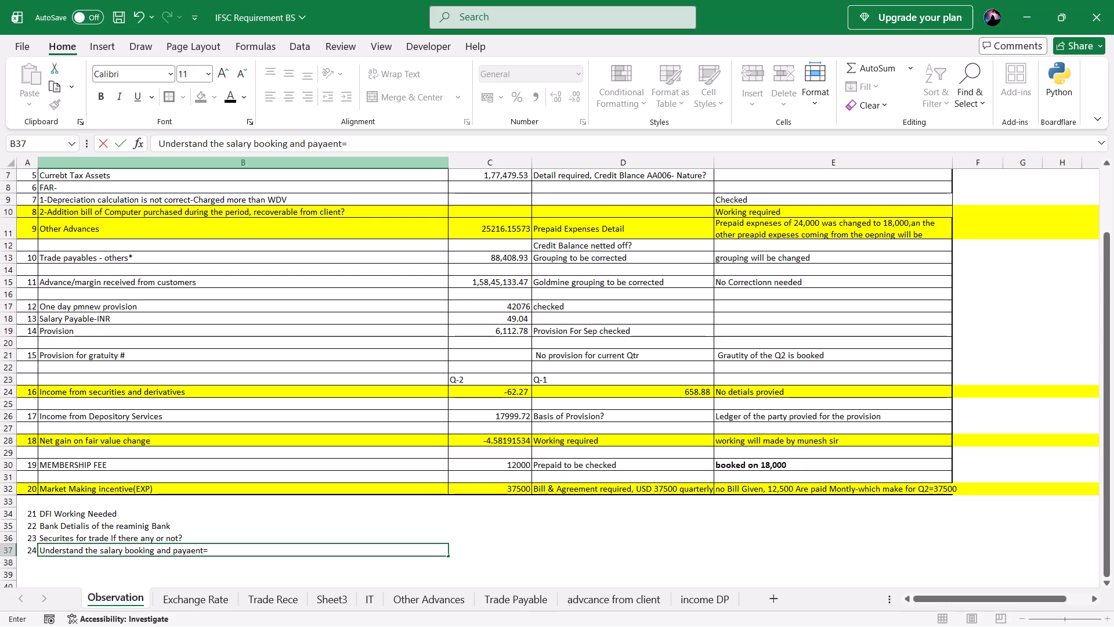
key(BackSpace)
key(BackSpace)
key(BackSpace)
key(BackSpace)
key(BackSpace)
text(ement)
key(Return)
key(ctrl+s)
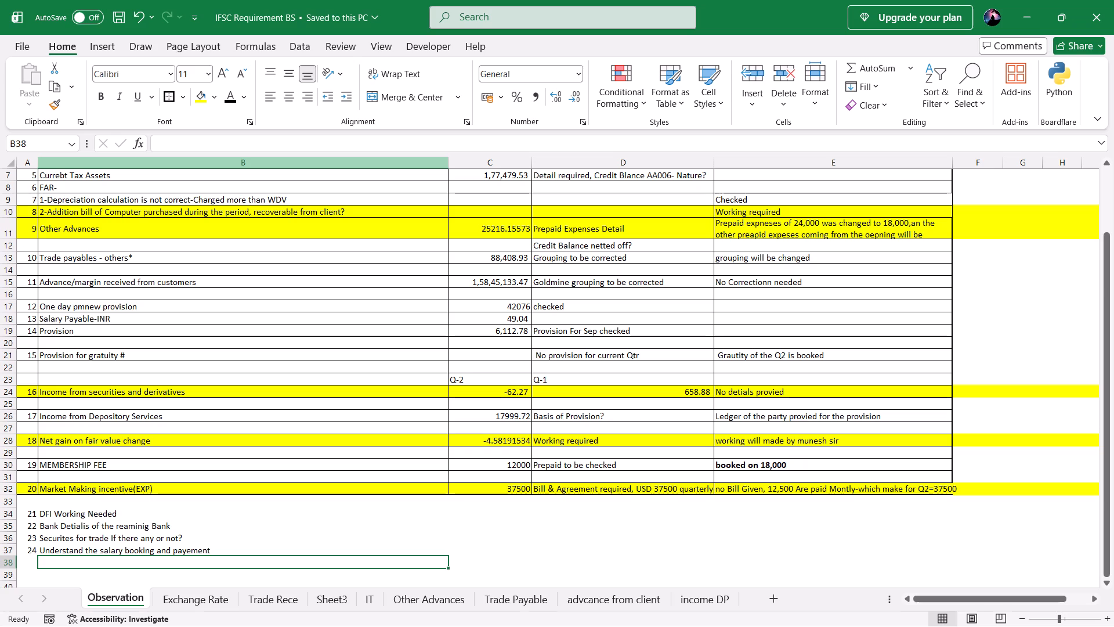
Set the font colour of rows 34 to 37, holding items 21 to 24, to red.
key(Up)
key(Up)
key(Up)
key(Up)
key(Up)
key(Left)
key(Down)
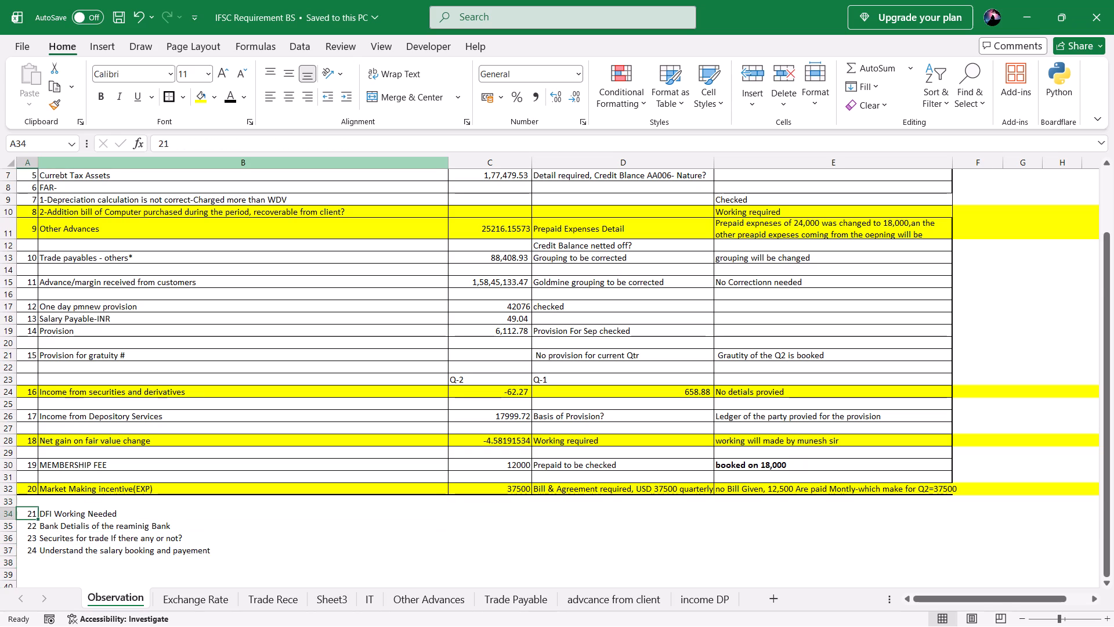
key(shift+space)
key(shift+Down)
key(shift+Down)
key(shift+Down)
scroll(95, 165, up, 1)
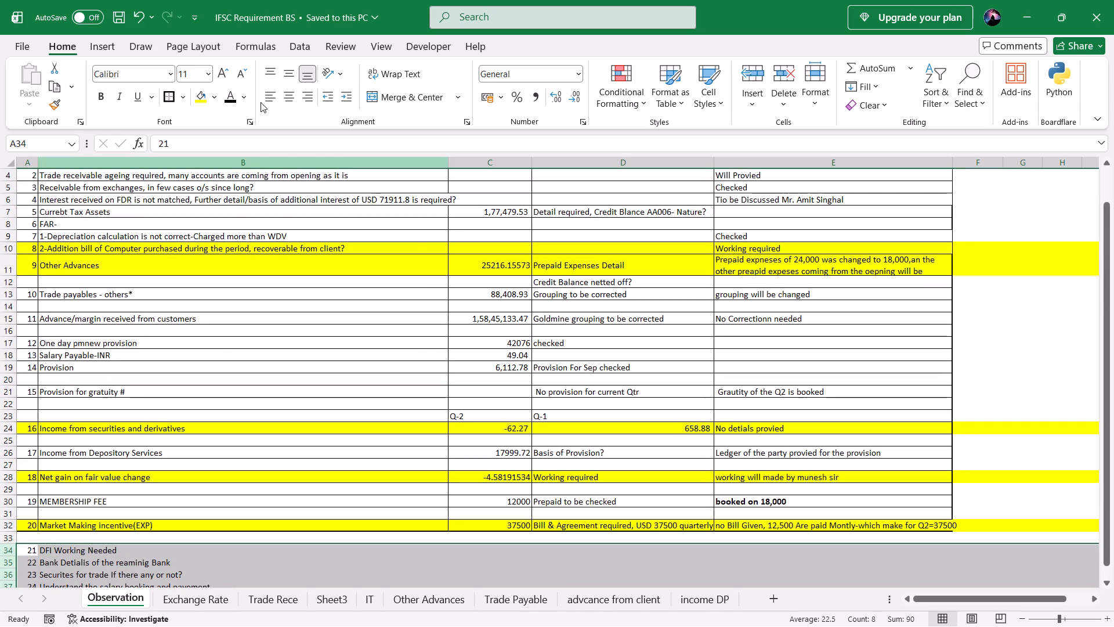
click(241, 99)
click(249, 330)
Insert a new row at row 33, above the blank row between item 20 and item 21.
scroll(290, 431, down, 4)
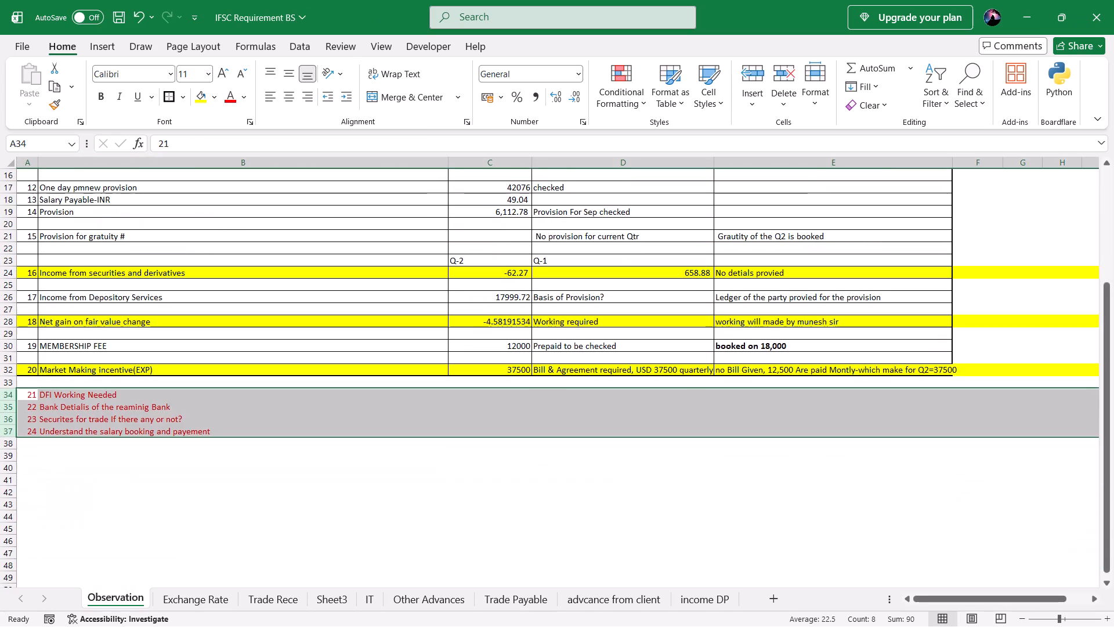
click(33, 381)
key(shift+space)
key(ctrl+plus)
key(Up)
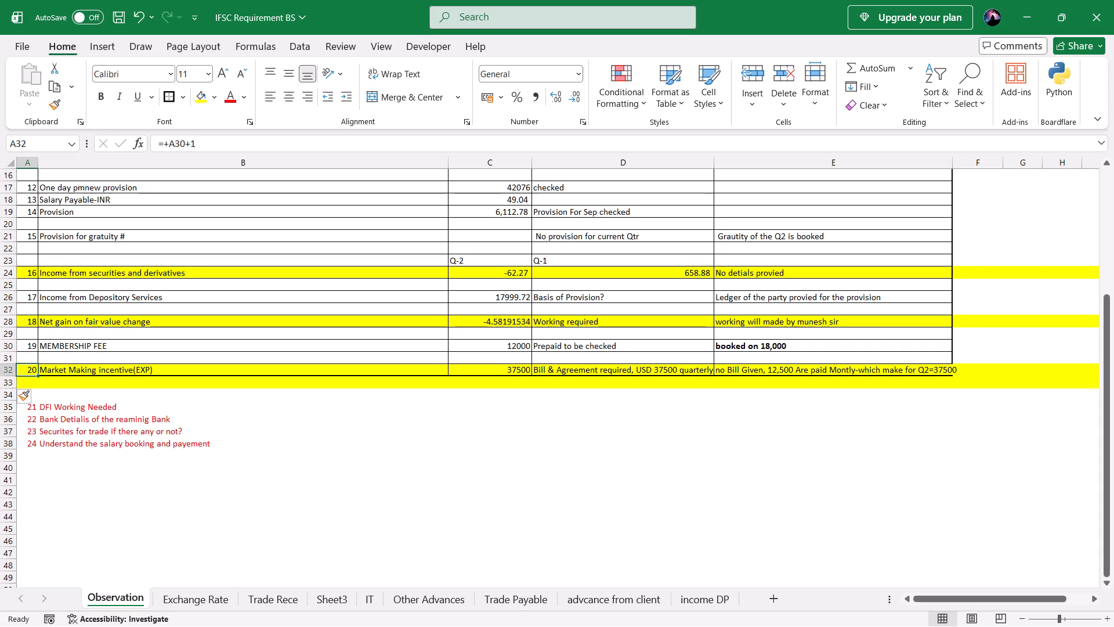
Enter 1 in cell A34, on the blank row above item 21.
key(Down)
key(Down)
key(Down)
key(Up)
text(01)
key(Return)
Enter the heading "Addtiojnal Poitns;" in cell B34 above item 21.
key(Up)
key(Down)
key(Right)
key(Up)
text(Addtiojnal Poitns)
key(F2)
key(F2)
key(semicolon)
key(Return)
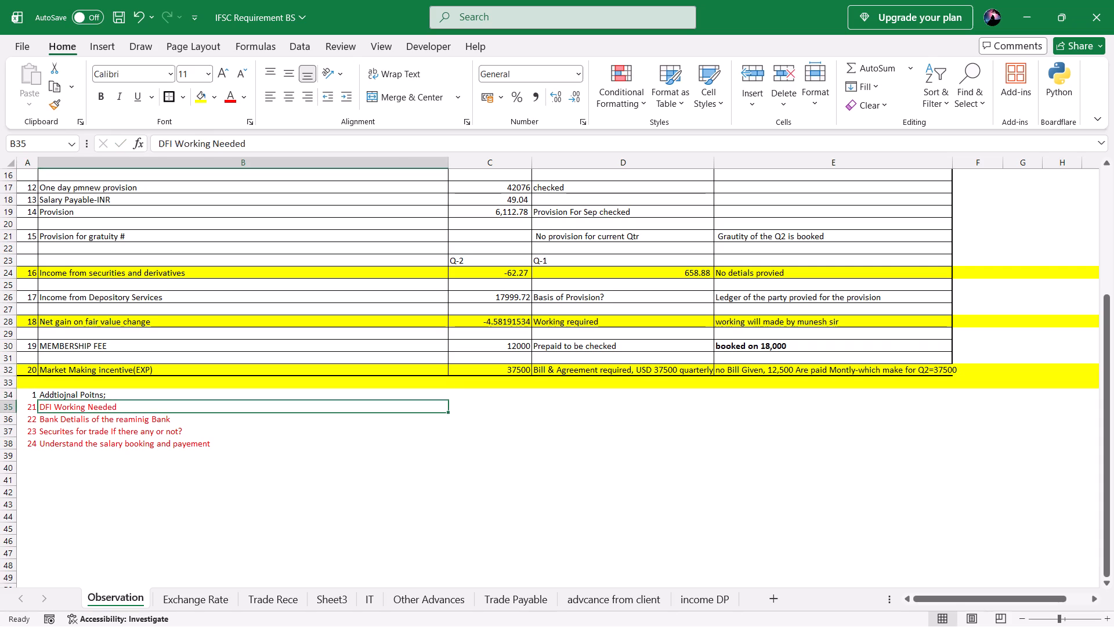
Change the ending of the heading in cell B34 to a colon, giving "Addtiojnal Poitns:", and save the workbook.
key(Up)
key(F2)
key(BackSpace)
key(Return)
text(/;)
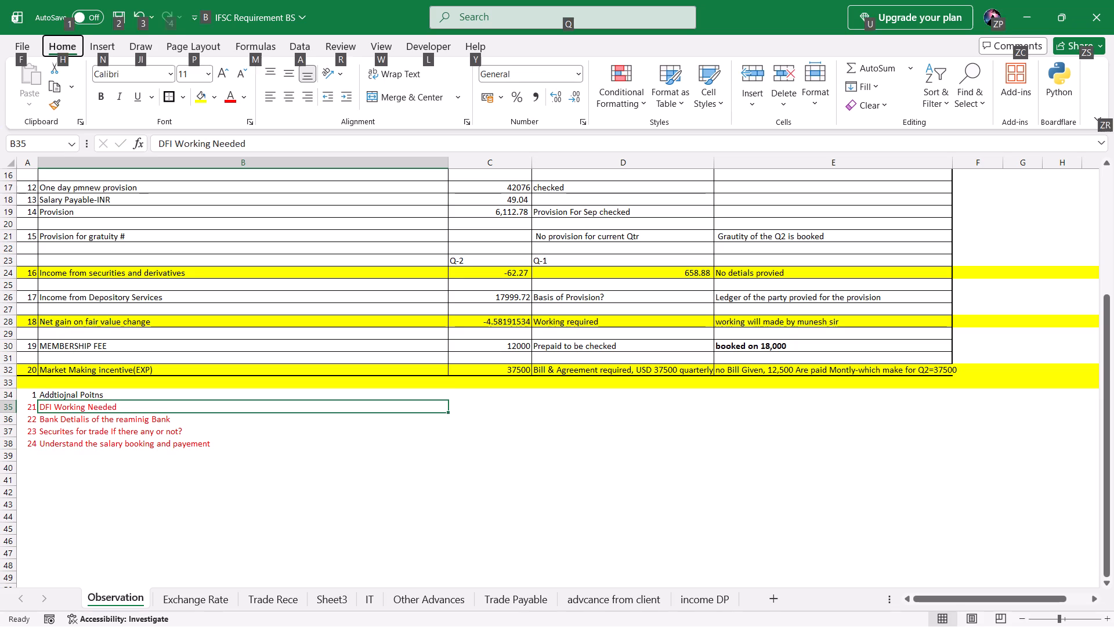
key(Escape)
key(Up)
key(F2)
key(shift+question)
key(BackSpace)
text(:\)
key(Return)
key(BackSpace)
key(Up)
key(Escape)
key(ctrl+z)
key(Up)
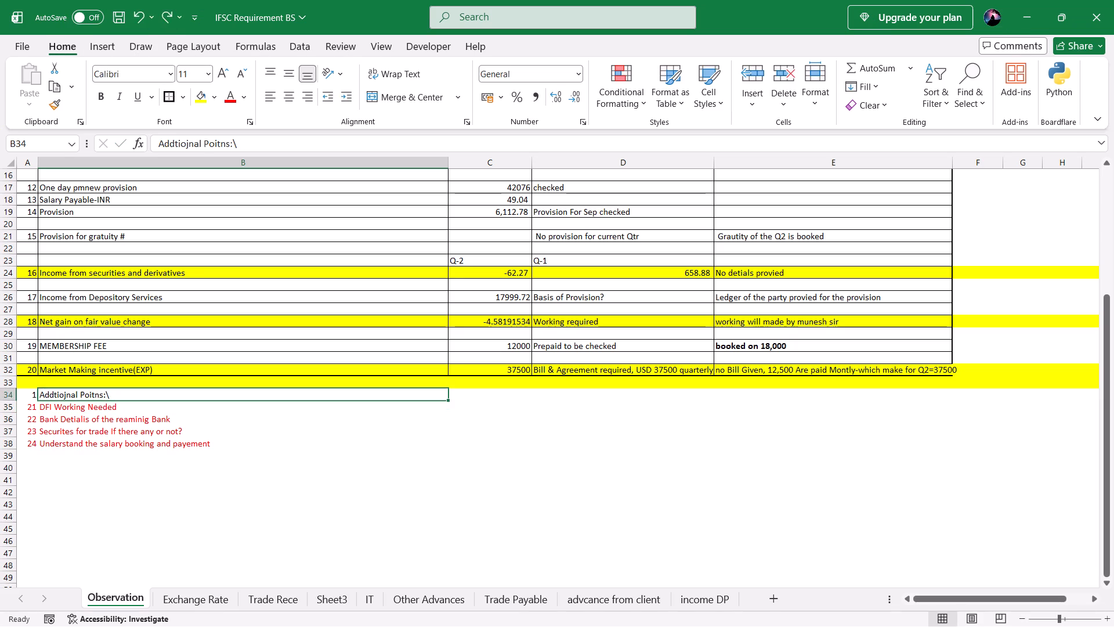
key(F2)
key(BackSpace)
key(ctrl+s)
Replace the number in cell A34 beside the heading with a hyphen "-".
key(Down)
key(Left)
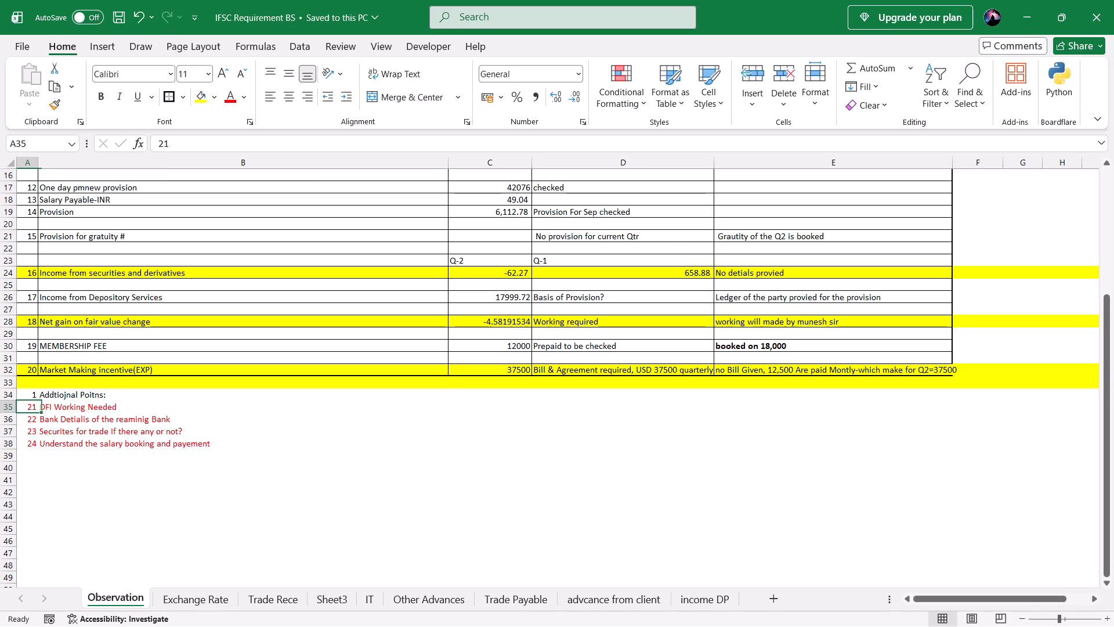
key(Up)
text(-3.)
key(Escape)
key(plus)
key(Escape)
key(minus)
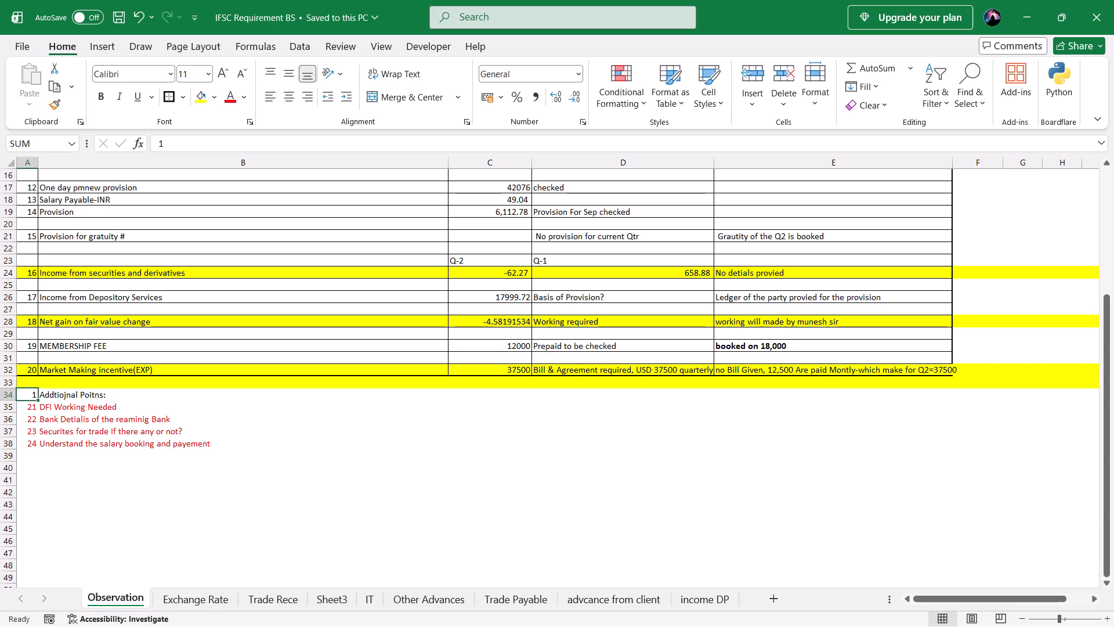
key(Return)
Right-align the hyphen in cell A34.
key(Up)
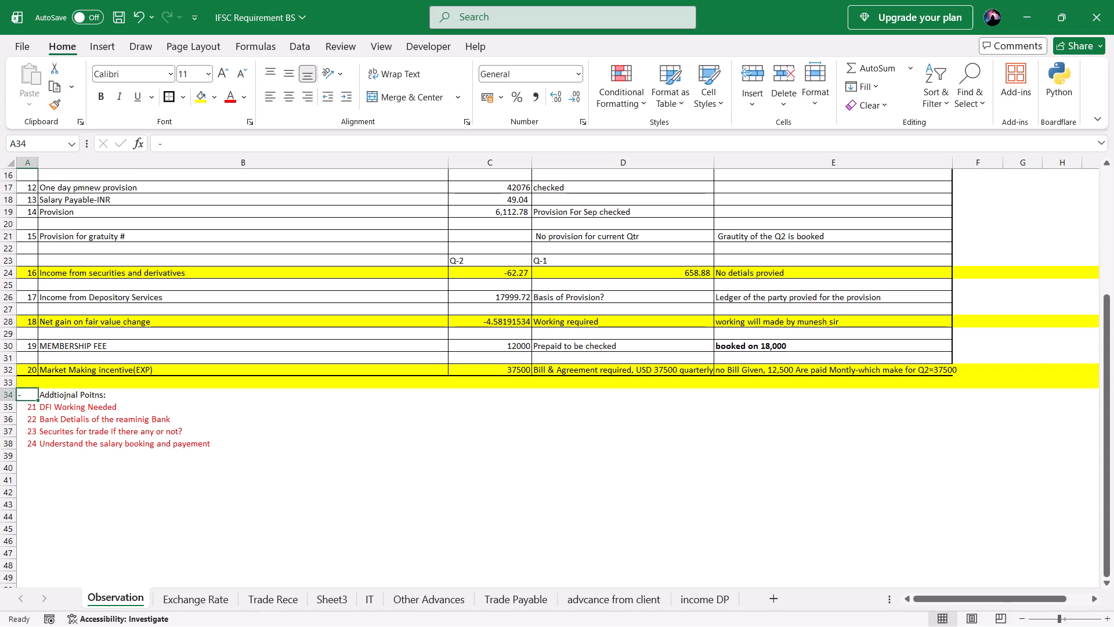
click(313, 74)
drag(309, 81, 308, 87)
click(305, 100)
Set the row height of heading row 34 to 20.
click(382, 494)
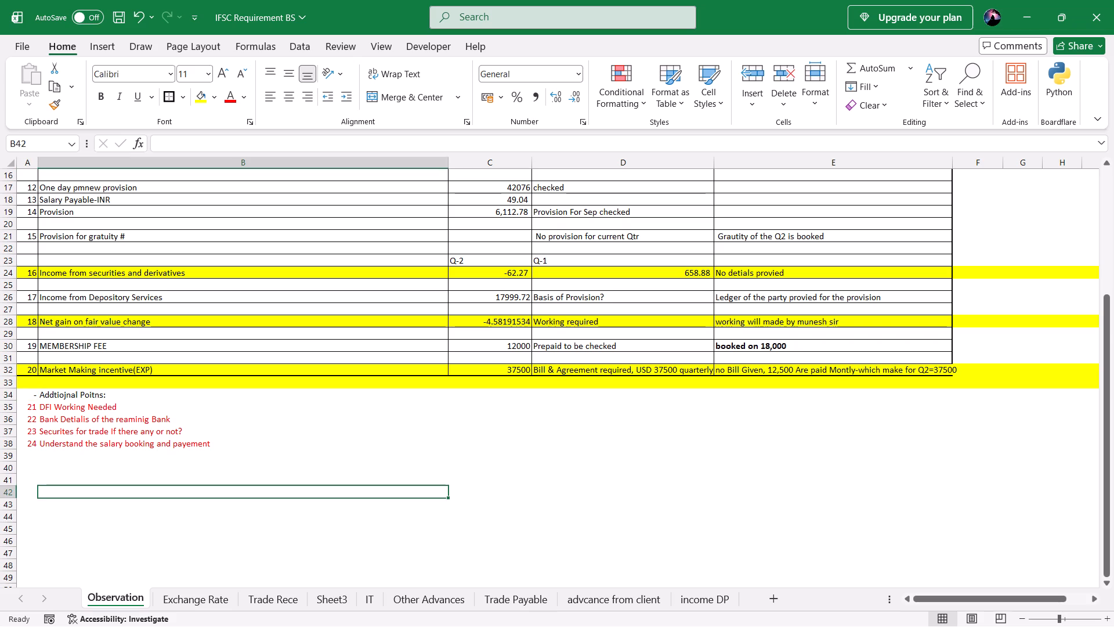
click(60, 395)
drag(27, 397, 43, 396)
text(hoh20)
key(Return)
key(Down)
key(Down)
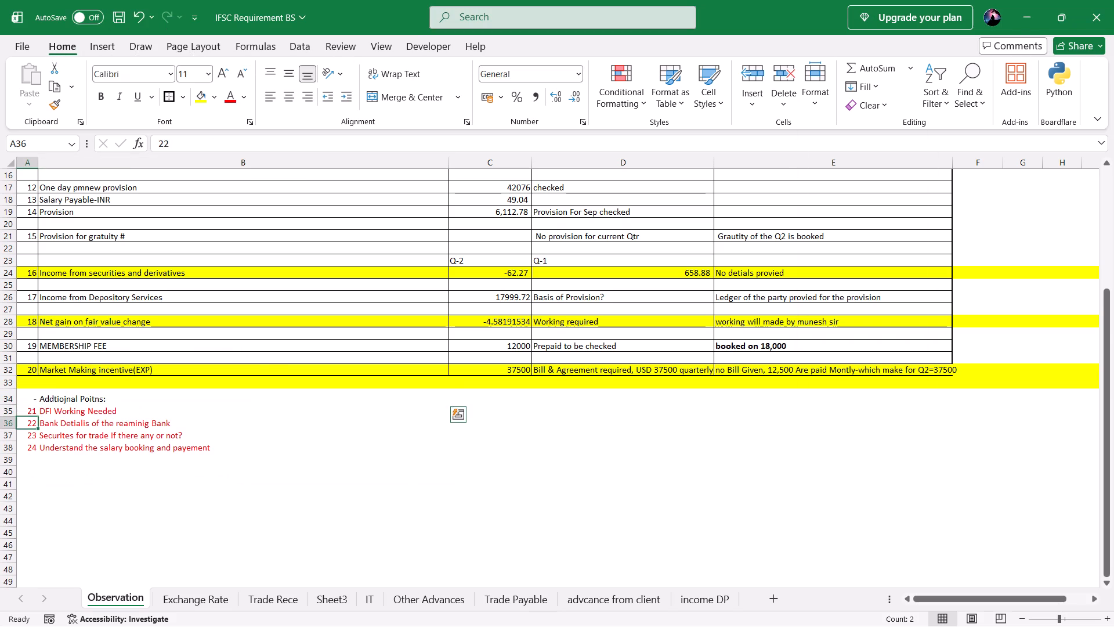
Make the heading cells A34:B34 bold and save the workbook.
key(Up)
key(Up)
key(shift+Right)
key(ctrl+b)
key(ctrl+s)
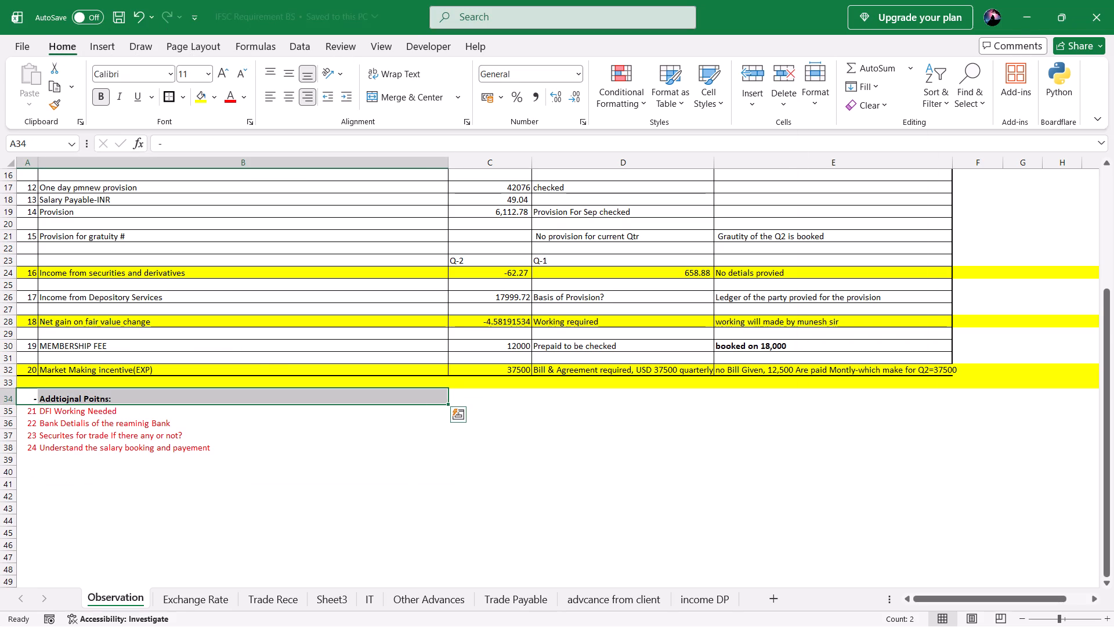
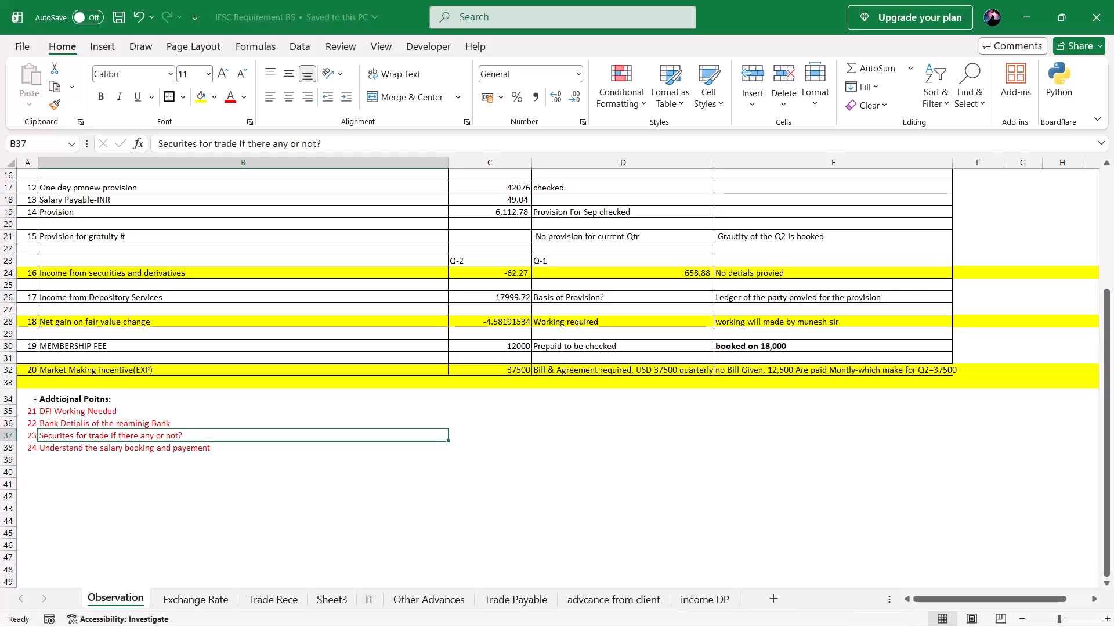
Delete the blank yellow row 33 above the additional-points heading on the Observation sheet and save the workbook.
click(99, 395)
scroll(231, 525, up, 7)
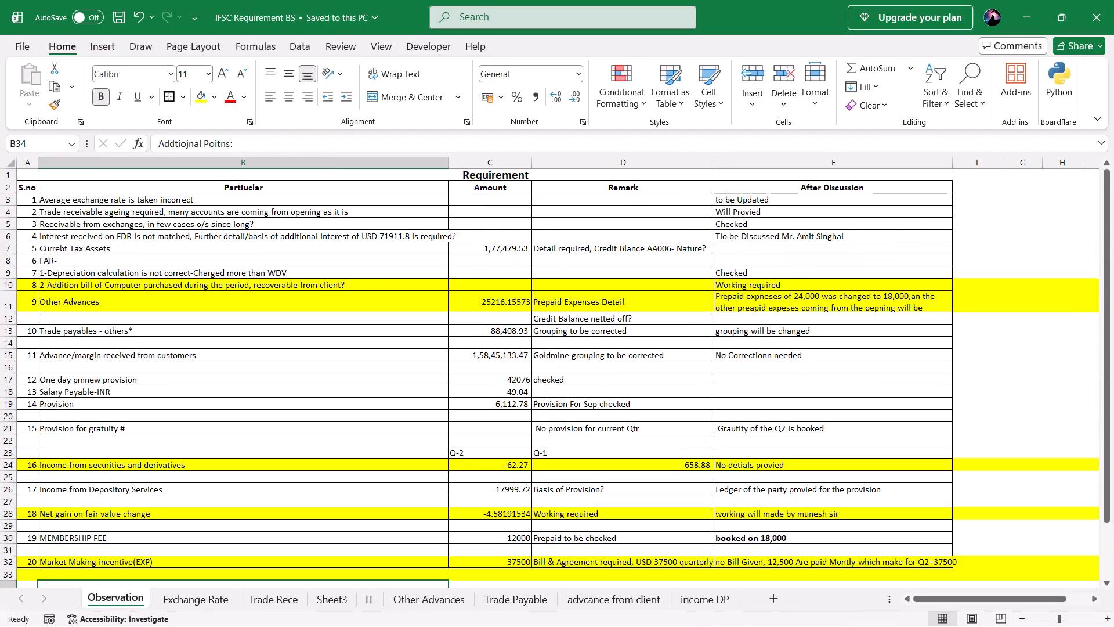
scroll(231, 525, down, 3)
click(70, 464)
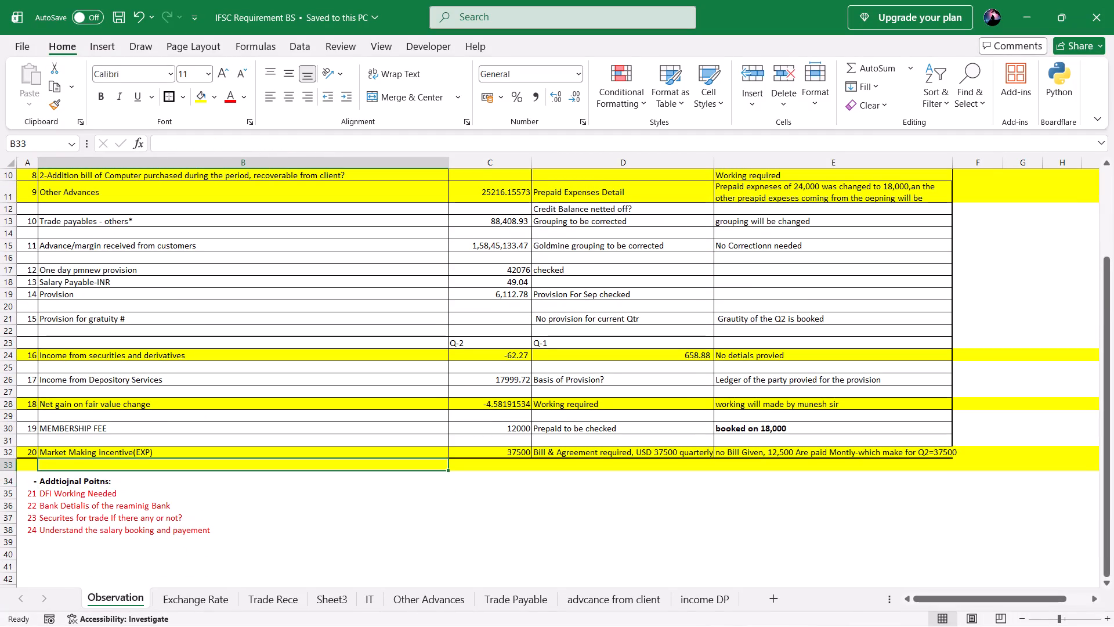
key(shift+space)
key(ctrl+minus)
key(Down)
key(Down)
key(ctrl+s)
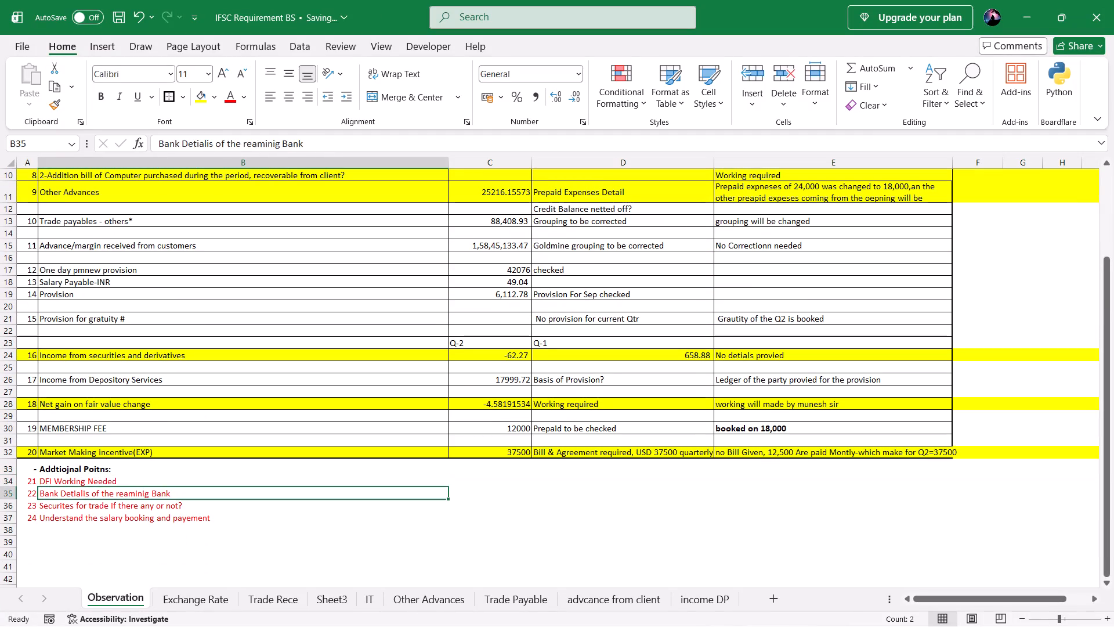
Clear all contents and formatting from column F through the sheet's last column, removing the yellow fill beyond the table, and save.
key(Down)
key(Down)
key(Down)
key(Down)
key(Right)
key(Right)
key(Right)
key(Right)
key(Right)
key(Right)
key(Right)
key(Right)
key(Right)
key(Right)
key(Right)
key(Right)
key(Right)
key(Right)
key(Right)
key(Right)
key(Right)
key(Right)
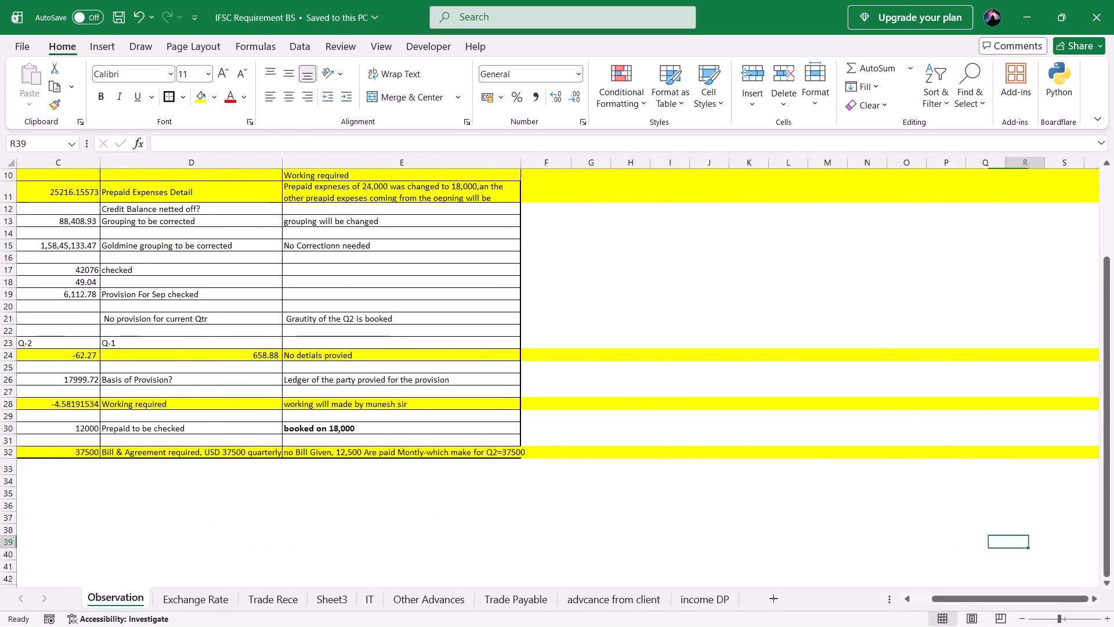
key(Up)
scroll(72, 467, up, 9)
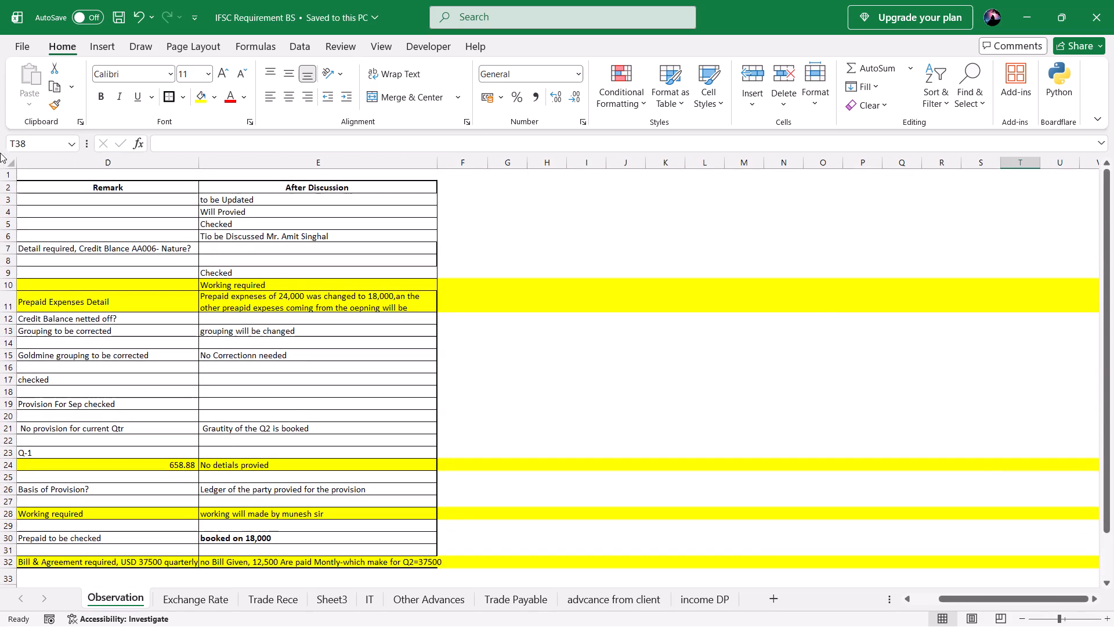
click(452, 164)
key(ctrl+shift+Right)
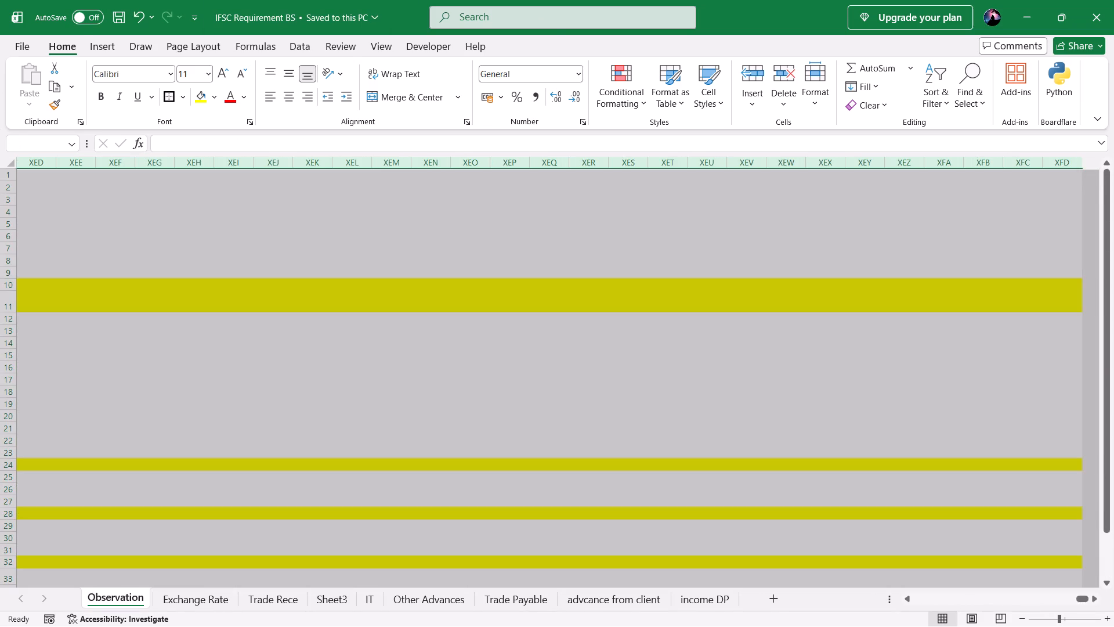
key(alt+h)
text(ea)
key(ctrl+s)
AutoFit the column widths to the contents of the table A2:E32.
key(Left)
key(Left)
key(Left)
key(Left)
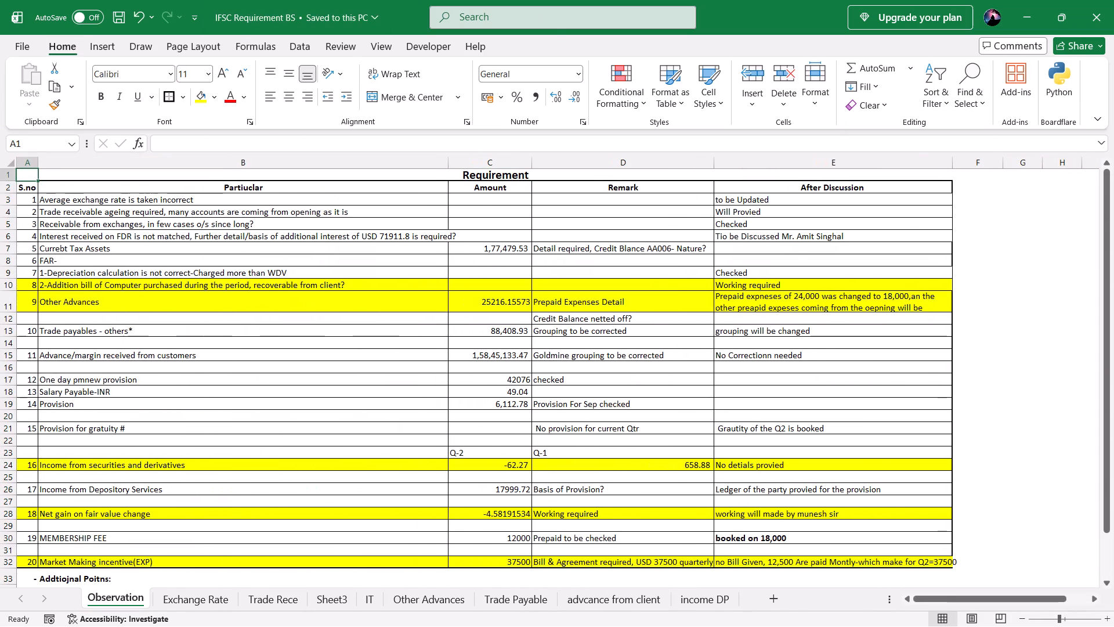
key(Down)
key(shift+Right)
key(ctrl+shift+Right)
key(ctrl+shift+Right)
key(ctrl+shift+Left)
key(ctrl+shift+Down)
key(ctrl+shift+Down)
key(ctrl+shift+Down)
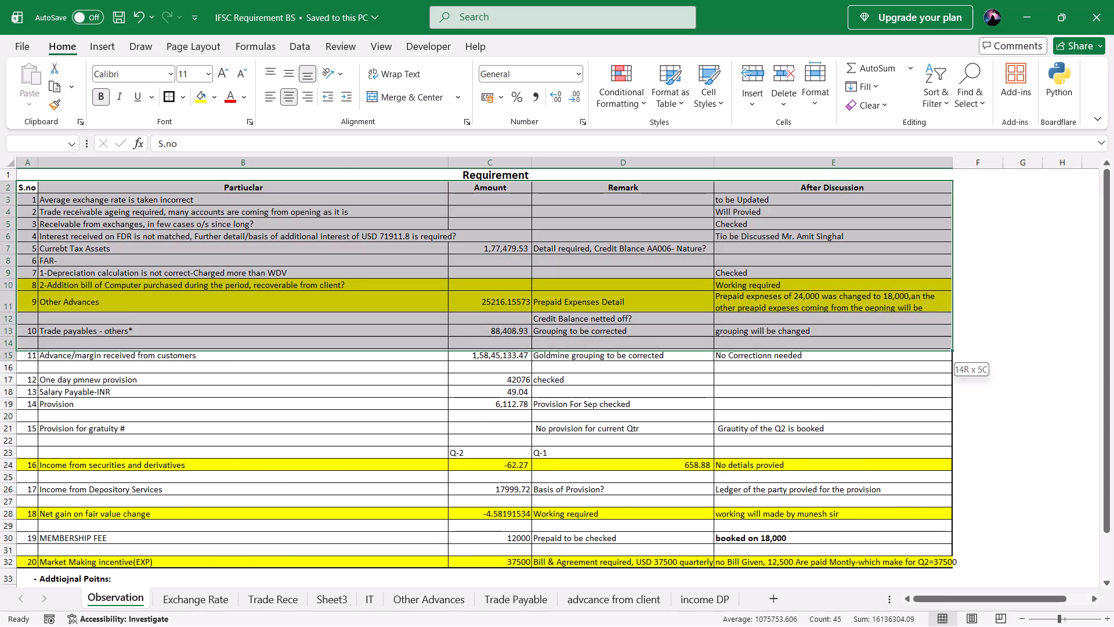
key(ctrl+shift+Down)
key(ctrl+shift+Down)
key(ctrl+shift+Down)
key(ctrl+shift+Down)
key(ctrl+shift+Down)
key(ctrl+shift+Down)
key(ctrl+shift+Down)
key(ctrl+shift+Down)
key(alt+h)
text(oi)
Apply all borders and a thick outside border to the table A2:E32.
key(alt+h)
text(ba)
key(alt+h)
text(bt)
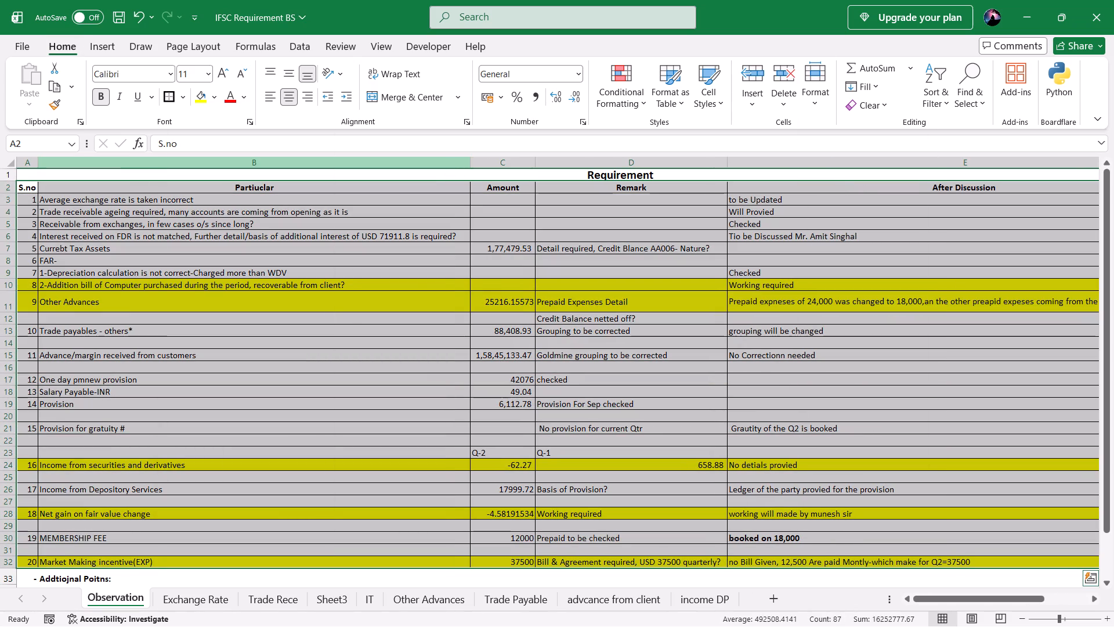
Examine the table's resized columns and borders across its full width.
key(Down)
key(Right)
key(Right)
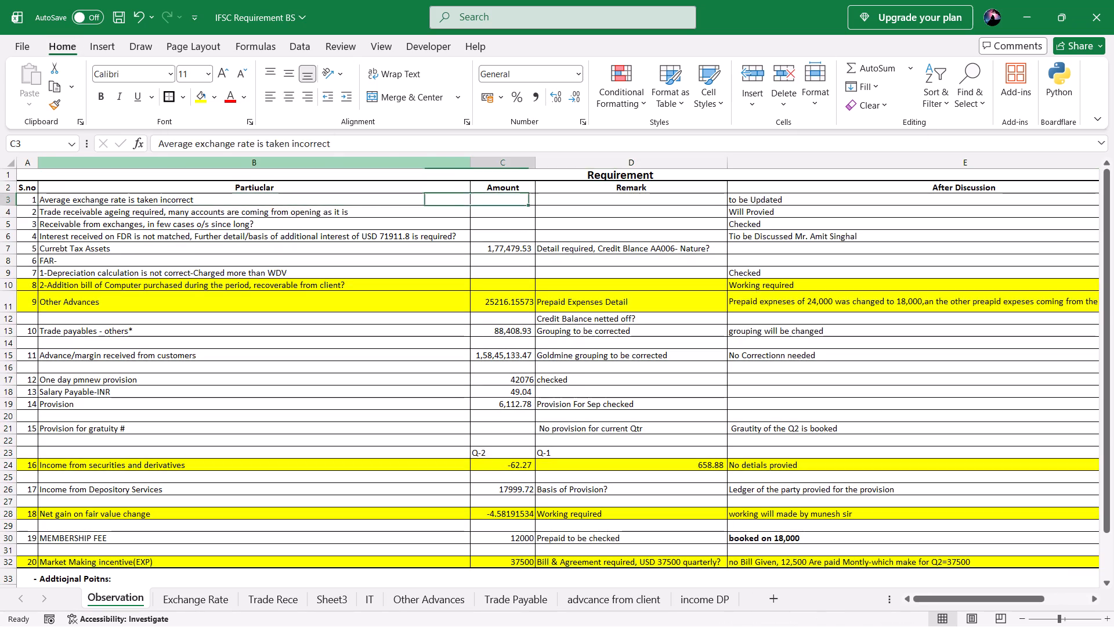
key(Right)
key(Right)
key(Right)
key(Right)
key(Left)
key(Left)
key(Left)
key(Left)
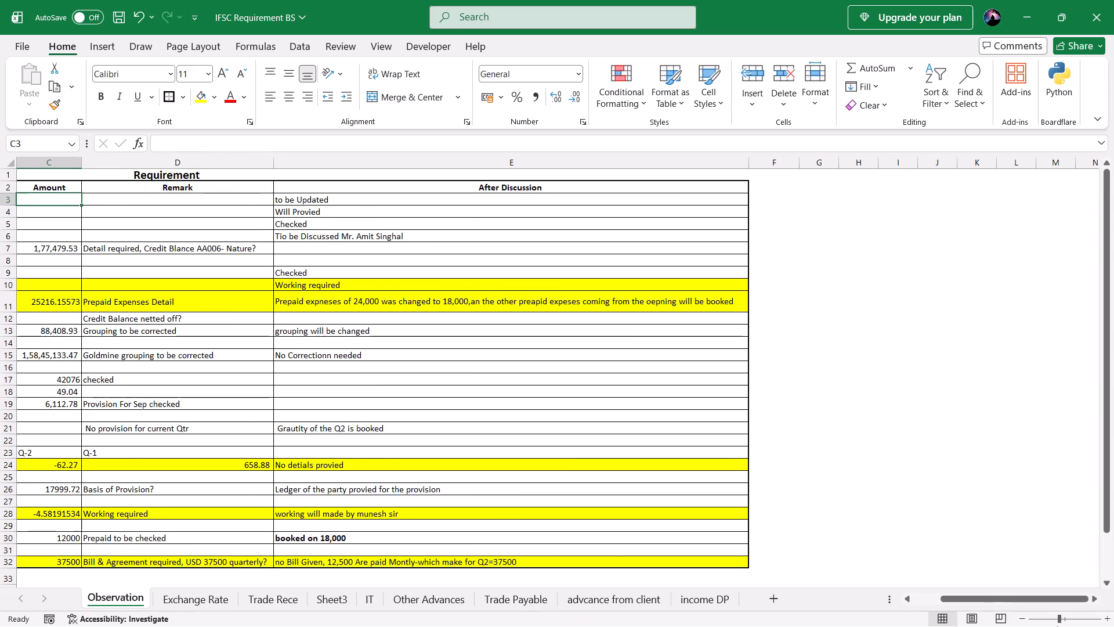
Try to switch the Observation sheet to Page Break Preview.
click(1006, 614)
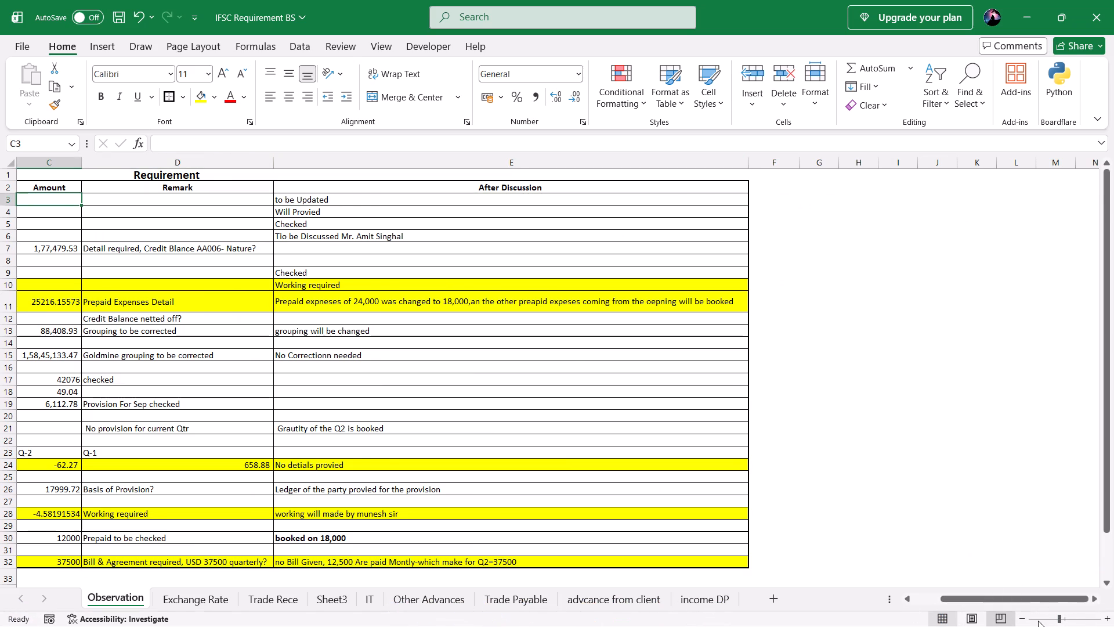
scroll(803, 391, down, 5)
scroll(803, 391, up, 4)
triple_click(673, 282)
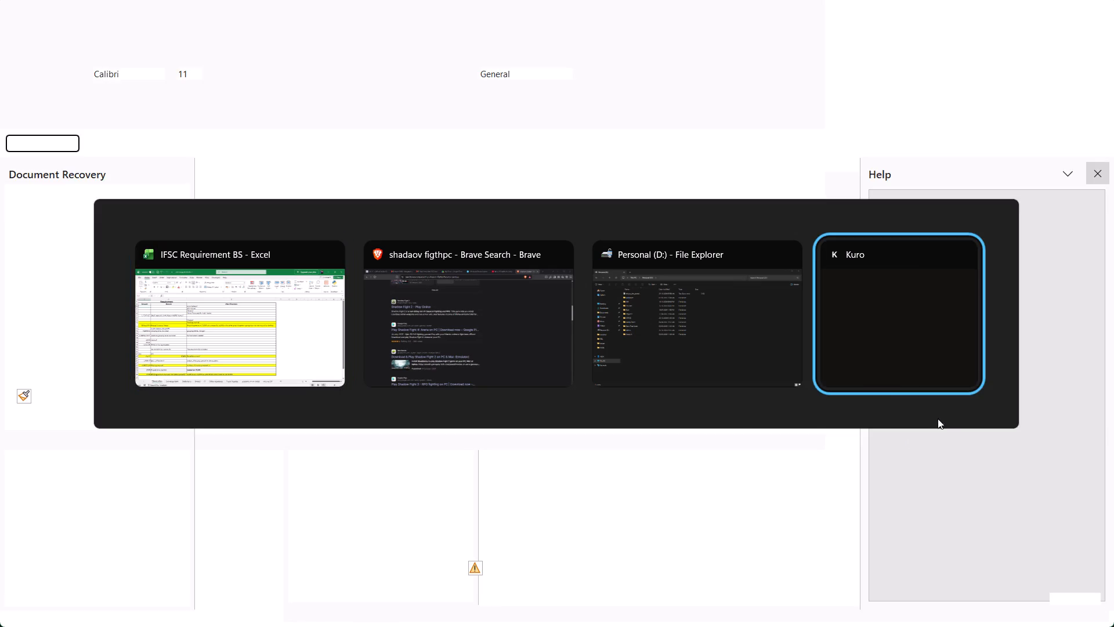
click(1005, 619)
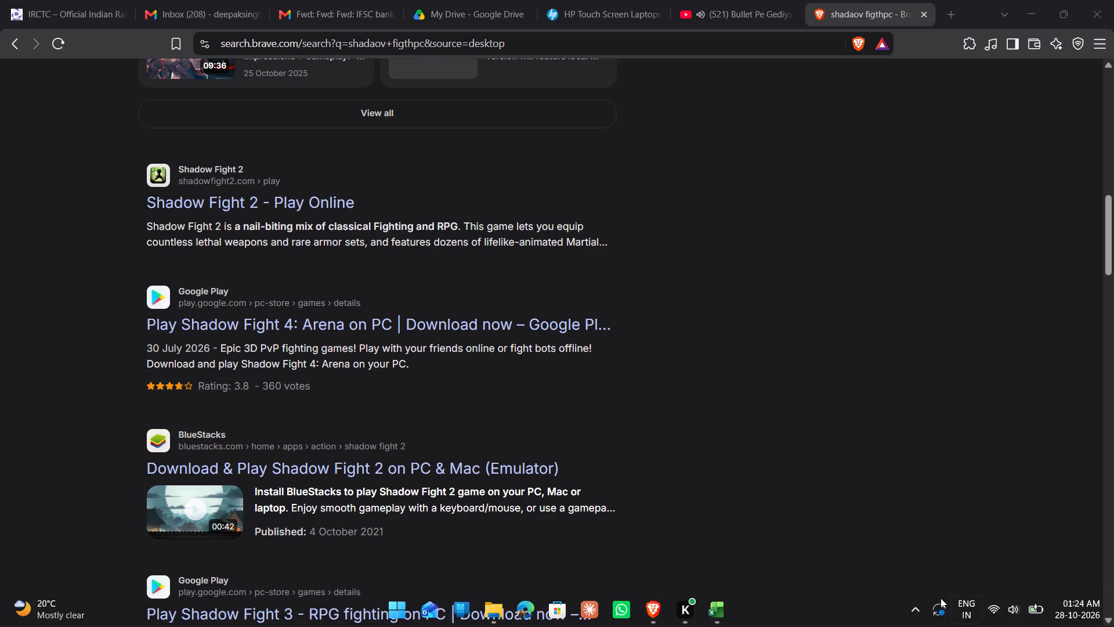
click(908, 608)
click(895, 570)
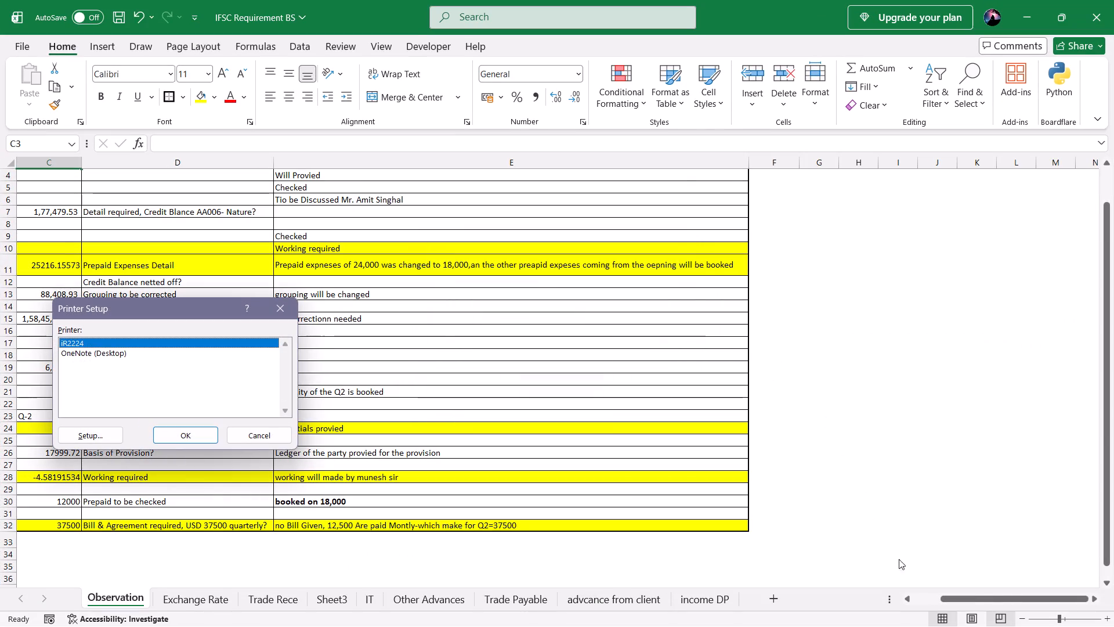
click(296, 302)
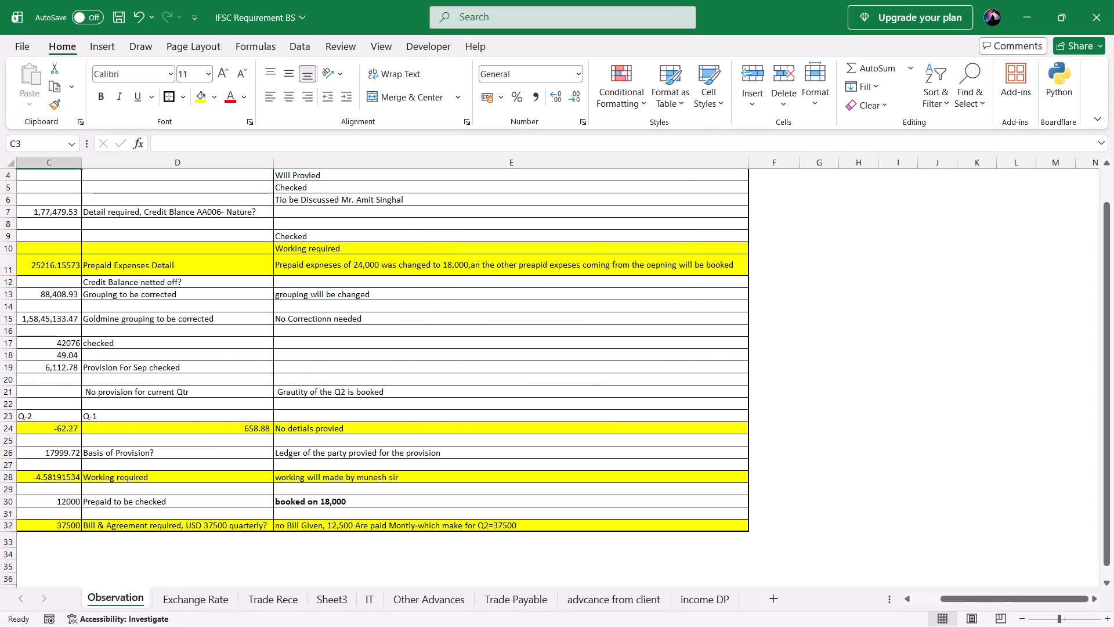
click(999, 612)
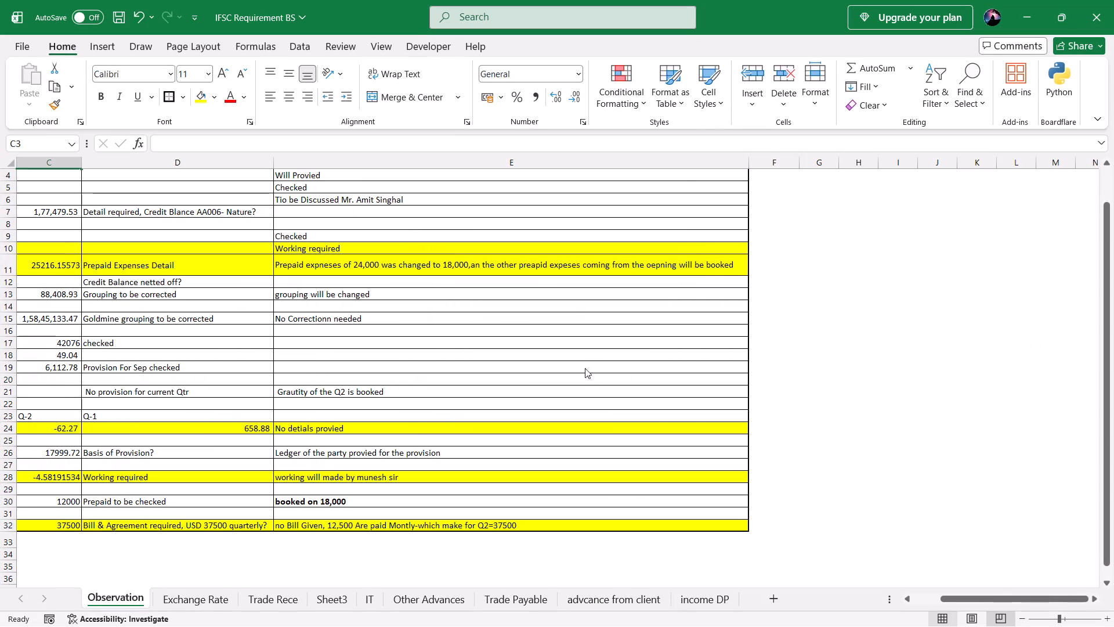
scroll(561, 333, up, 4)
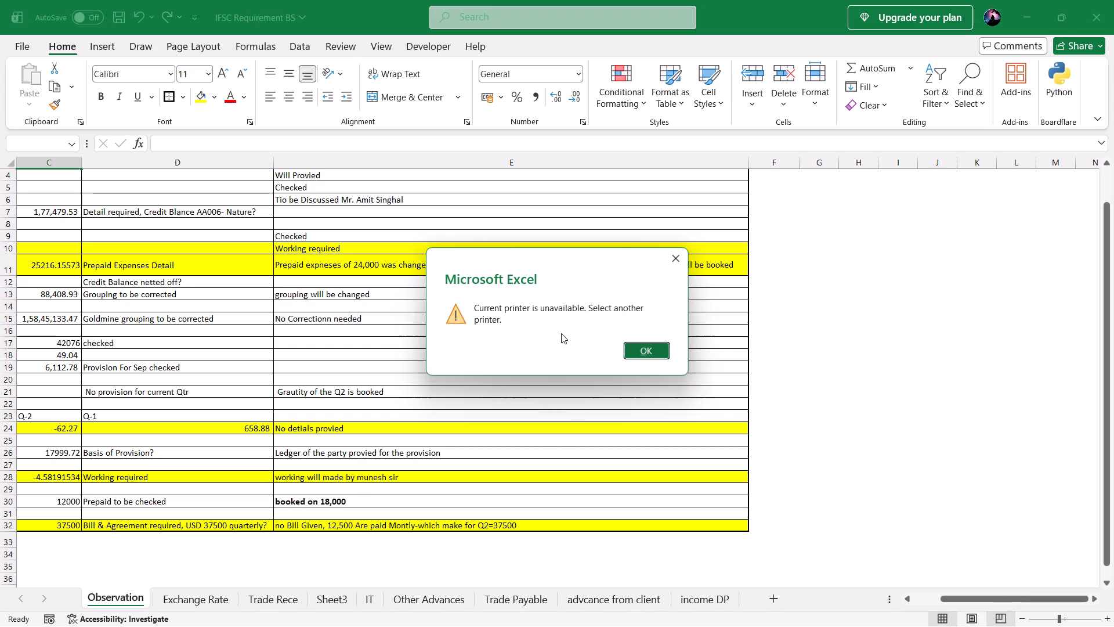
click(654, 345)
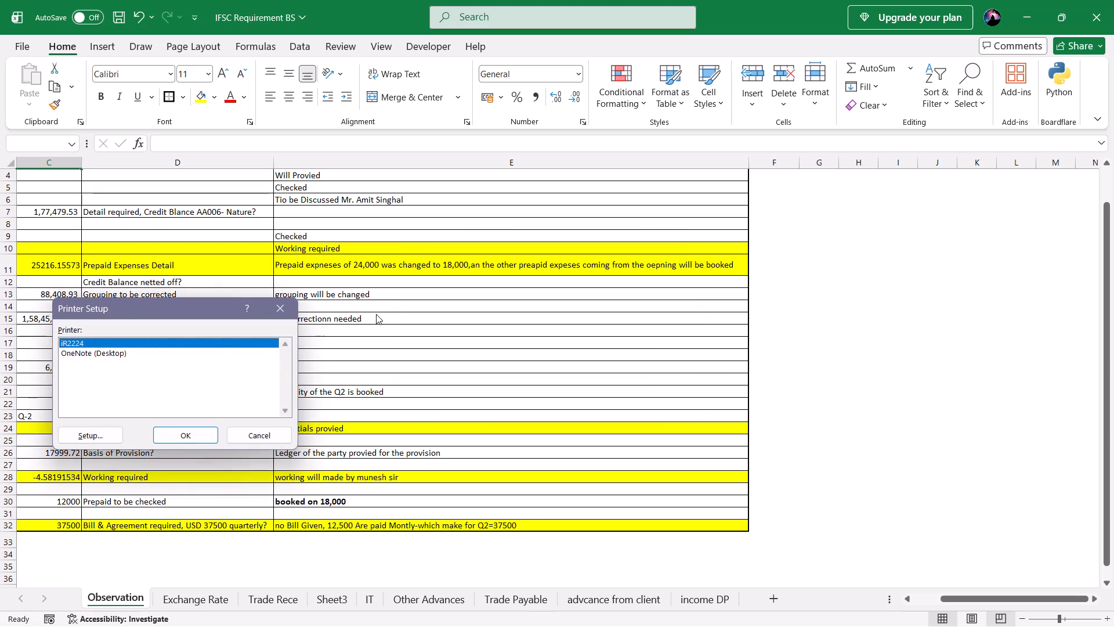
click(104, 353)
click(199, 435)
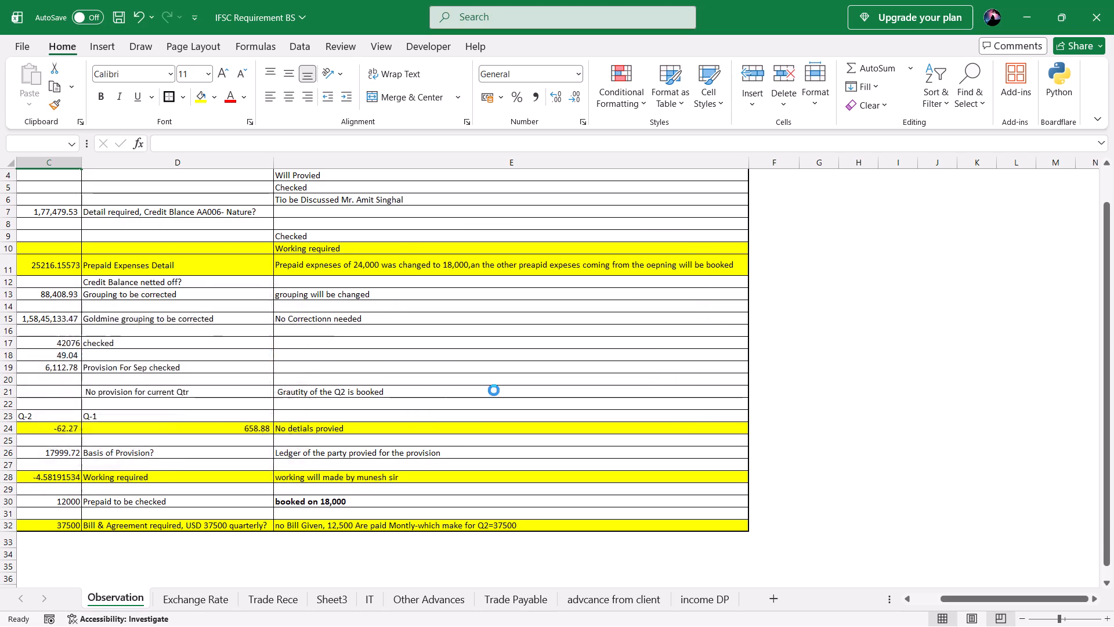
ctrl+scroll(325, 309, up, 3)
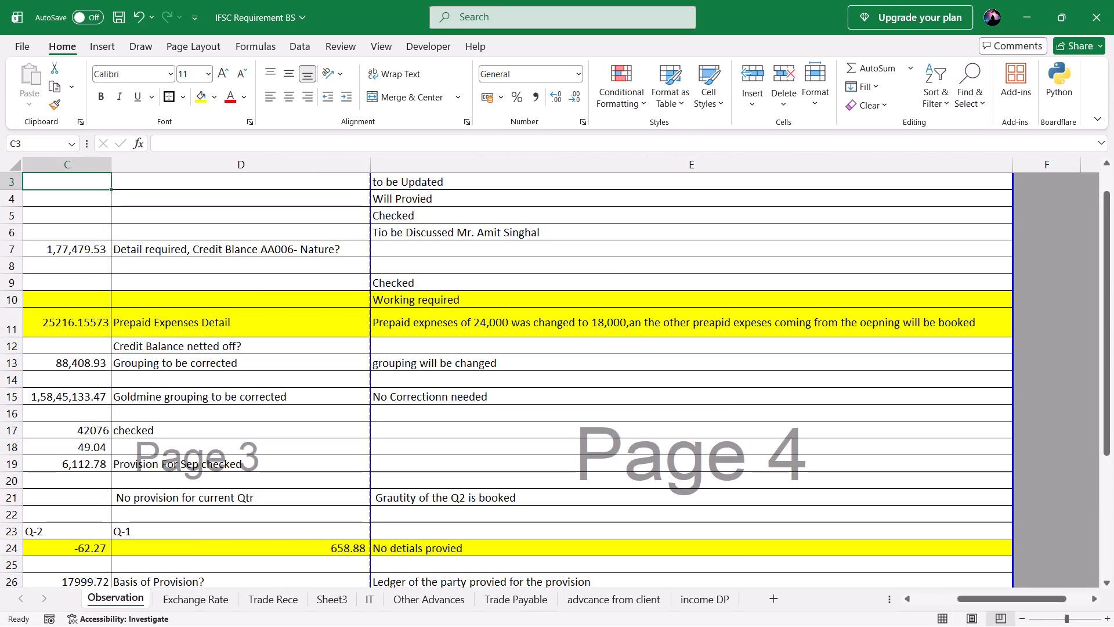
Move the vertical page breaks out to the table's right edge so that columns A to E fit on one page.
scroll(389, 318, down, 3)
drag(270, 338, 744, 408)
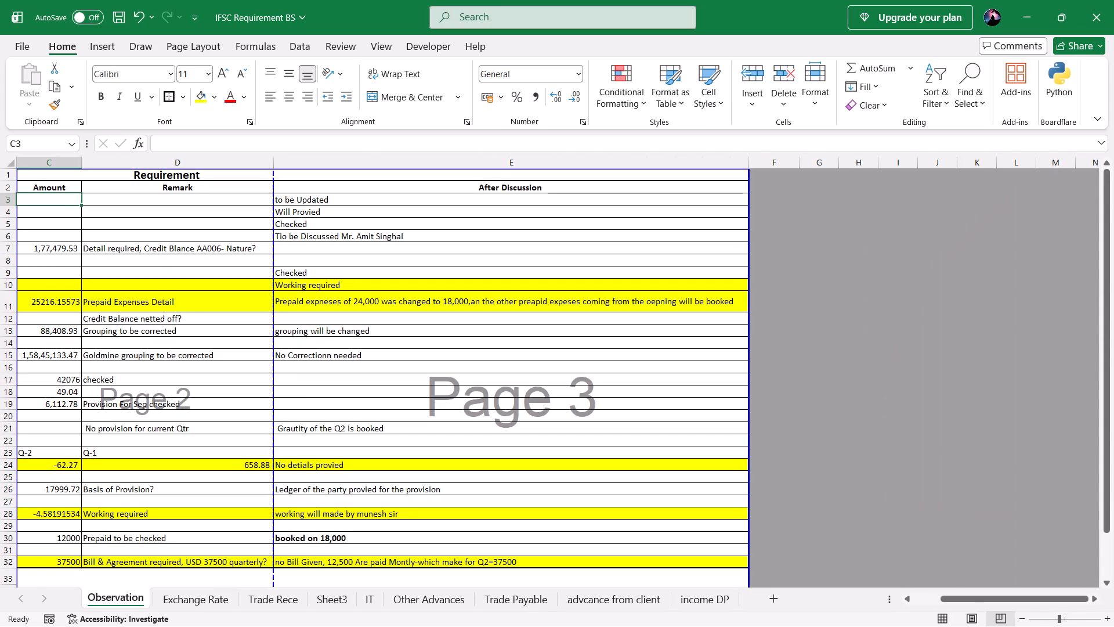
drag(1017, 592, 960, 596)
drag(960, 596, 886, 586)
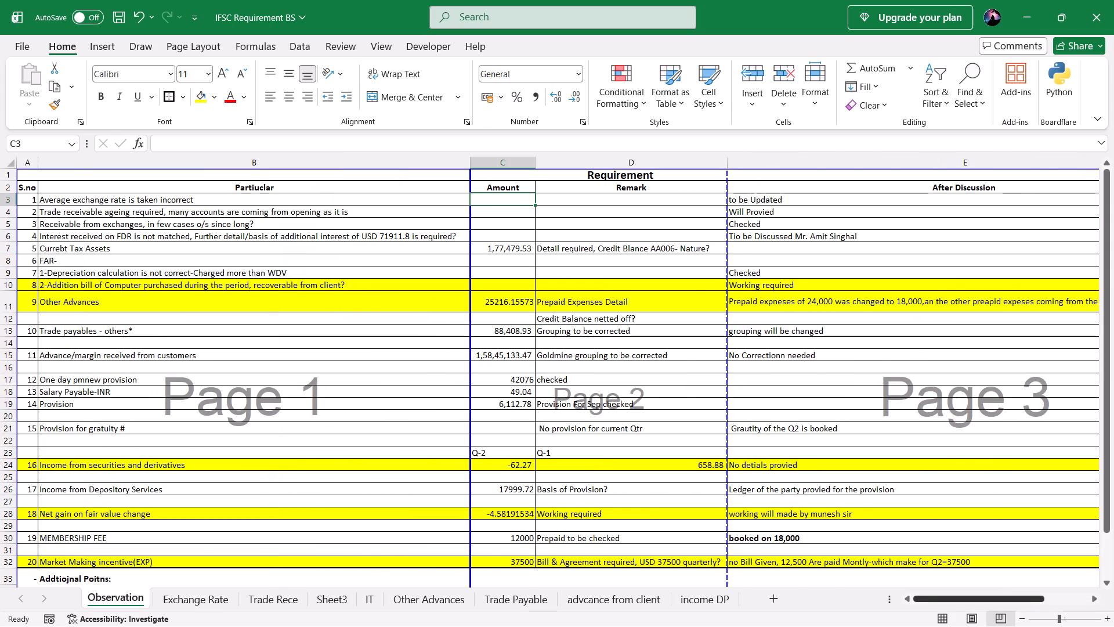
drag(469, 357, 806, 395)
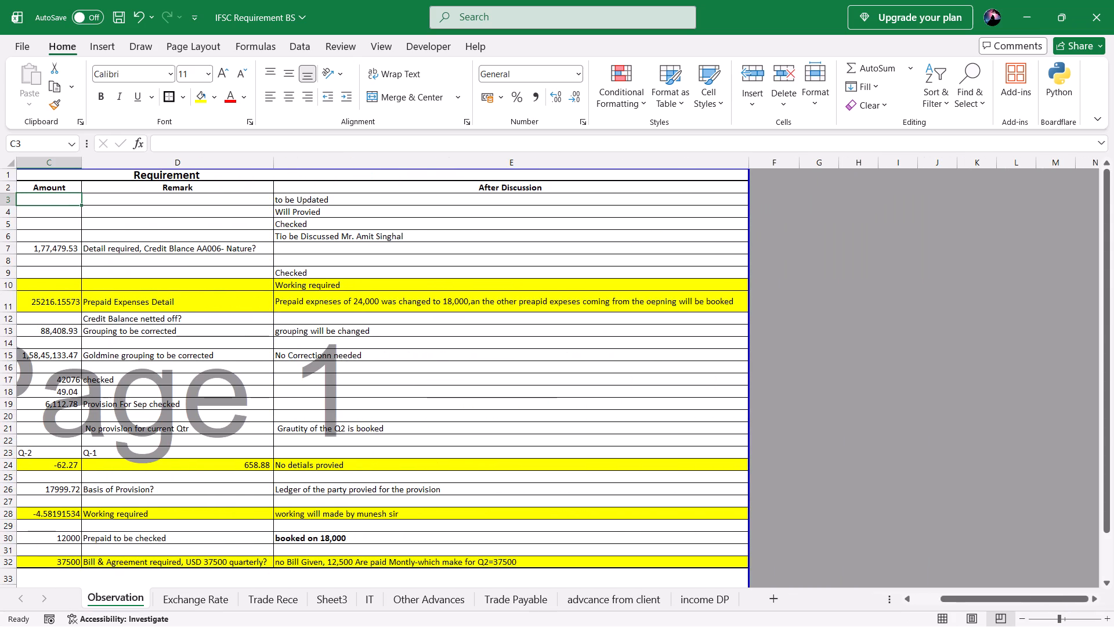
Extend the bottom edge of the print area by one row to include blank row 38, and save the workbook.
click(1068, 605)
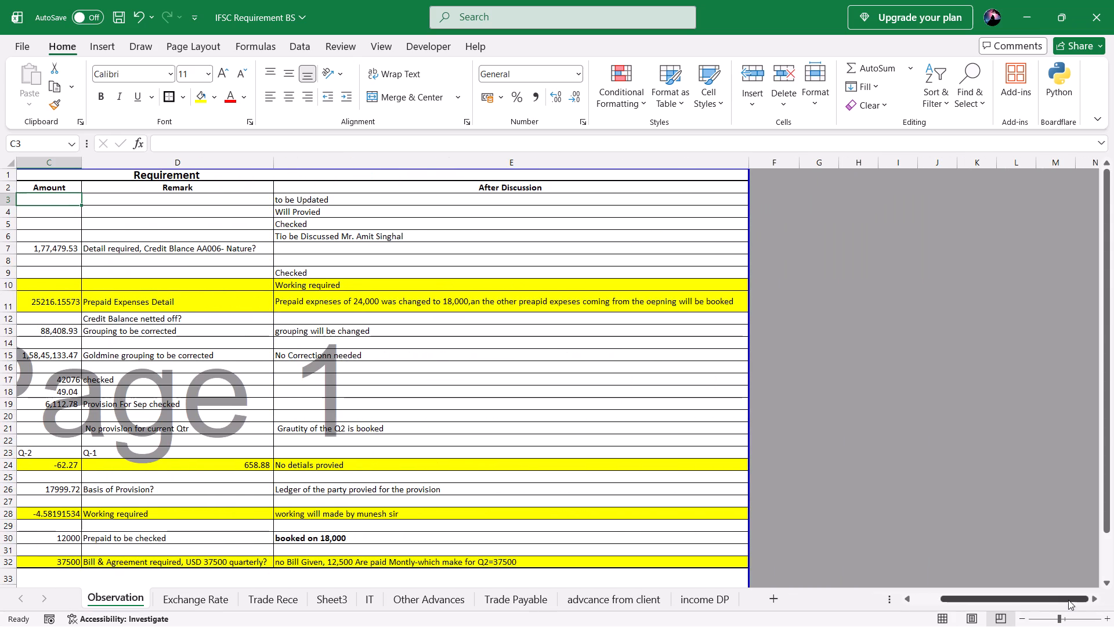
drag(1068, 600, 947, 580)
scroll(607, 341, down, 3)
scroll(607, 341, up, 3)
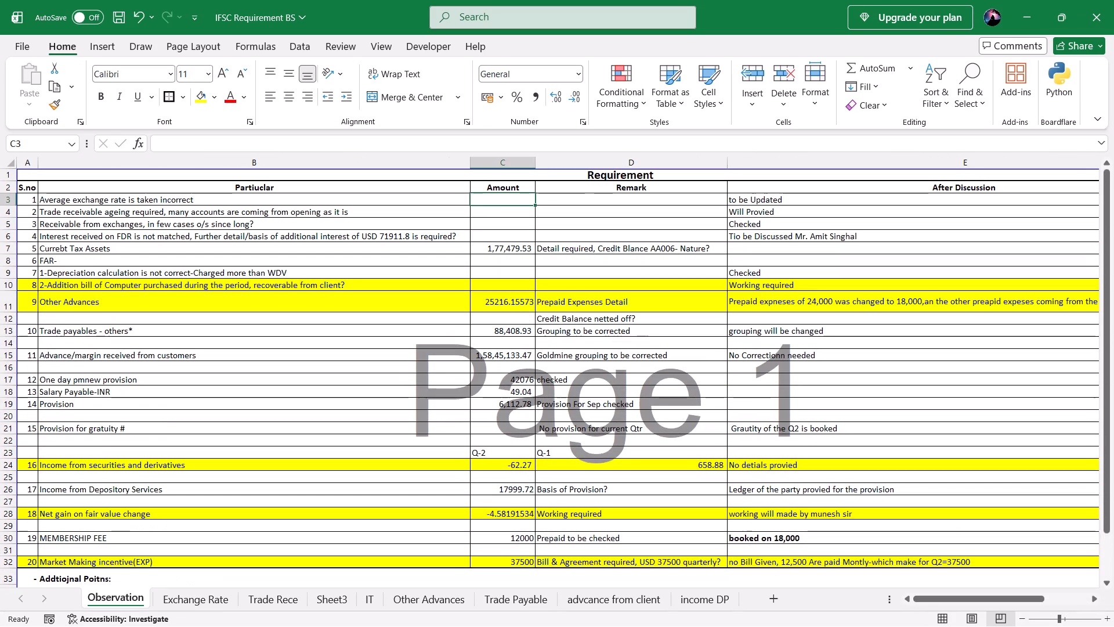
scroll(607, 341, up, 1)
scroll(473, 261, down, 4)
scroll(473, 261, up, 2)
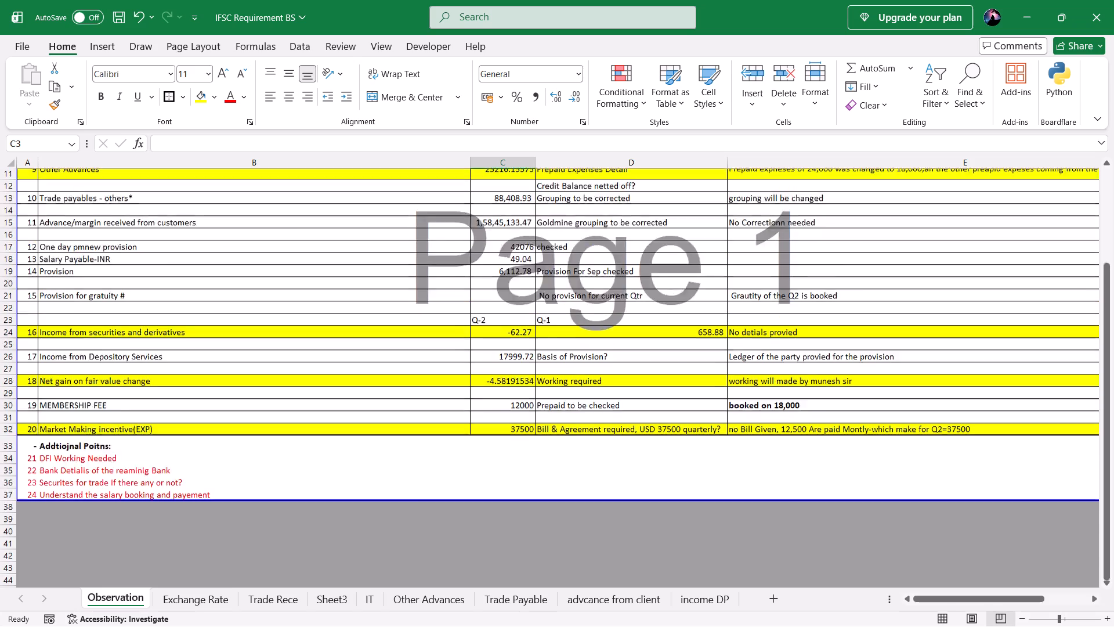
scroll(474, 261, up, 2)
scroll(474, 261, down, 4)
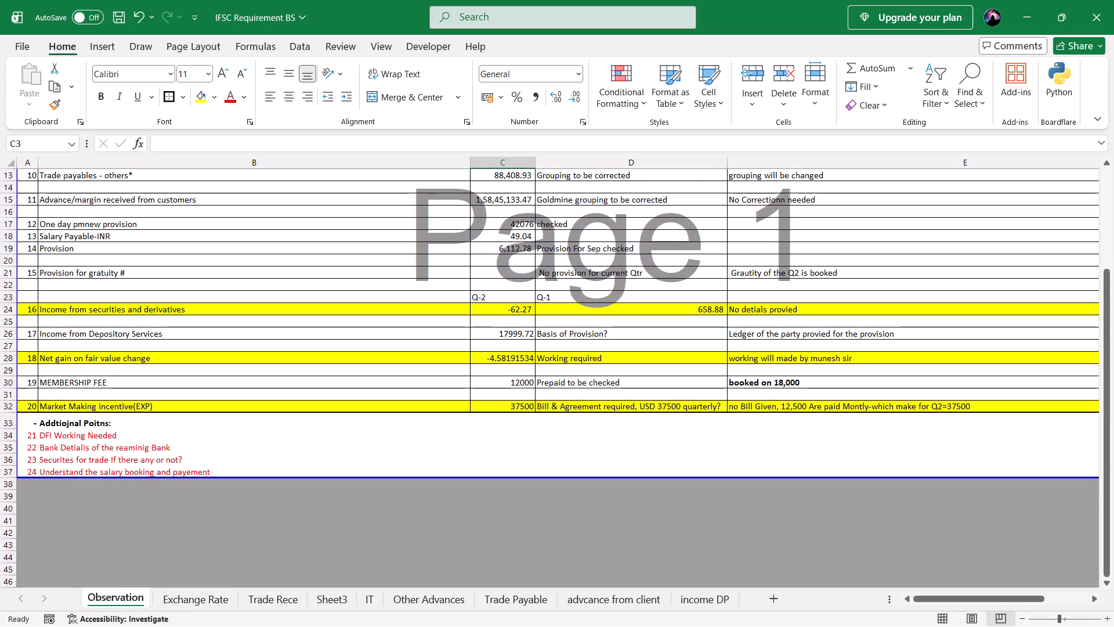
drag(41, 478, 41, 490)
scroll(201, 457, down, 3)
key(ctrl+s)
scroll(201, 457, up, 4)
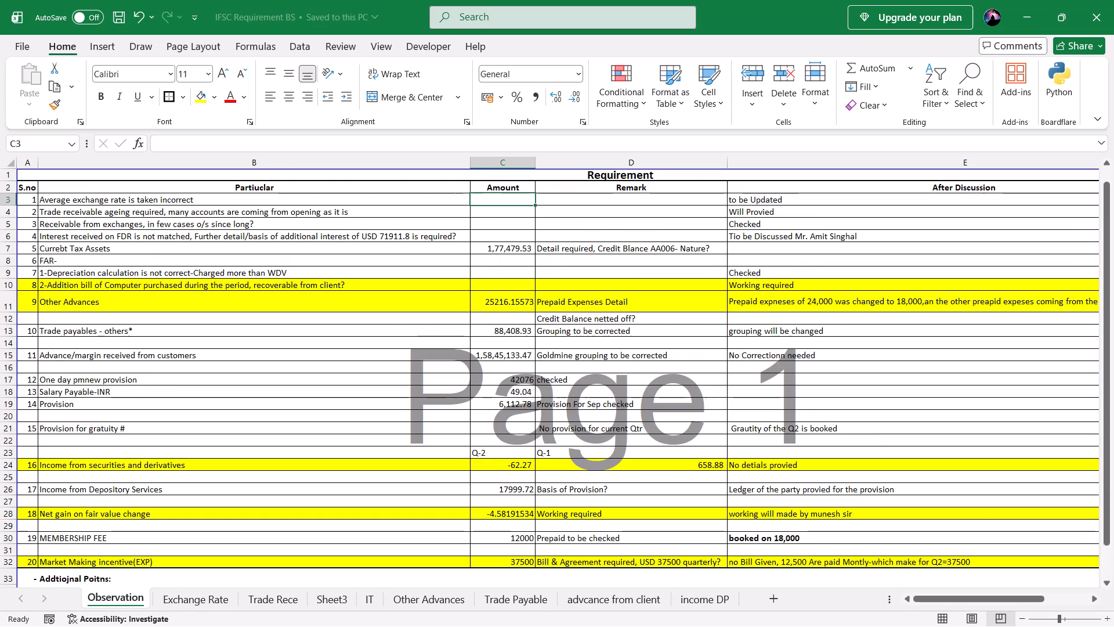
Narrow the After Discussion column until it just fits the row 32 text about 12,500 being paid monthly.
scroll(204, 453, up, 2)
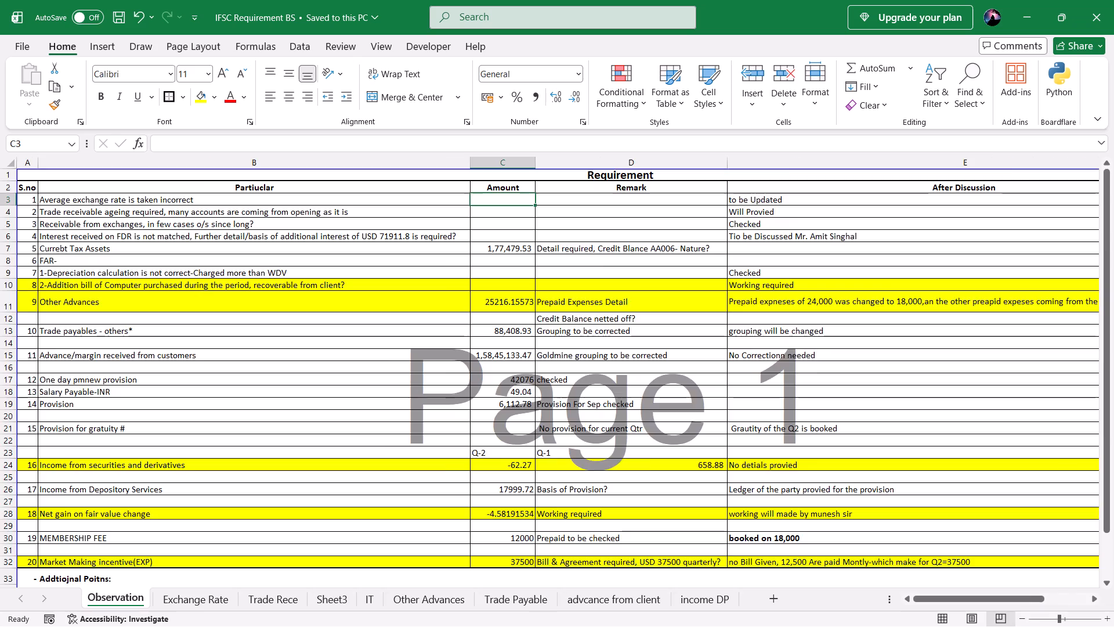
ctrl+scroll(1068, 471, down, 1)
drag(990, 163, 829, 160)
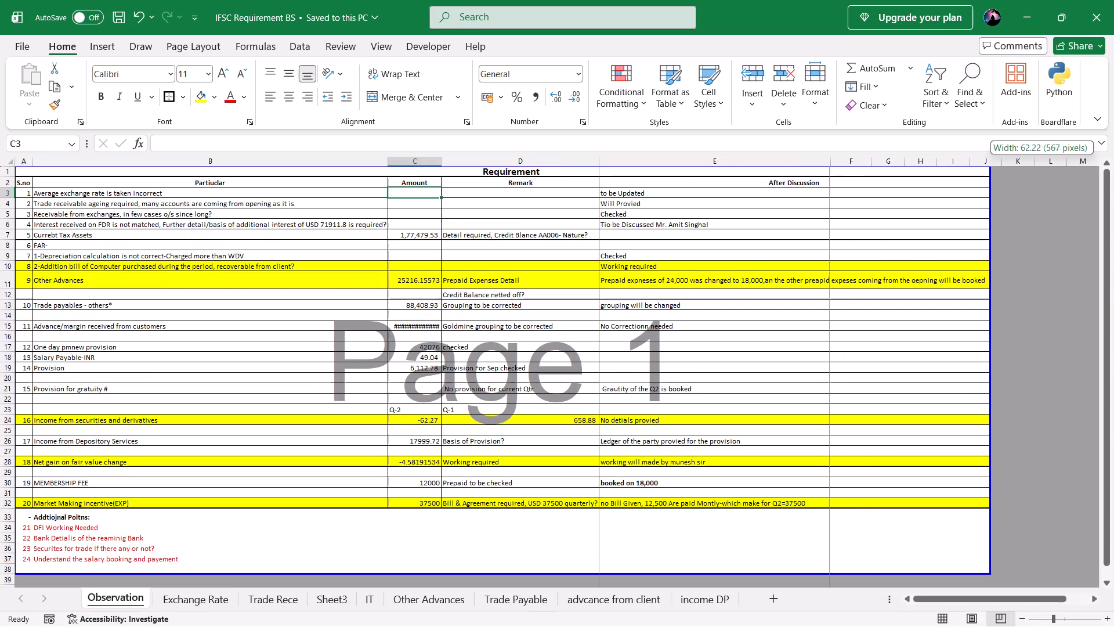
drag(829, 160, 813, 158)
Wrap the text of the After Discussion column and save the workbook.
click(696, 160)
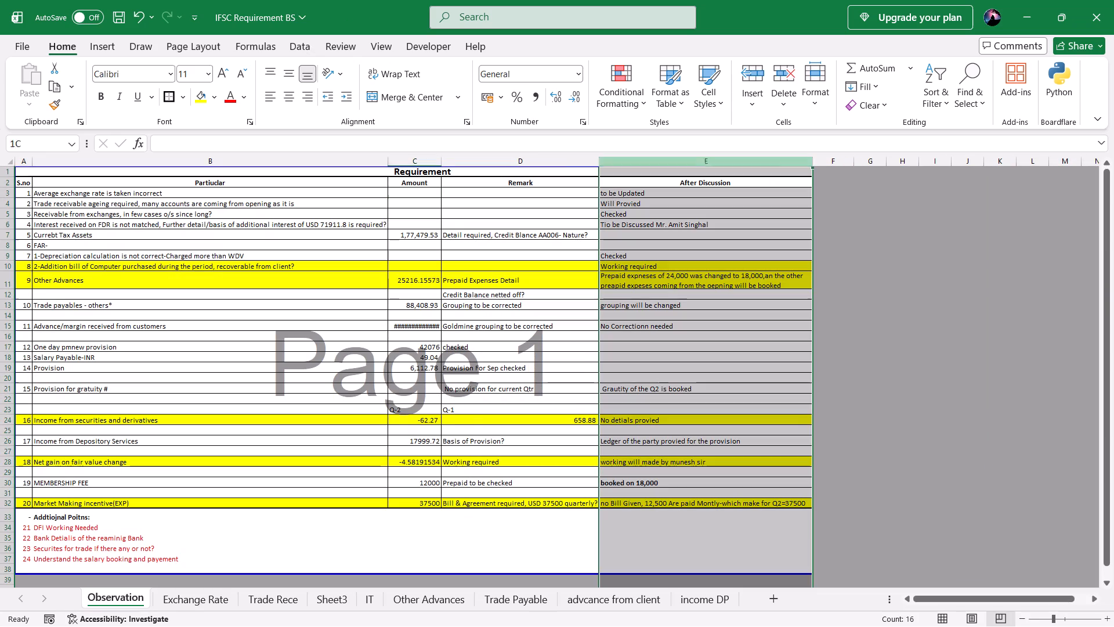
click(404, 76)
click(404, 76)
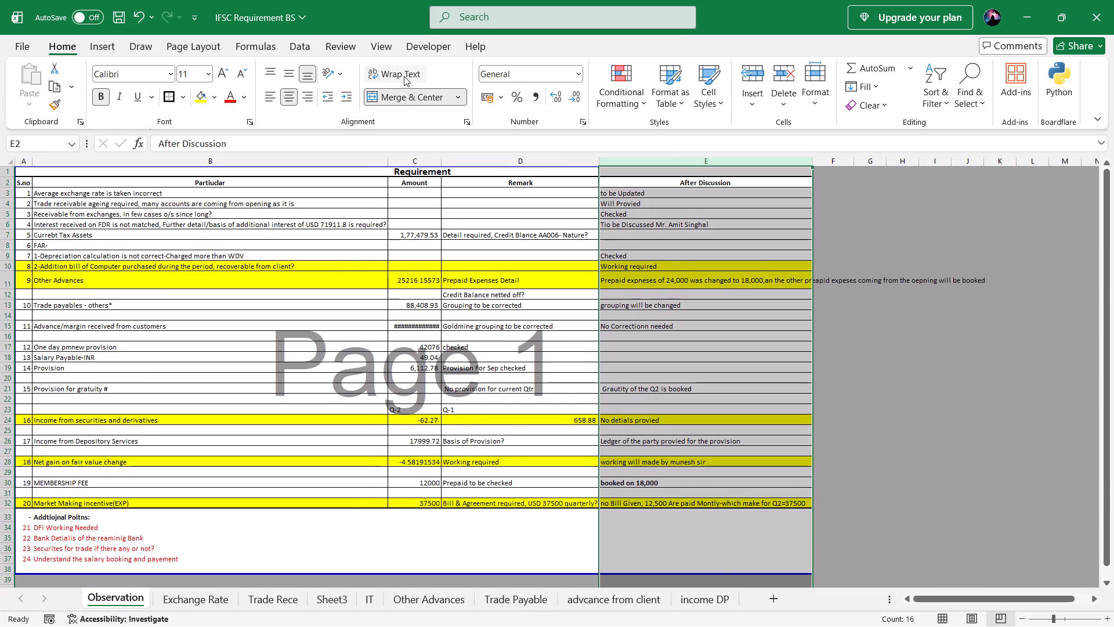
click(404, 76)
click(677, 201)
key(ctrl+s)
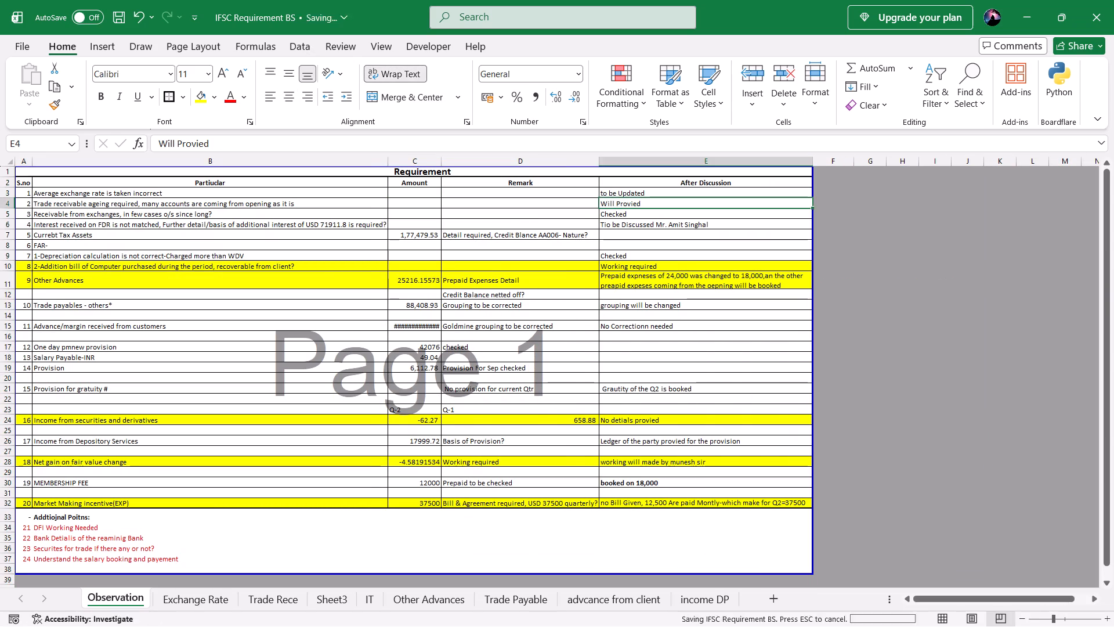
Resize the Amount column so the advance/margin amount in C15 fits, and left-align cell C15.
ctrl+scroll(1041, 588, up, 2)
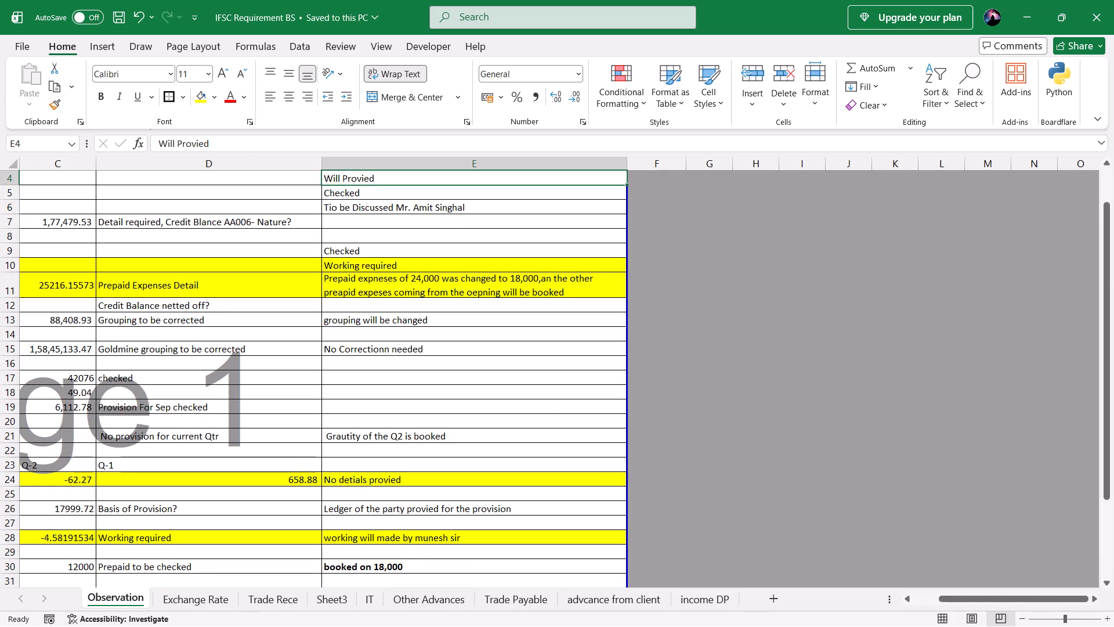
drag(976, 598, 824, 588)
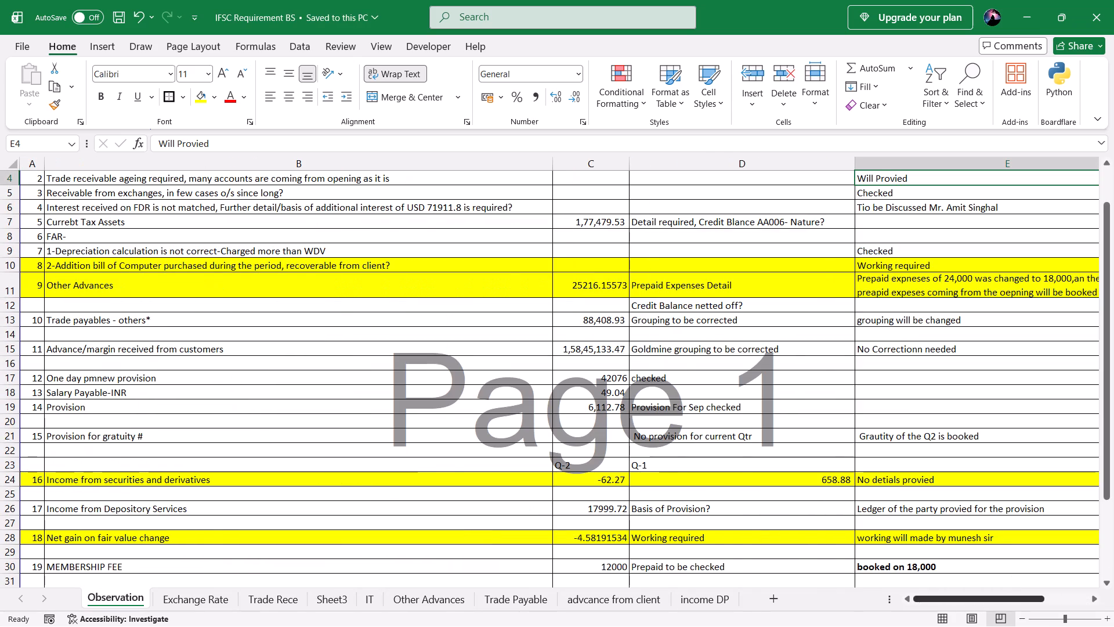
scroll(525, 371, up, 6)
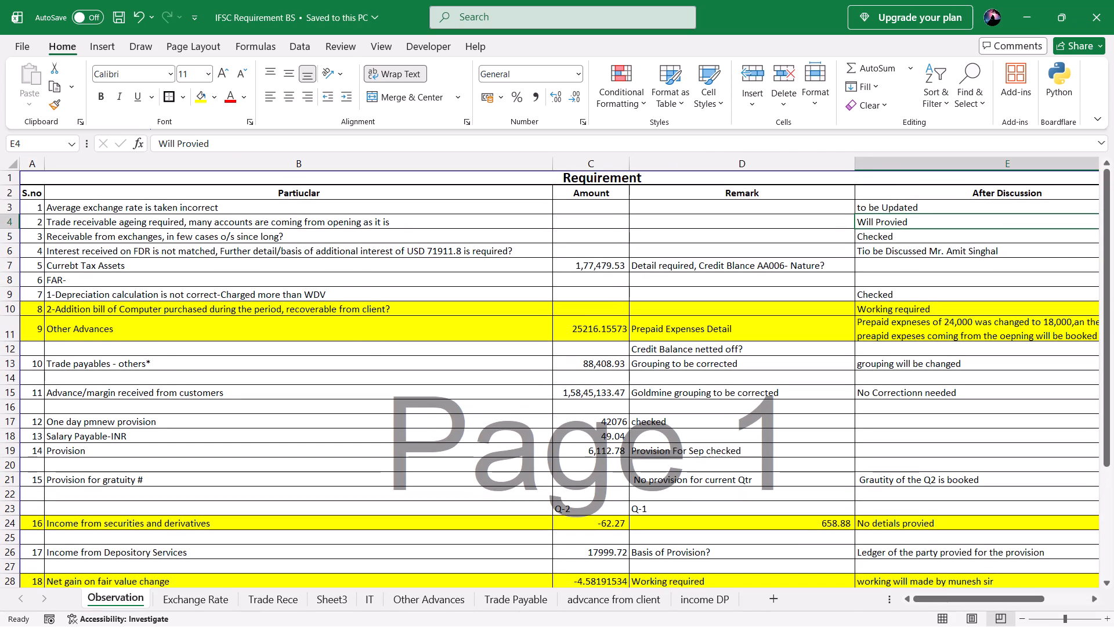
drag(632, 160, 613, 164)
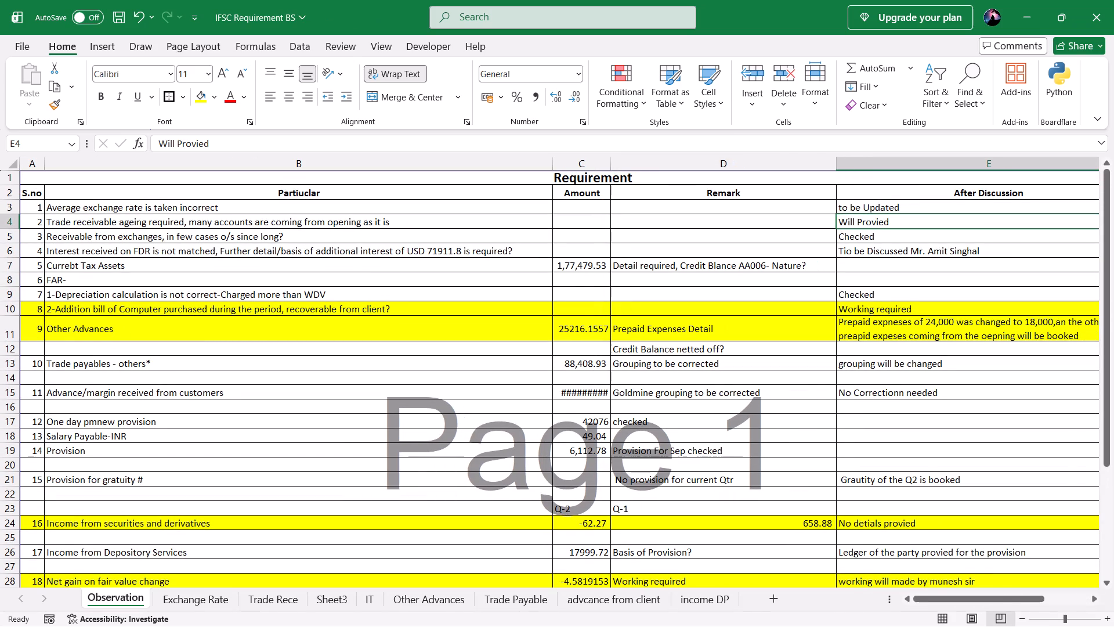
click(604, 395)
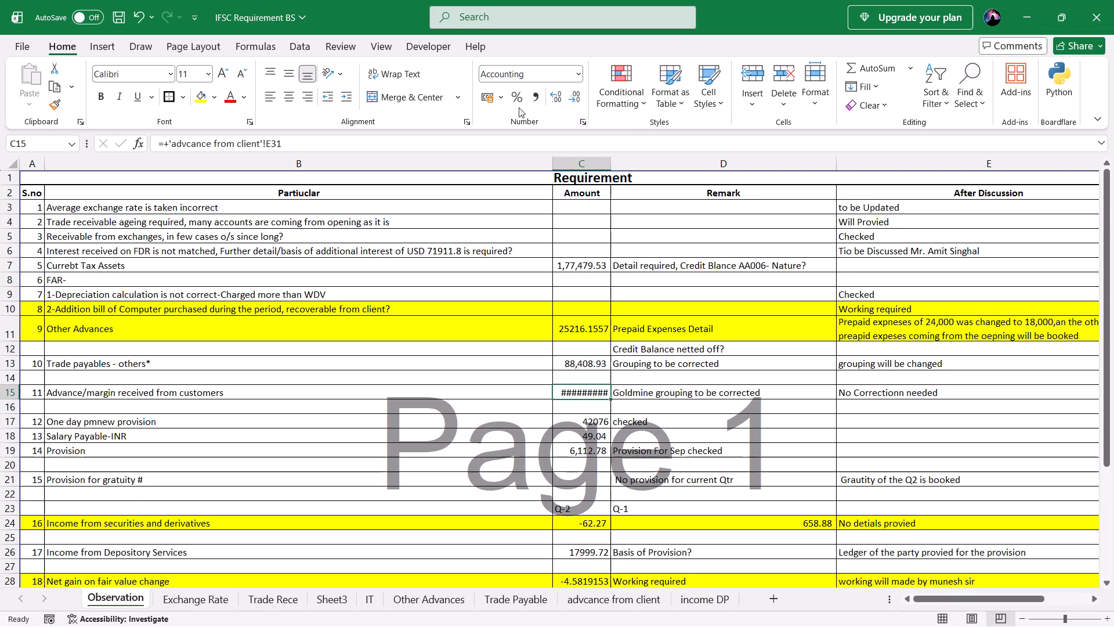
drag(607, 171, 609, 171)
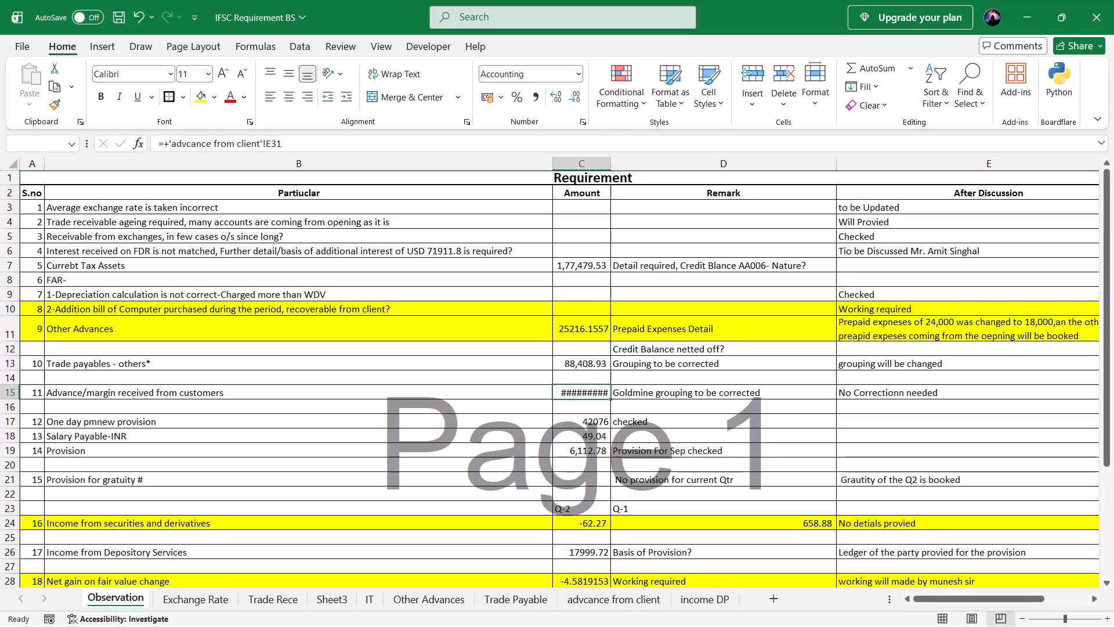
drag(609, 171, 614, 169)
click(274, 99)
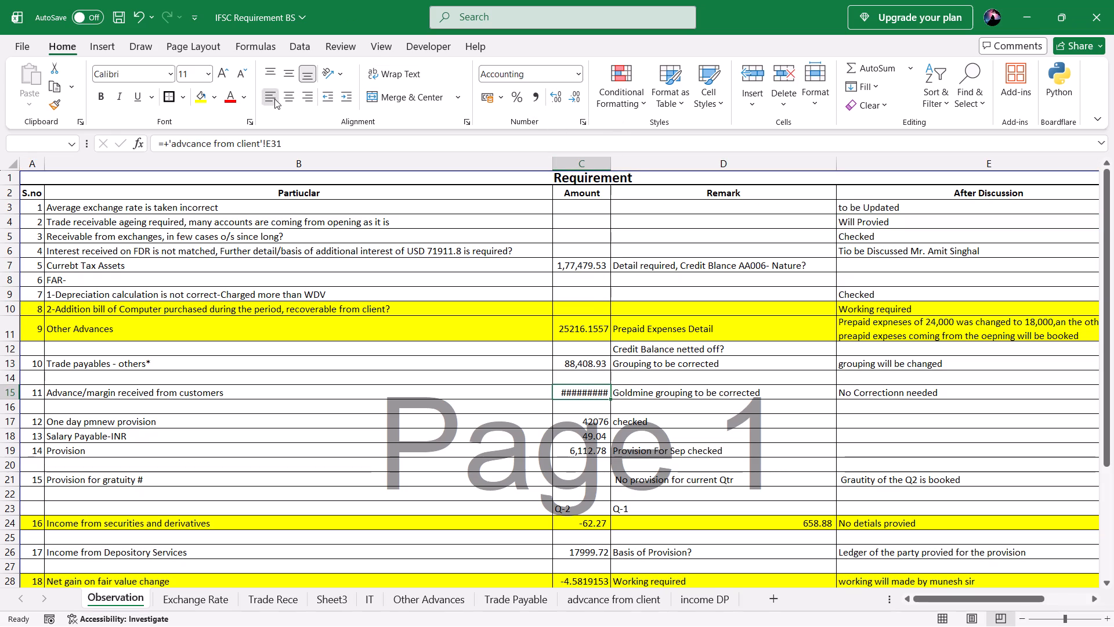
drag(613, 168, 625, 165)
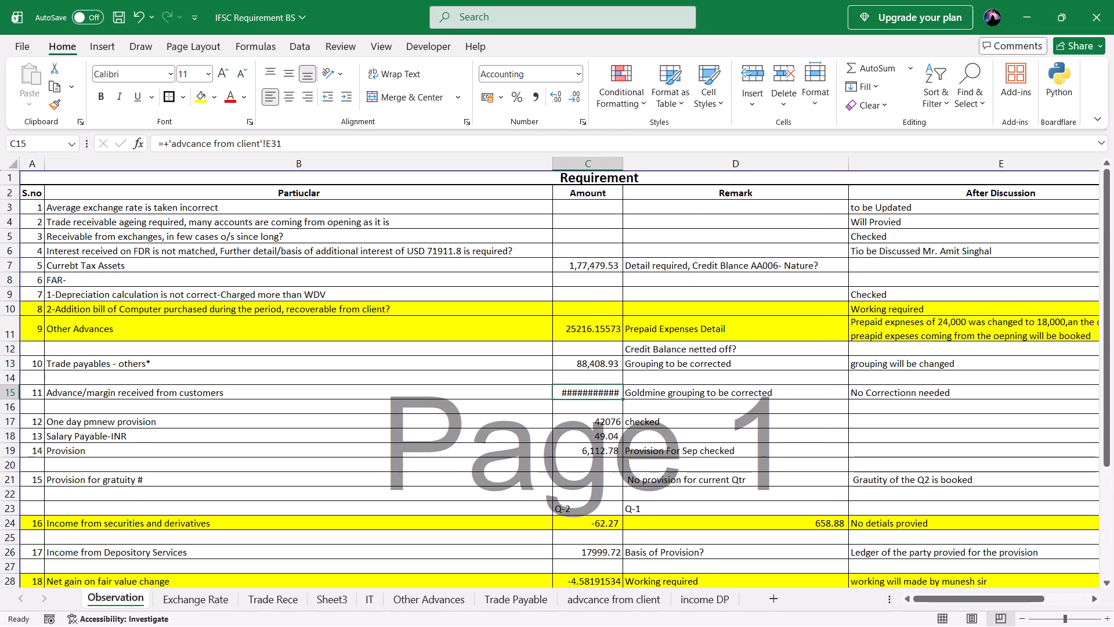
drag(619, 164, 636, 162)
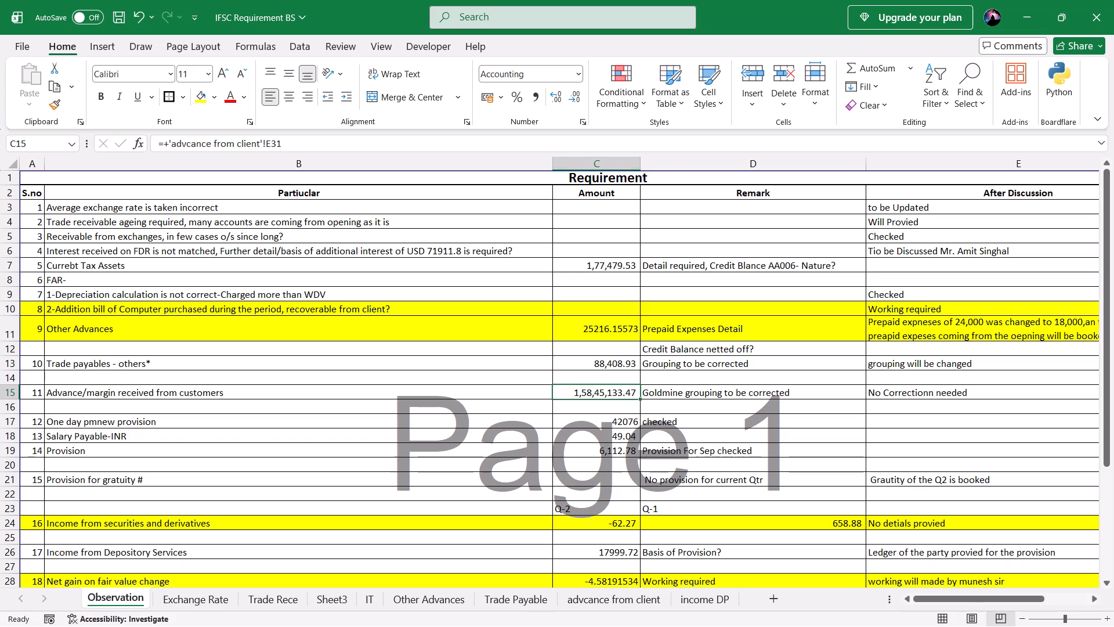
Reduce the advance/margin amount in C15 to no decimal places.
triple_click(580, 102)
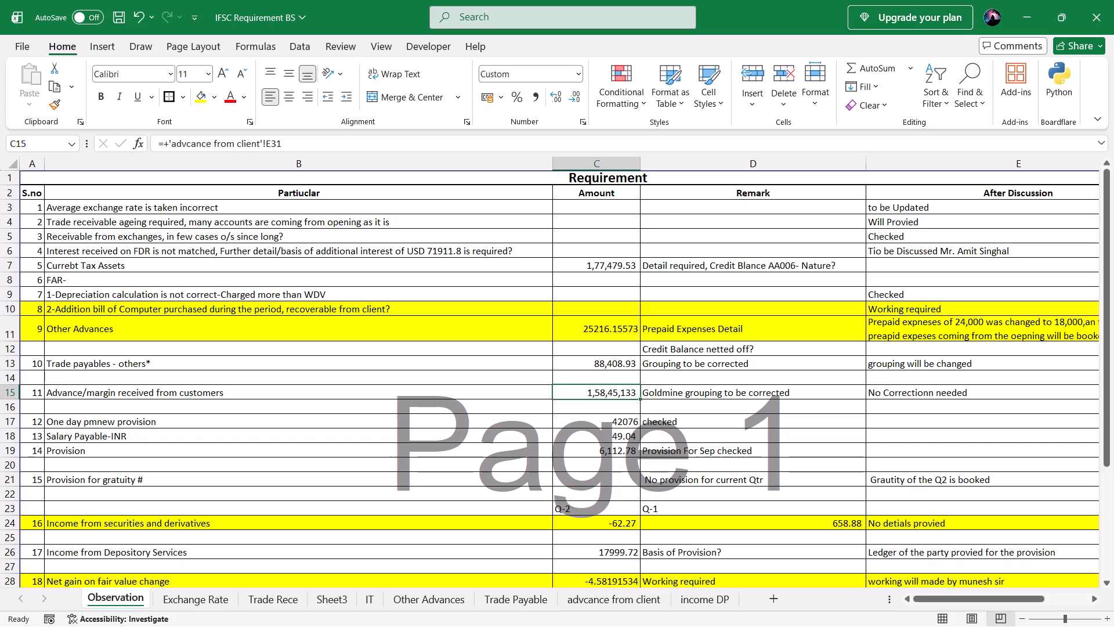
Narrow column B of particulars to slightly wider than the row 10 computer addition bill text.
drag(556, 164, 523, 170)
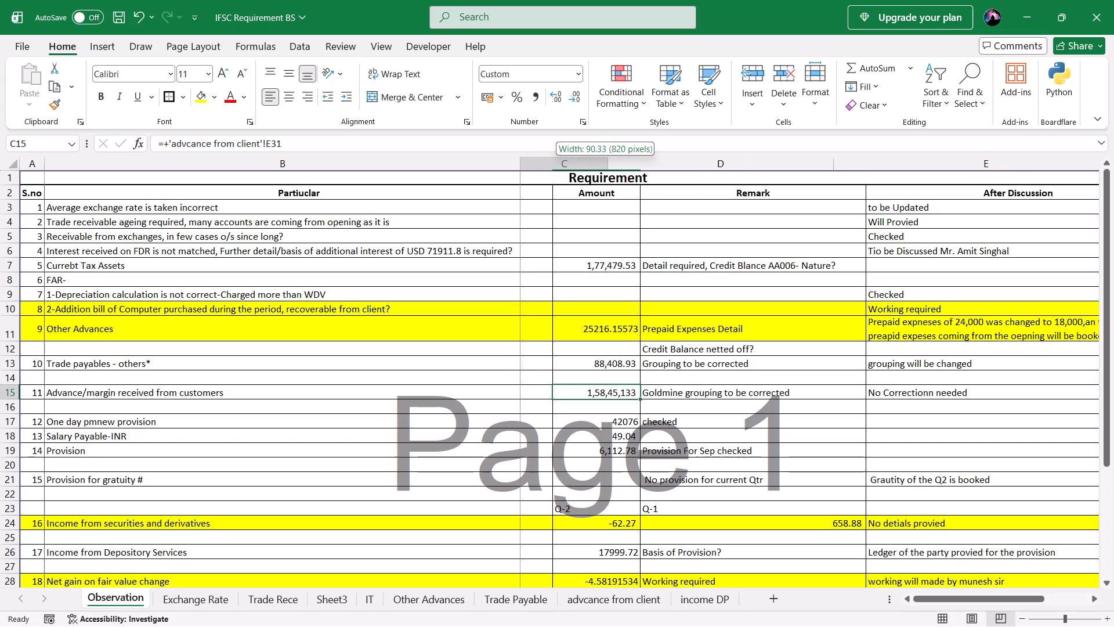
drag(523, 170, 415, 166)
scroll(449, 194, down, 2)
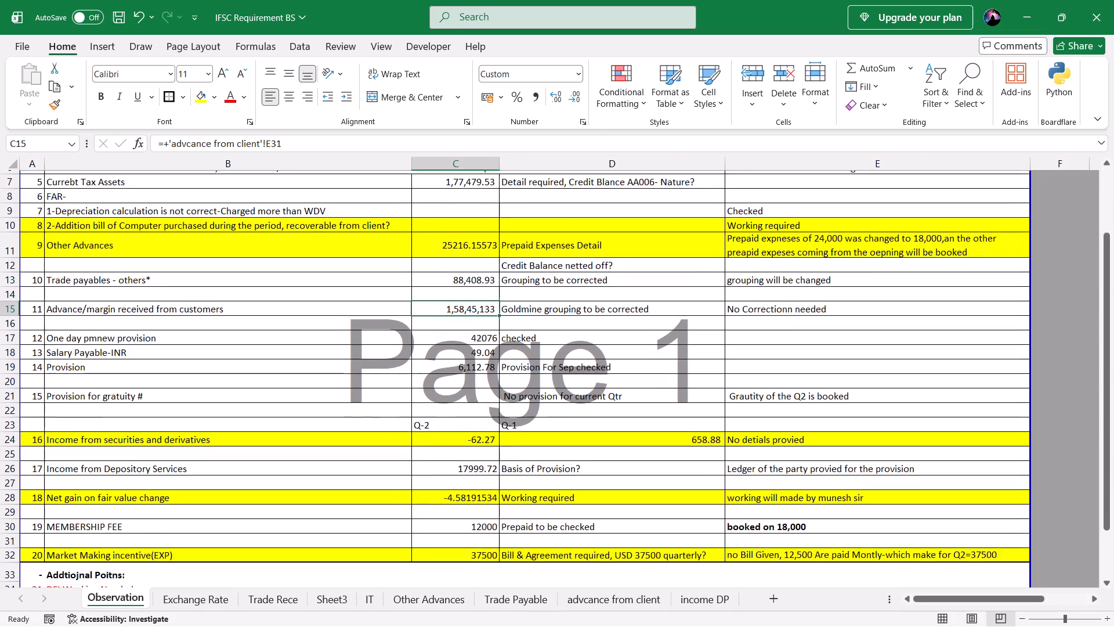
scroll(449, 196, up, 3)
scroll(436, 206, down, 4)
scroll(435, 208, up, 4)
Wrap the text of column B, which holds the particulars.
click(364, 167)
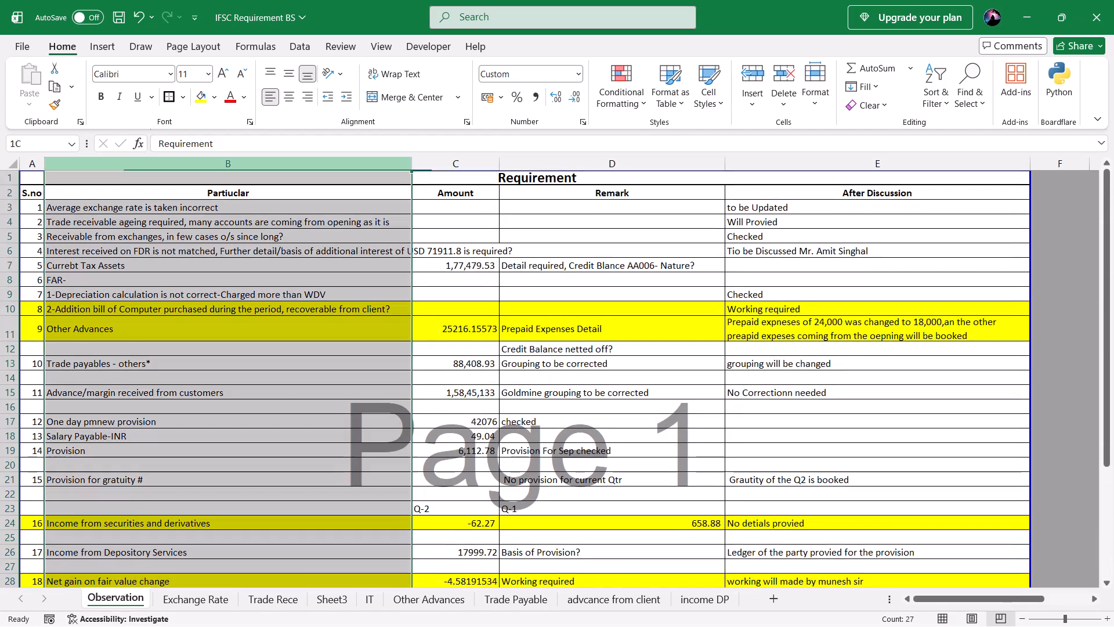
click(414, 81)
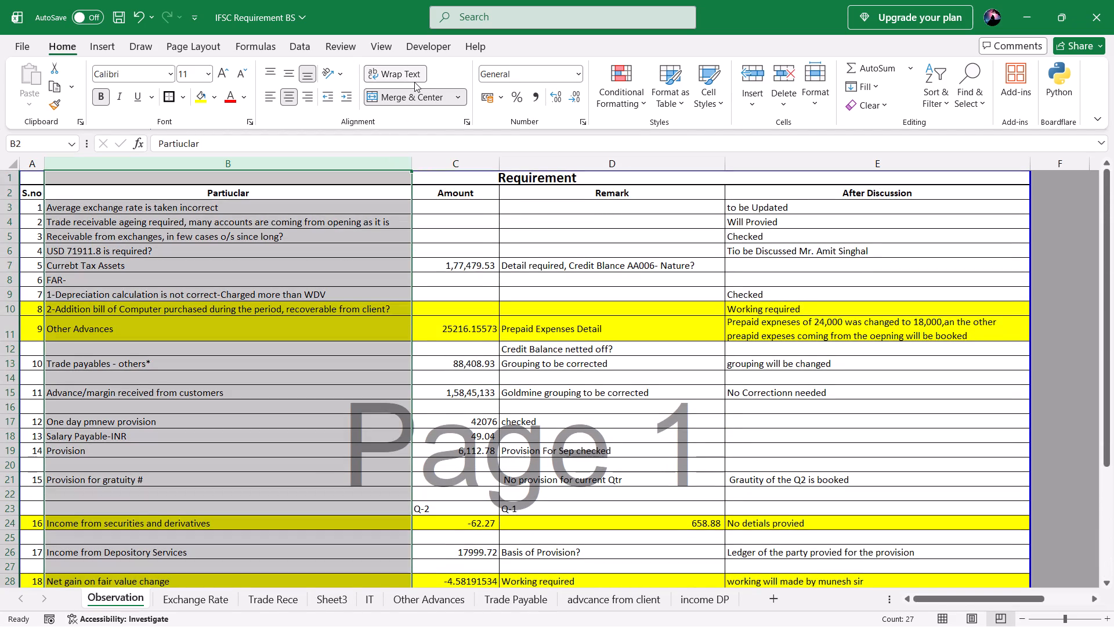
click(414, 82)
click(414, 82)
click(414, 82)
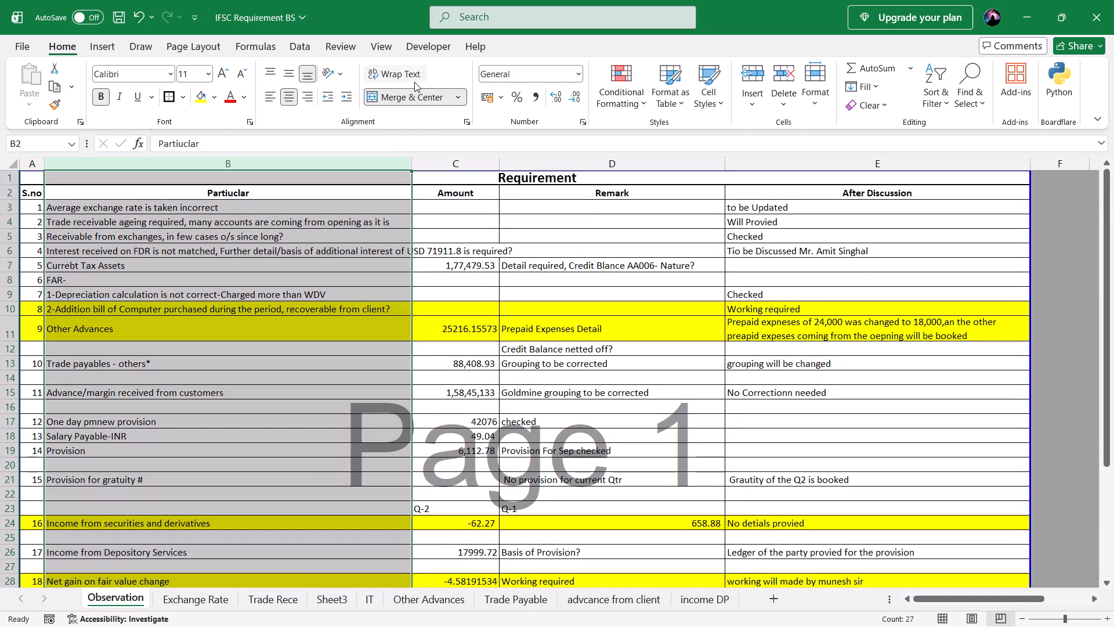
click(414, 82)
click(129, 222)
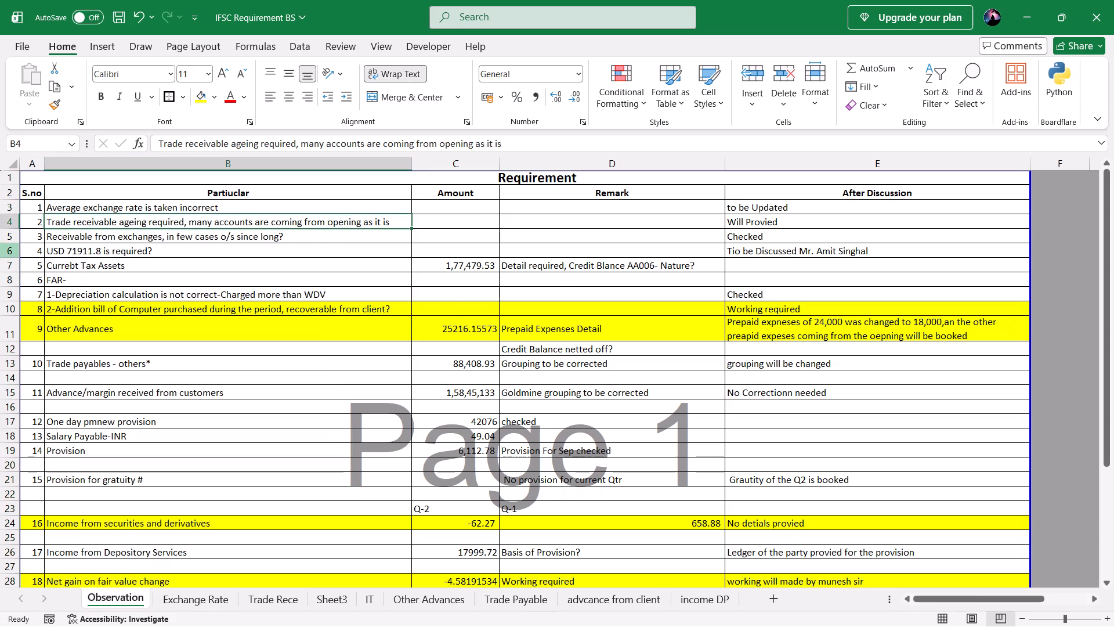
Increase the height of row 6 to fit two lines of the FDR interest text, and save the workbook.
drag(6, 254, 9, 267)
click(89, 260)
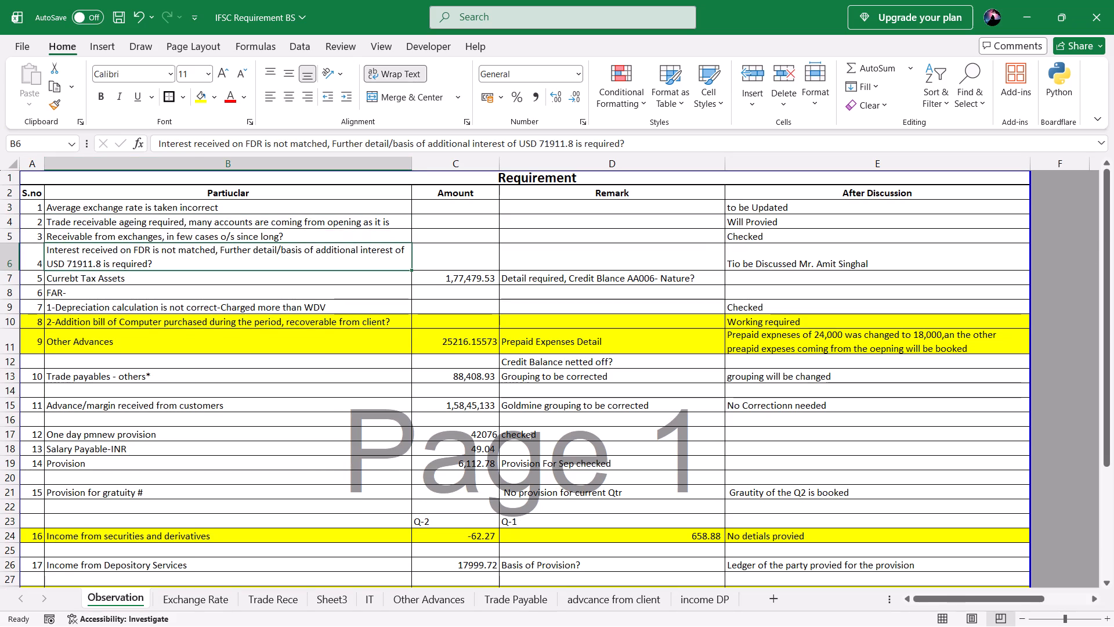
click(395, 378)
key(ctrl+s)
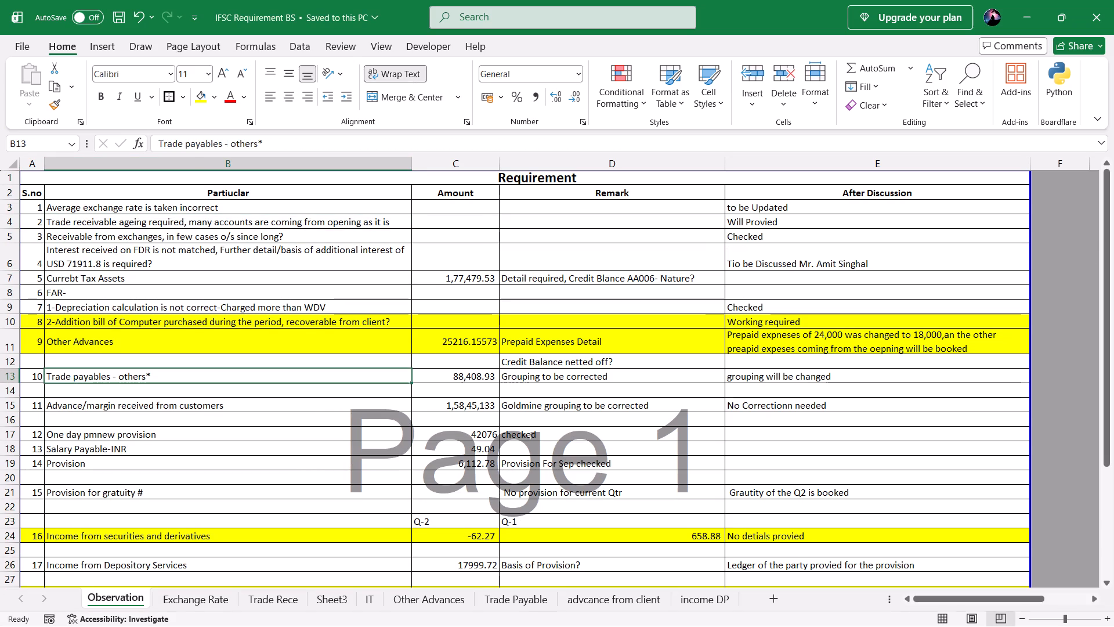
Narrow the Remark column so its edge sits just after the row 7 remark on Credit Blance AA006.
scroll(472, 250, down, 3)
scroll(472, 250, up, 5)
scroll(309, 183, down, 2)
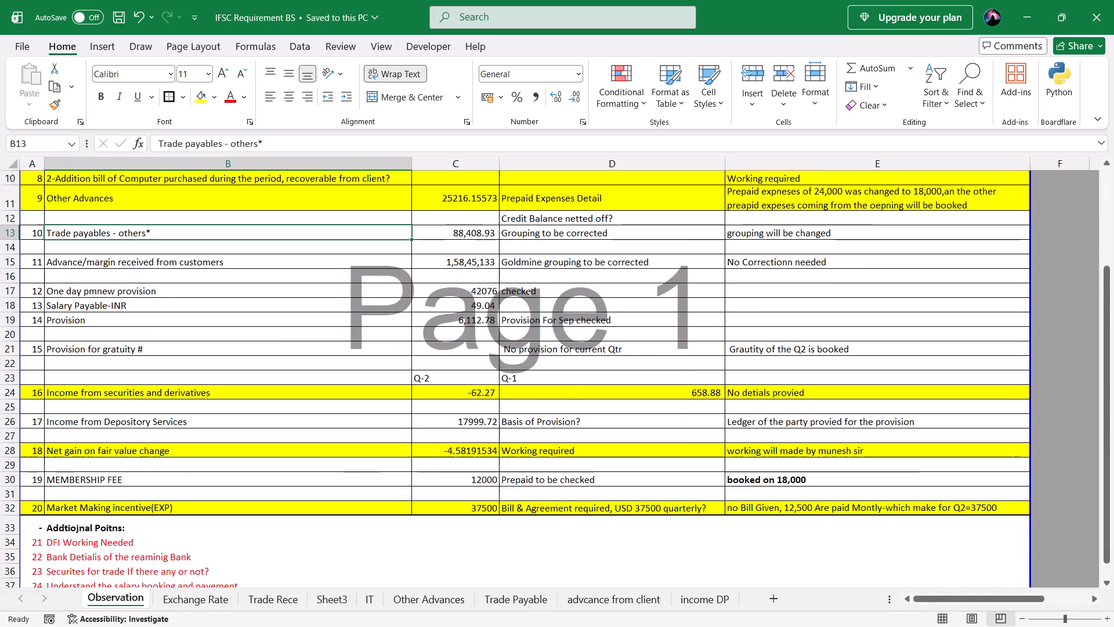
scroll(309, 183, down, 2)
scroll(310, 179, up, 5)
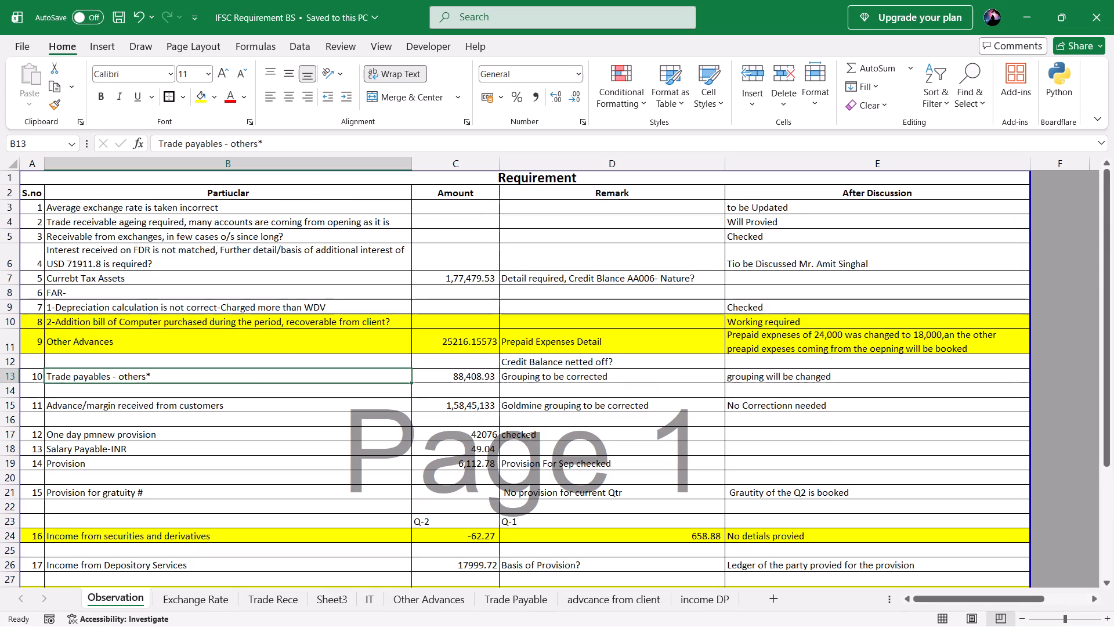
drag(721, 160, 694, 165)
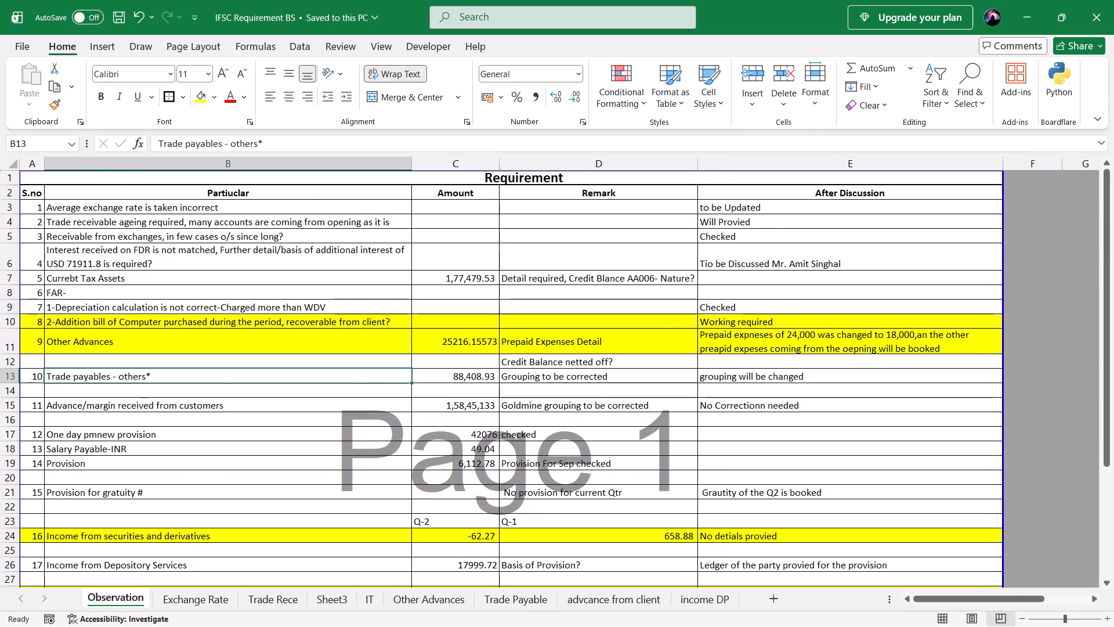
scroll(649, 182, down, 3)
scroll(647, 188, up, 2)
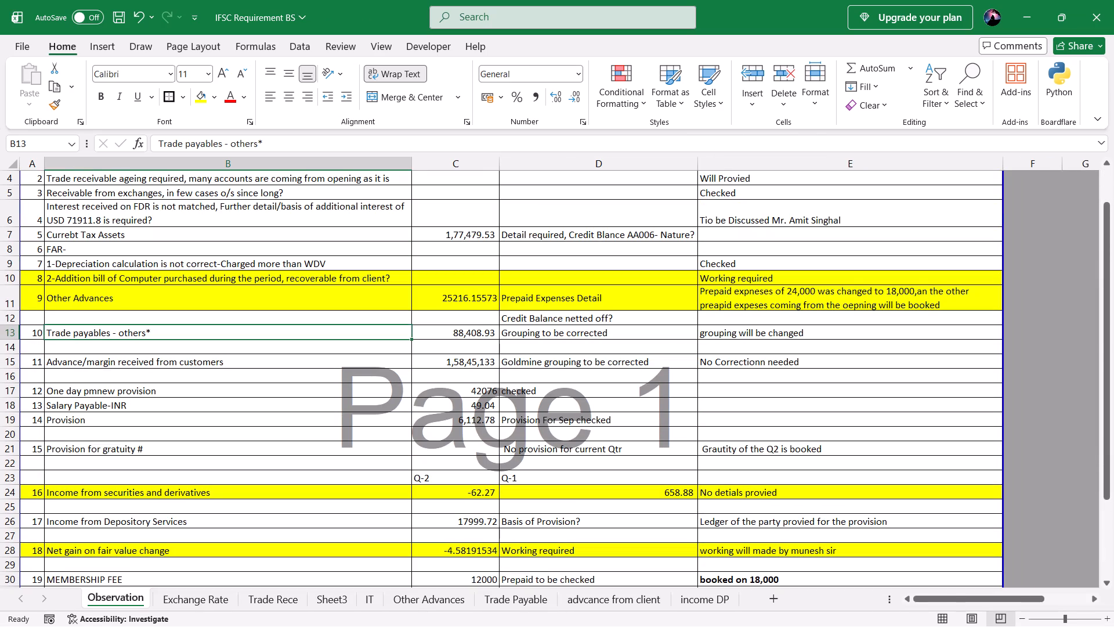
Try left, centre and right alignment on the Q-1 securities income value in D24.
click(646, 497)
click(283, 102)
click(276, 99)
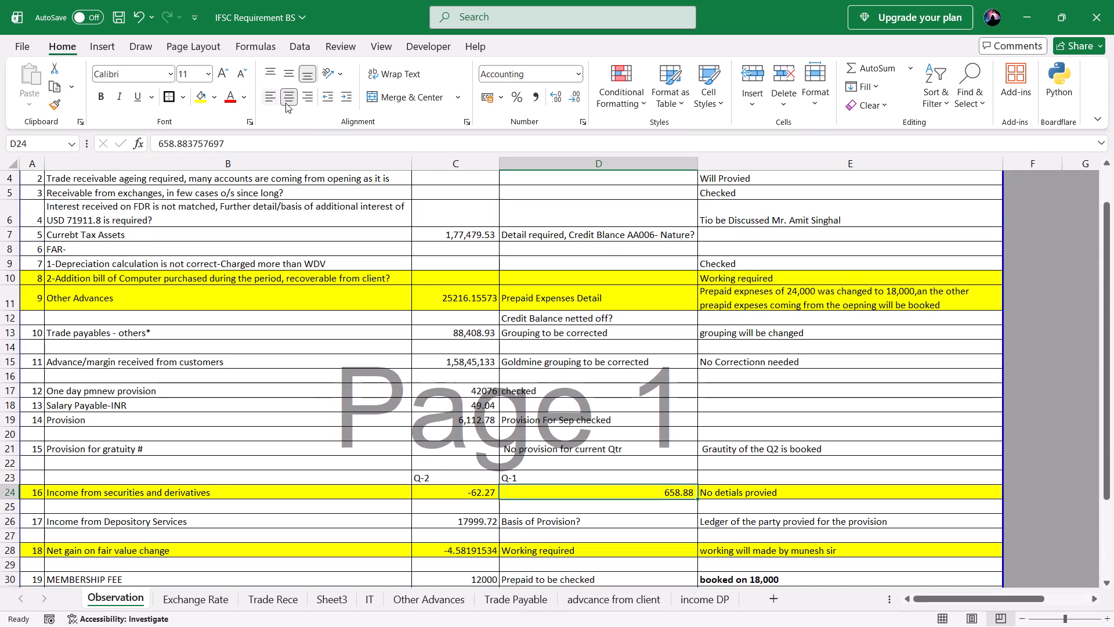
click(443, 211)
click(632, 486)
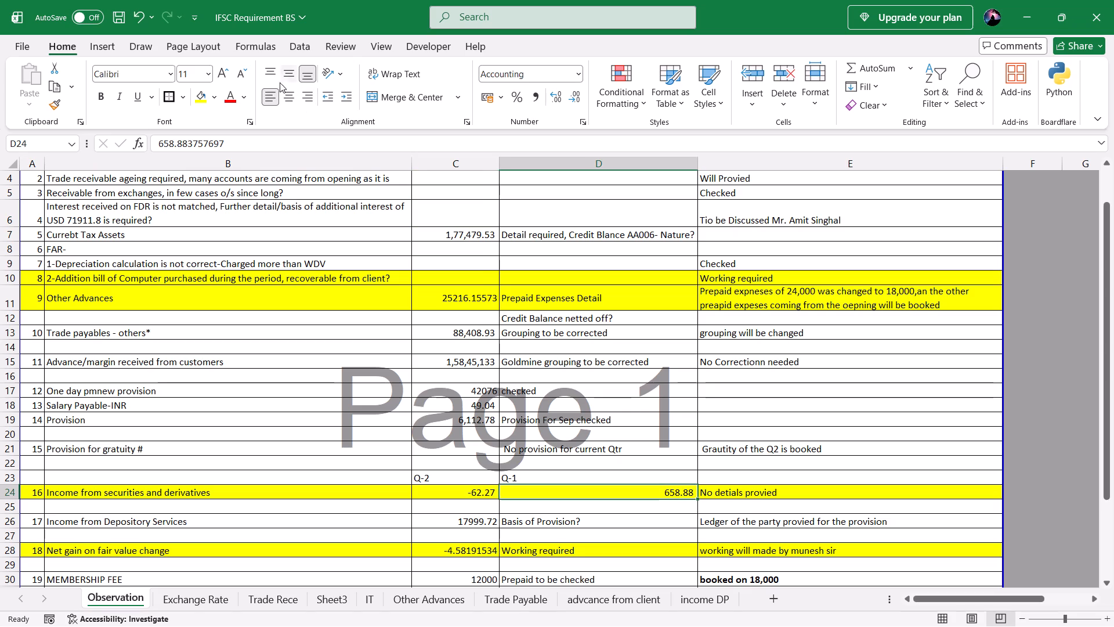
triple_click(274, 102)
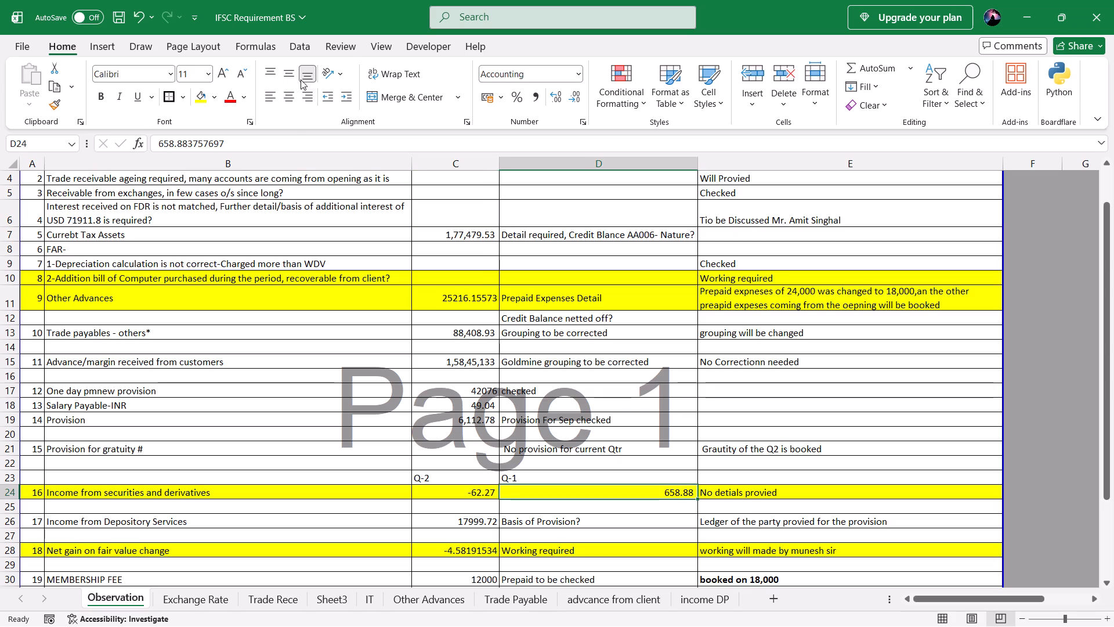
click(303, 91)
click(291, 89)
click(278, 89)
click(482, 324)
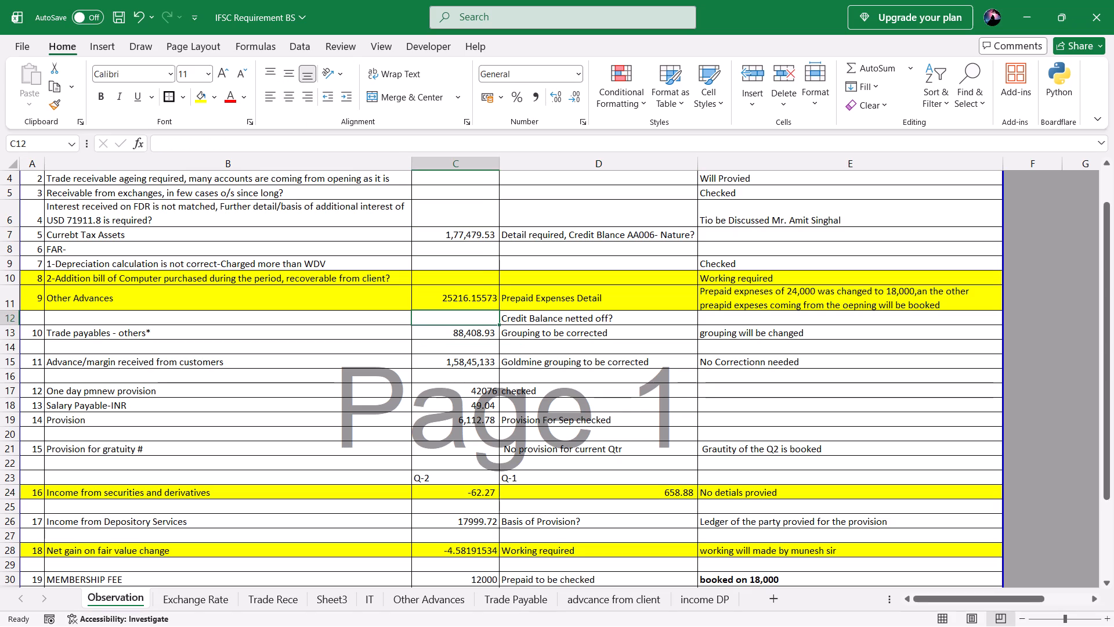
Try again to left-align the Q-1 securities income value in D24, and save the workbook.
scroll(512, 286, down, 5)
scroll(512, 286, up, 12)
scroll(512, 286, down, 2)
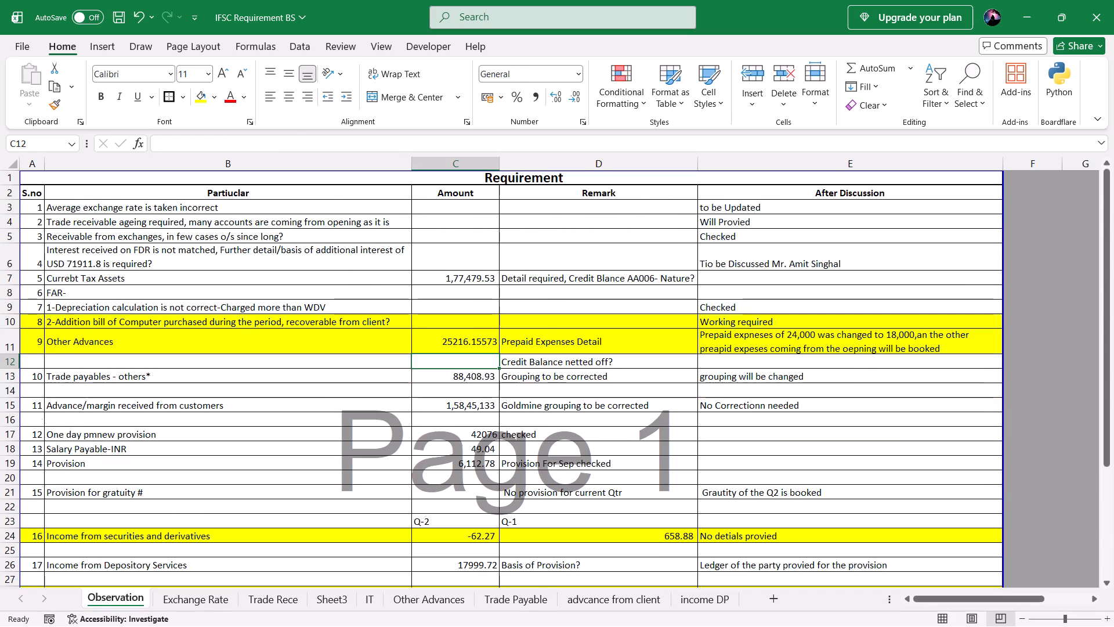
scroll(512, 286, down, 2)
click(614, 351)
click(614, 342)
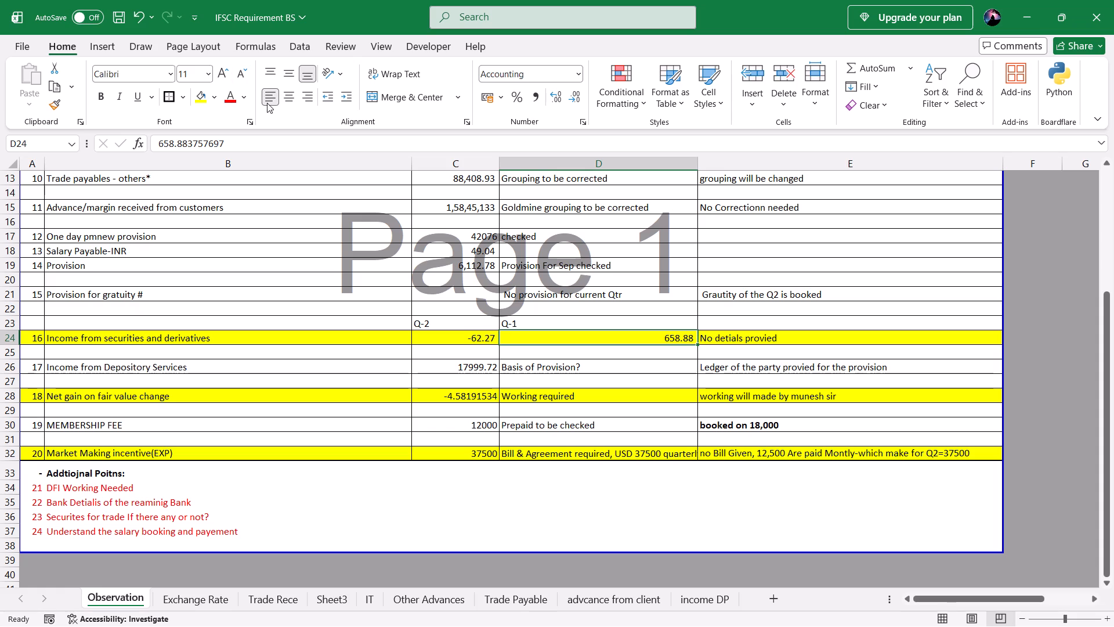
triple_click(273, 99)
click(500, 394)
key(ctrl+s)
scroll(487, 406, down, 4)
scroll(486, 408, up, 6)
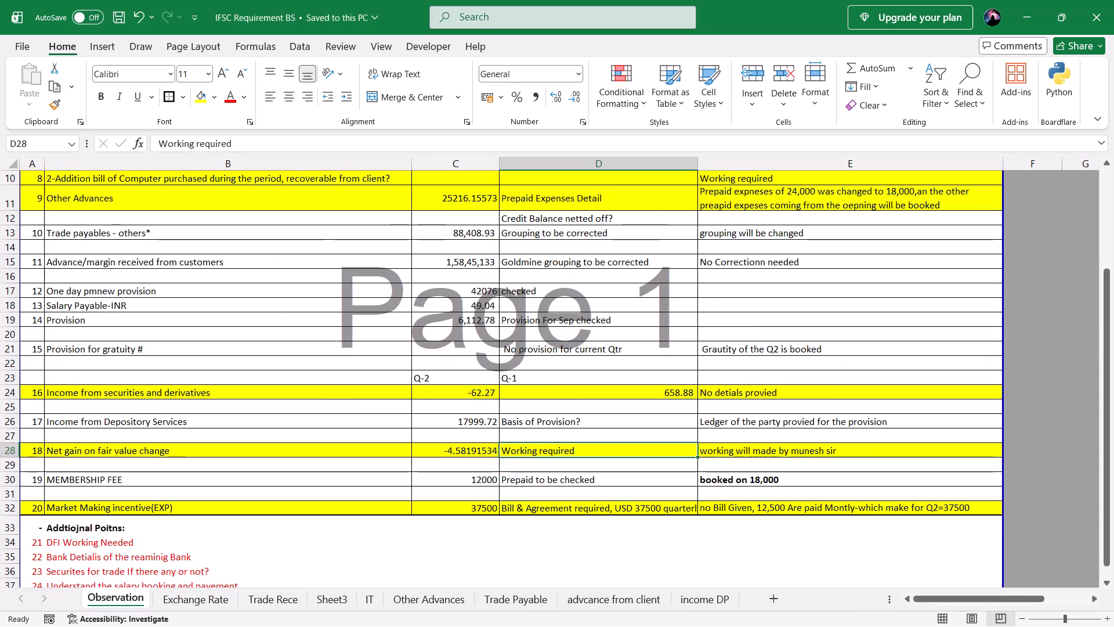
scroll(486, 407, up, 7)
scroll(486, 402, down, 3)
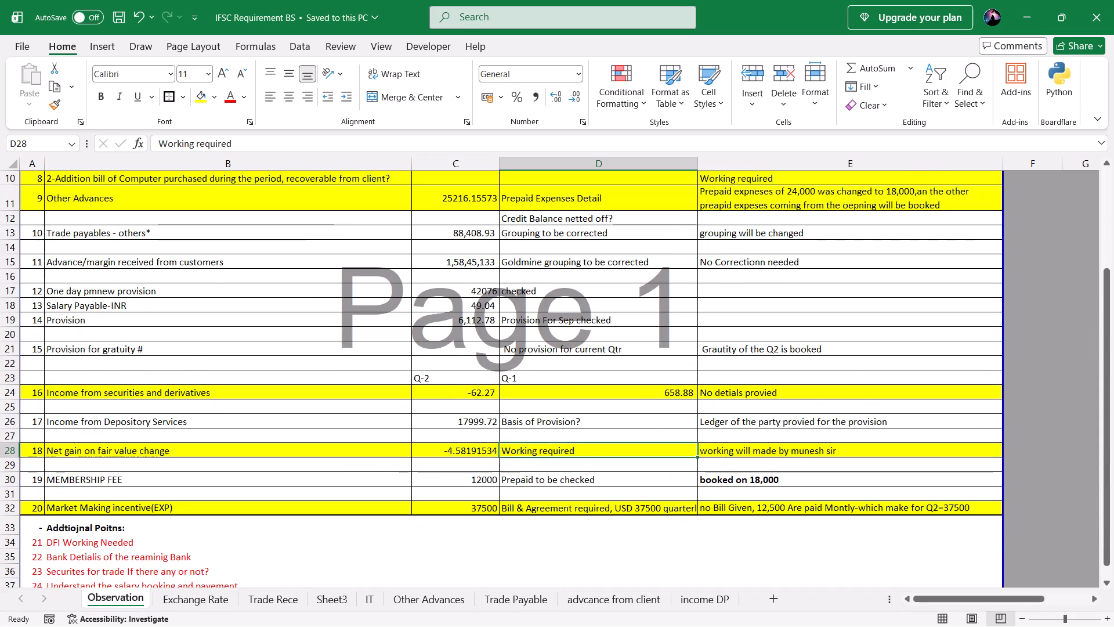
Look over the Observation sheet and the Exchange Rate, Trade Rece, Sheet3 and Other Advances sheets, and save the workbook.
scroll(486, 402, down, 1)
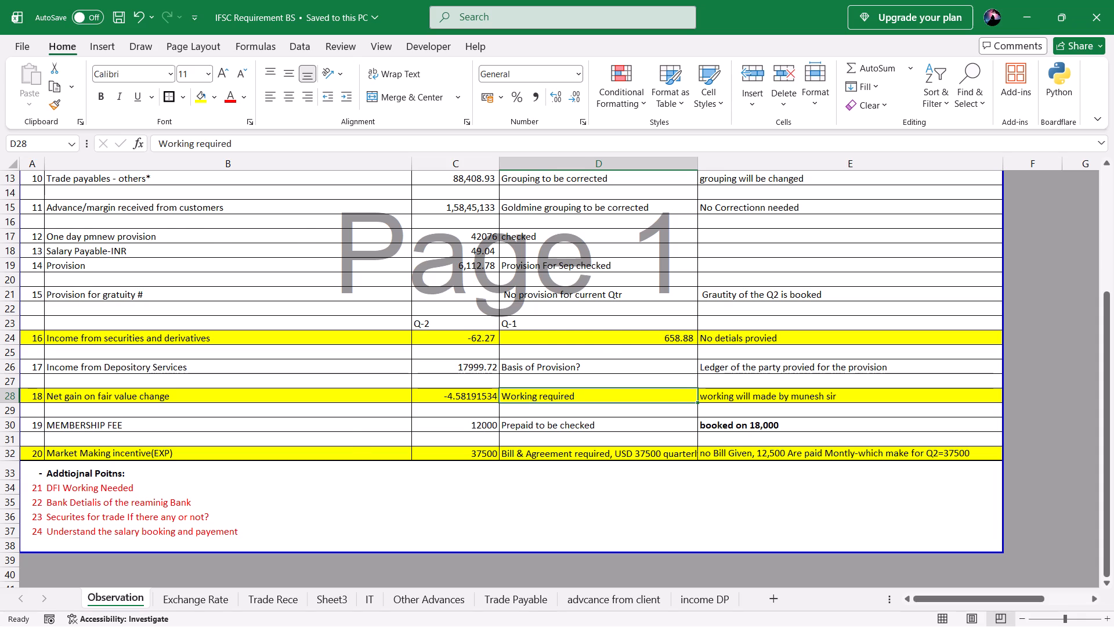
scroll(596, 399, up, 10)
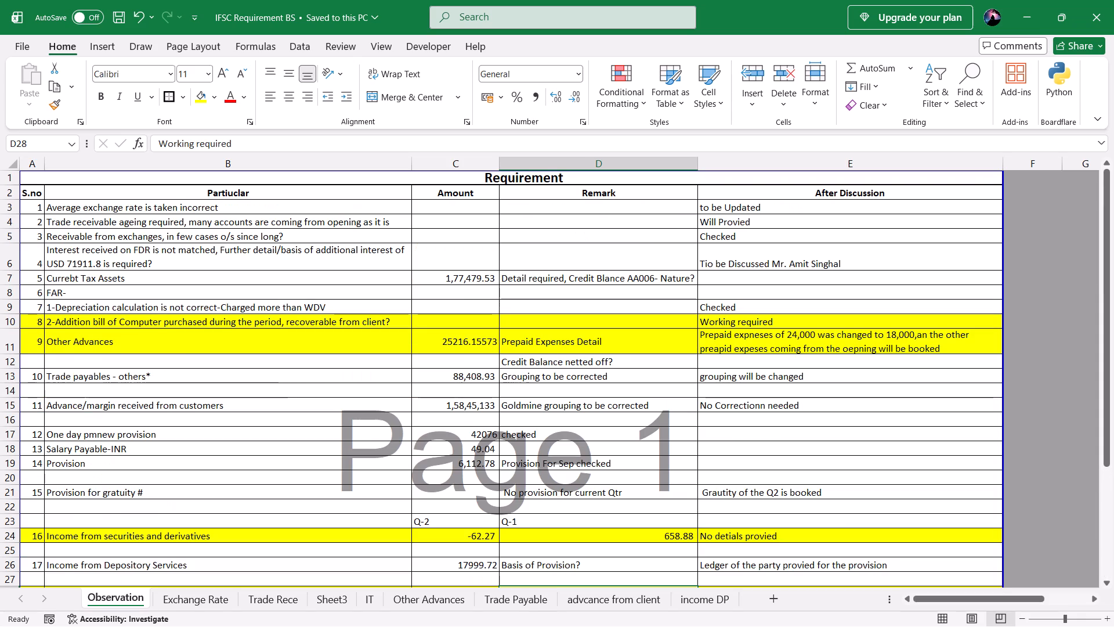
scroll(596, 400, down, 7)
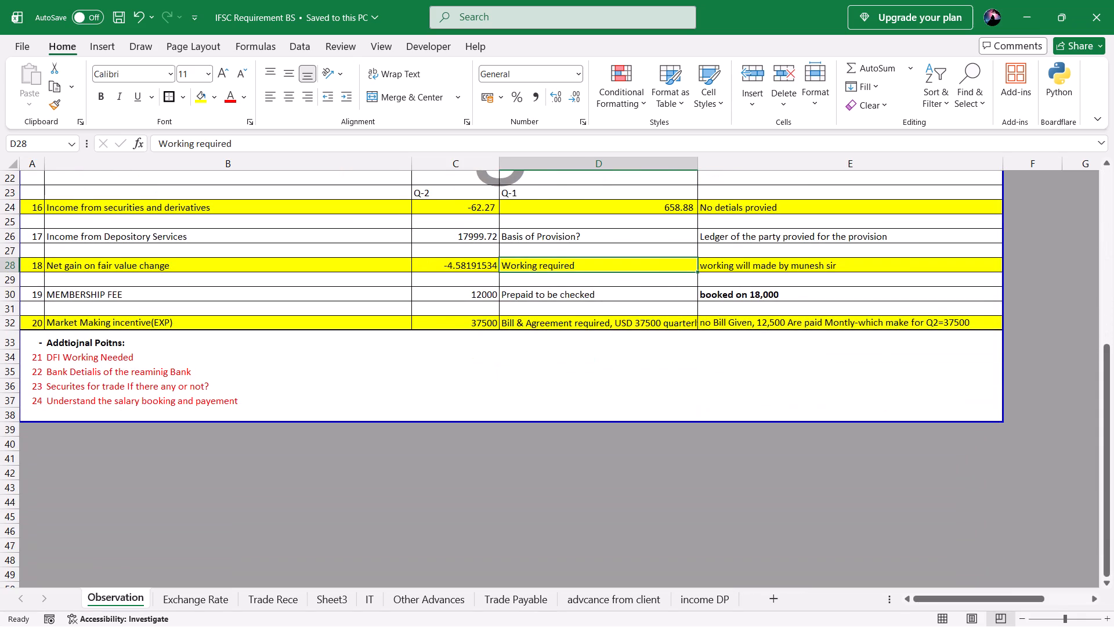
scroll(596, 401, up, 2)
click(215, 600)
scroll(309, 492, down, 4)
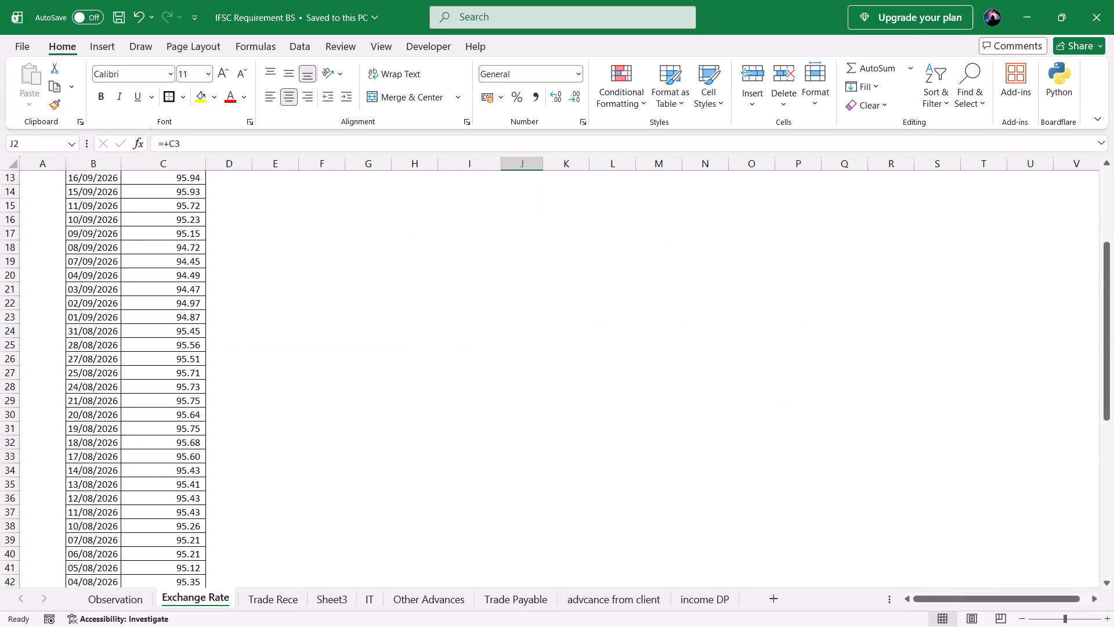
click(264, 598)
scroll(304, 427, up, 11)
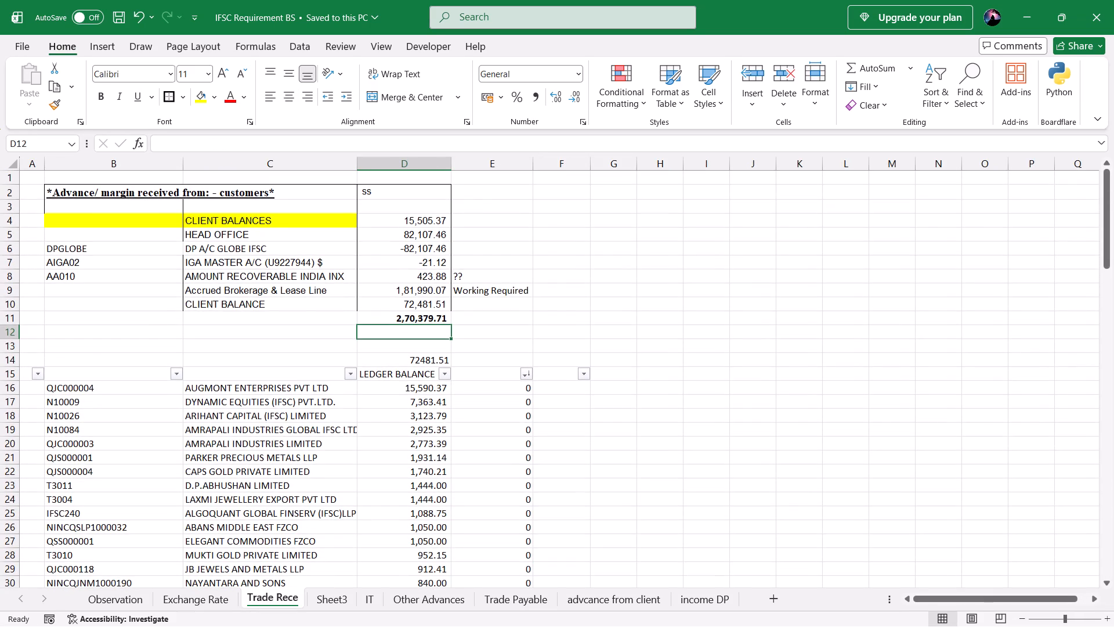
click(334, 597)
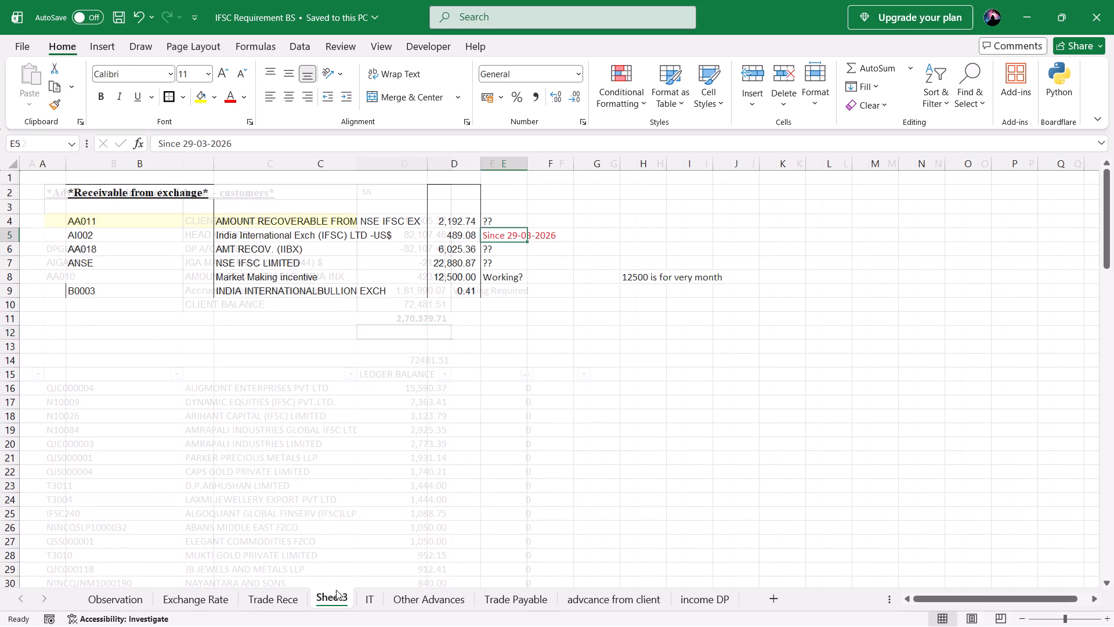
click(381, 607)
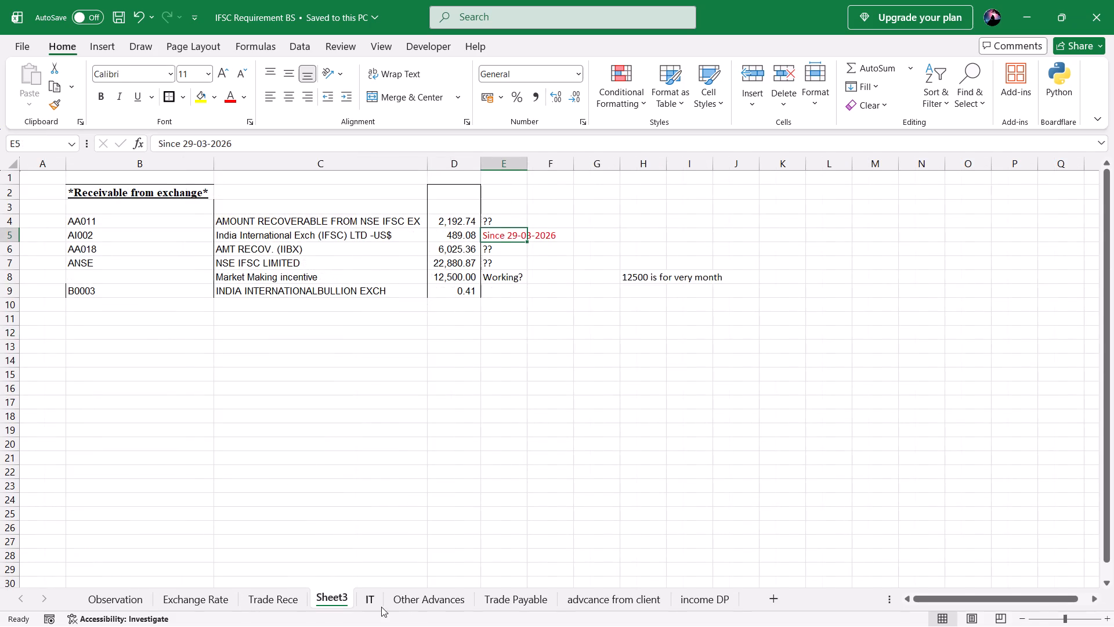
click(401, 603)
key(ctrl+s)
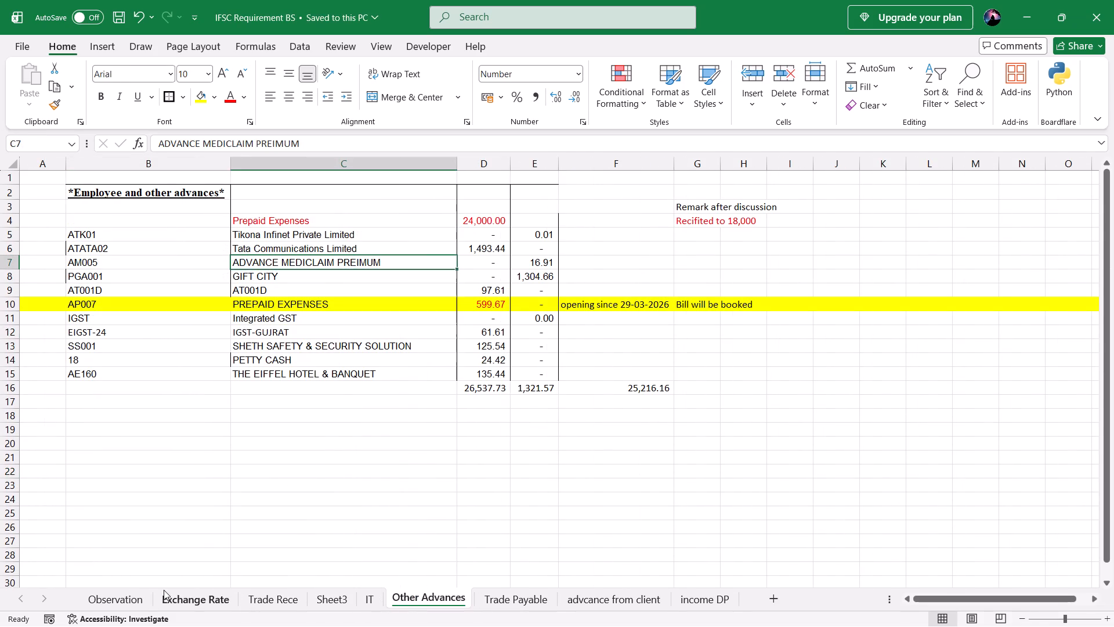
Return to the Observation sheet and review its rows from the title to the additional points.
click(129, 590)
scroll(372, 405, up, 12)
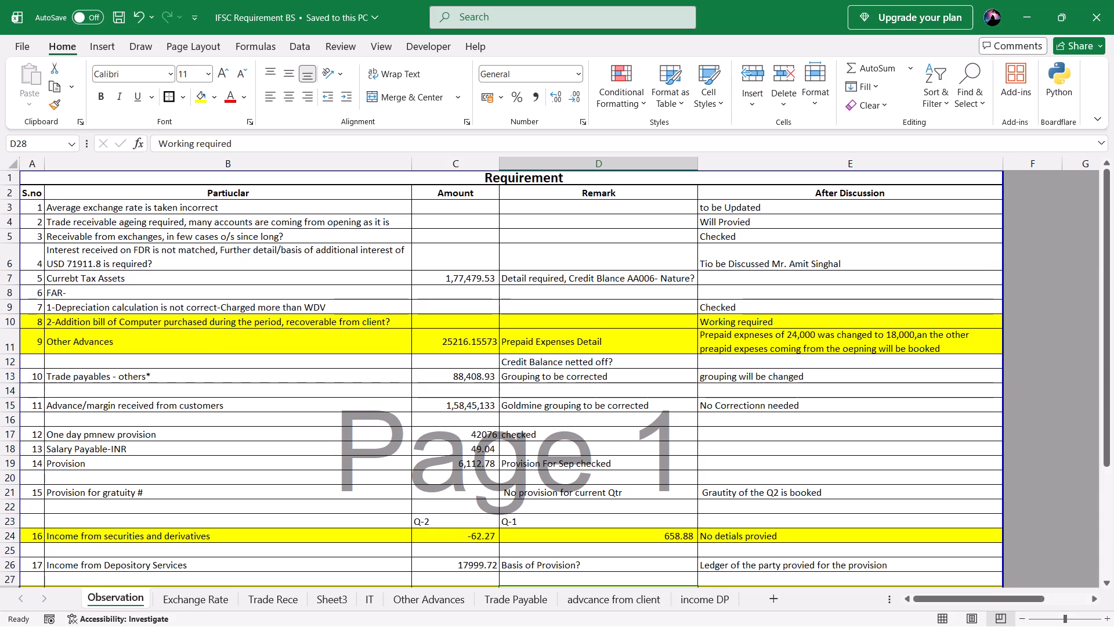
scroll(372, 405, down, 4)
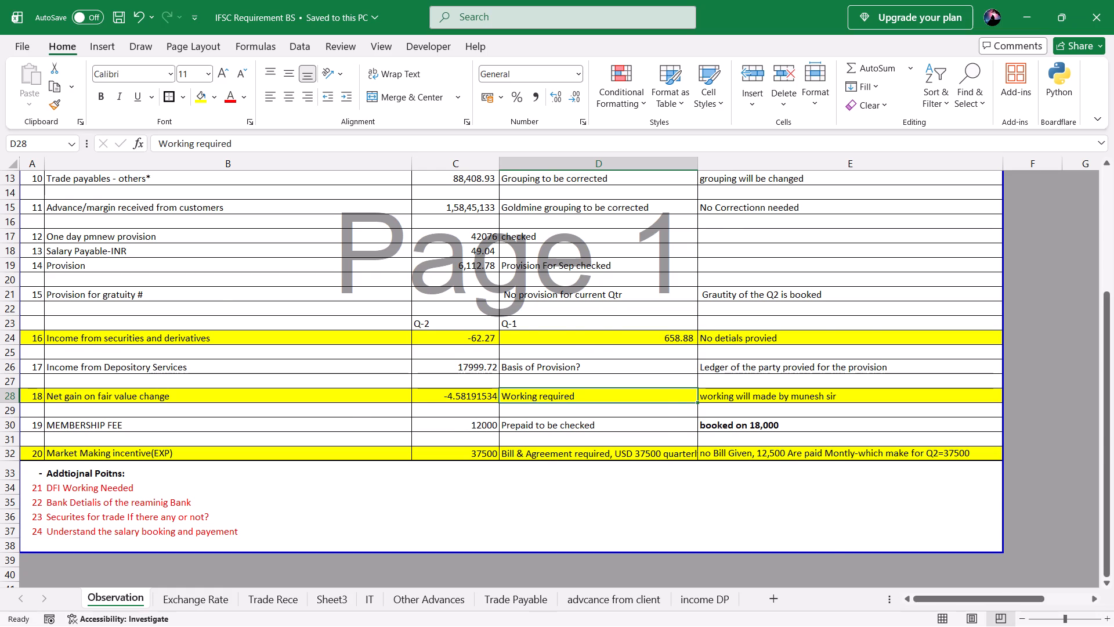
scroll(695, 424, up, 7)
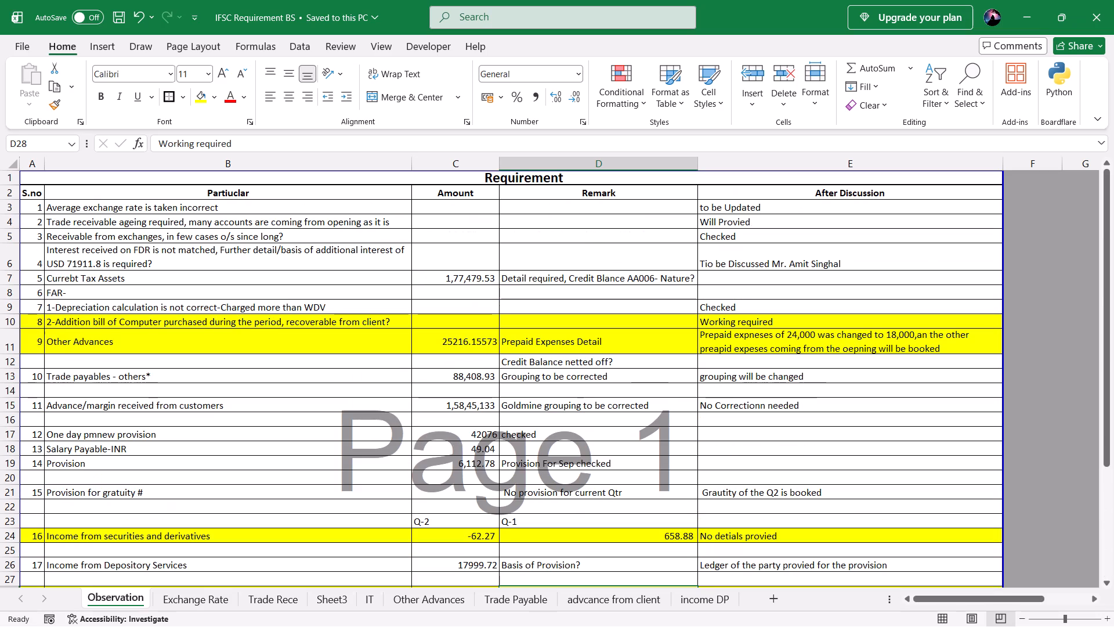
scroll(695, 424, down, 4)
scroll(697, 426, up, 3)
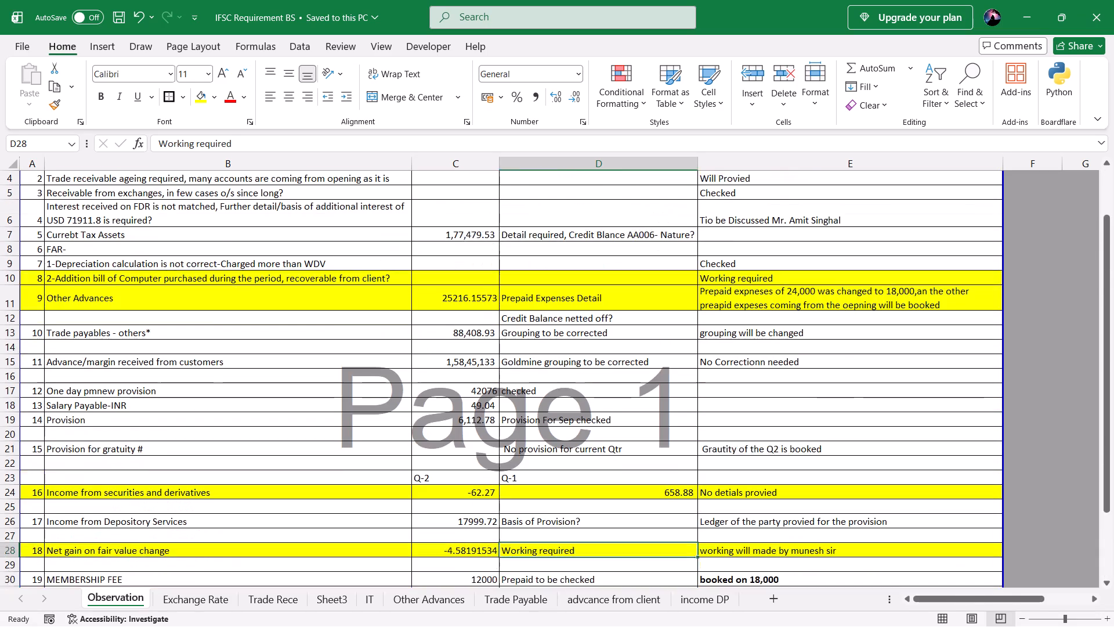
scroll(697, 426, up, 2)
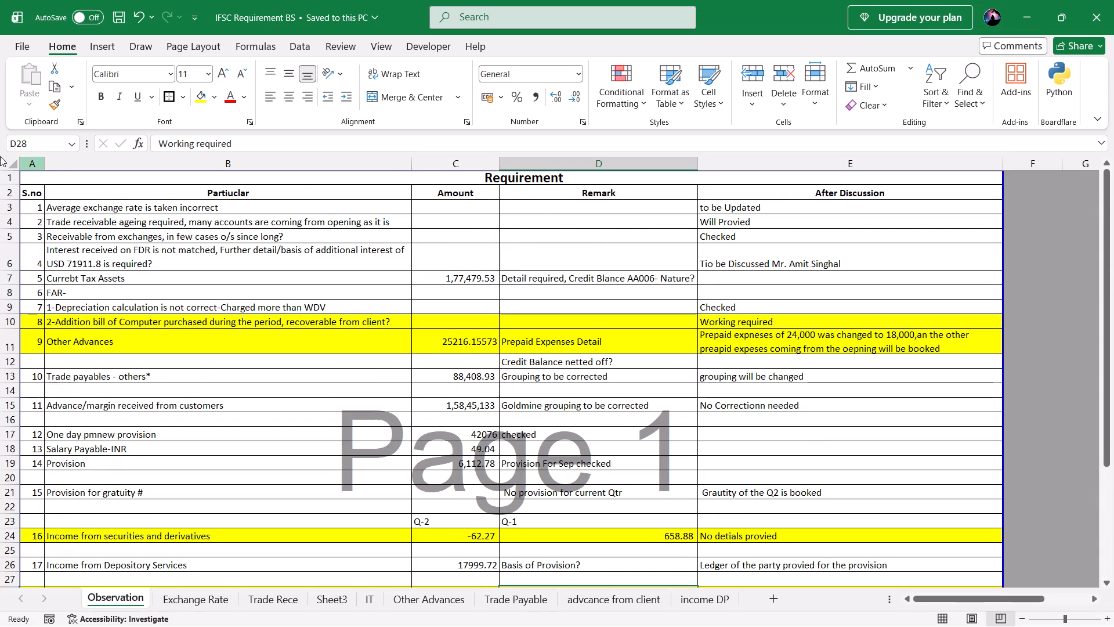
Fill the header row 2 of the Observation sheet with light blue, and save the workbook.
click(9, 199)
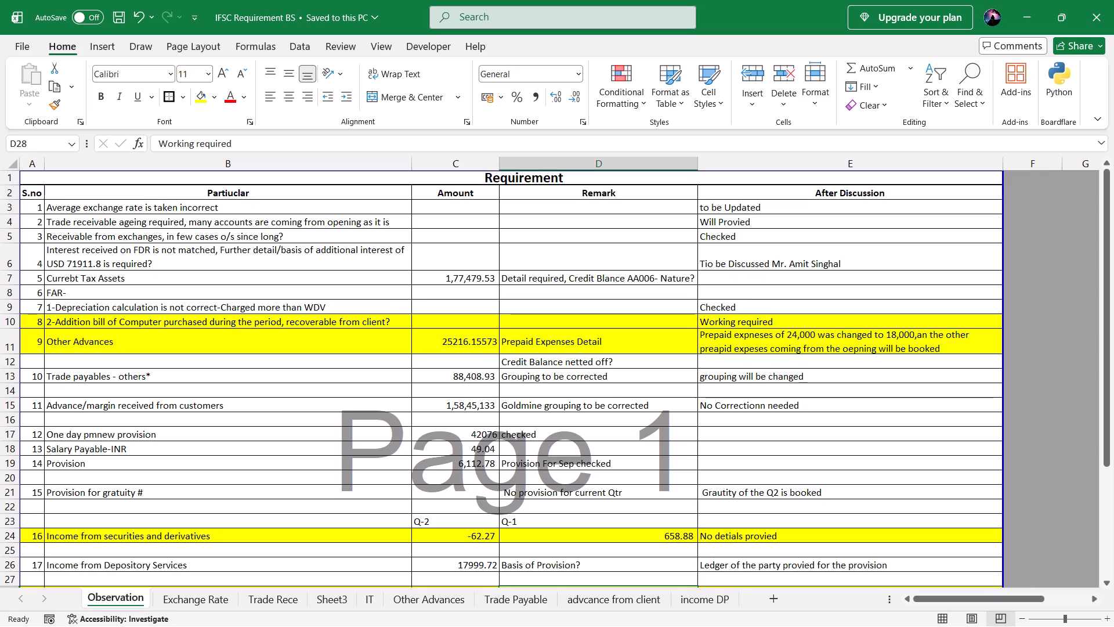
click(8, 191)
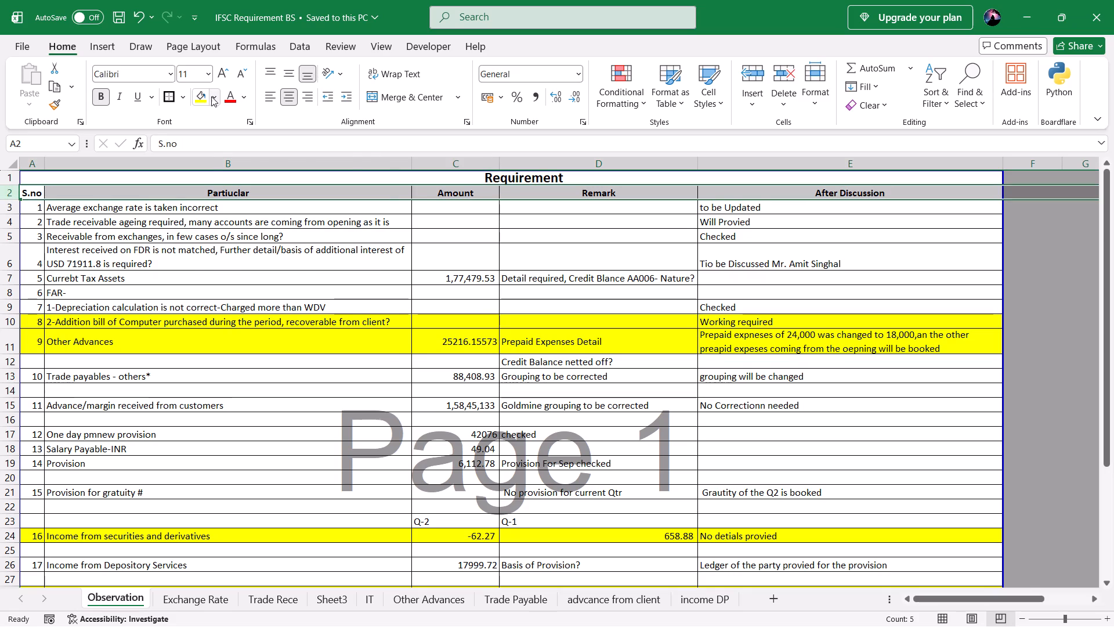
click(211, 96)
click(283, 224)
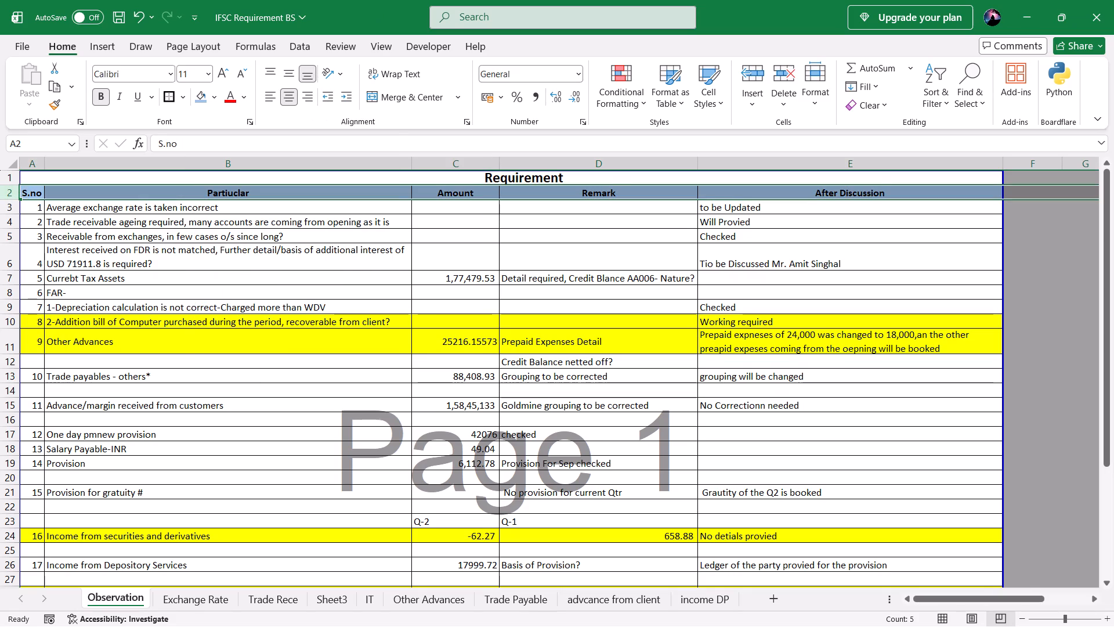
click(618, 266)
scroll(957, 248, down, 1)
scroll(956, 248, up, 2)
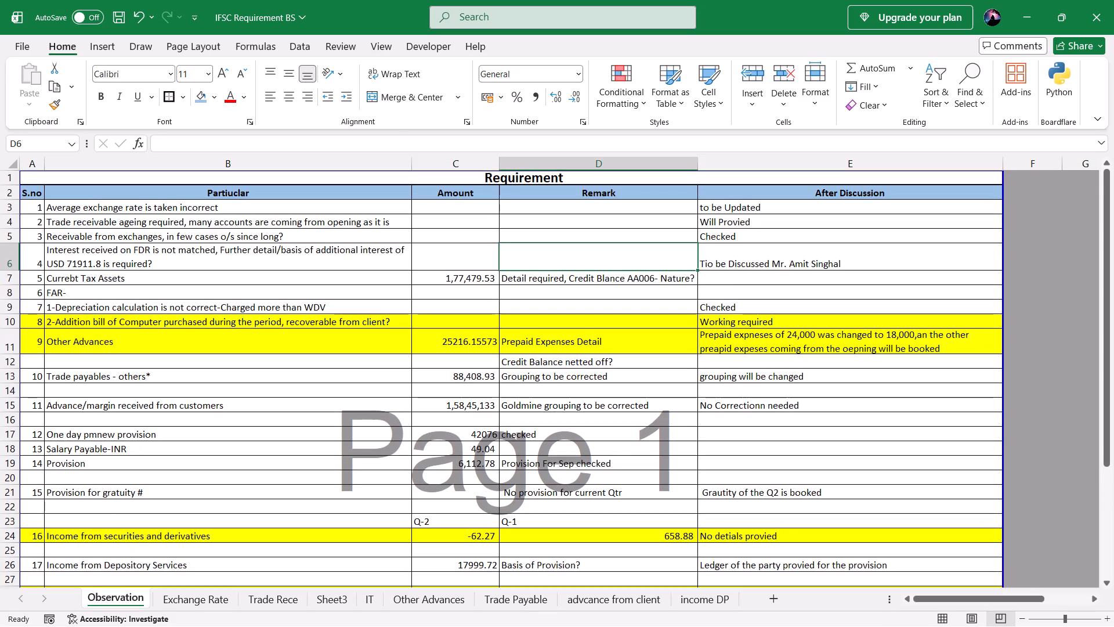
key(ctrl+s)
Set the height of the Requirement title row to 30, and save the workbook.
click(698, 174)
text(hoh30)
key(Return)
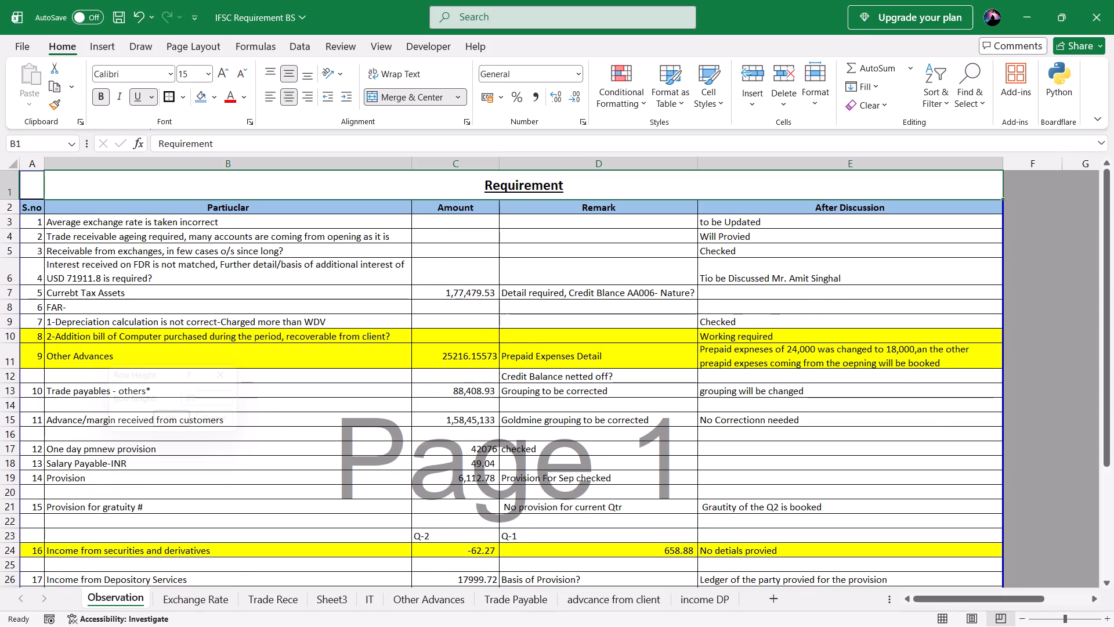
click(627, 253)
key(ctrl+s)
Check the appearance of the Observation sheet's title, header and highlighted rows.
scroll(668, 331, down, 5)
scroll(668, 331, up, 6)
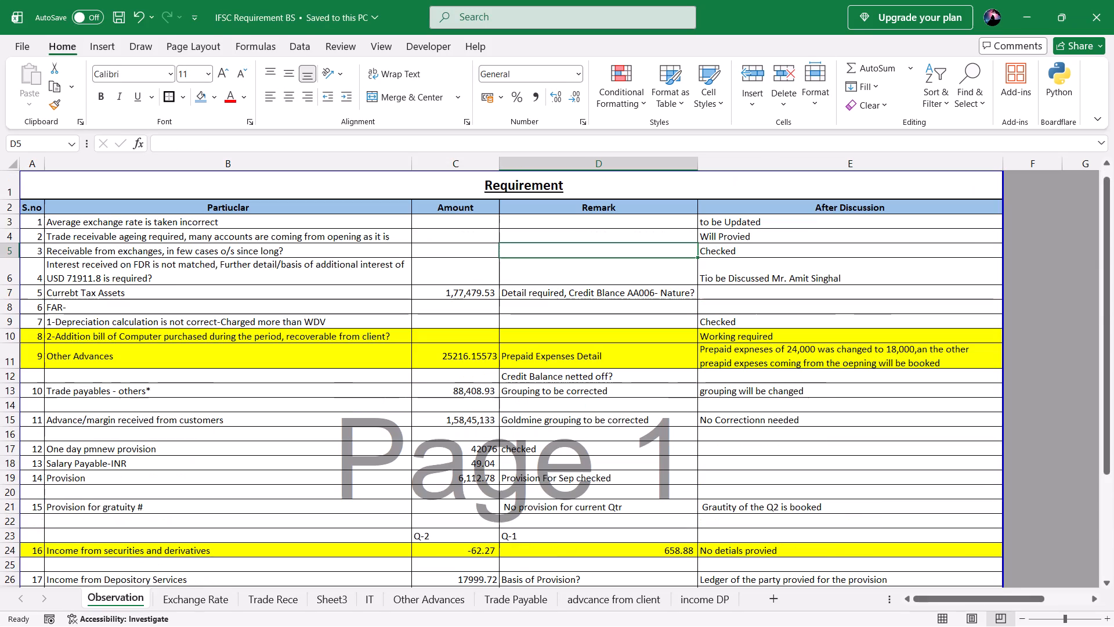
scroll(870, 269, down, 1)
scroll(870, 269, up, 2)
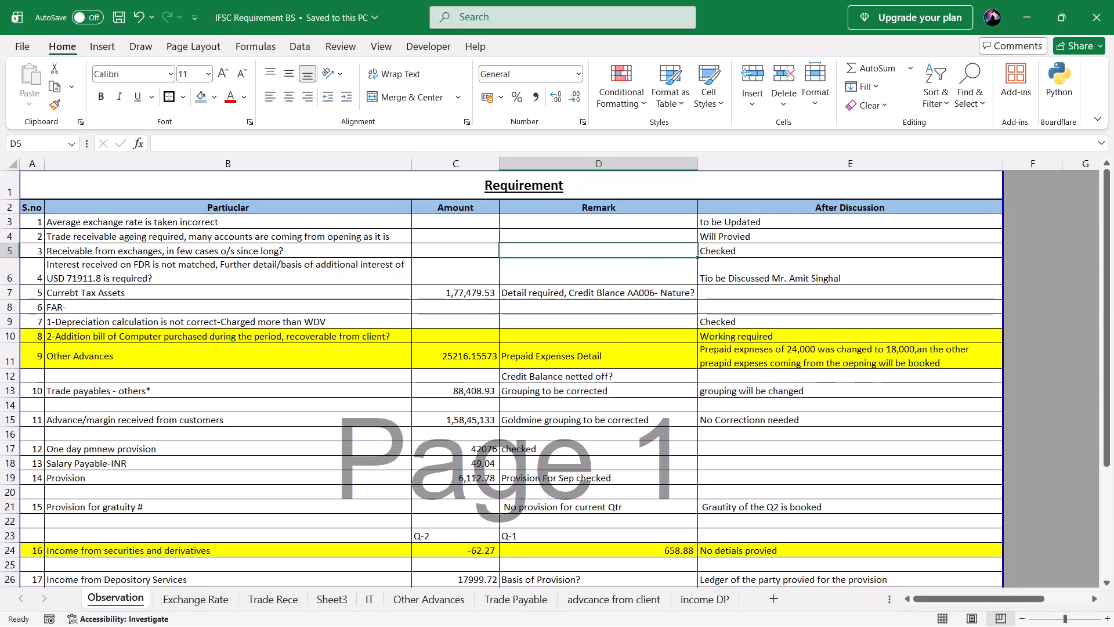
scroll(863, 282, down, 3)
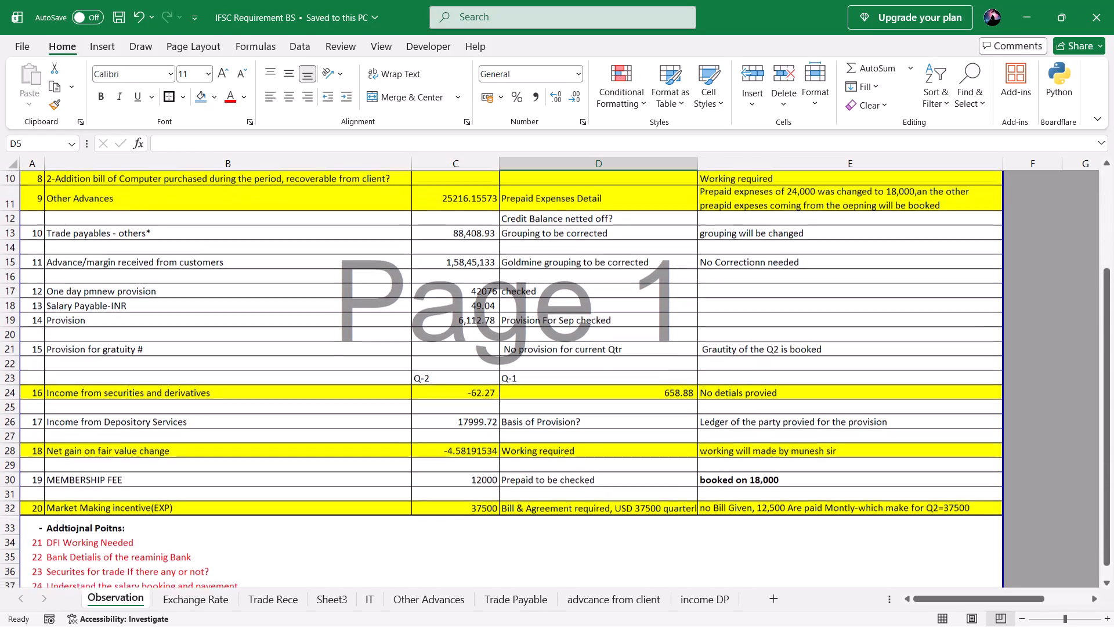
scroll(854, 290, up, 2)
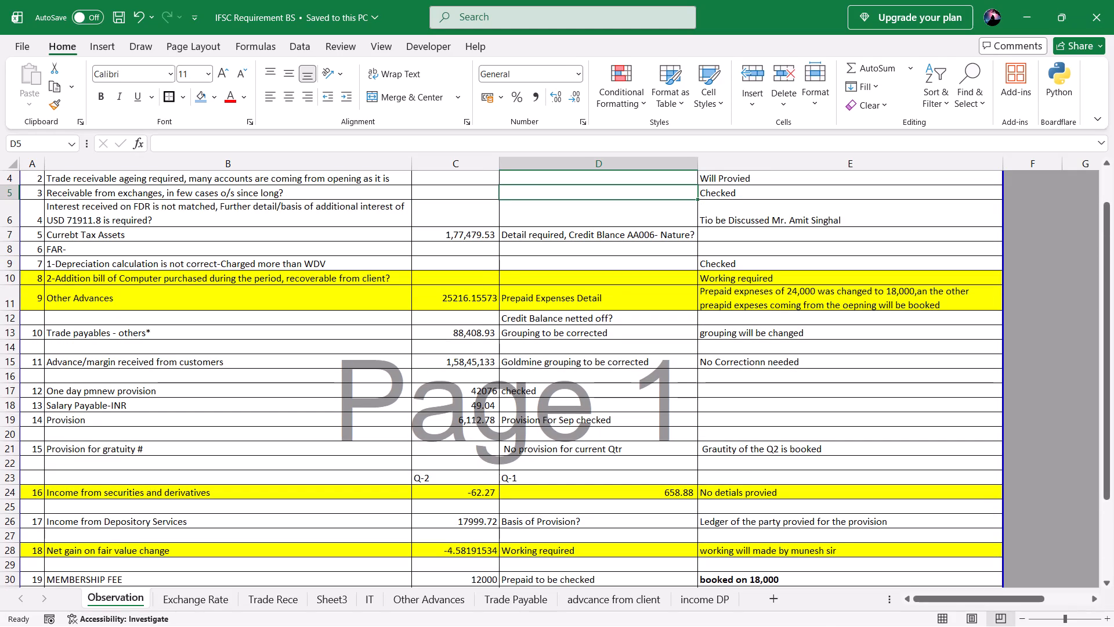
Change the text of the yellow rows 10, 11 and 24 to red.
drag(0, 279, 2, 296)
click(232, 96)
scroll(238, 115, down, 2)
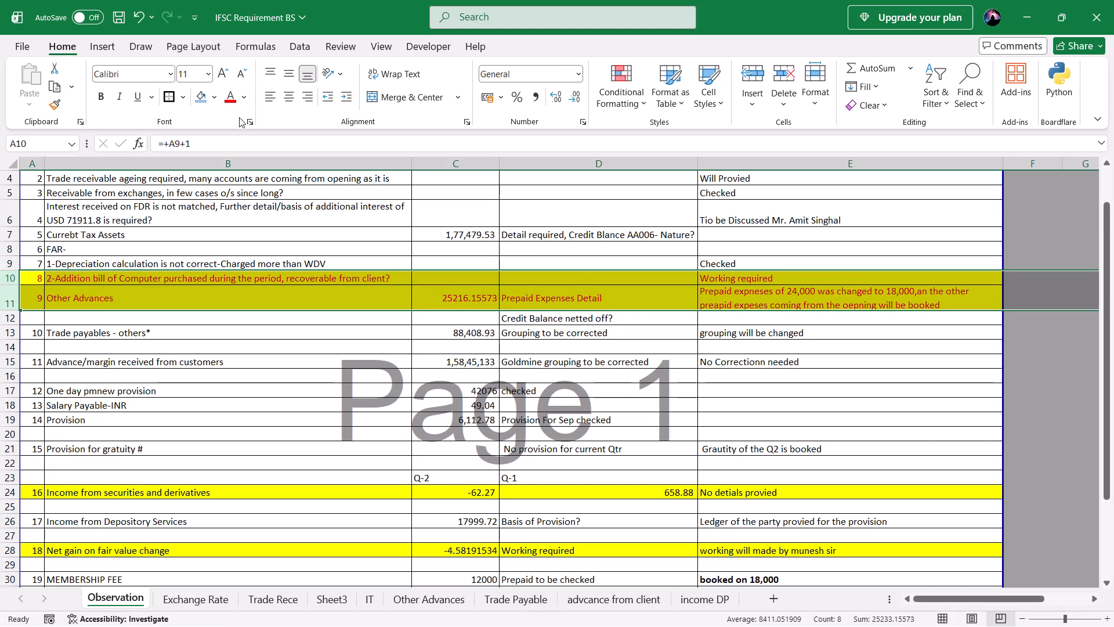
scroll(239, 117, down, 1)
click(6, 495)
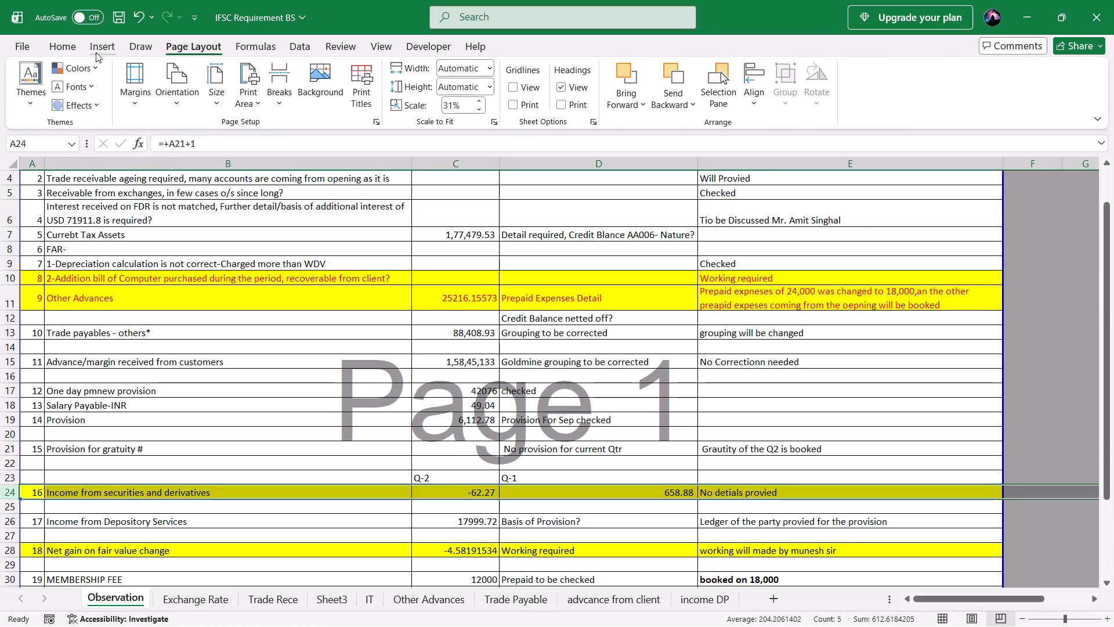
click(82, 49)
click(230, 102)
scroll(230, 102, down, 3)
scroll(176, 272, down, 2)
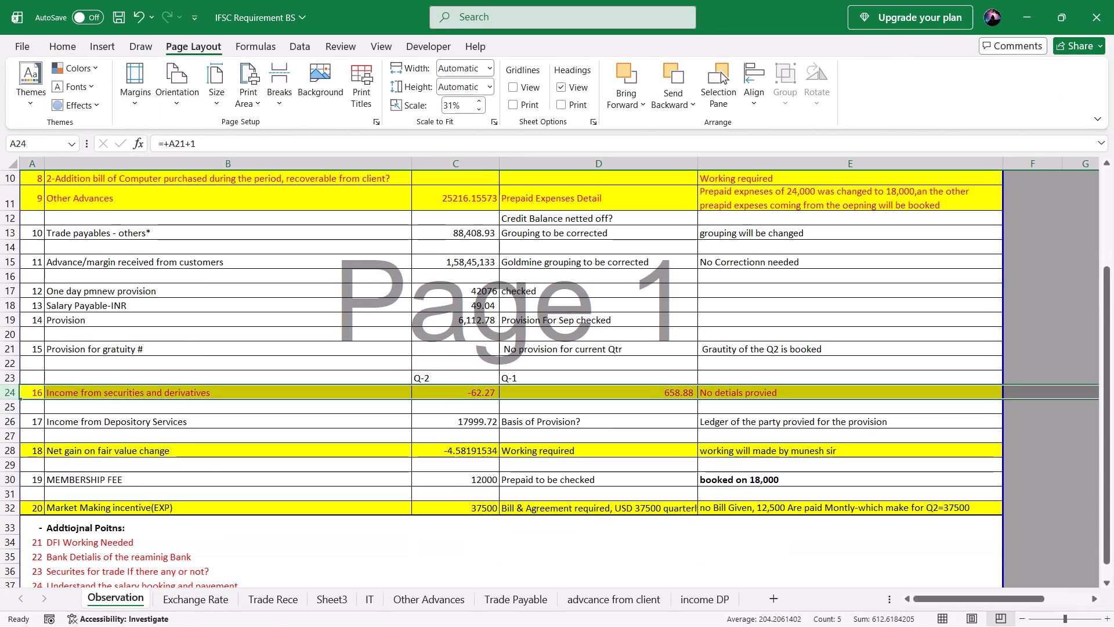
Change the text of row 28, Net gain on fair value change, and row 32, Market Making incentive, to red.
click(7, 445)
click(10, 453)
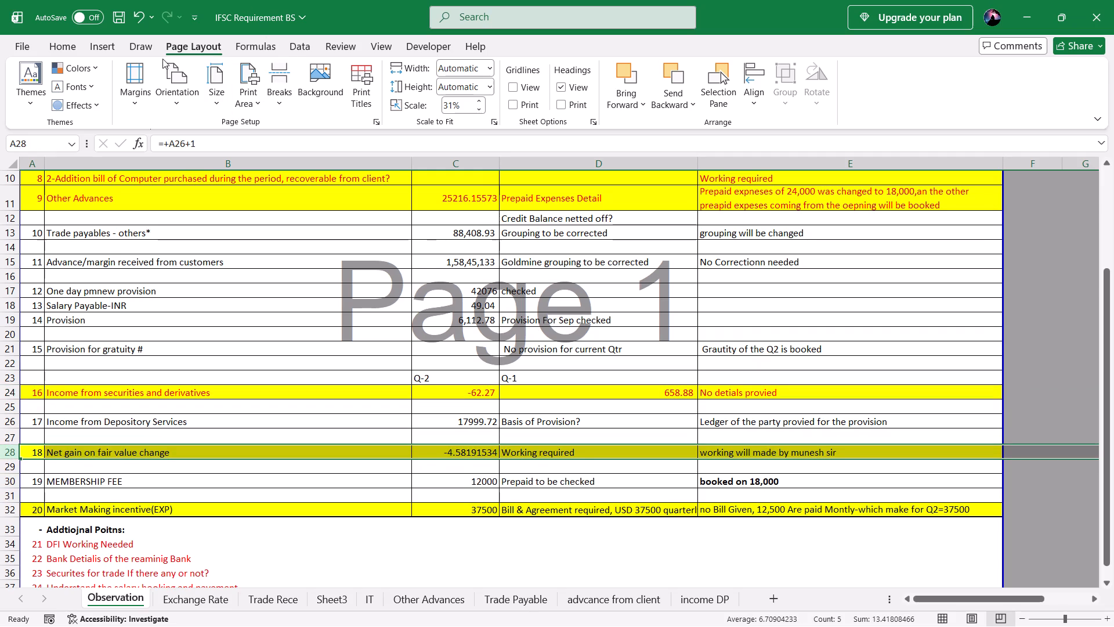
click(73, 52)
click(229, 96)
scroll(259, 127, down, 2)
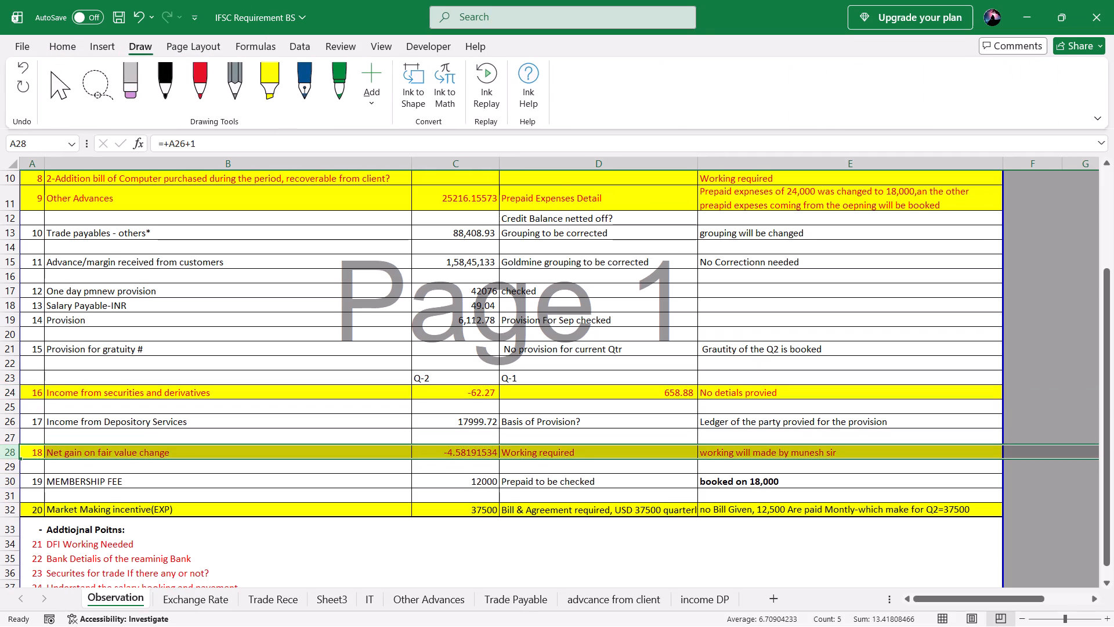
click(4, 507)
click(60, 46)
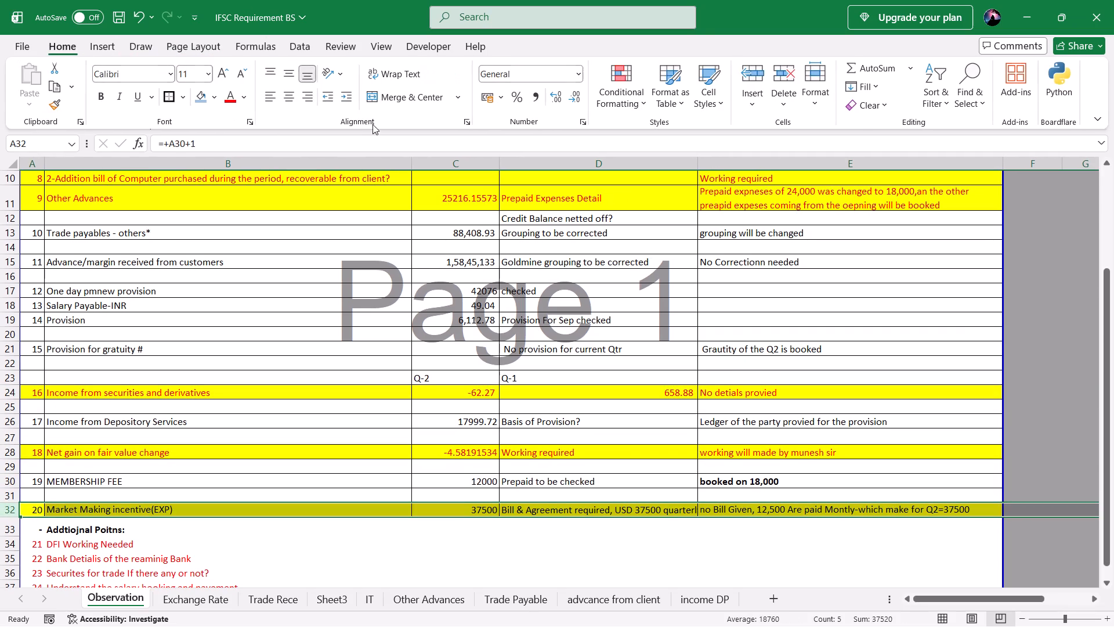
click(234, 105)
Remove the cell fill from row 3 down through the additional points, keeping the blue header, and save the workbook.
scroll(301, 244, up, 3)
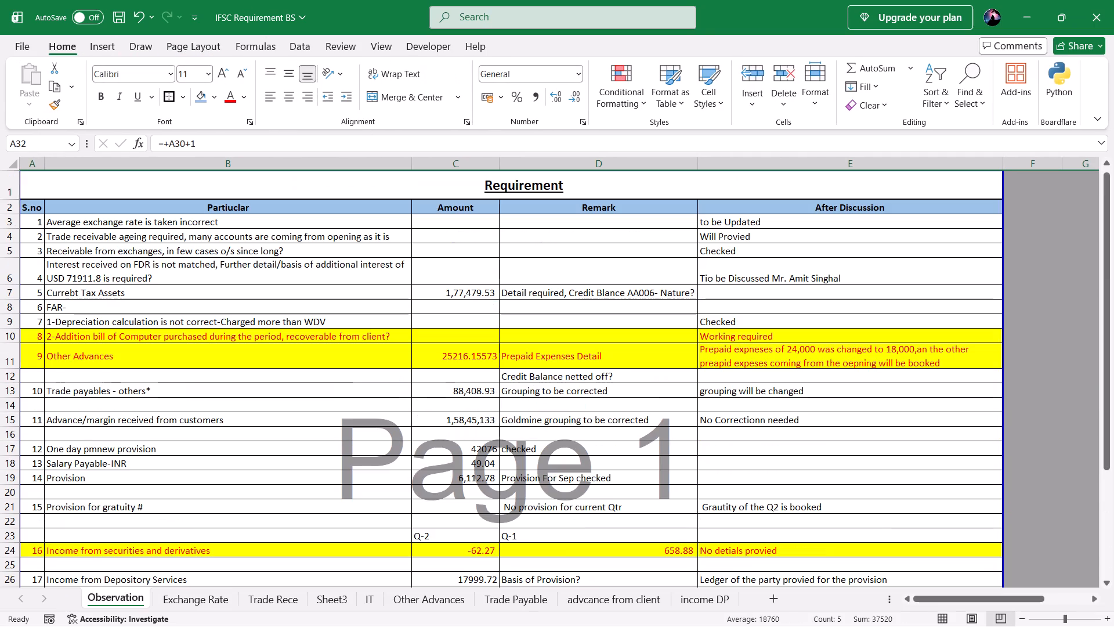
drag(3, 226, 9, 237)
key(ctrl+z)
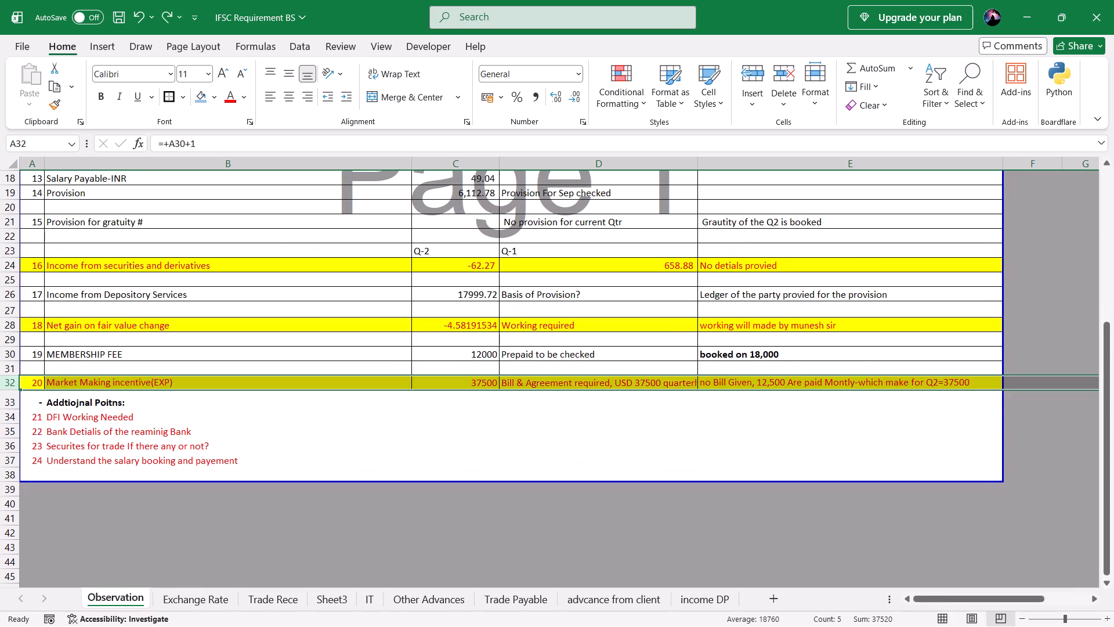
scroll(34, 215, up, 6)
drag(11, 223, 23, 489)
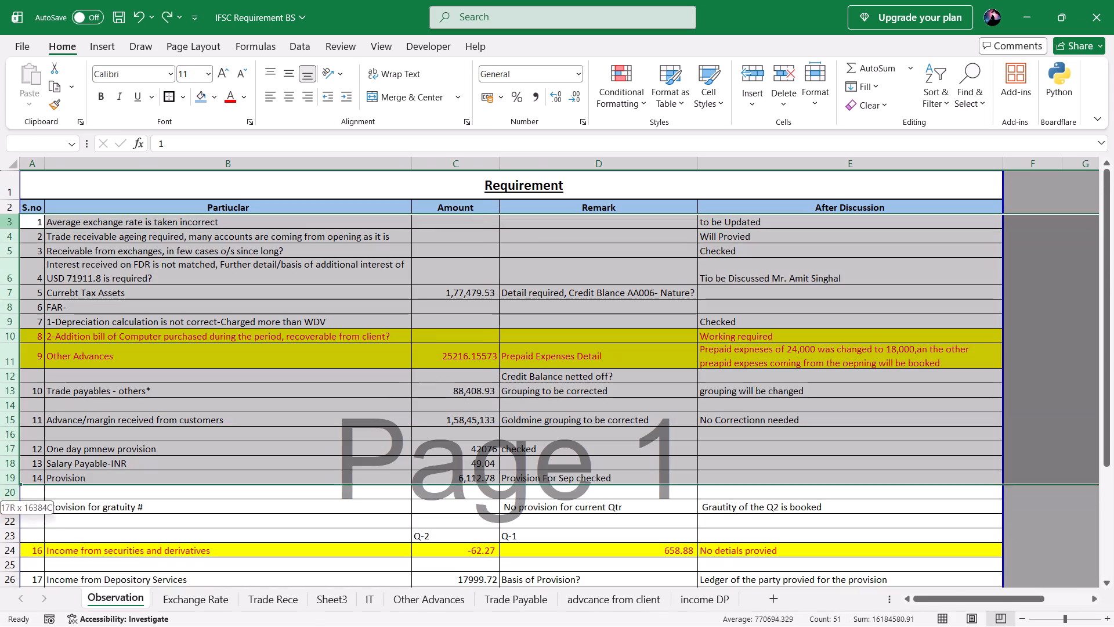
drag(23, 489, 10, 626)
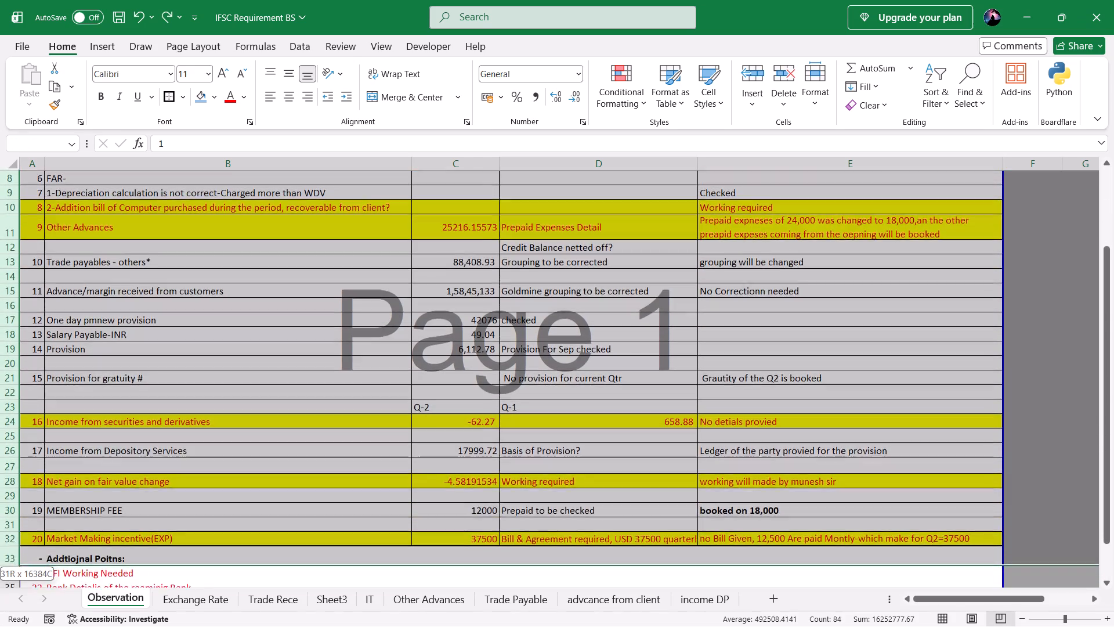
drag(10, 626, 12, 612)
text(hhn)
key(ctrl+s)
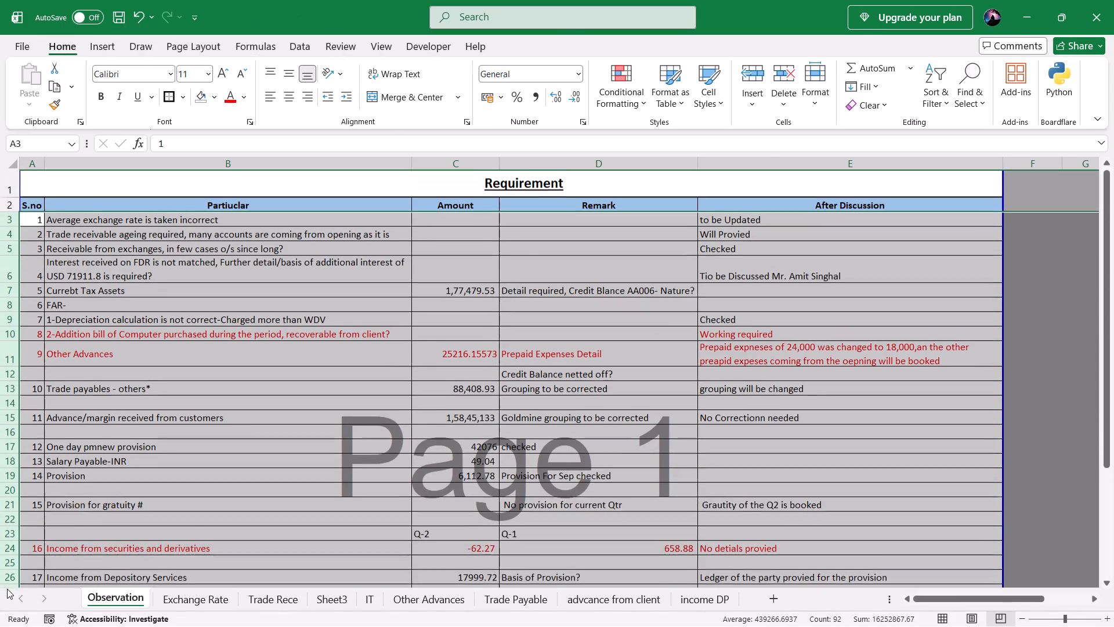
On the IT sheet, remove the yellow fill from the DP and TDS RECEVABLE cells, and save the workbook.
click(371, 606)
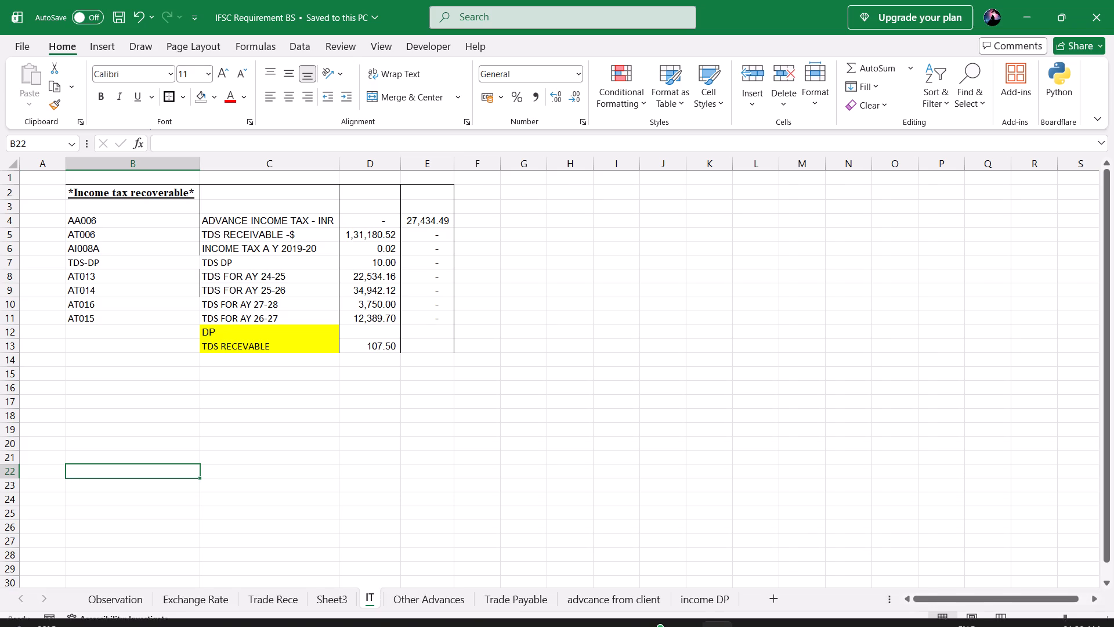
drag(259, 300, 256, 349)
text(hhn)
key(ctrl+s)
click(133, 575)
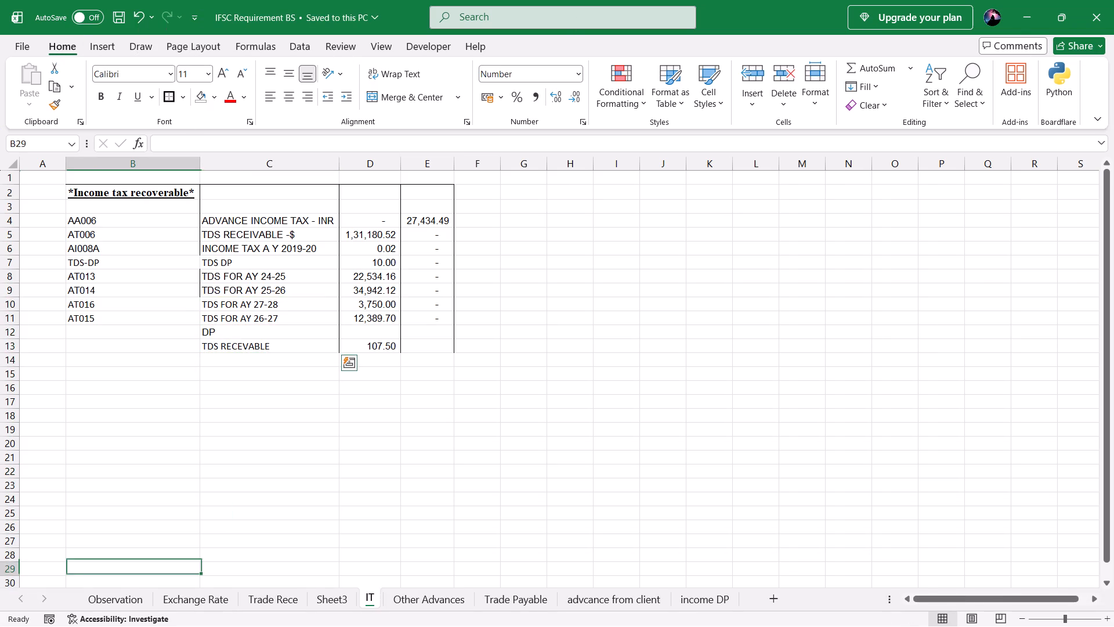
Return to the Observation sheet and look over the requirement list from the header down to the additional points.
click(124, 589)
scroll(294, 433, up, 5)
click(666, 348)
scroll(889, 258, down, 7)
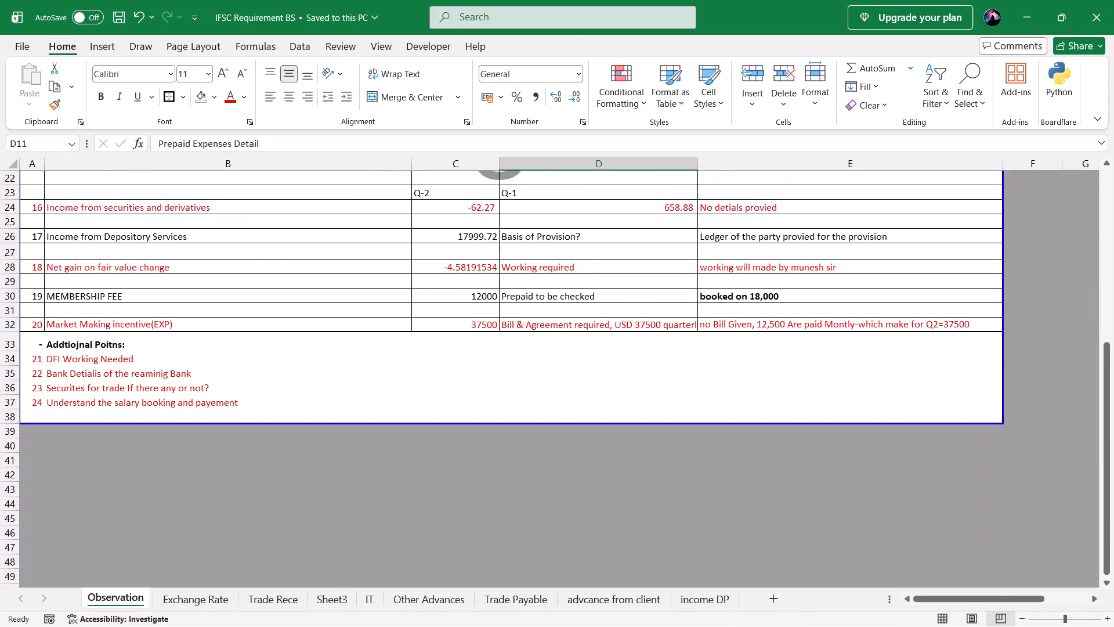
scroll(889, 258, up, 7)
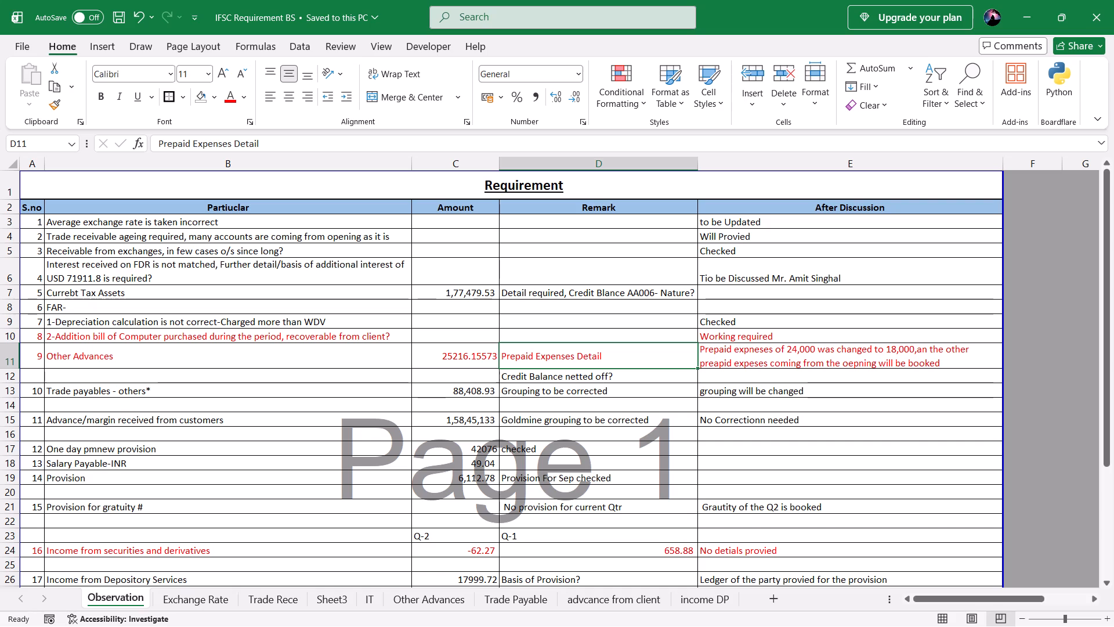
click(854, 287)
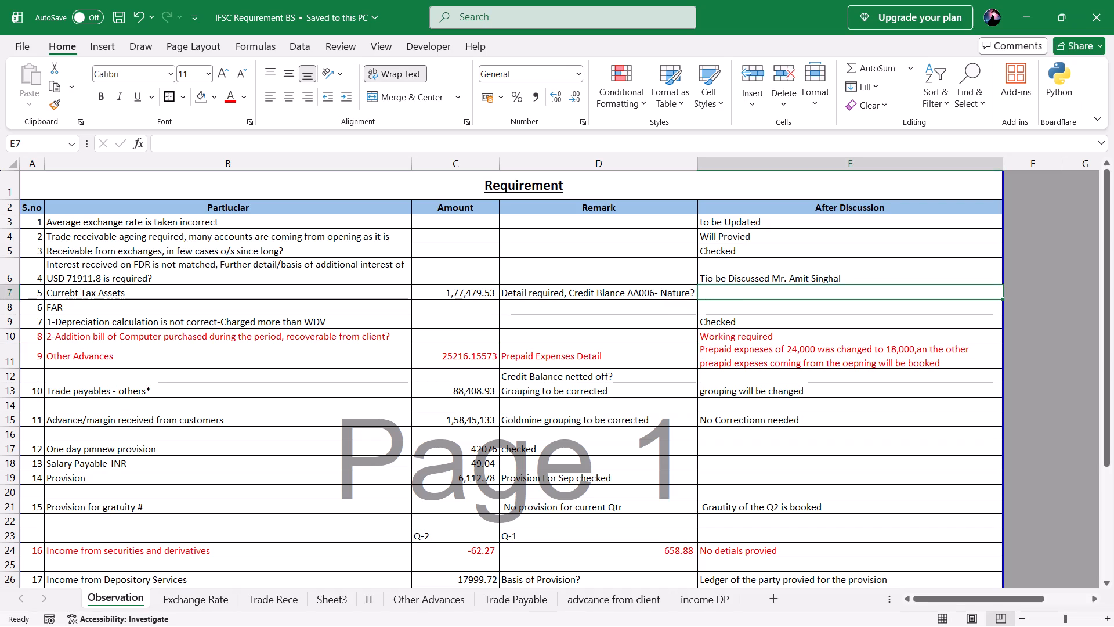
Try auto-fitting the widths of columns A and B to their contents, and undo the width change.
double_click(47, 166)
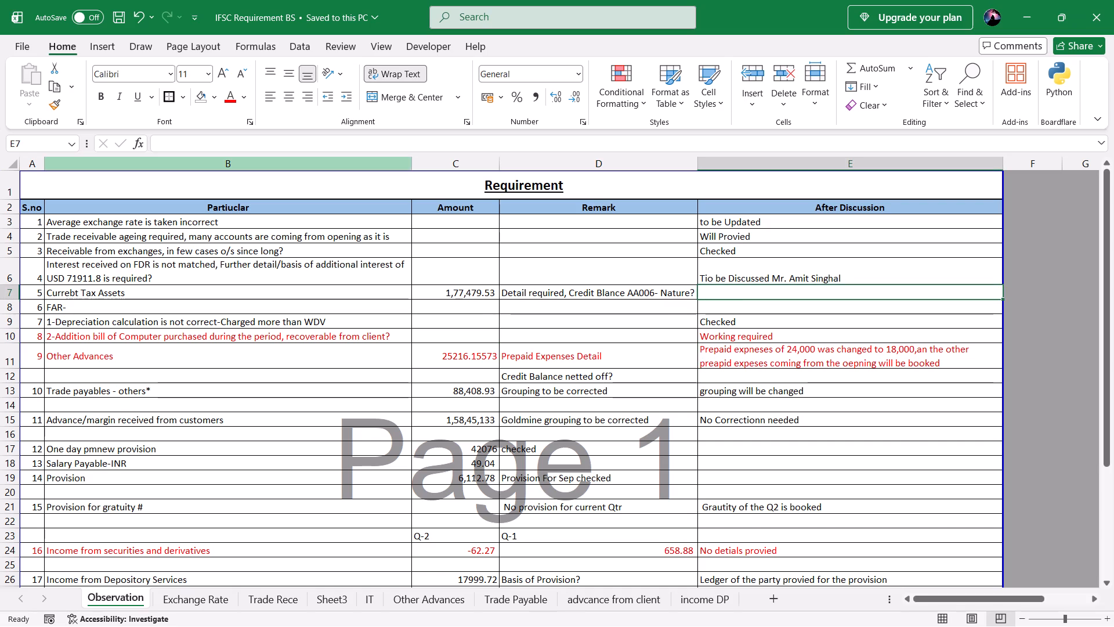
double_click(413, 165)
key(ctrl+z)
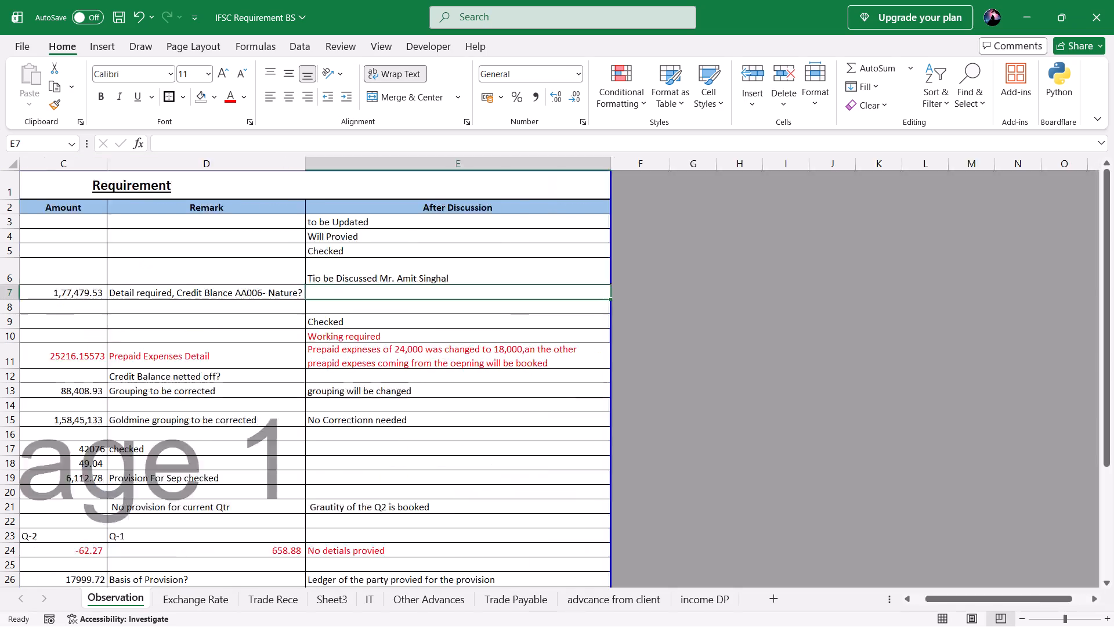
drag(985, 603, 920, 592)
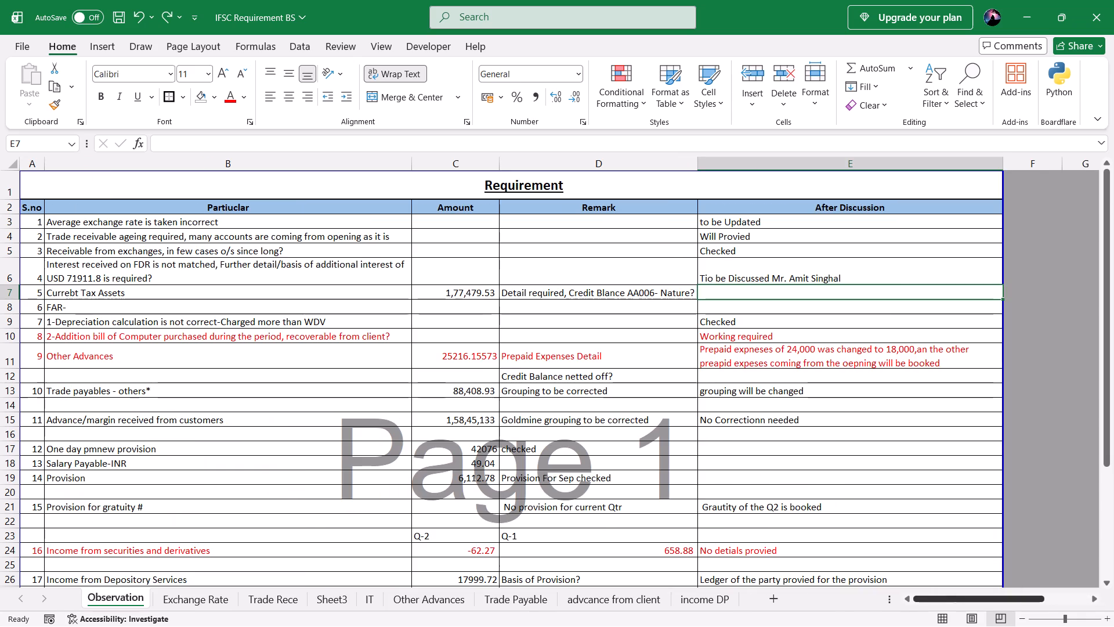
Save the workbook.
key(ctrl+s)
scroll(665, 437, down, 2)
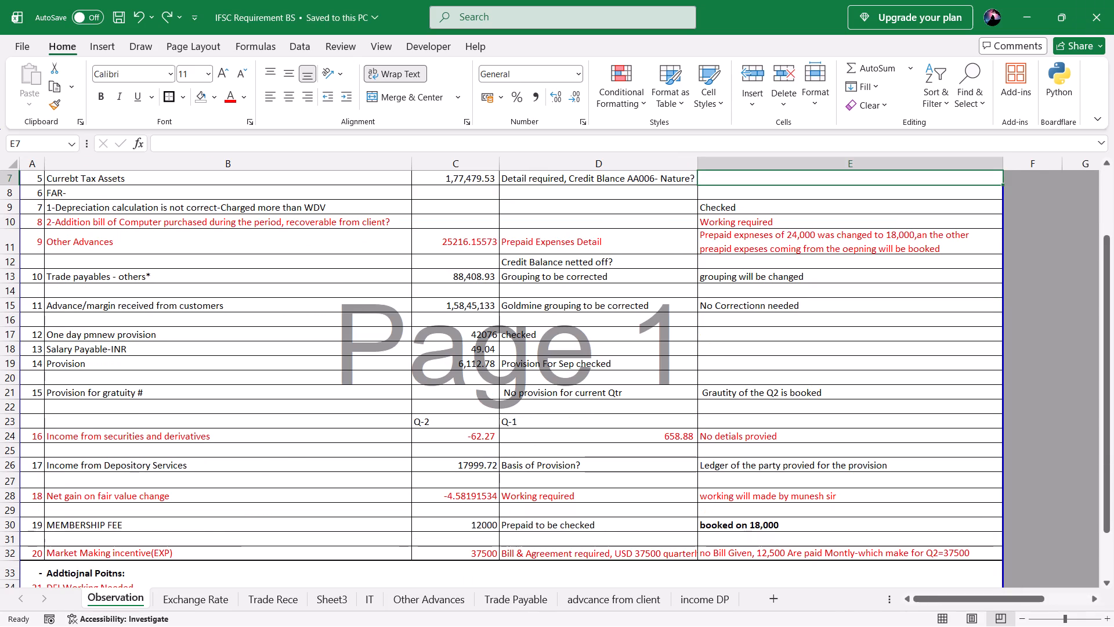
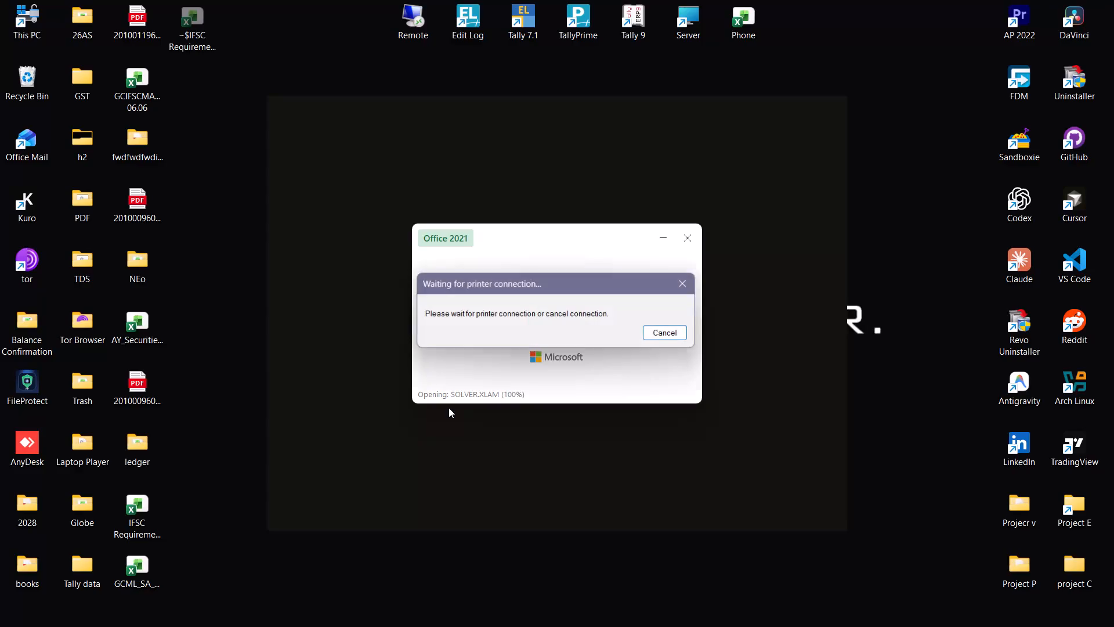
Dismiss the printer connection wait and cancel the printer setup so the IFSC Requirement BS workbook finishes opening.
click(681, 290)
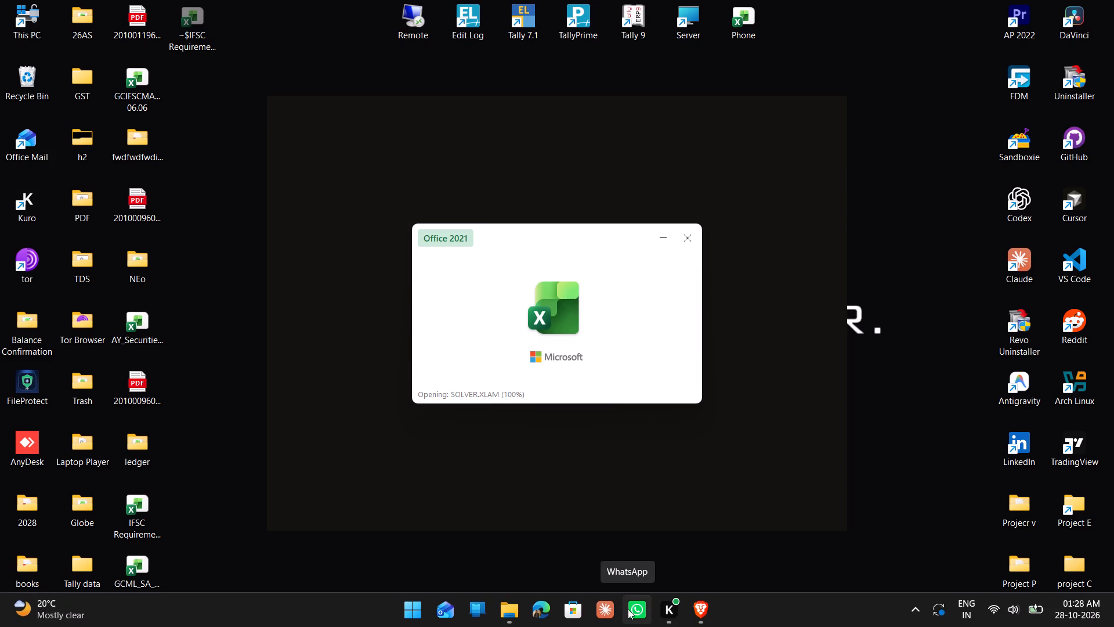
click(395, 602)
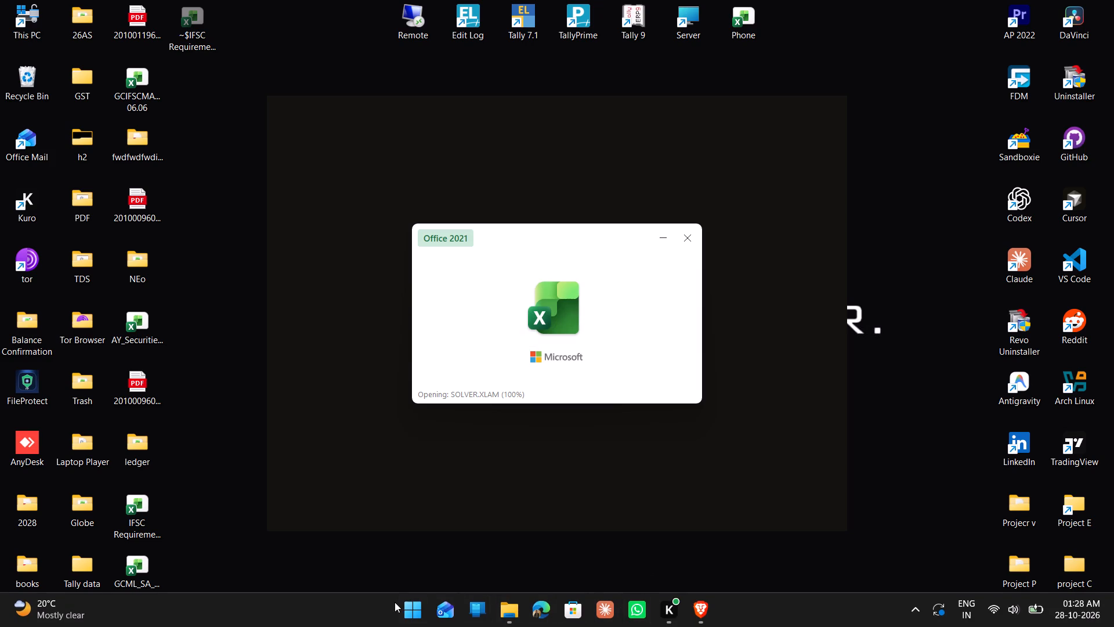
click(399, 602)
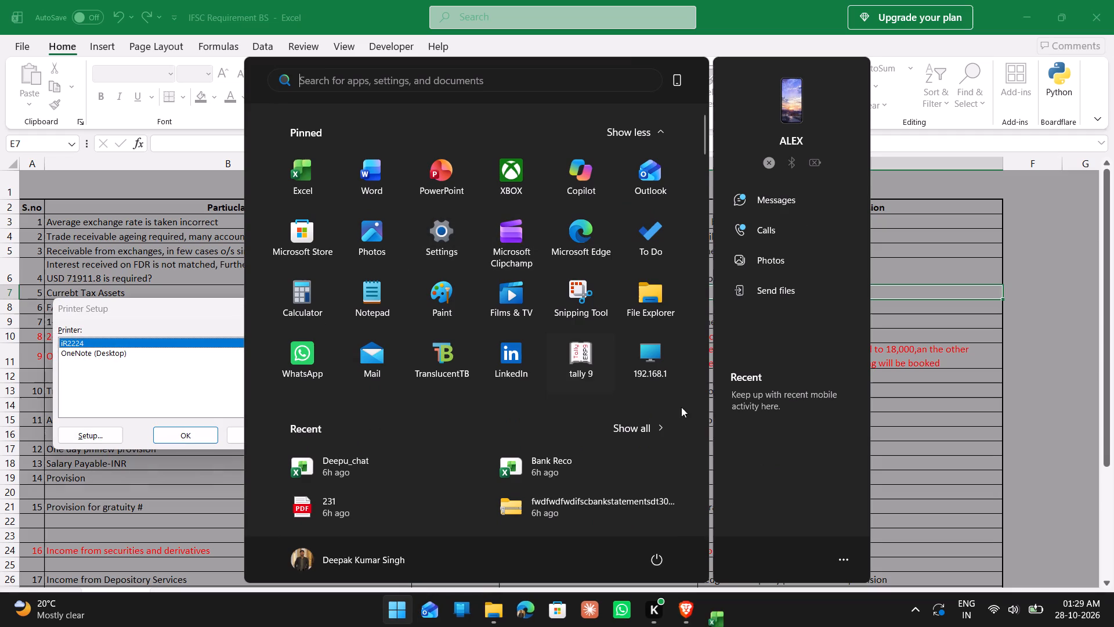
click(1024, 299)
click(248, 432)
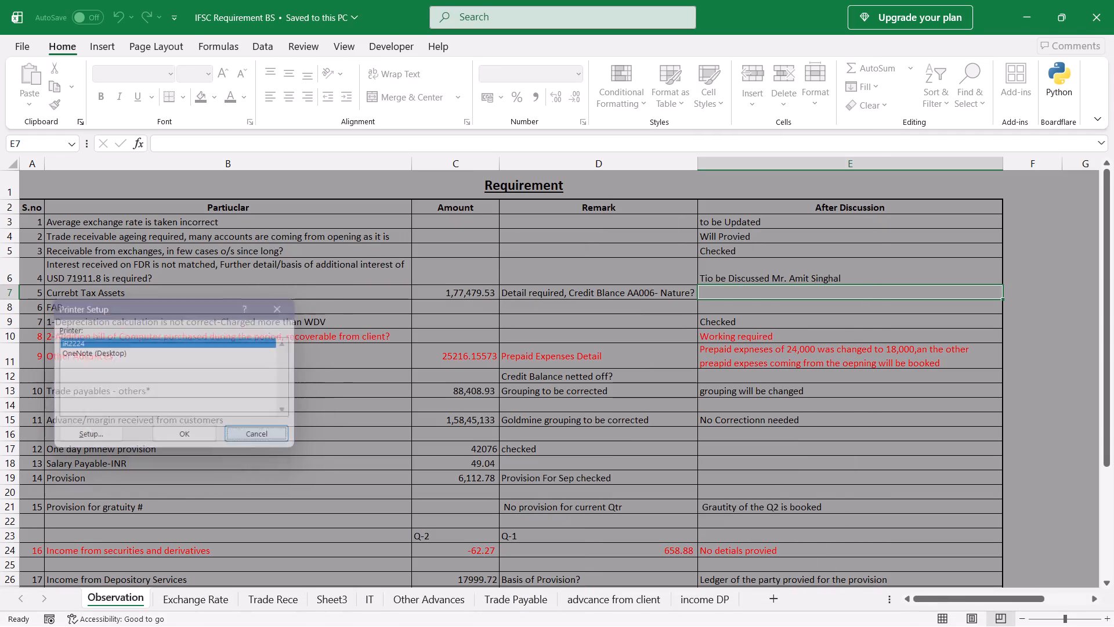
Look over the greyed-out Observation sheet from the Requirement title down to the additional points.
drag(431, 456, 429, 471)
click(518, 457)
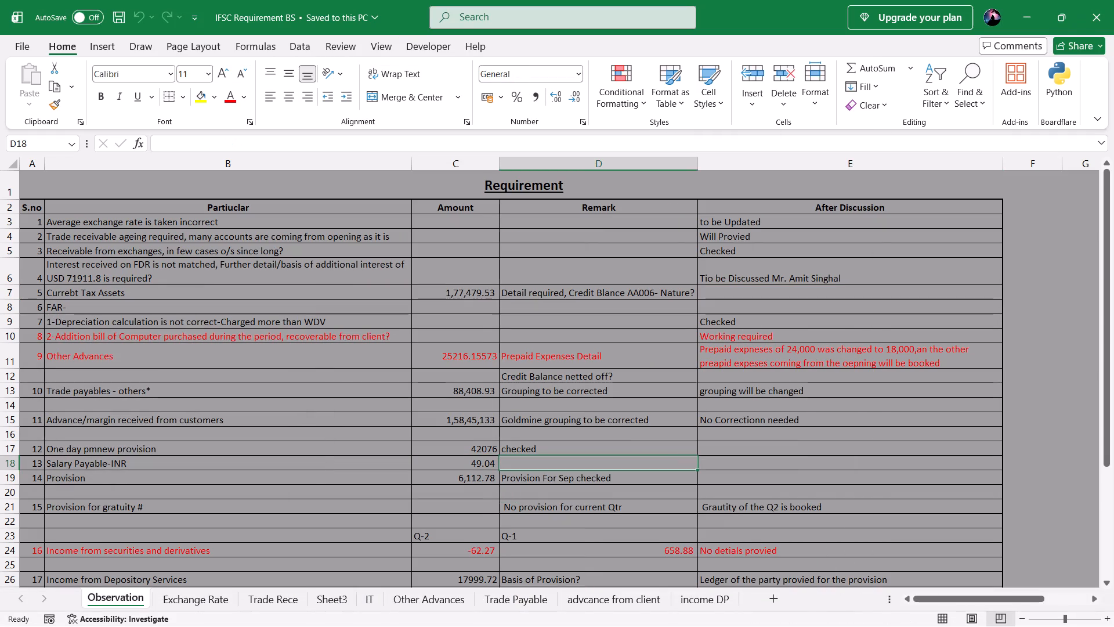
drag(987, 522, 980, 520)
scroll(567, 384, up, 2)
scroll(562, 381, down, 8)
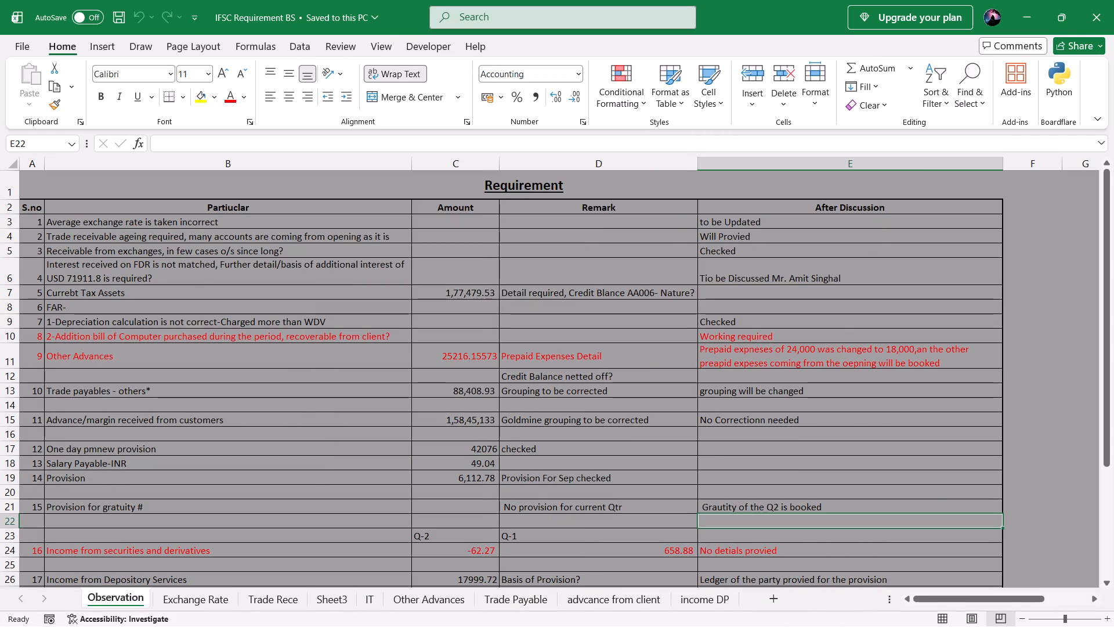
scroll(562, 381, down, 2)
click(330, 326)
scroll(595, 380, down, 5)
scroll(605, 381, up, 4)
scroll(605, 381, down, 4)
click(726, 413)
click(784, 423)
key(Escape)
click(740, 412)
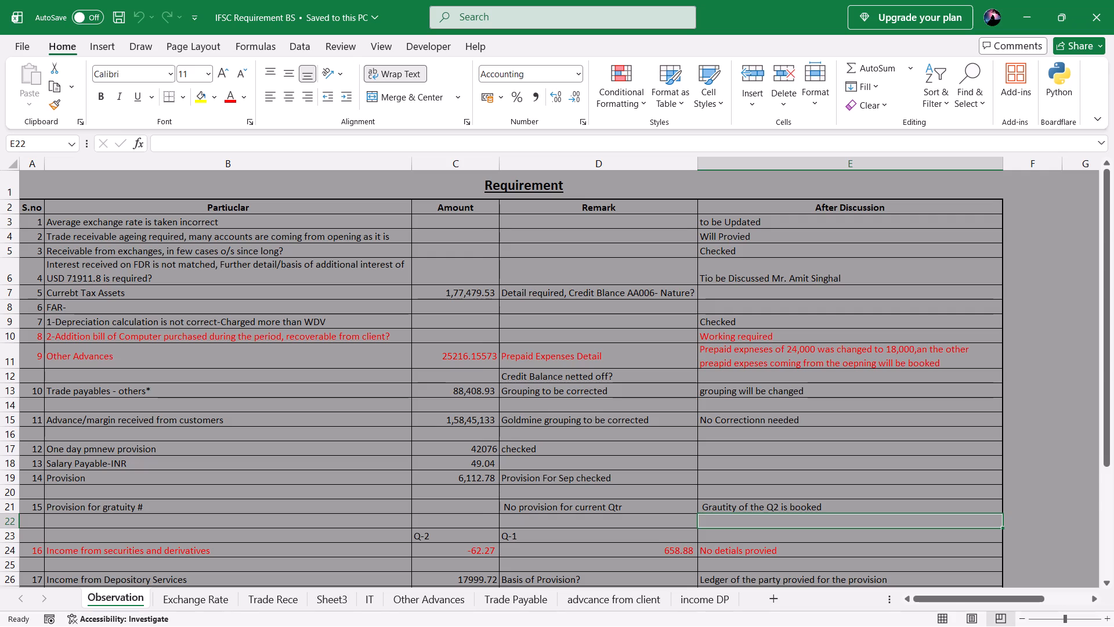
click(596, 487)
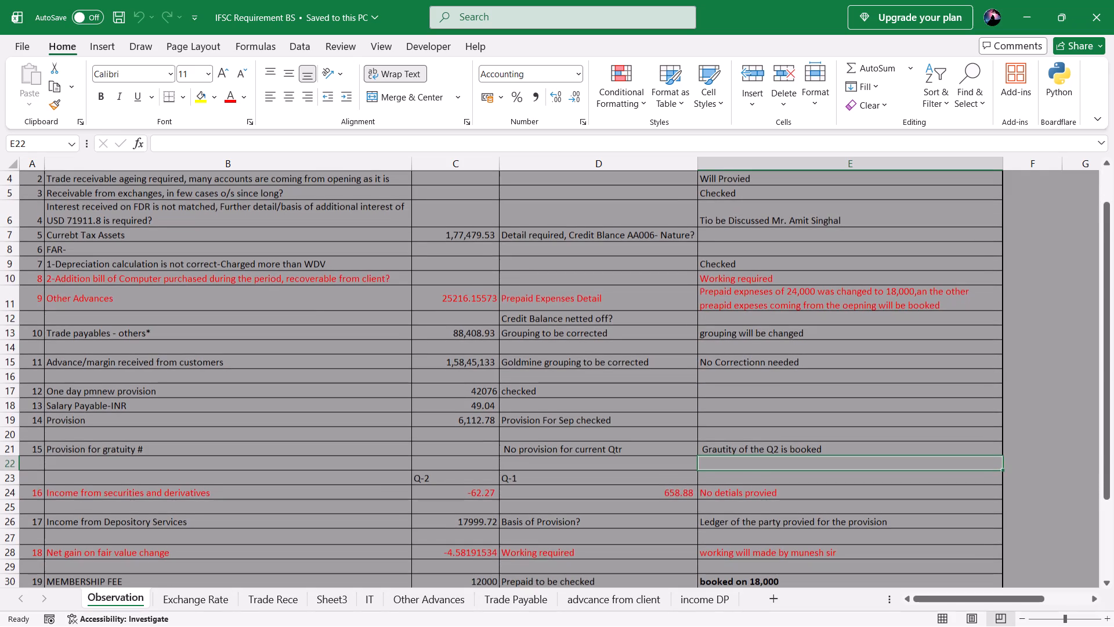
scroll(465, 322, up, 7)
click(481, 268)
scroll(788, 379, down, 6)
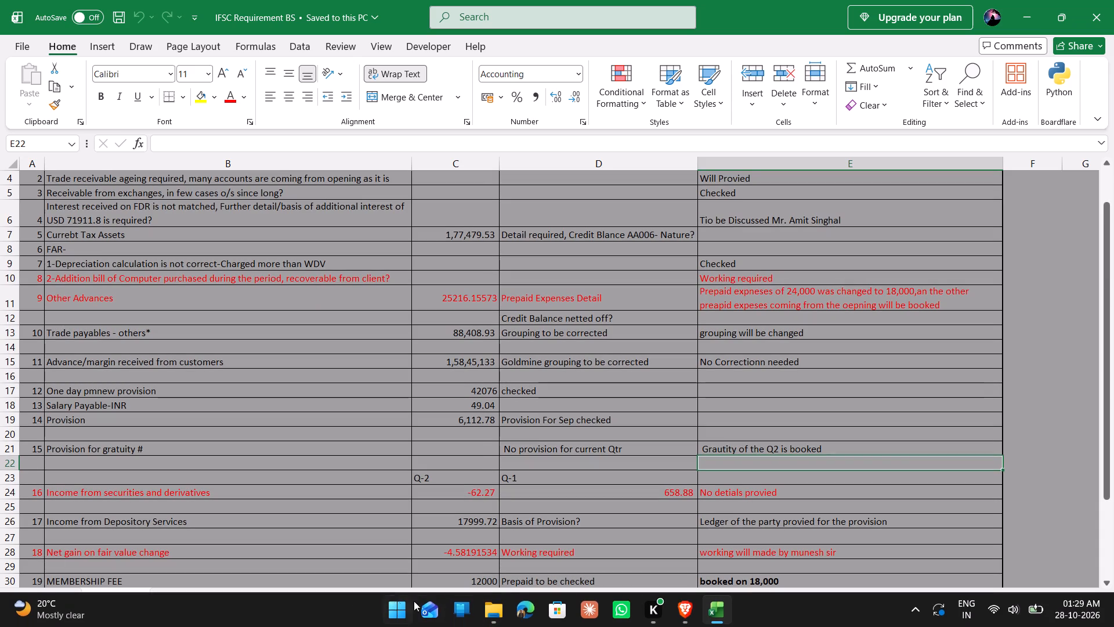
click(773, 284)
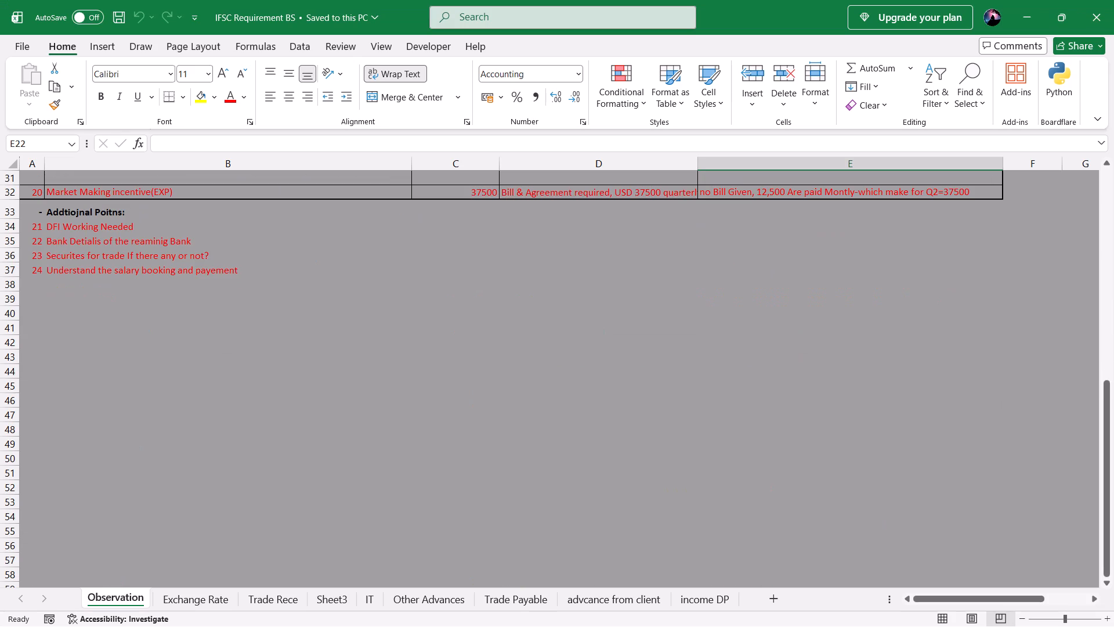
scroll(422, 242, up, 9)
click(426, 254)
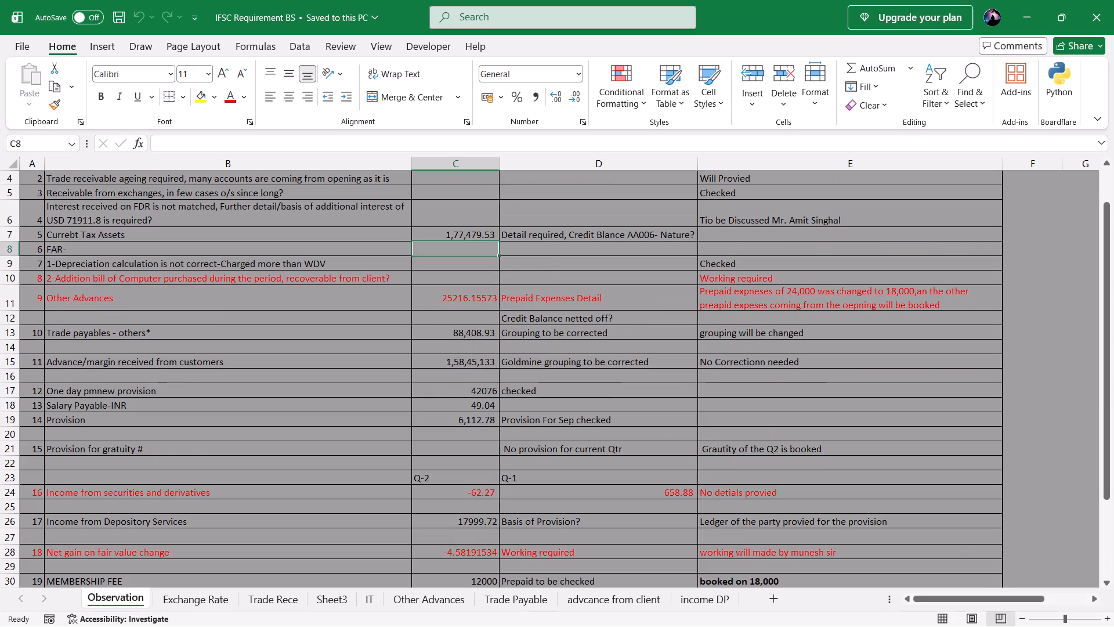
scroll(455, 286, down, 6)
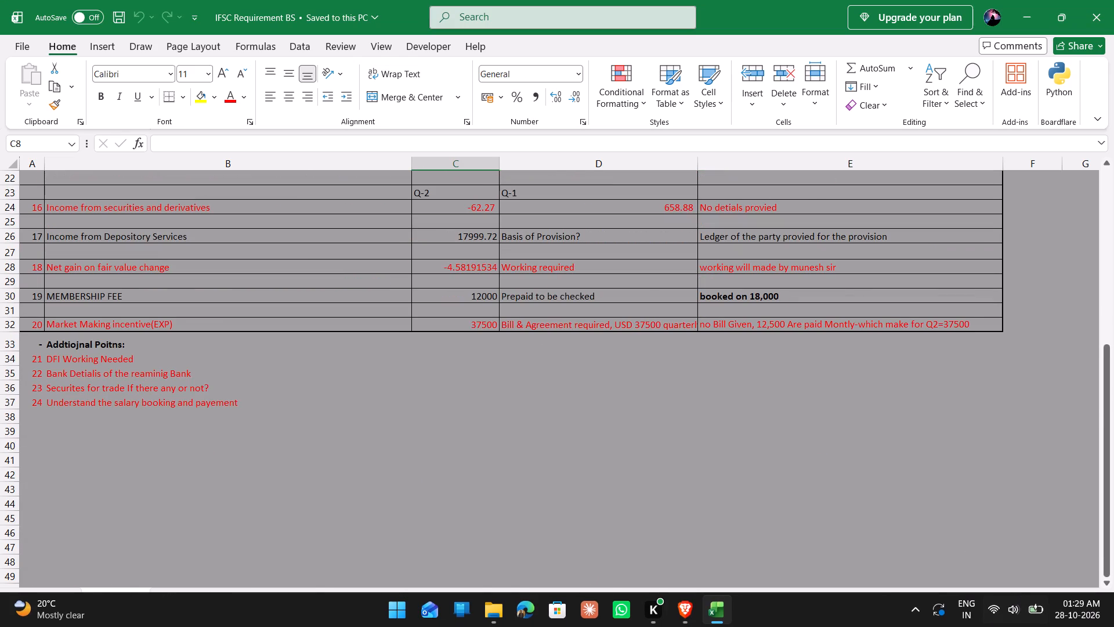
Switch the Observation sheet to Normal view and back to Page Break Preview.
click(1006, 612)
click(954, 558)
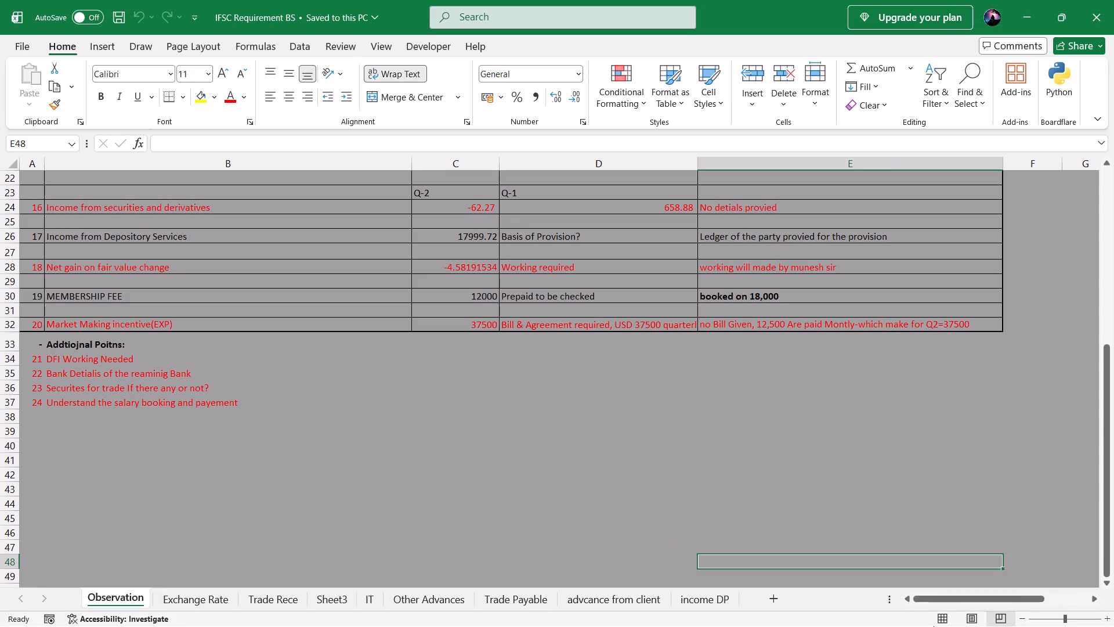
click(947, 617)
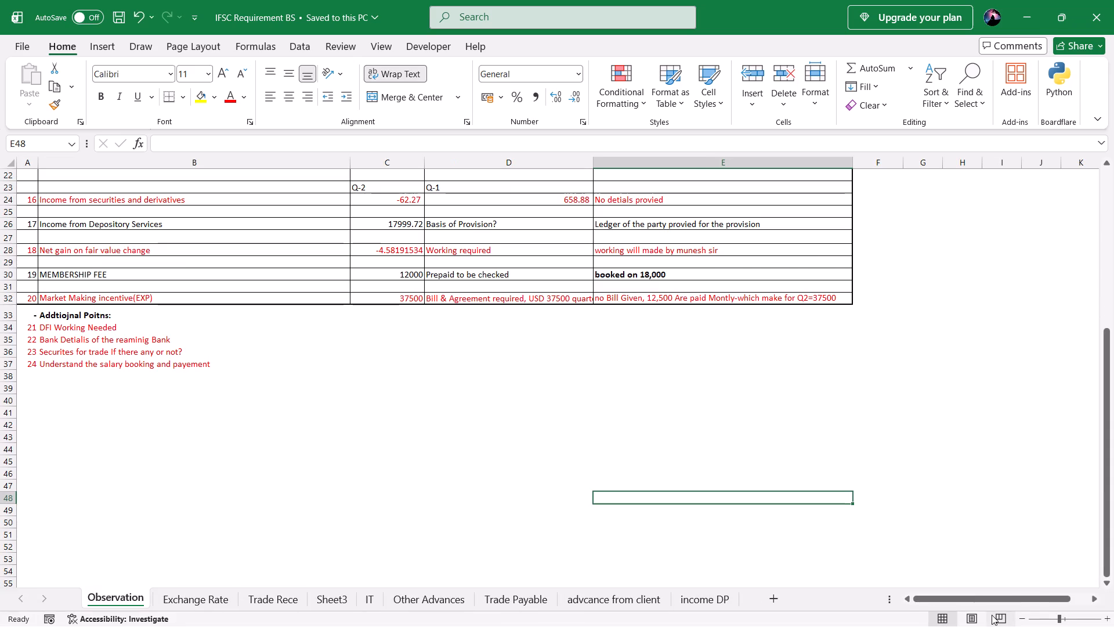
click(1006, 619)
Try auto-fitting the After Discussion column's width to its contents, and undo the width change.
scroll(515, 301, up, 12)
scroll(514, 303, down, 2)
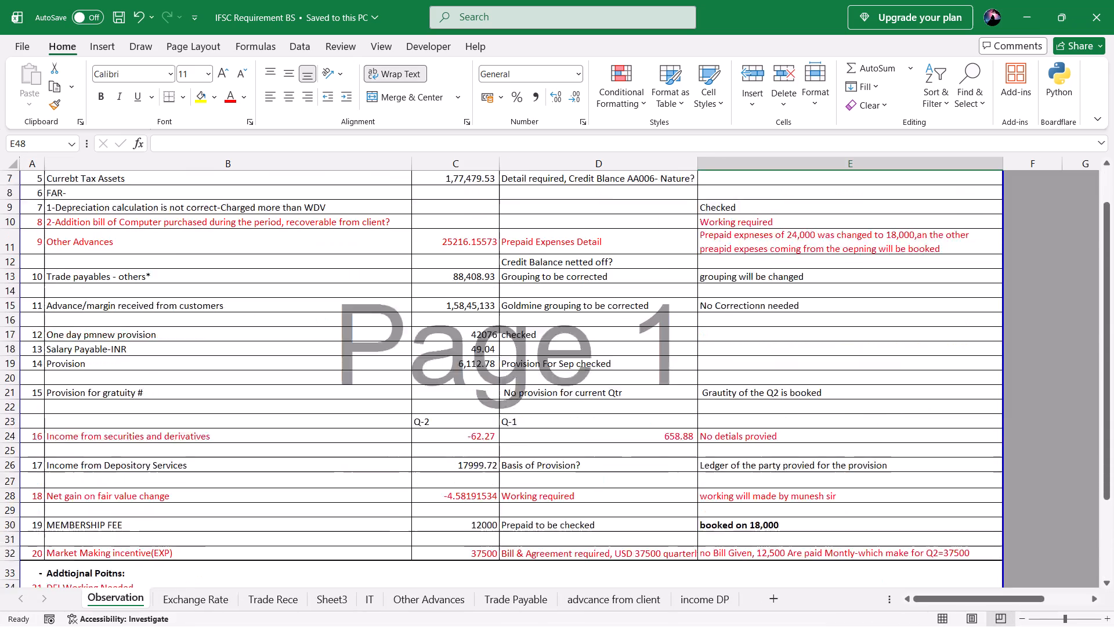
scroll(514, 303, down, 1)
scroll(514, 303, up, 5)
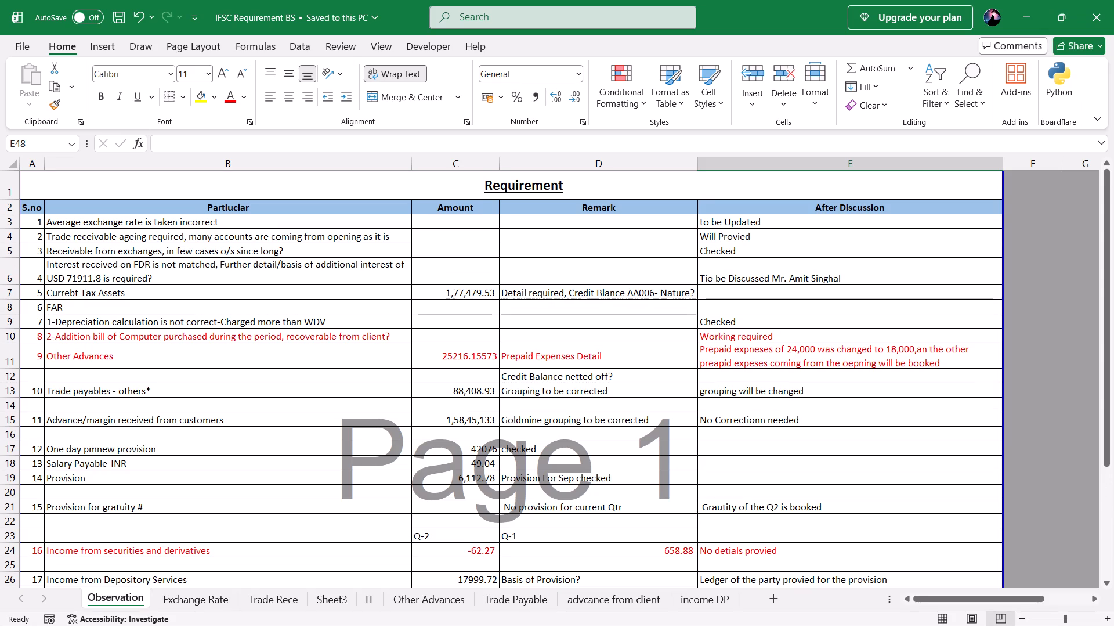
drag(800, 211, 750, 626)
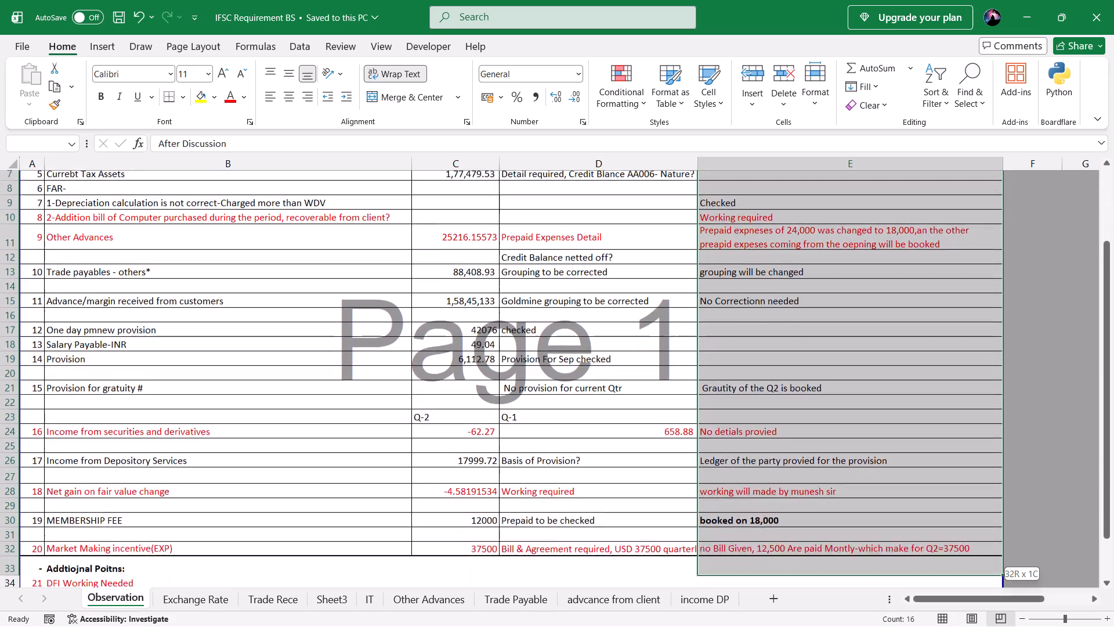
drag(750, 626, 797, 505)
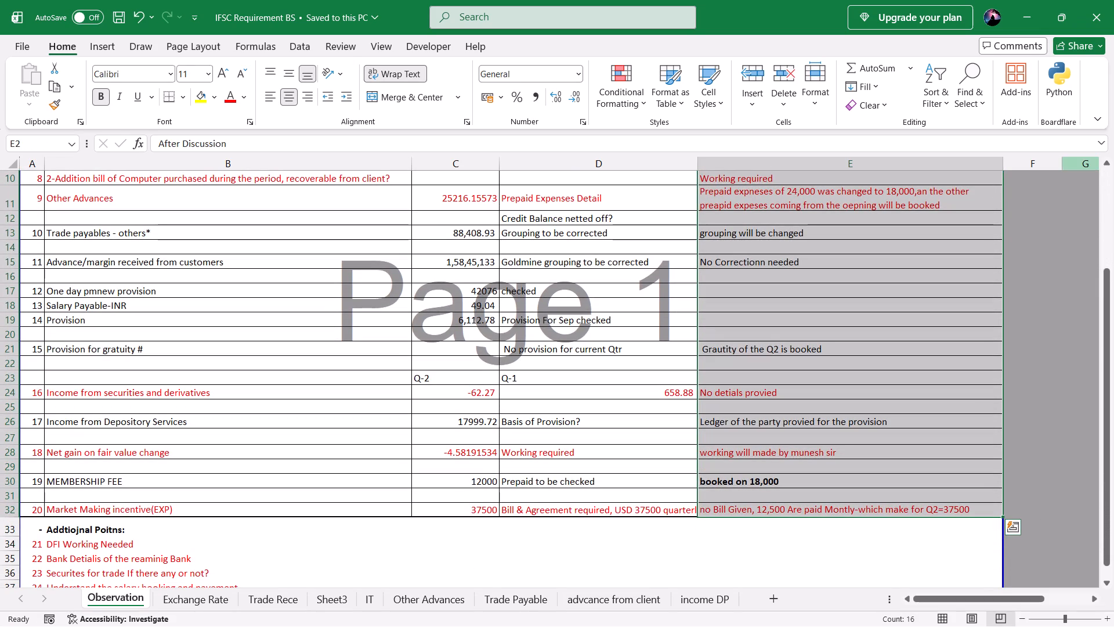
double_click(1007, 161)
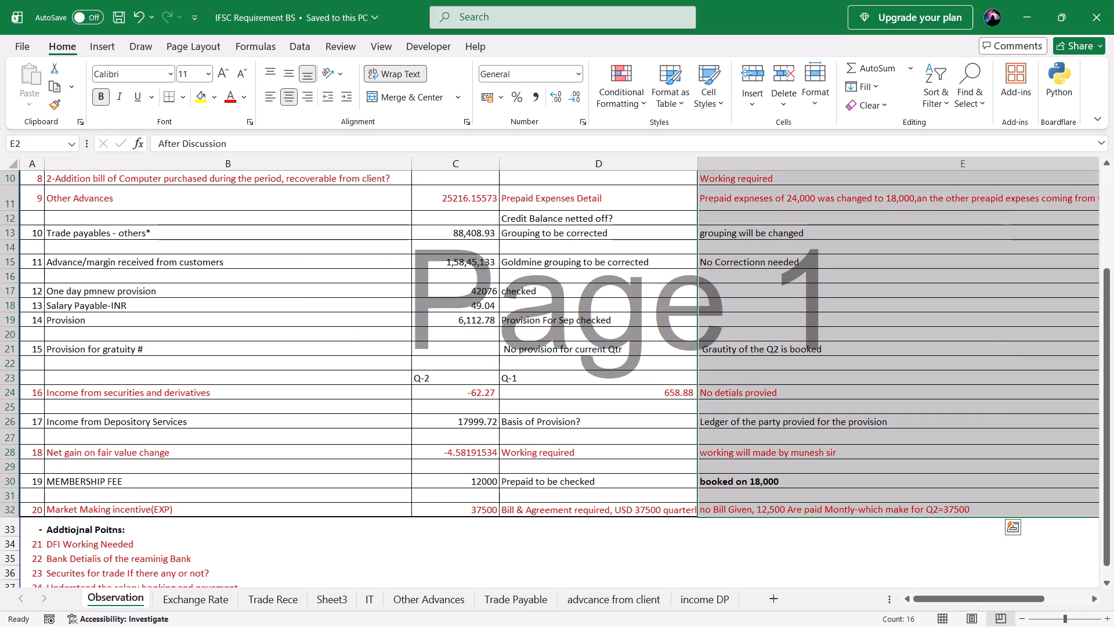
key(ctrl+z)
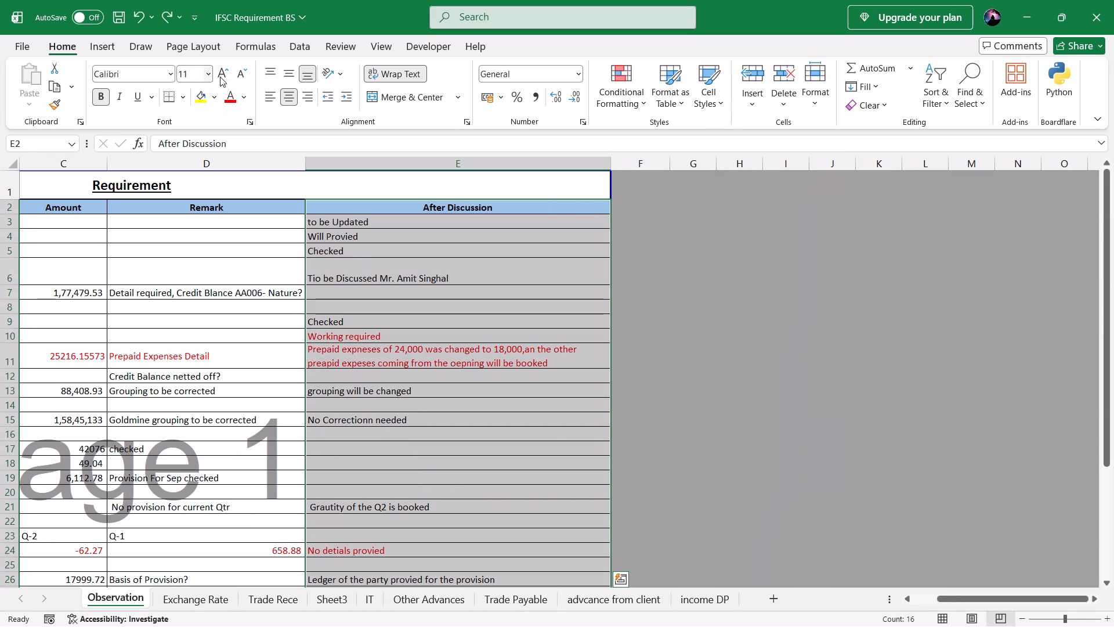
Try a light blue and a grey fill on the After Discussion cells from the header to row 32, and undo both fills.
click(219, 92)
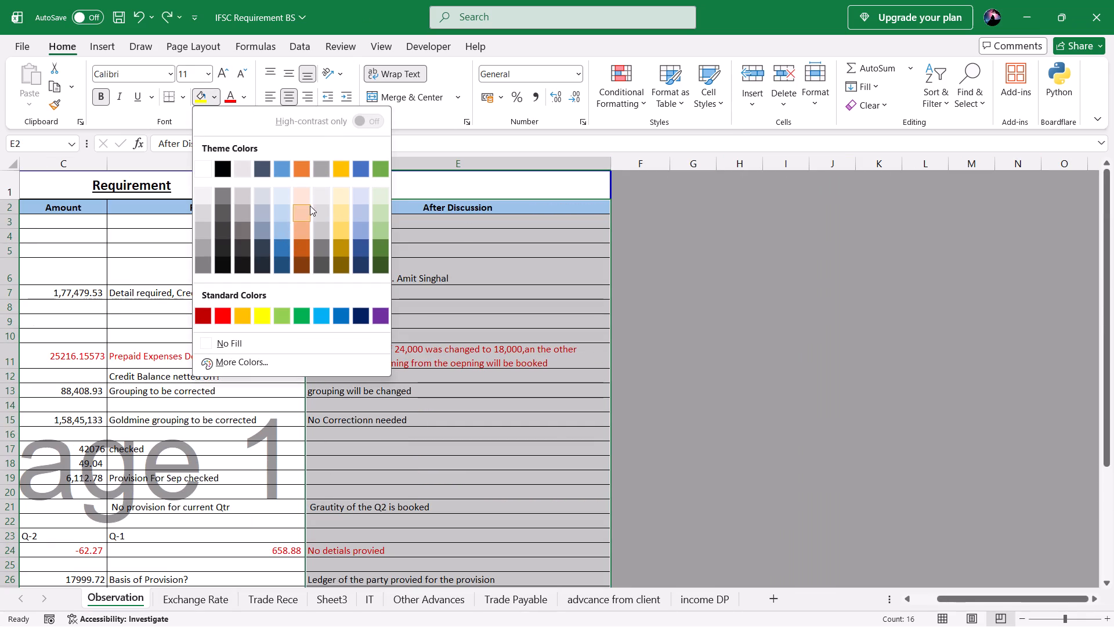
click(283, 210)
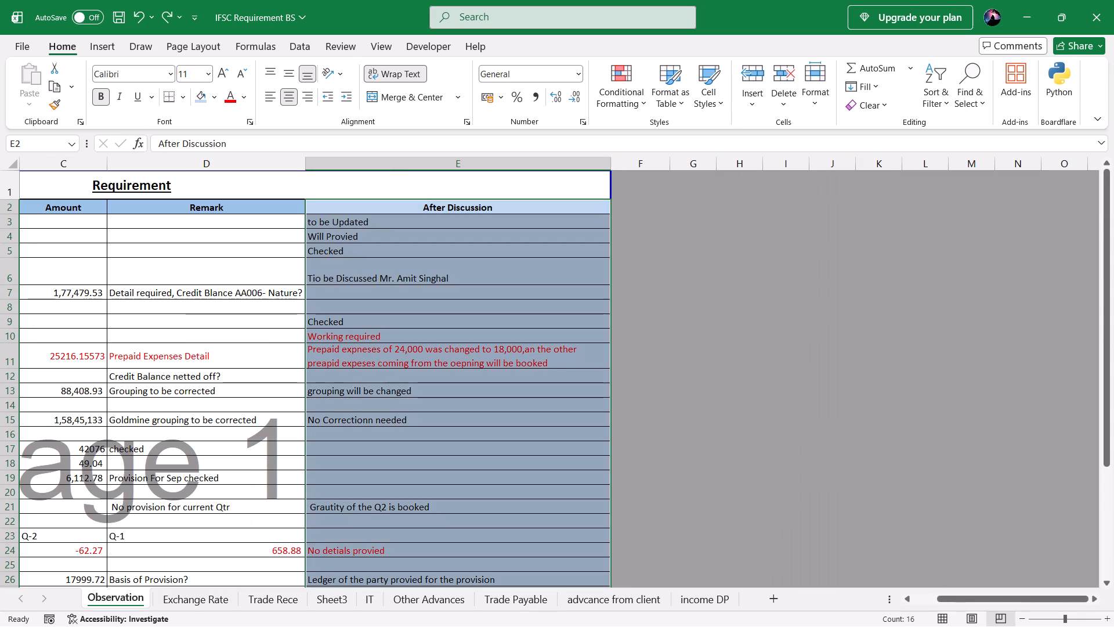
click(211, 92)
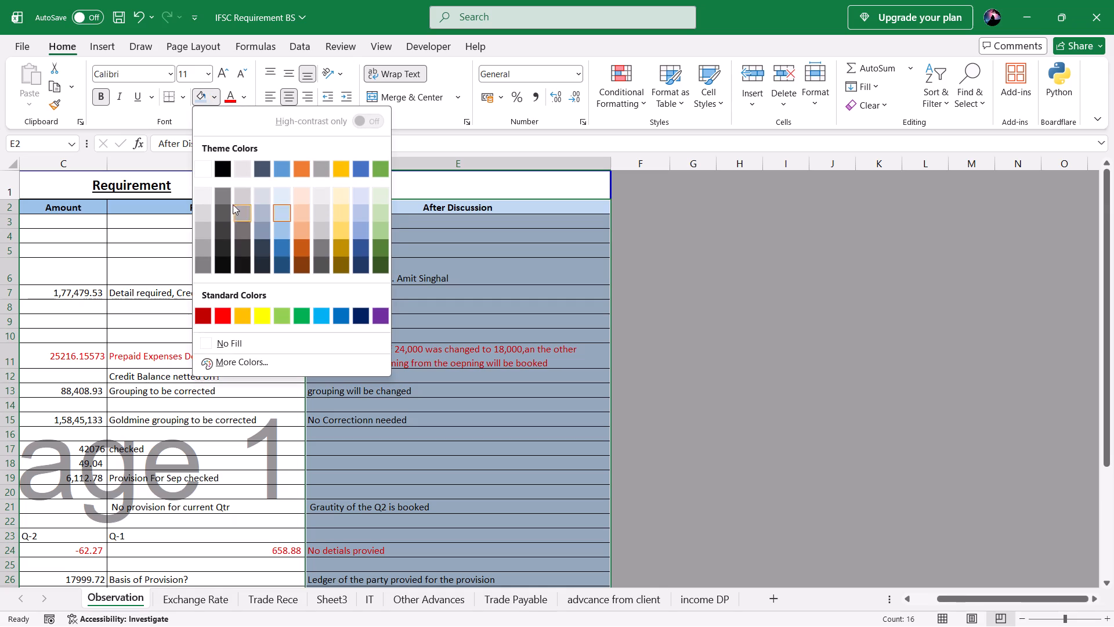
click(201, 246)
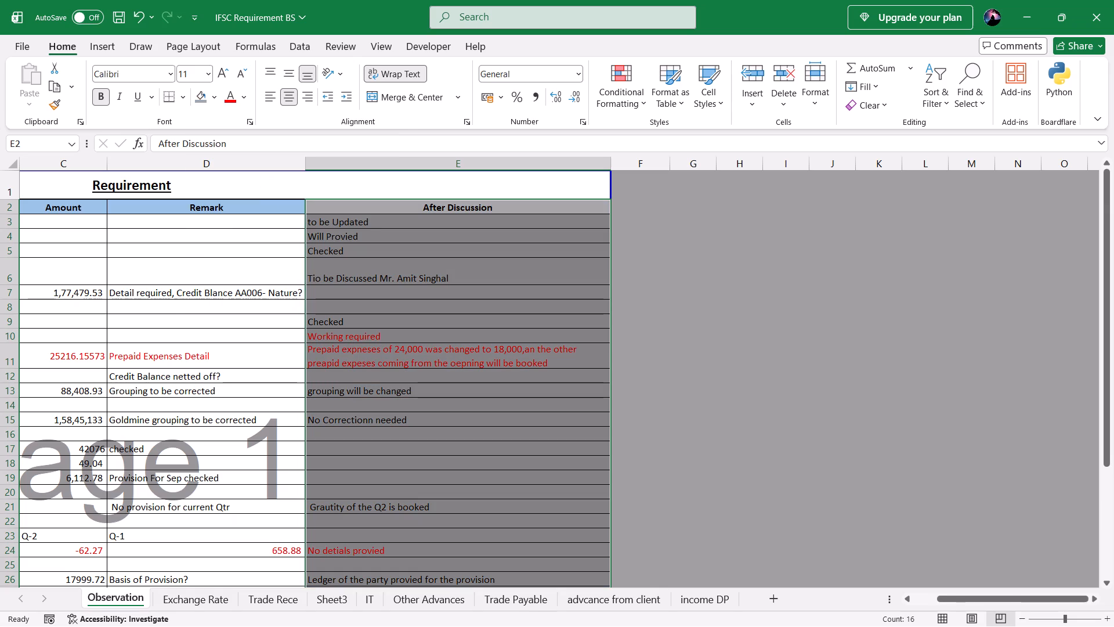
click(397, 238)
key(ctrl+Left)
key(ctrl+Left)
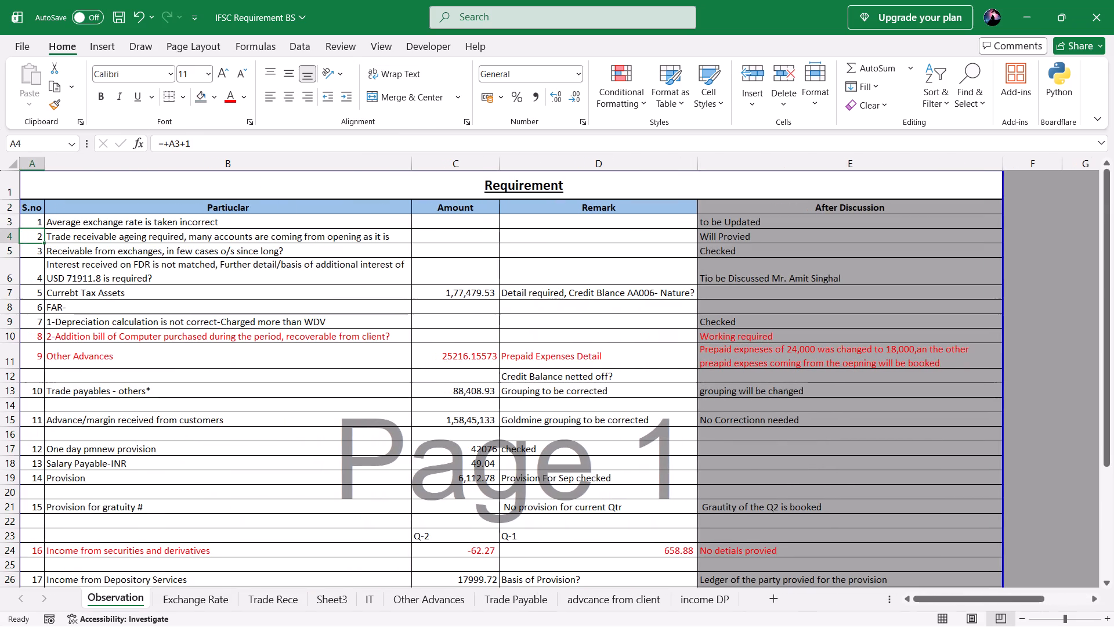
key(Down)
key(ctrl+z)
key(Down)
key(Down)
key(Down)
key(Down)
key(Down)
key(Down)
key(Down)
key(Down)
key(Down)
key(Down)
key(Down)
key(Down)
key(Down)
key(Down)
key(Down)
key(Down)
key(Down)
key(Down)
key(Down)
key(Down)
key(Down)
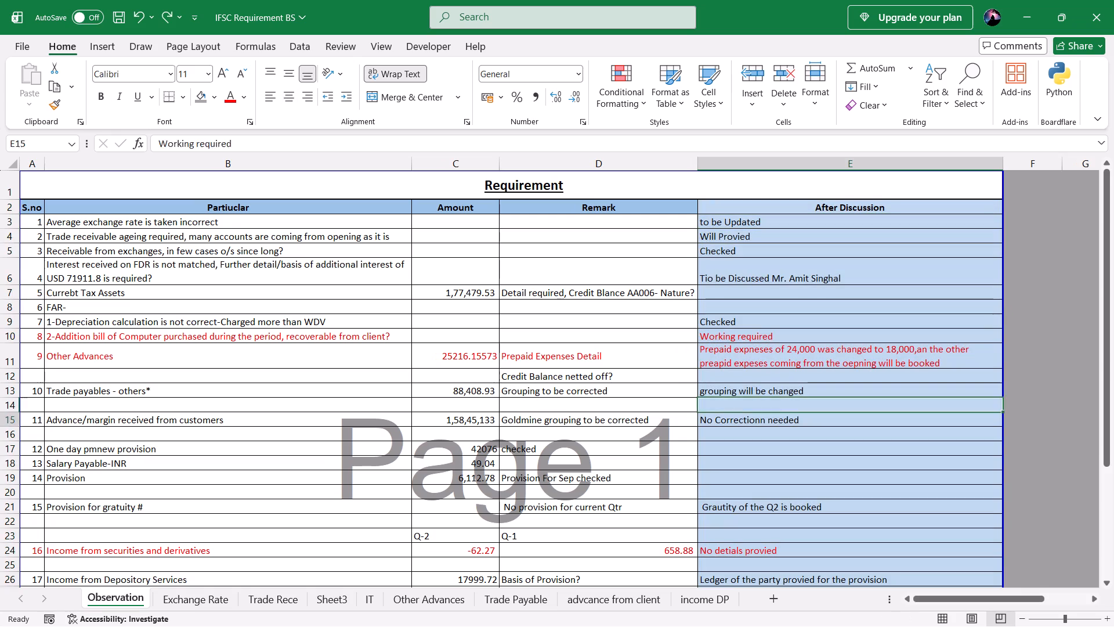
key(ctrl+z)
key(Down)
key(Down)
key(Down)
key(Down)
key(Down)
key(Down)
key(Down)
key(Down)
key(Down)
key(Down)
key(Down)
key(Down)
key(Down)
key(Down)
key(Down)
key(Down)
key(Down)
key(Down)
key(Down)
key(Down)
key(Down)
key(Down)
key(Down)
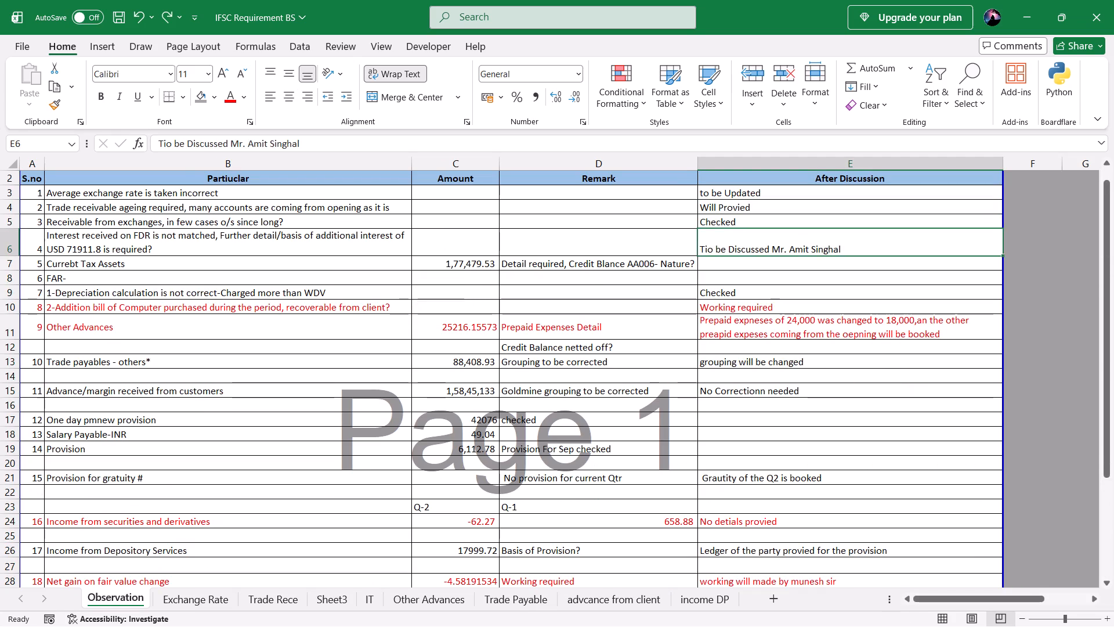
Save the workbook.
key(ctrl+s)
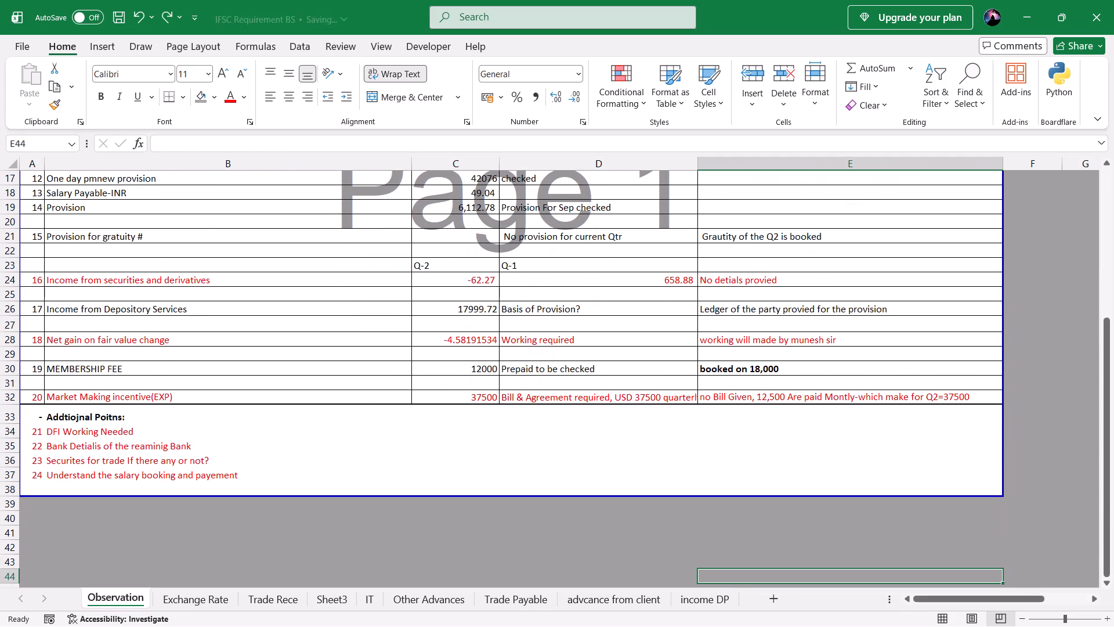
Widen the Remark column slightly so the Market Making incentive remark about Bill & Agreement fits, and check the sheet.
key(Up)
key(Left)
key(Up)
key(Up)
key(Up)
key(Up)
key(Up)
key(Up)
key(Up)
key(Up)
key(Up)
key(Up)
key(Up)
key(Up)
key(Up)
key(Up)
key(Up)
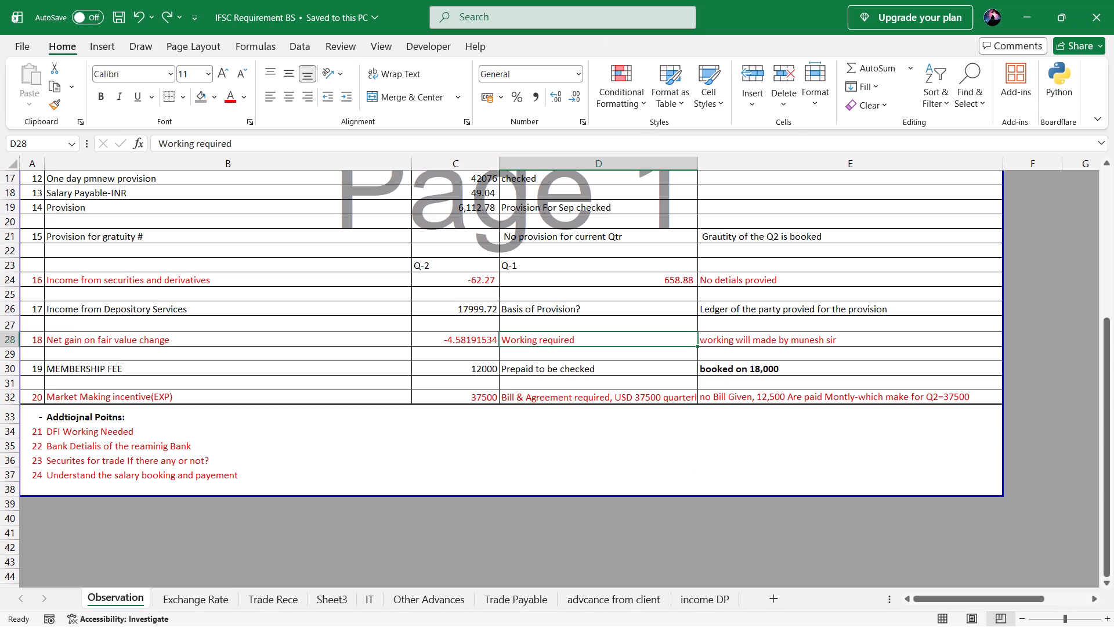
drag(703, 161, 721, 164)
click(697, 222)
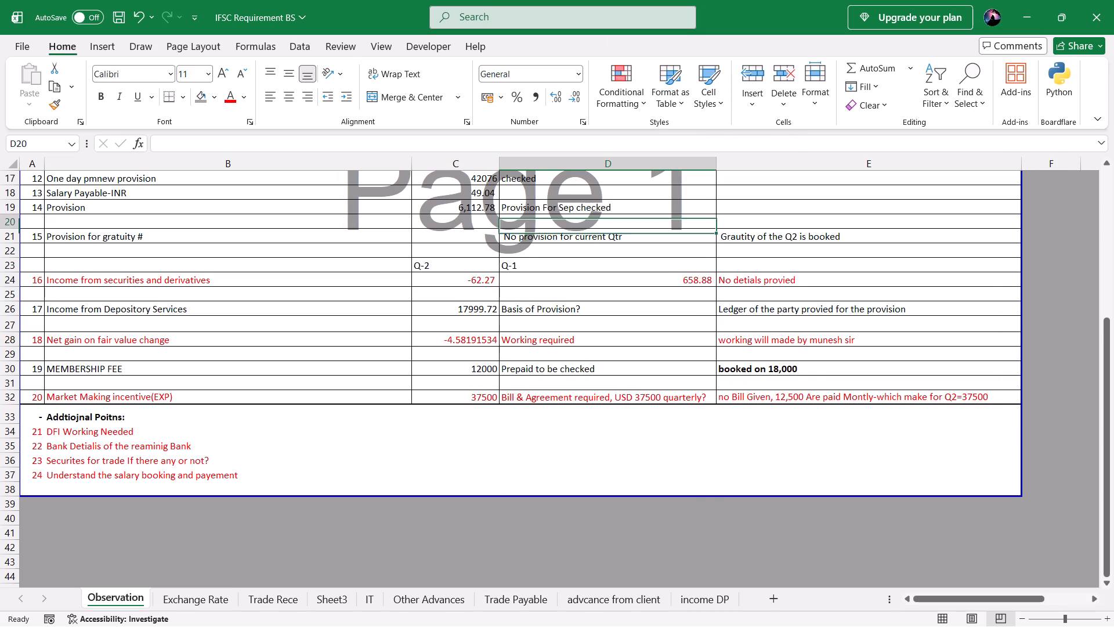
scroll(684, 271, up, 8)
scroll(684, 271, down, 2)
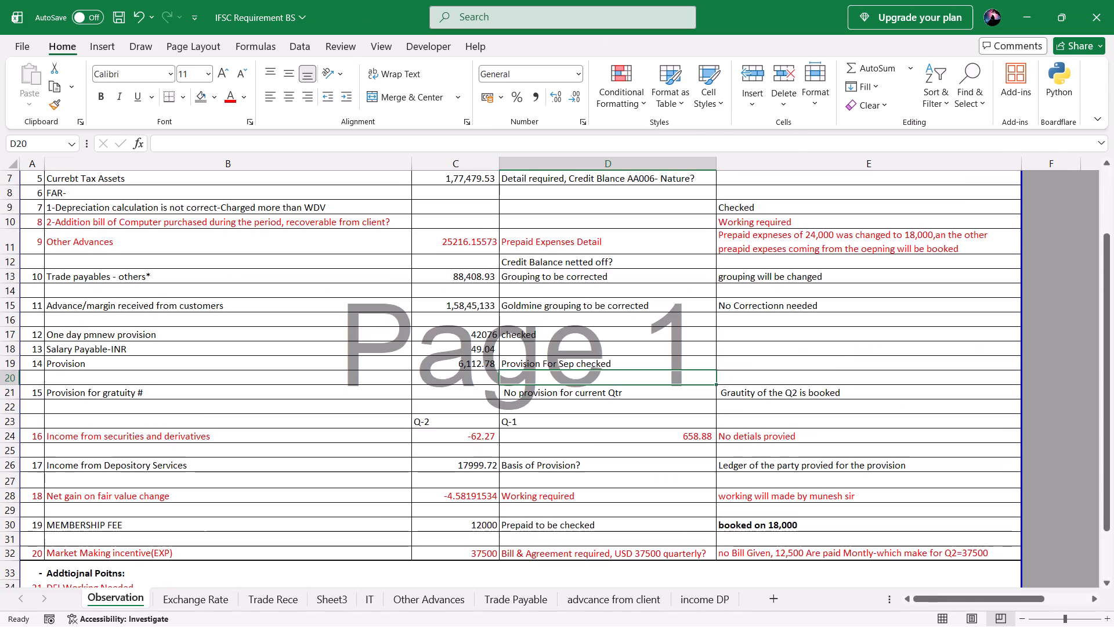
scroll(684, 271, down, 6)
scroll(655, 297, up, 12)
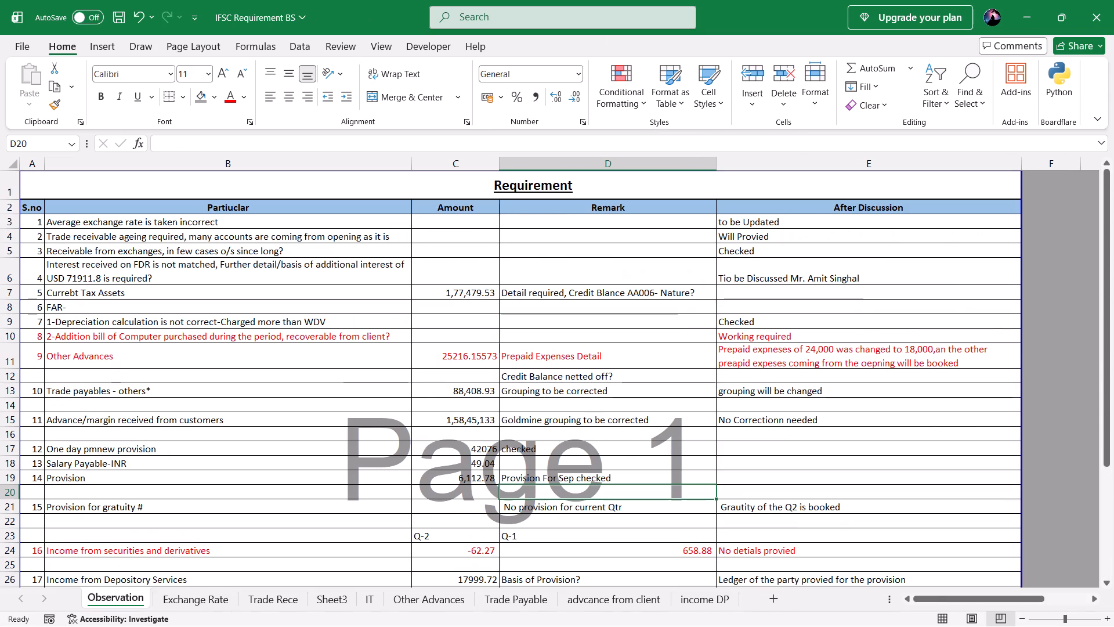
Rename the Observation sheet as Requirement, reusing the sheet's title text, and save the workbook.
scroll(655, 297, down, 4)
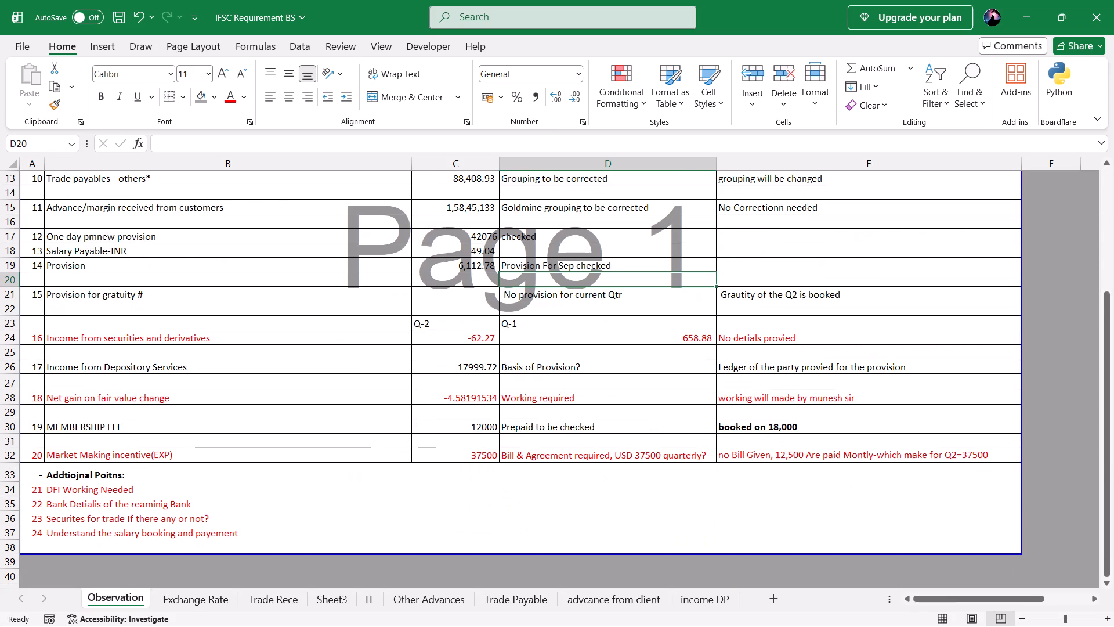
scroll(655, 297, down, 2)
scroll(653, 304, up, 7)
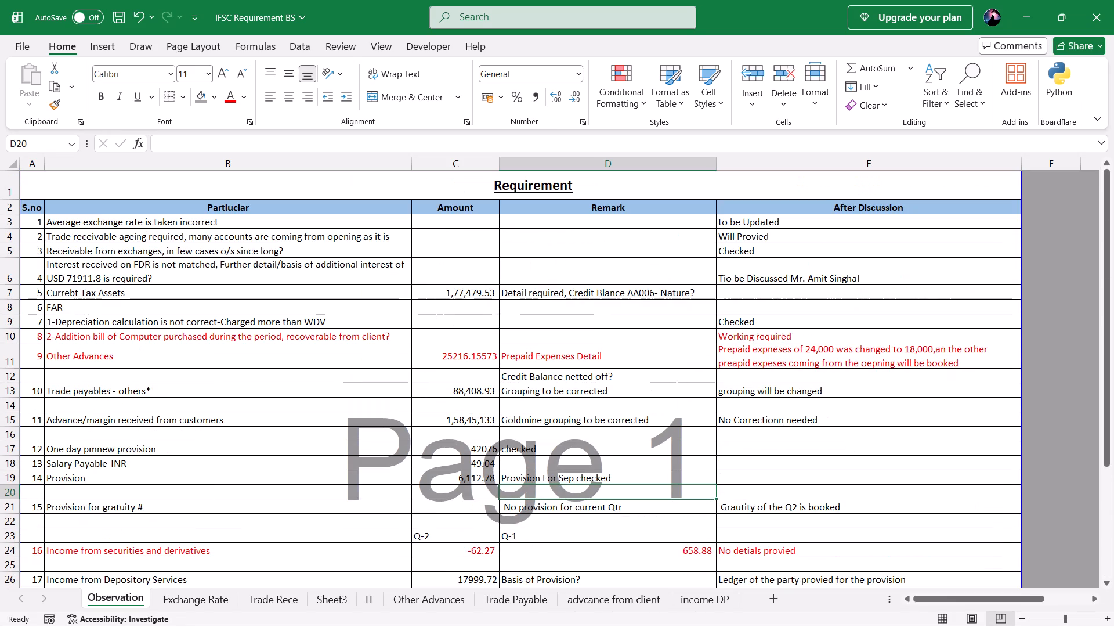
click(527, 178)
drag(310, 142, 122, 147)
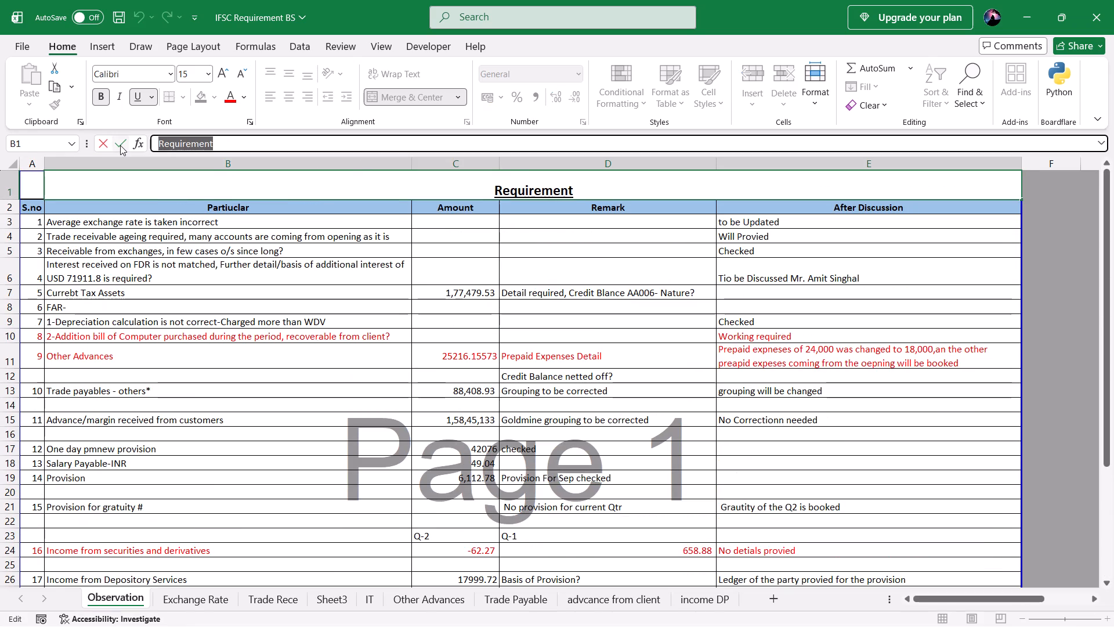
key(ctrl+c)
key(grave)
key(Escape)
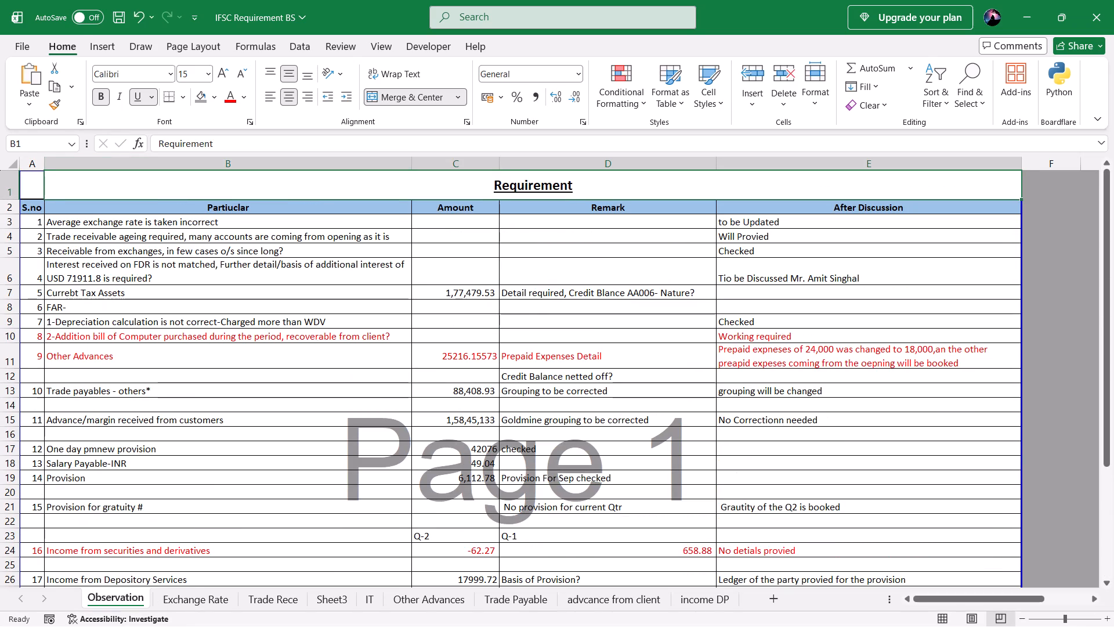
text(hor)
key(ctrl+v)
key(Return)
key(ctrl+s)
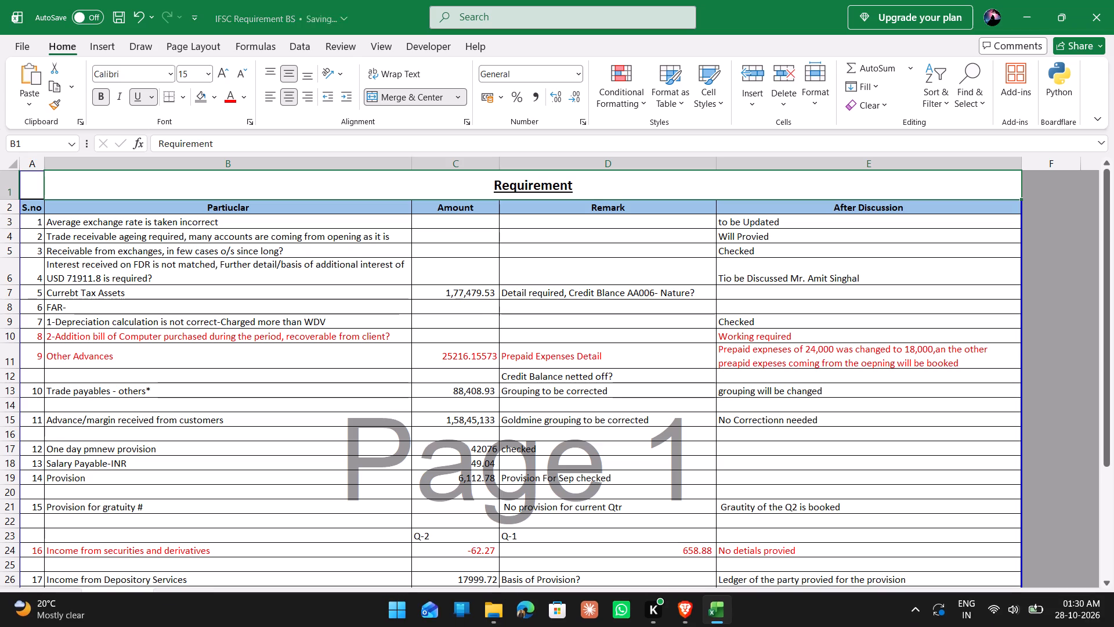
Review the Sheet3, Trade Rece, Trade Payable, Other Advances and IT sheets for remarks and highlighted items.
click(397, 478)
scroll(418, 416, down, 4)
scroll(418, 416, up, 6)
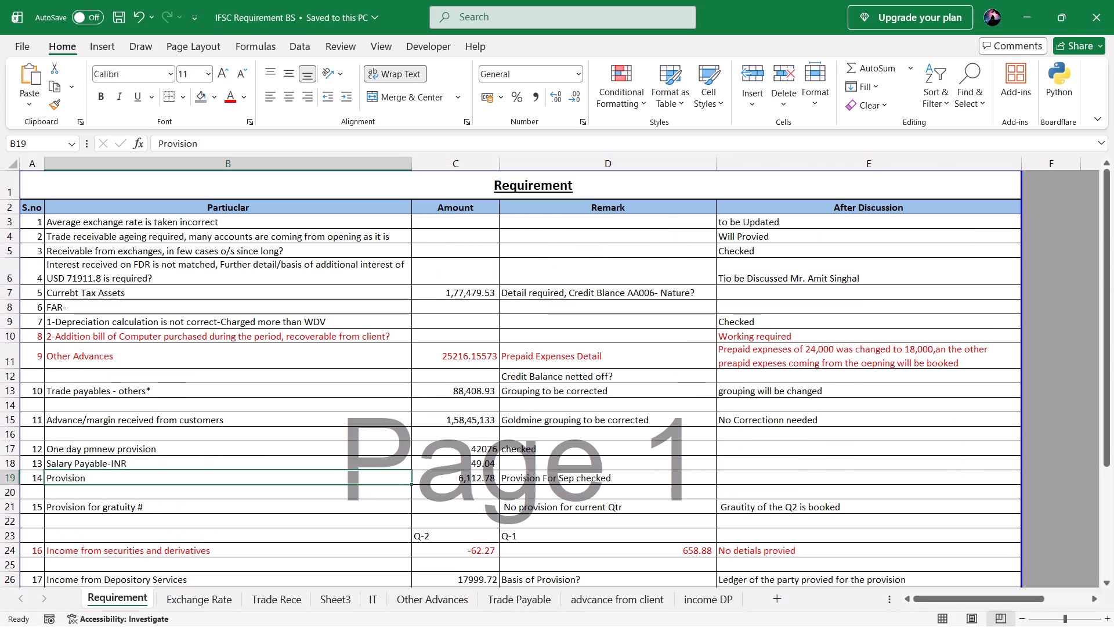
click(350, 597)
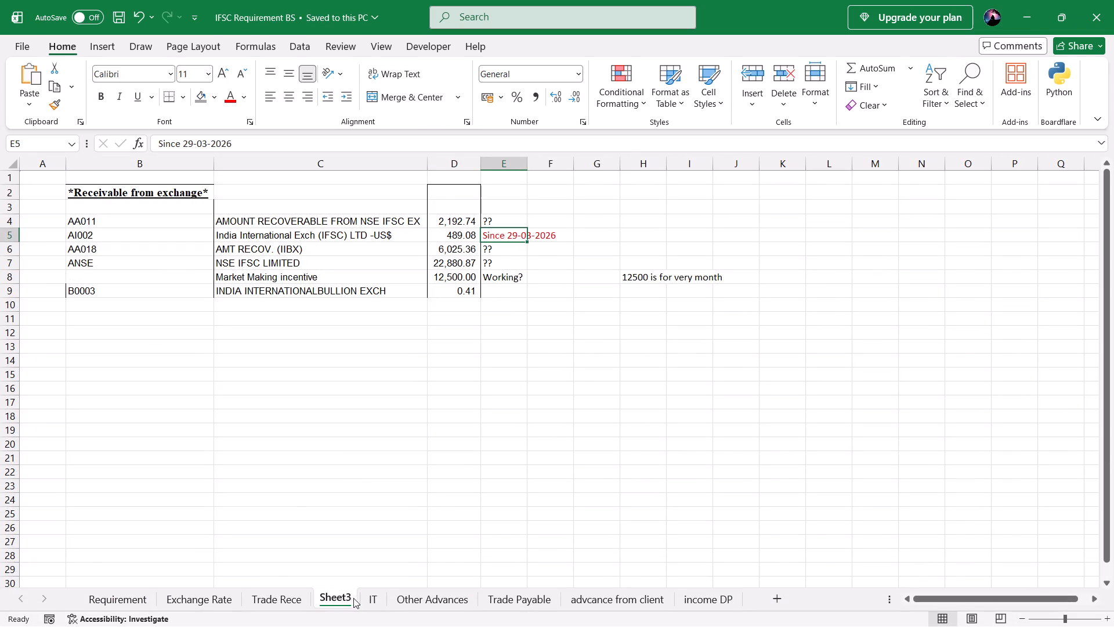
click(310, 610)
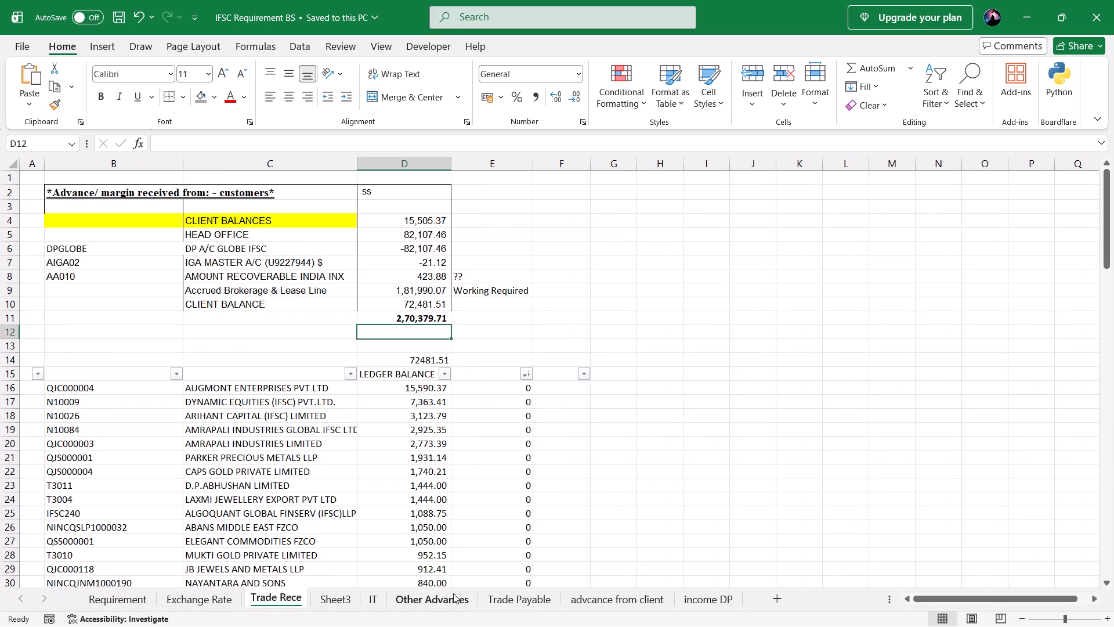
click(485, 593)
scroll(435, 455, up, 3)
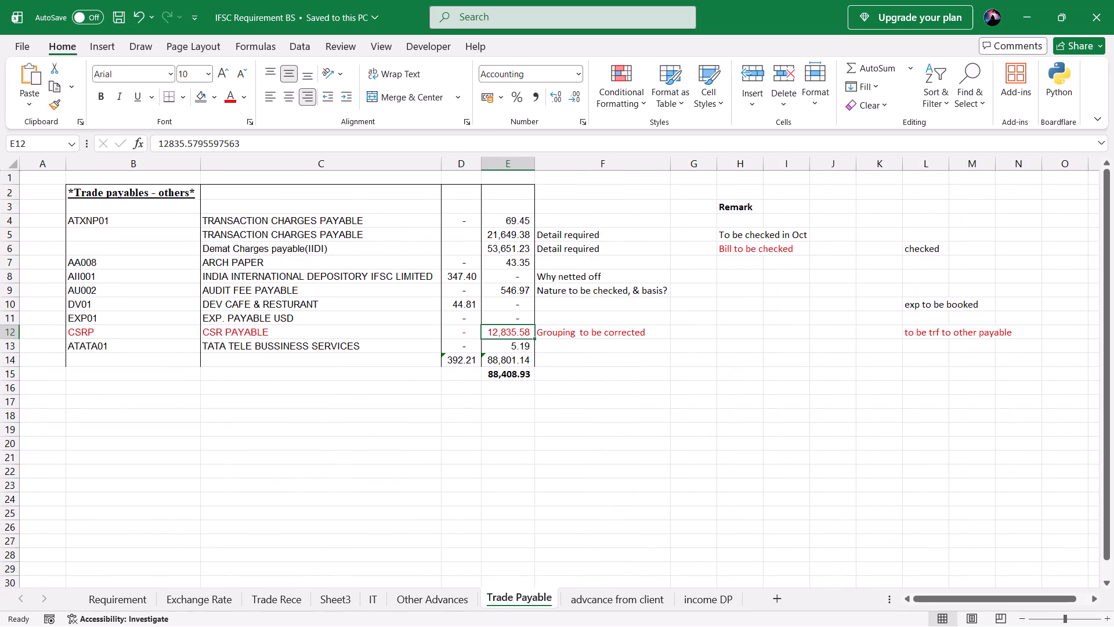
scroll(480, 272, down, 3)
scroll(480, 272, up, 6)
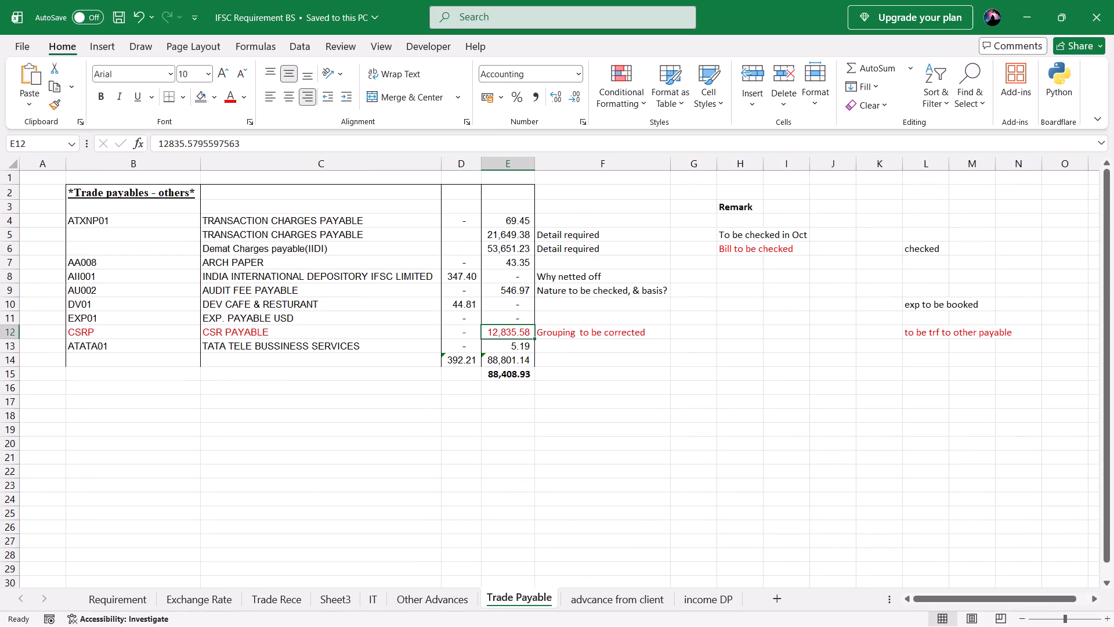
scroll(480, 272, up, 1)
click(435, 601)
click(351, 601)
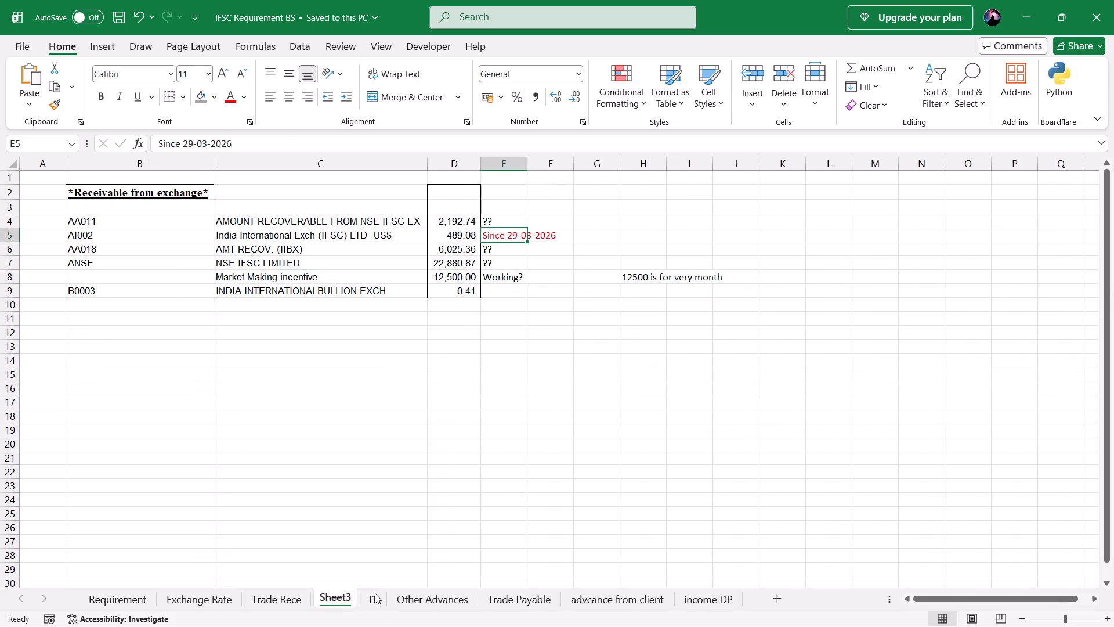
click(375, 593)
click(293, 604)
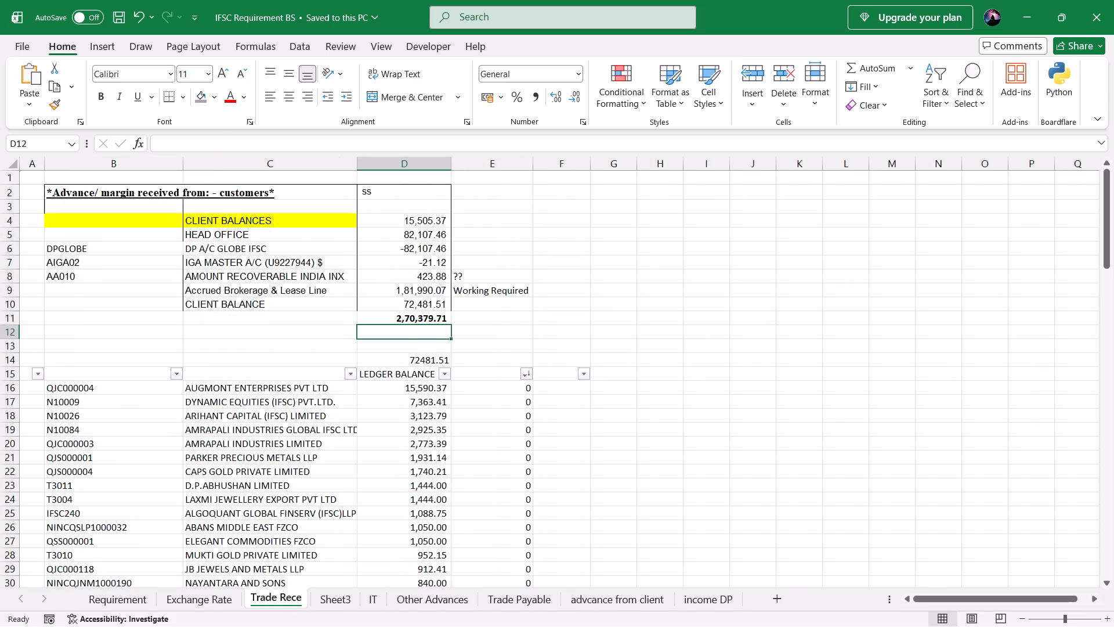
scroll(306, 384, down, 12)
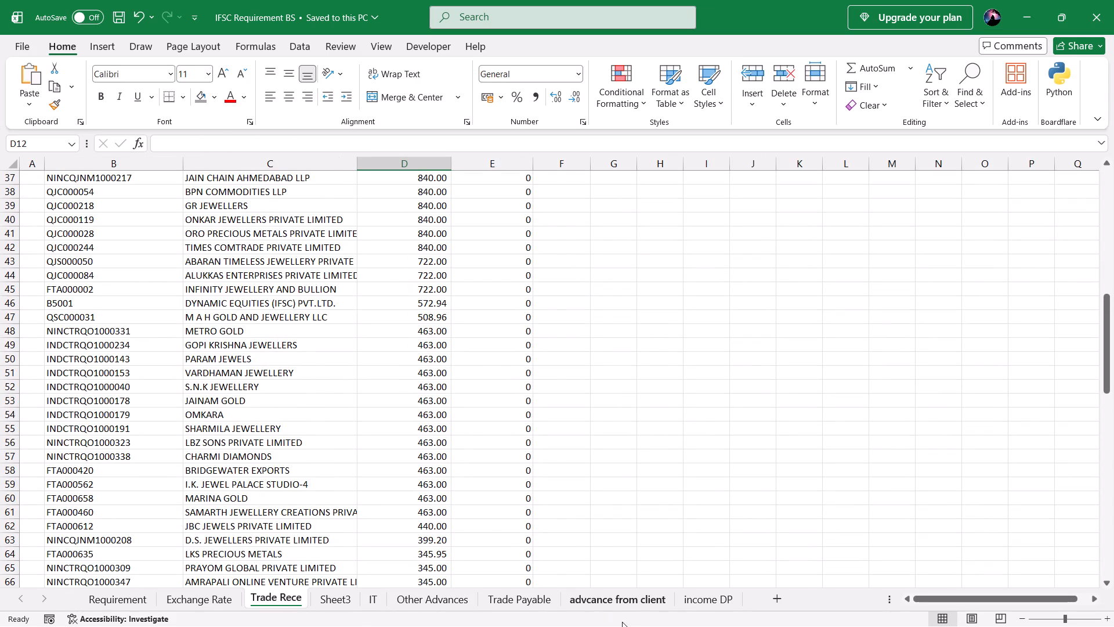
On the advcance from client sheet, enter "has already discussed" in G16 beside the TDS AY 2020-21 payable, and save the workbook.
click(633, 603)
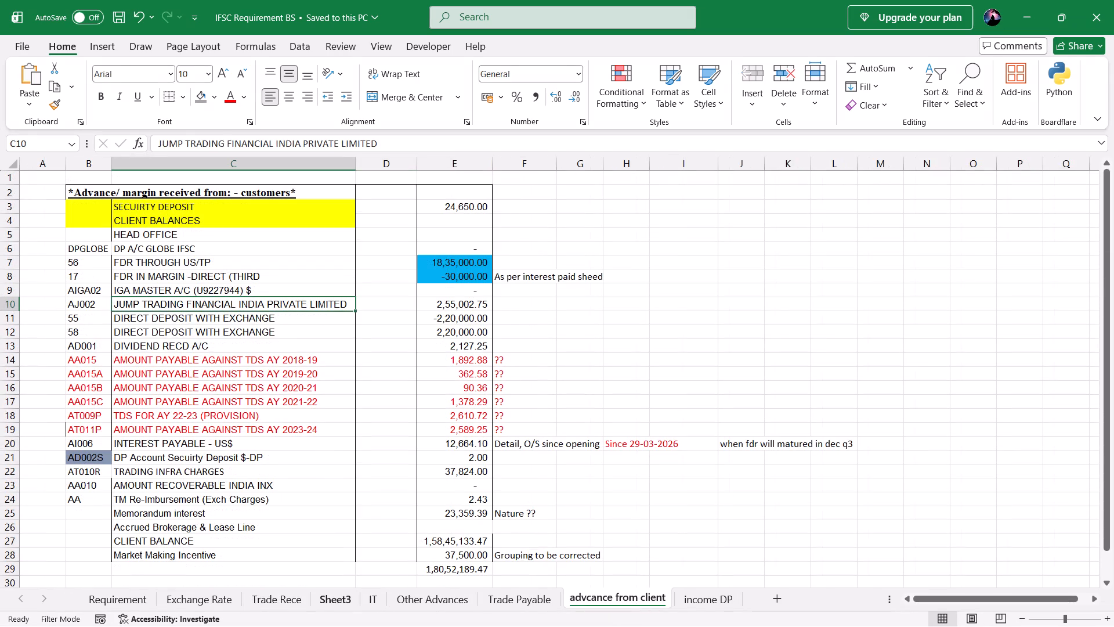
scroll(396, 494, down, 10)
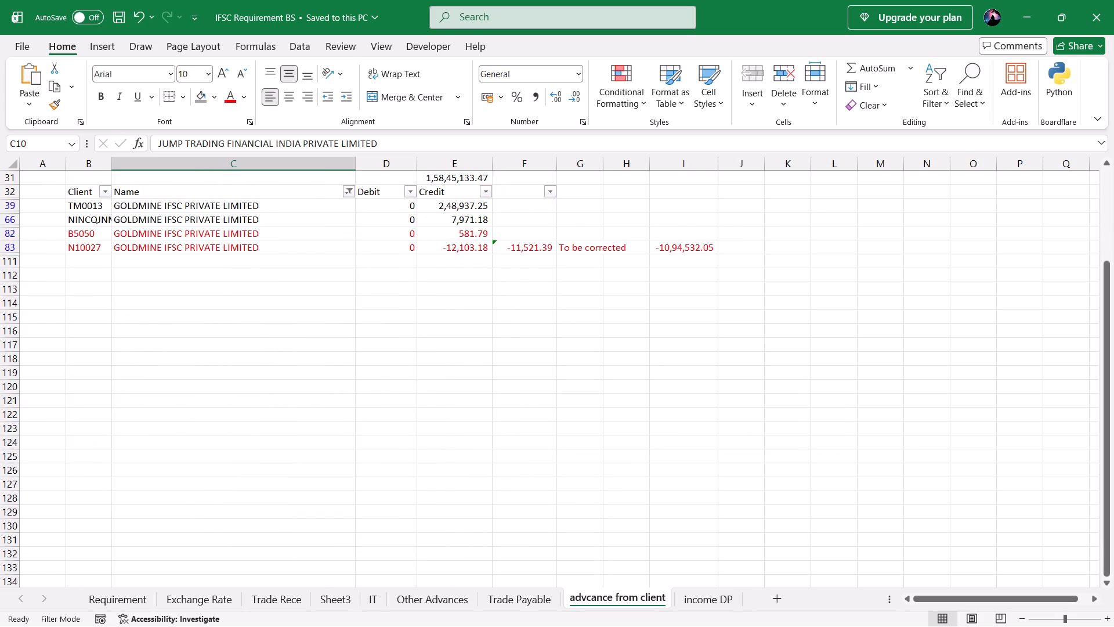
scroll(404, 498, up, 12)
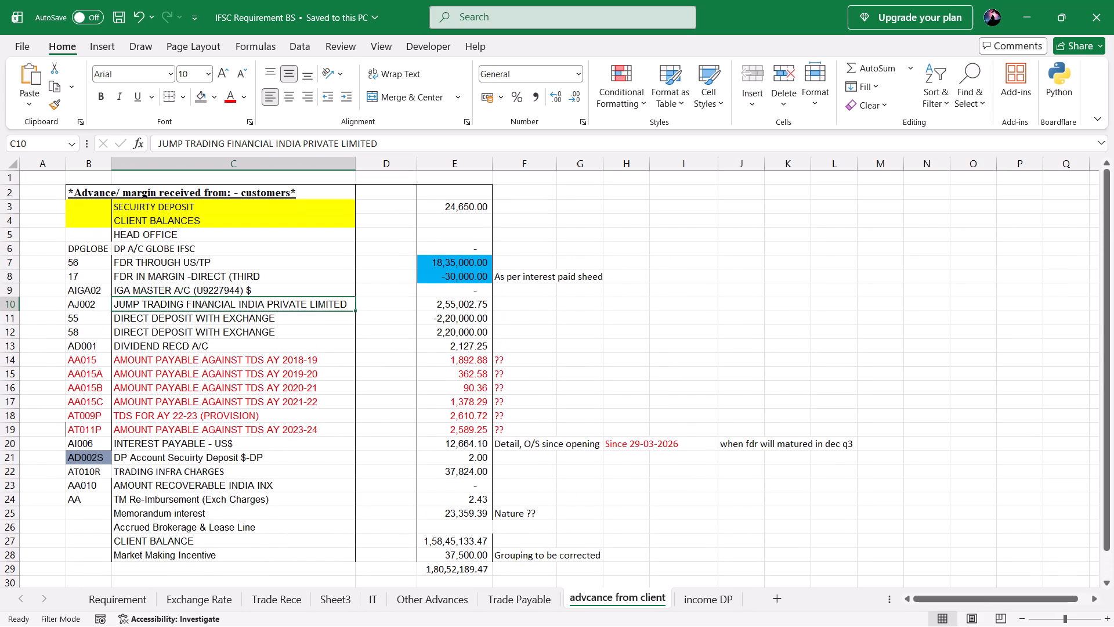
click(597, 388)
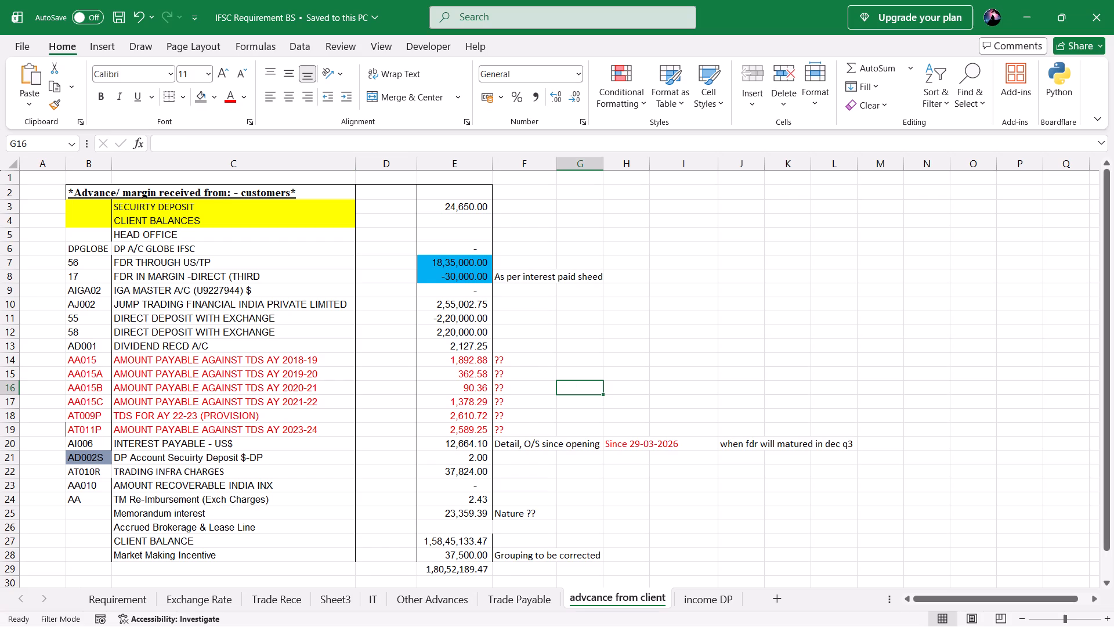
text(has already discussed)
key(Return)
key(Up)
key(ctrl+s)
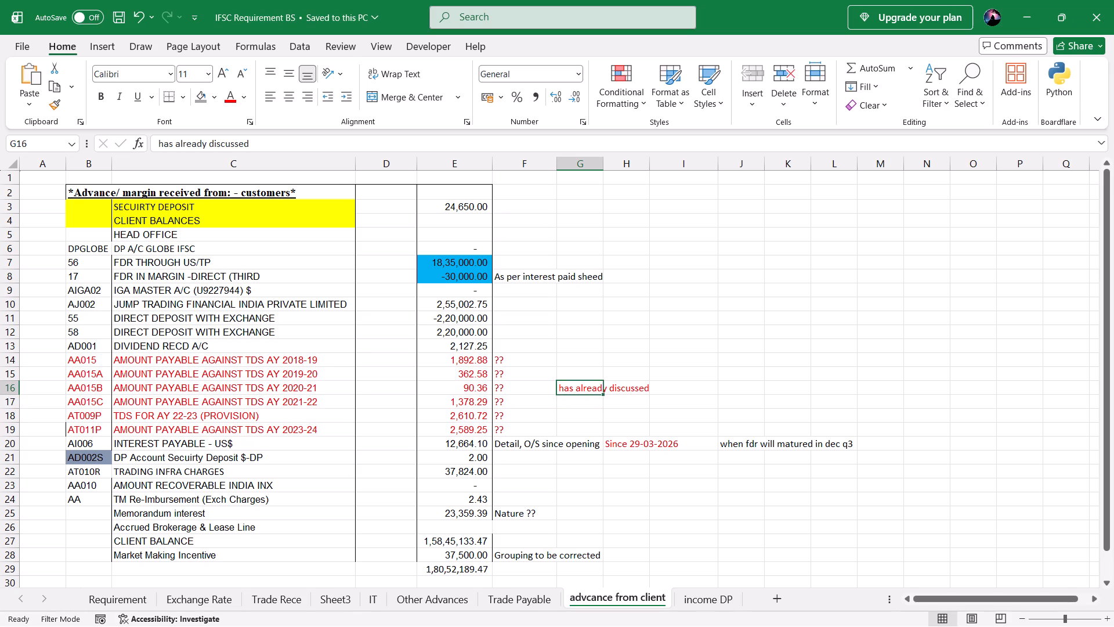
Examine the remaining entries on the advcance from client sheet, including Memorandum interest, Market Making Incentive and the FDR margin remark.
scroll(657, 470, down, 1)
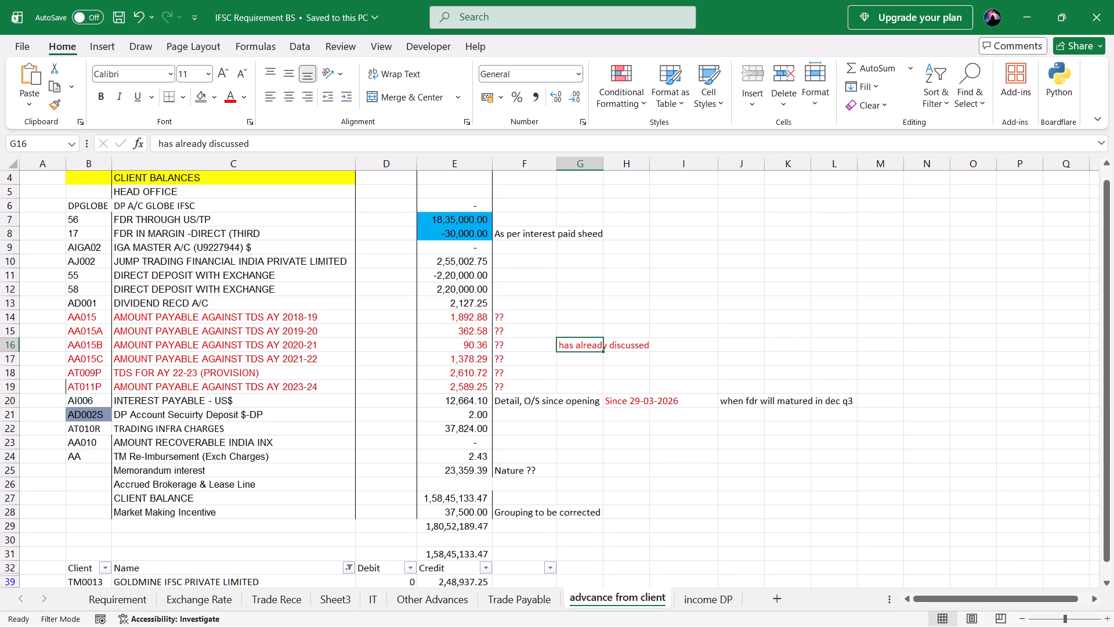
drag(182, 471, 193, 473)
click(12, 471)
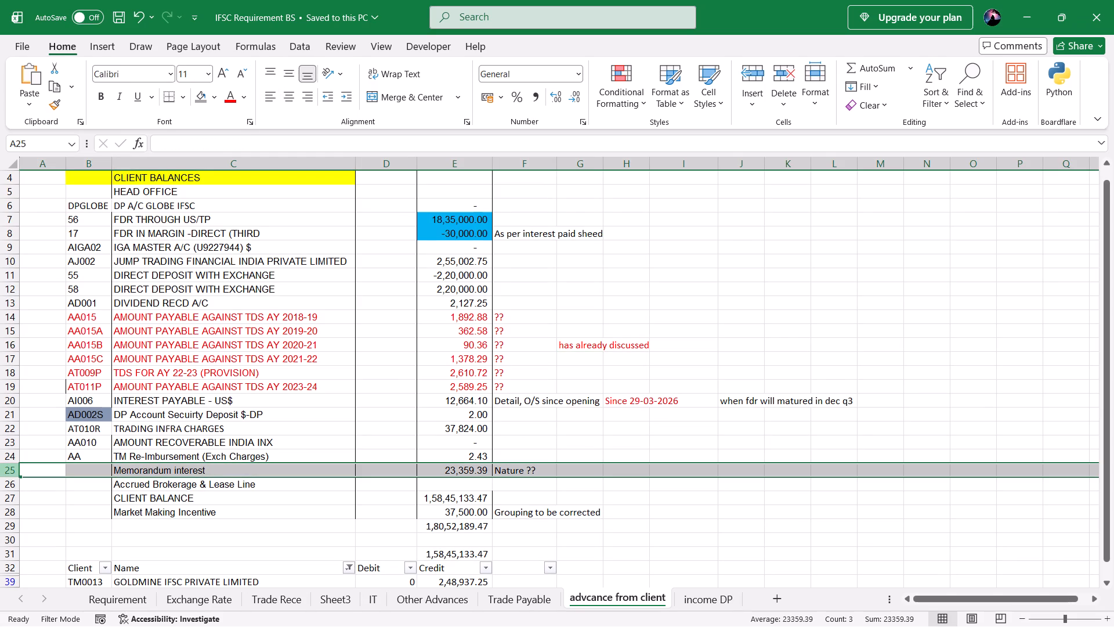
click(223, 513)
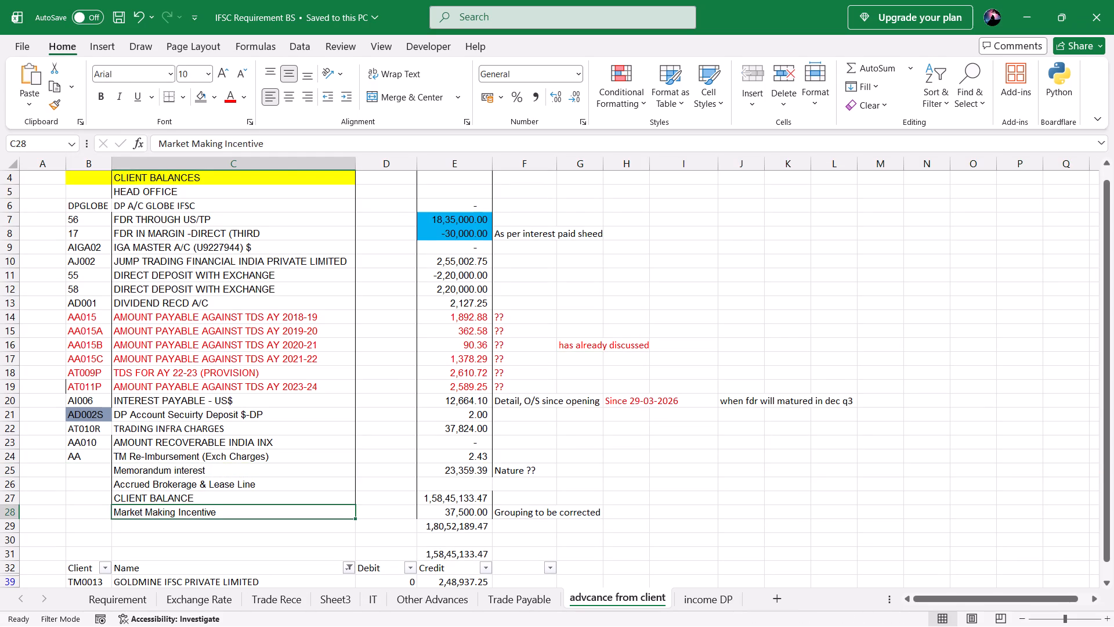
scroll(218, 494, up, 3)
scroll(218, 494, down, 3)
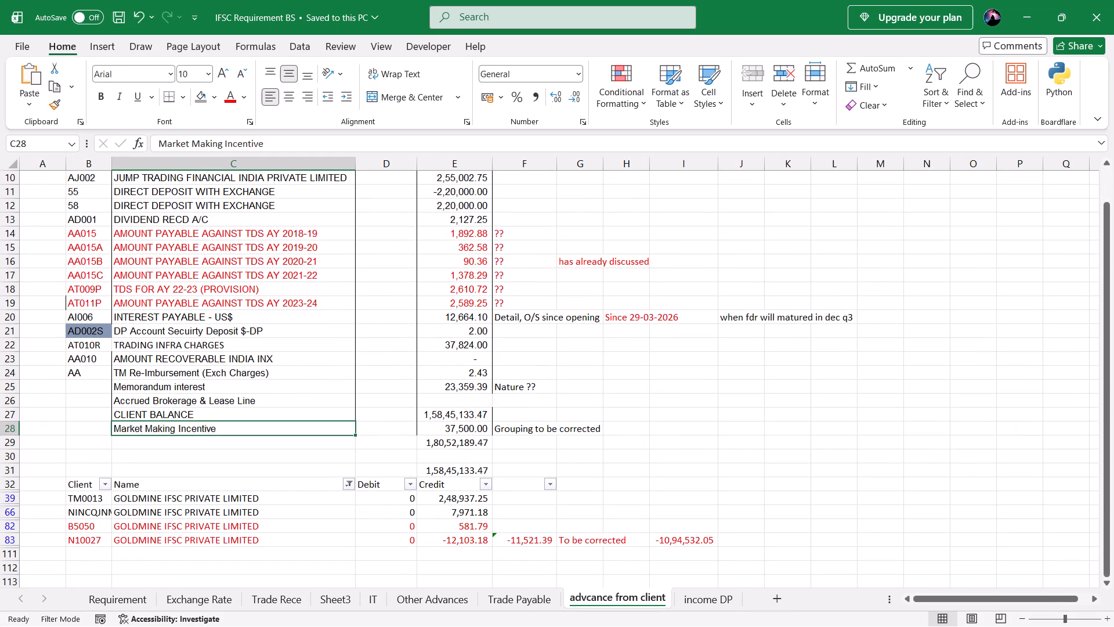
click(751, 435)
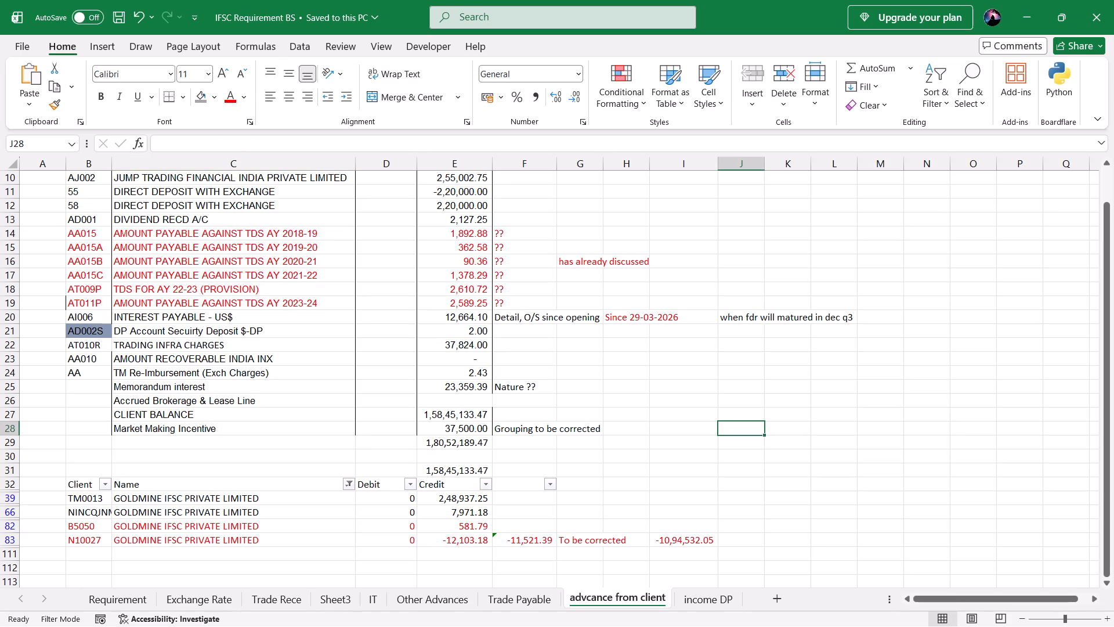
scroll(628, 458, up, 4)
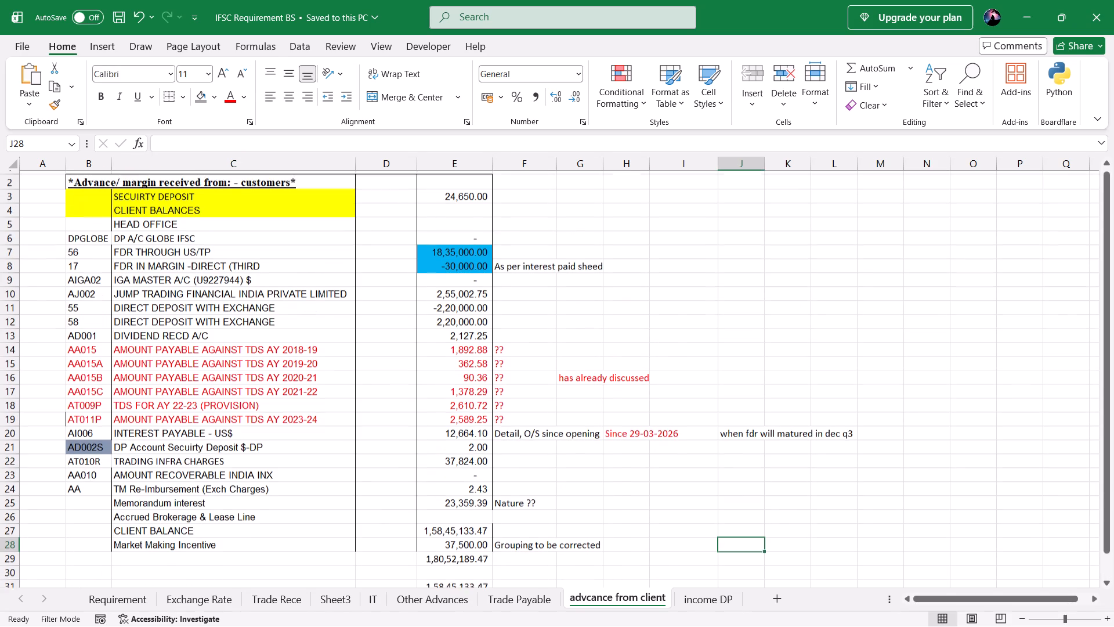
scroll(628, 458, up, 2)
scroll(628, 458, down, 2)
scroll(628, 458, up, 5)
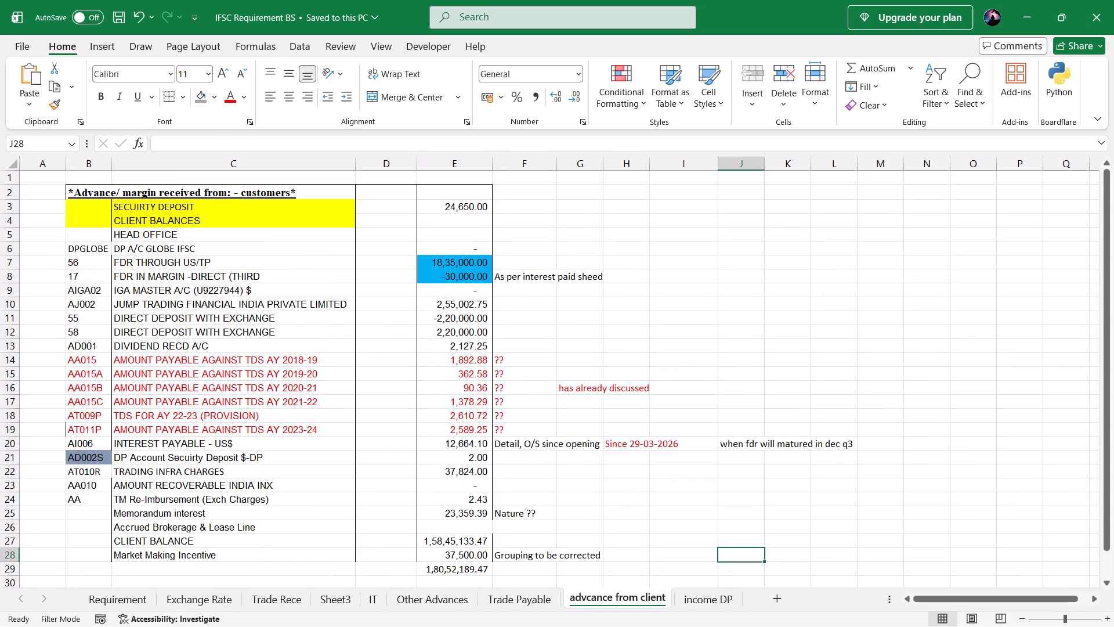
click(440, 281)
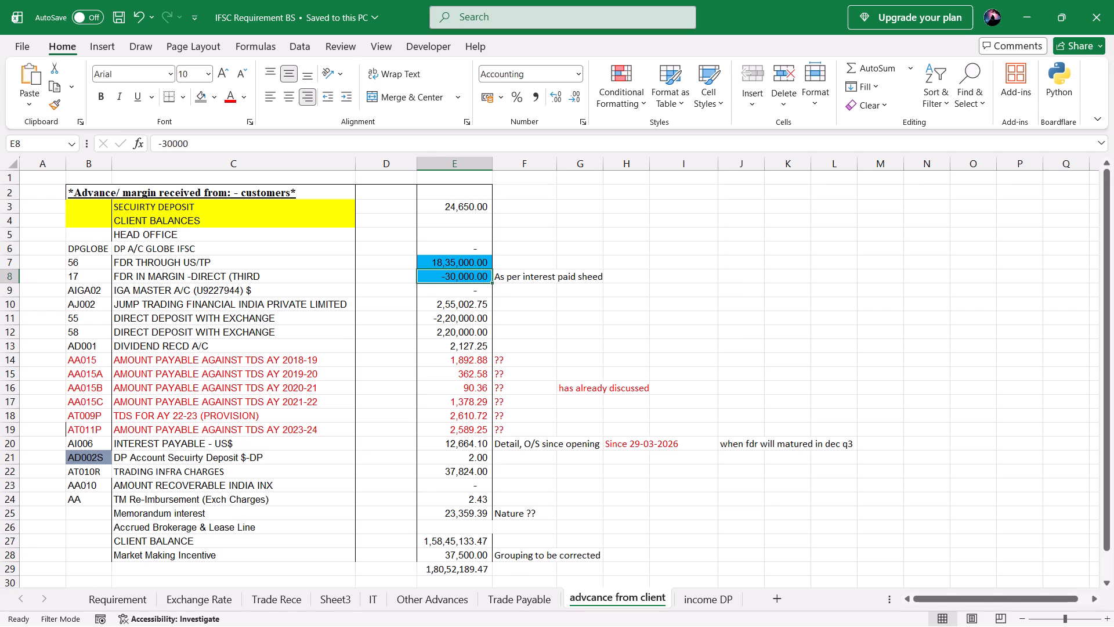
click(528, 281)
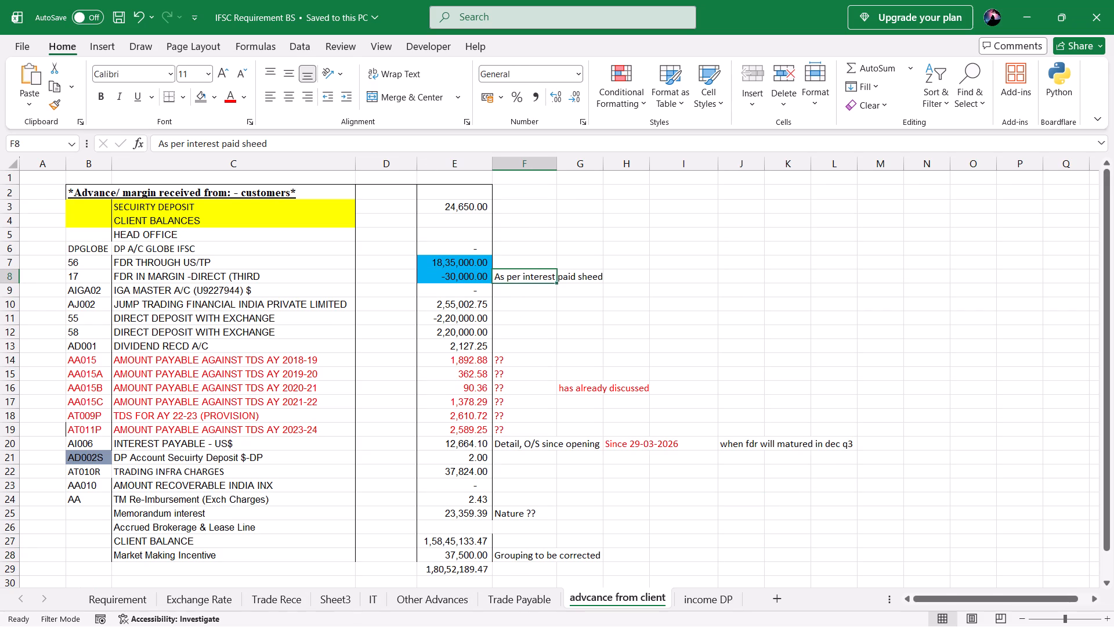
click(562, 352)
Save the workbook.
key(ctrl+s)
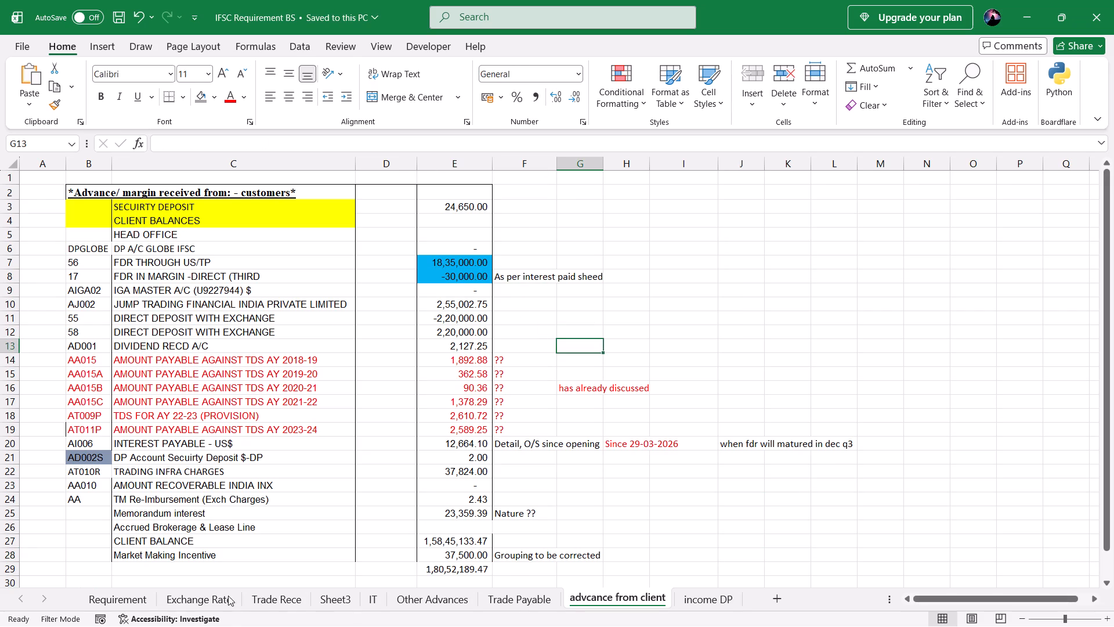
Review the Requirement sheet's items and pending points, and check them against the income DP sheet.
click(144, 598)
scroll(469, 442, up, 4)
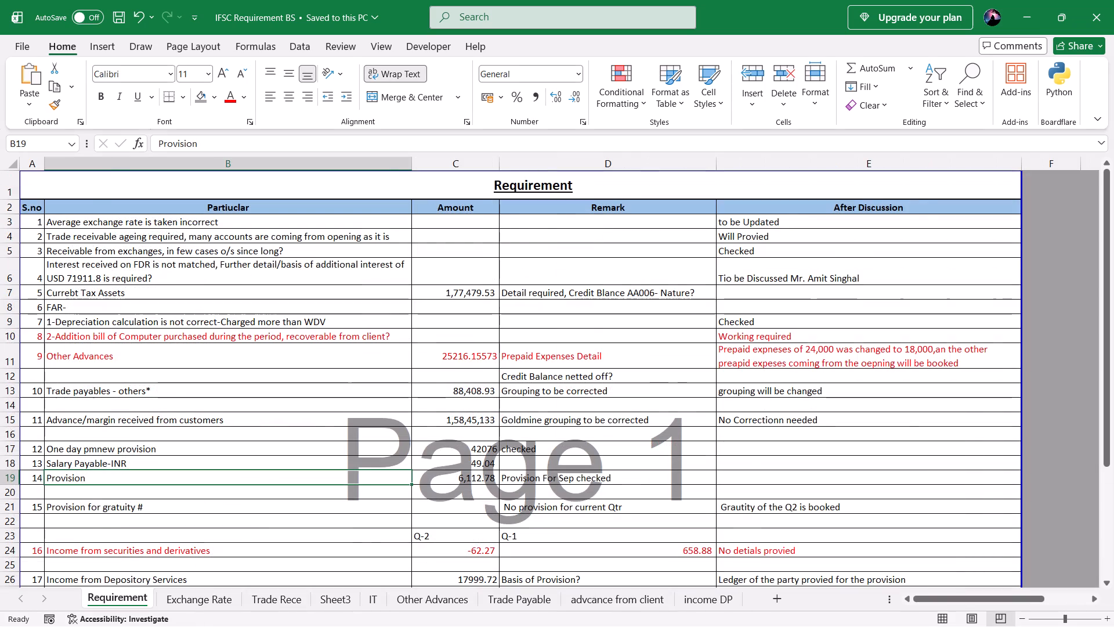
scroll(469, 442, up, 1)
scroll(469, 442, down, 7)
scroll(469, 442, up, 11)
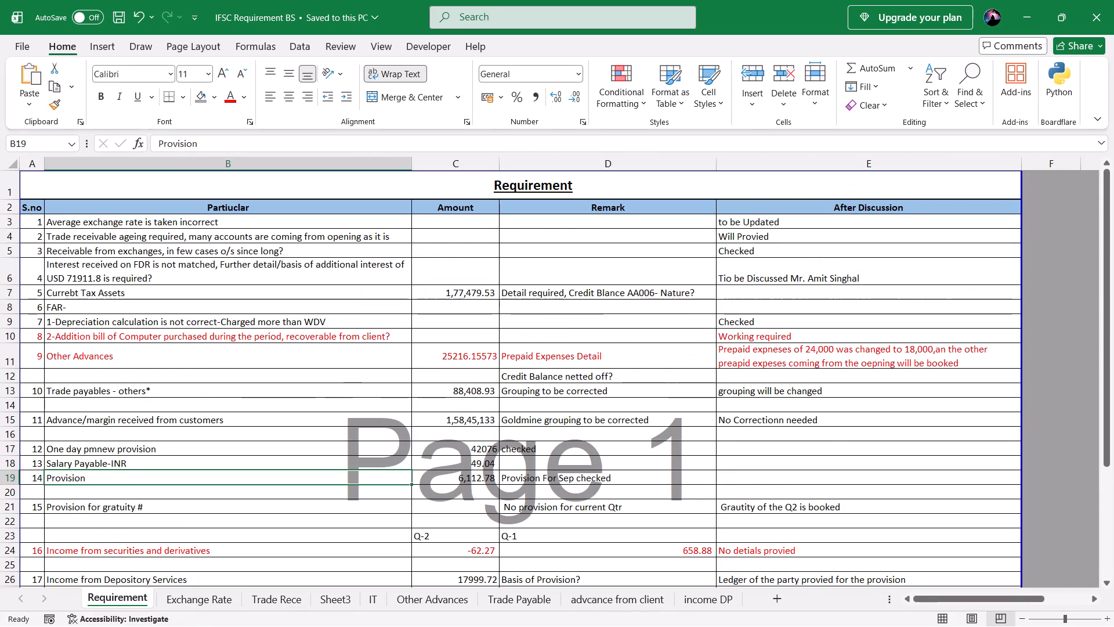
scroll(444, 390, down, 3)
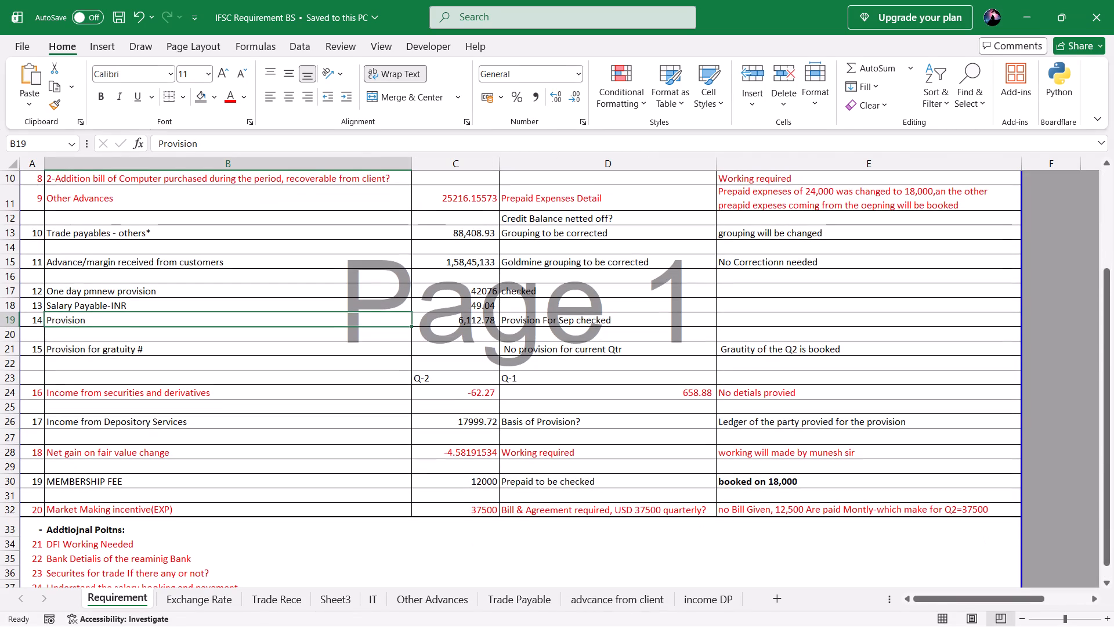
click(688, 591)
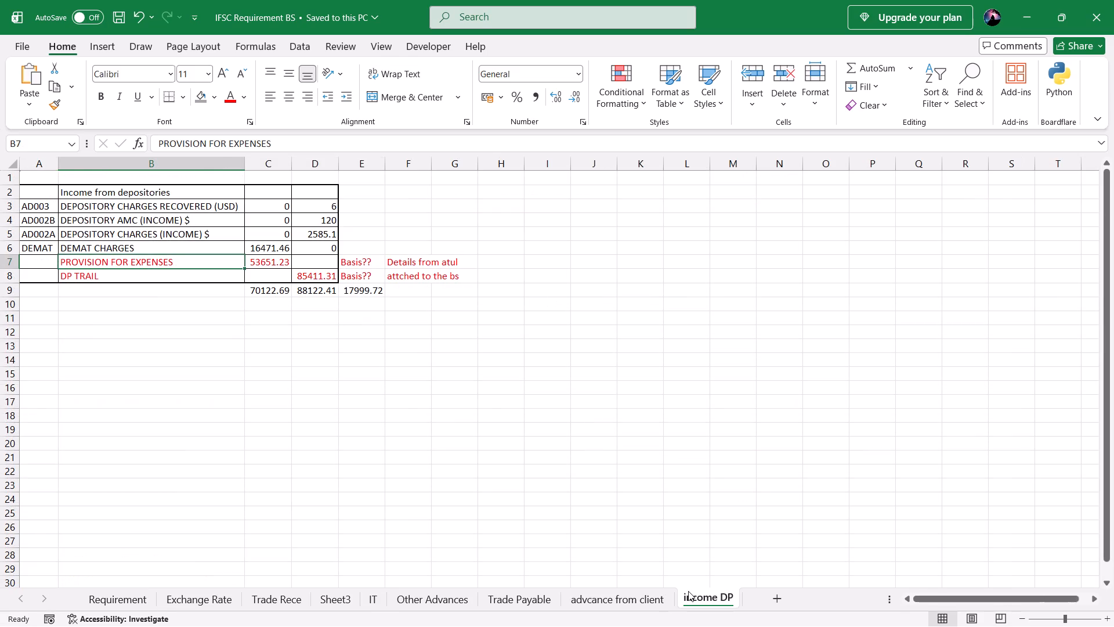
click(148, 600)
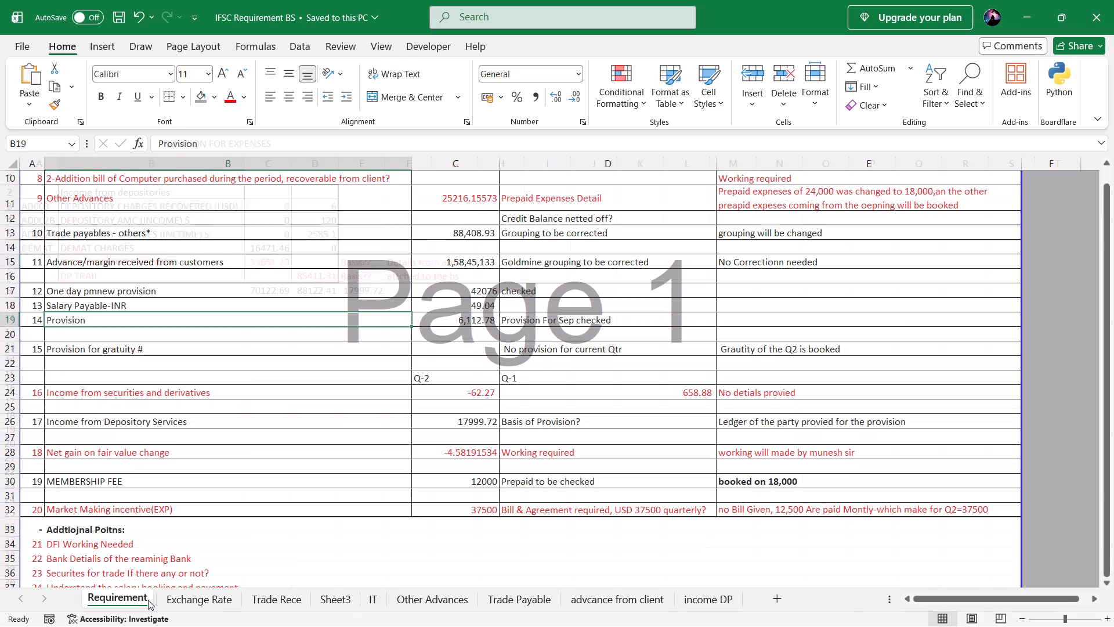
scroll(317, 264, up, 3)
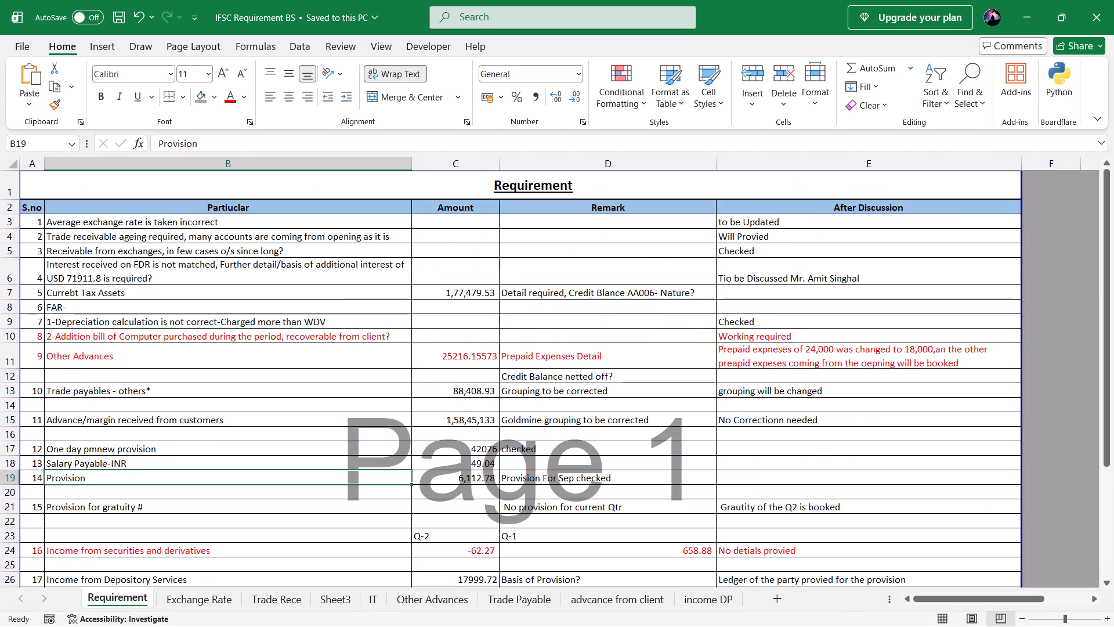